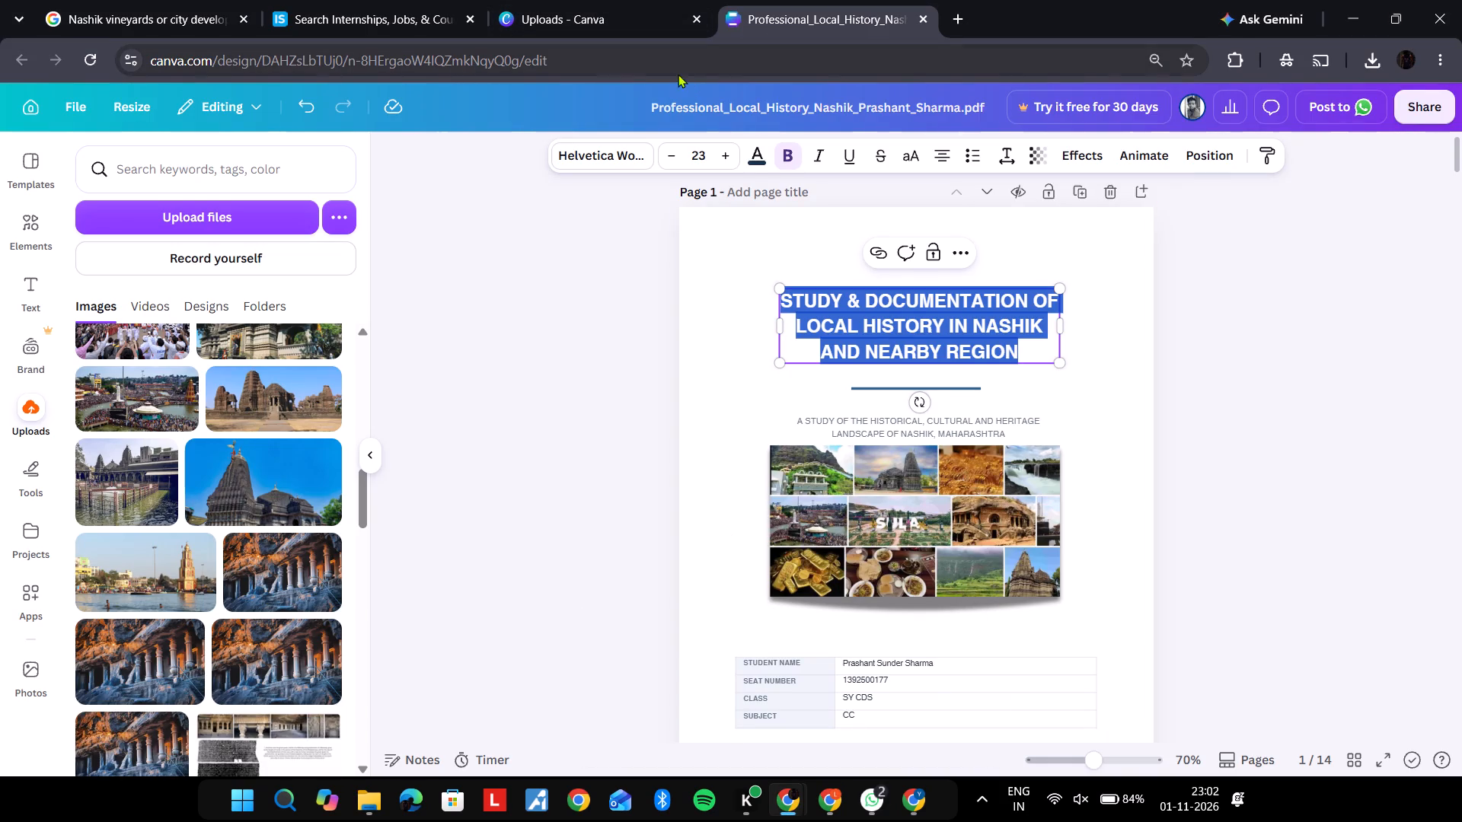
click(18, 103)
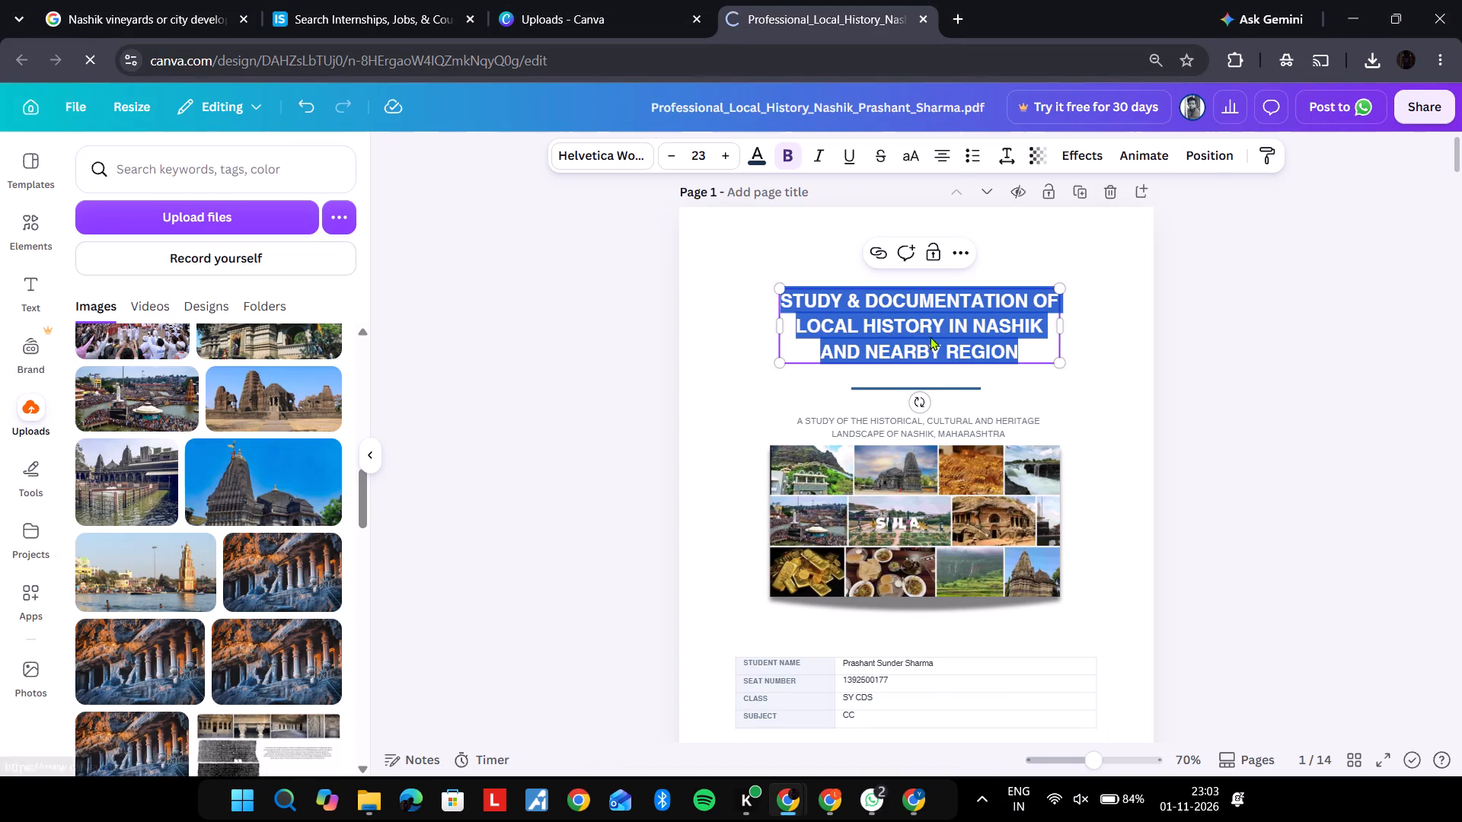
click(935, 19)
click(927, 19)
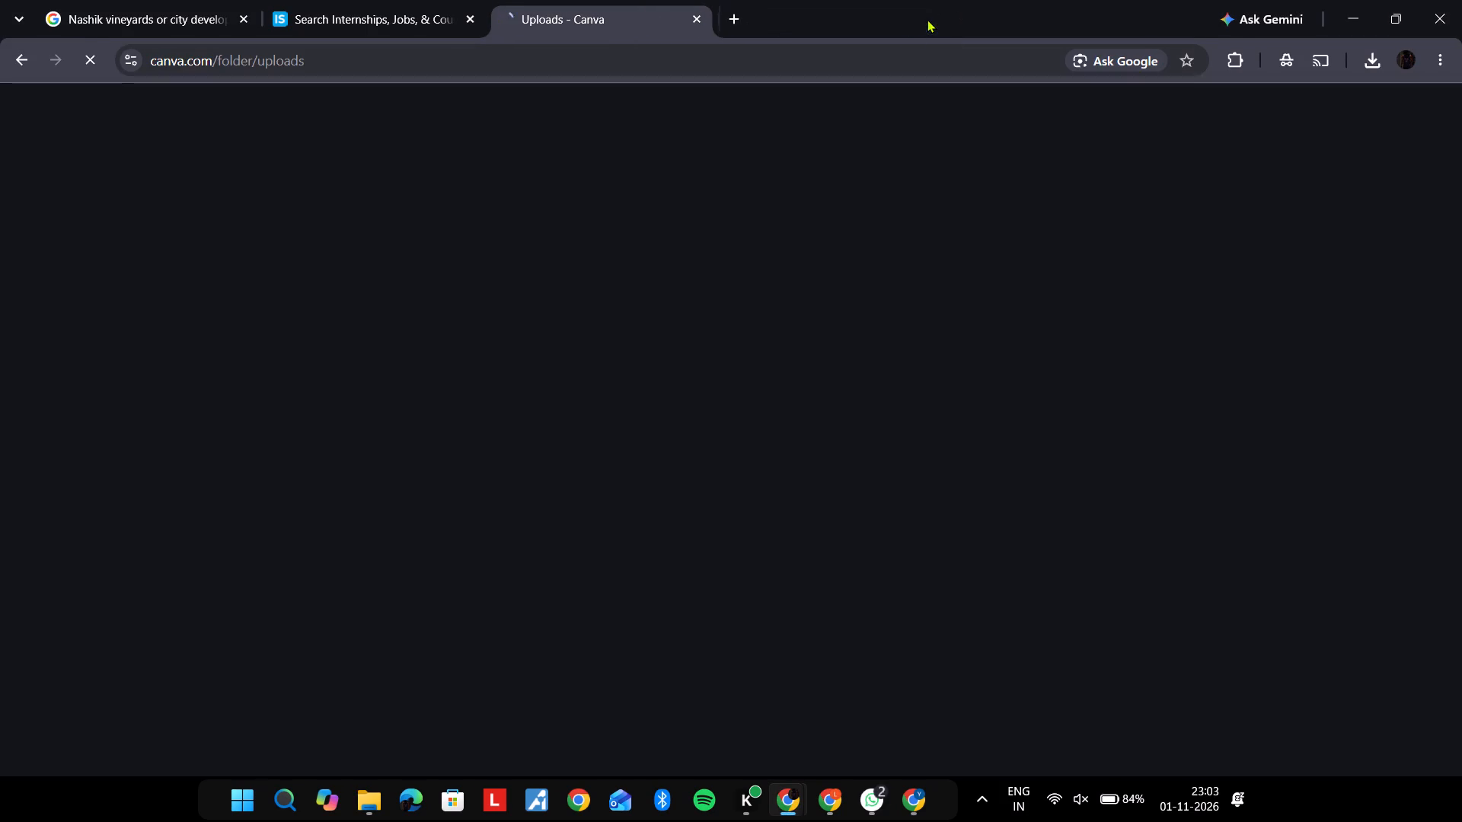
click(466, 14)
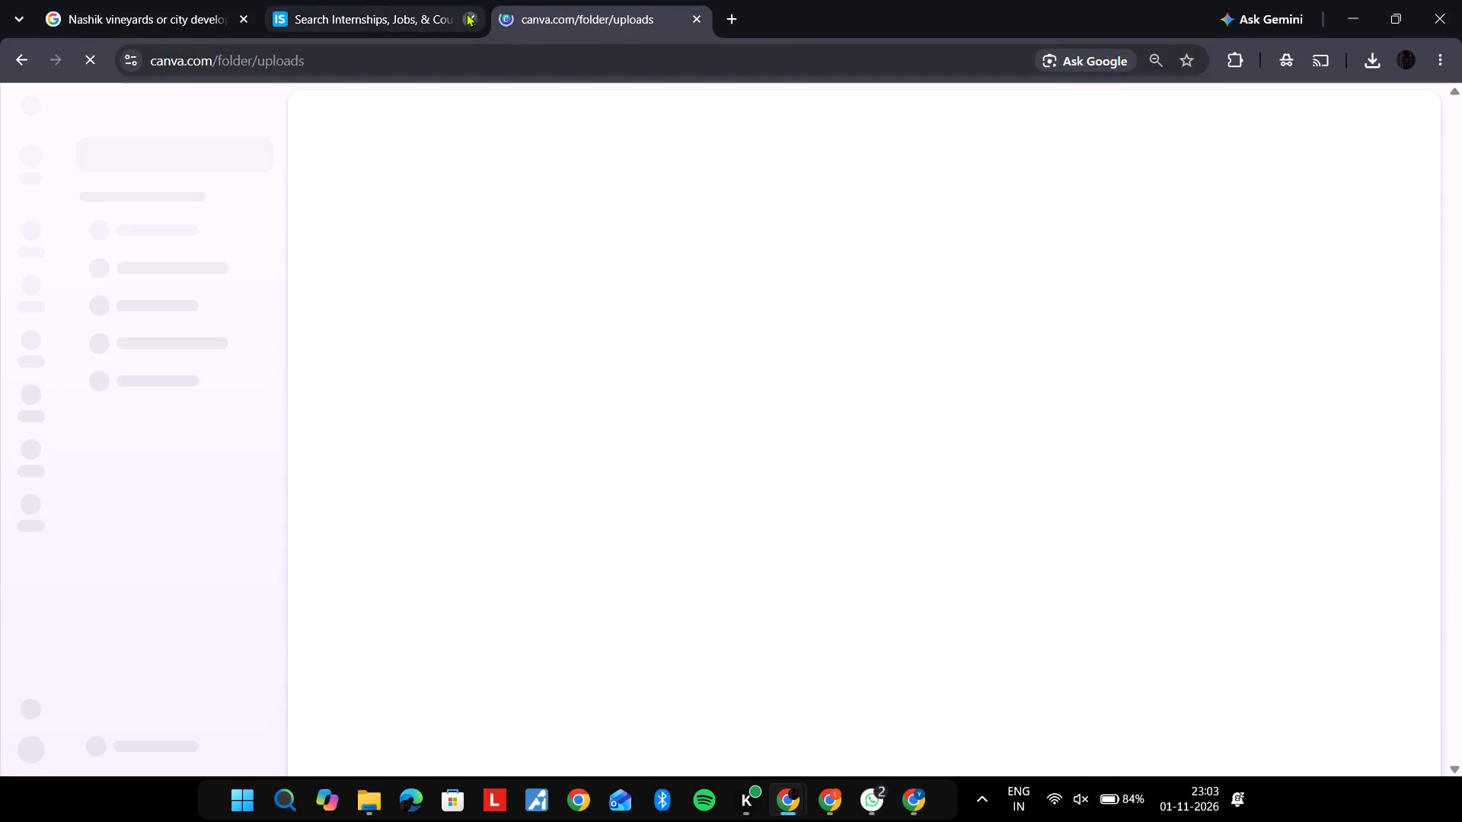
click(244, 19)
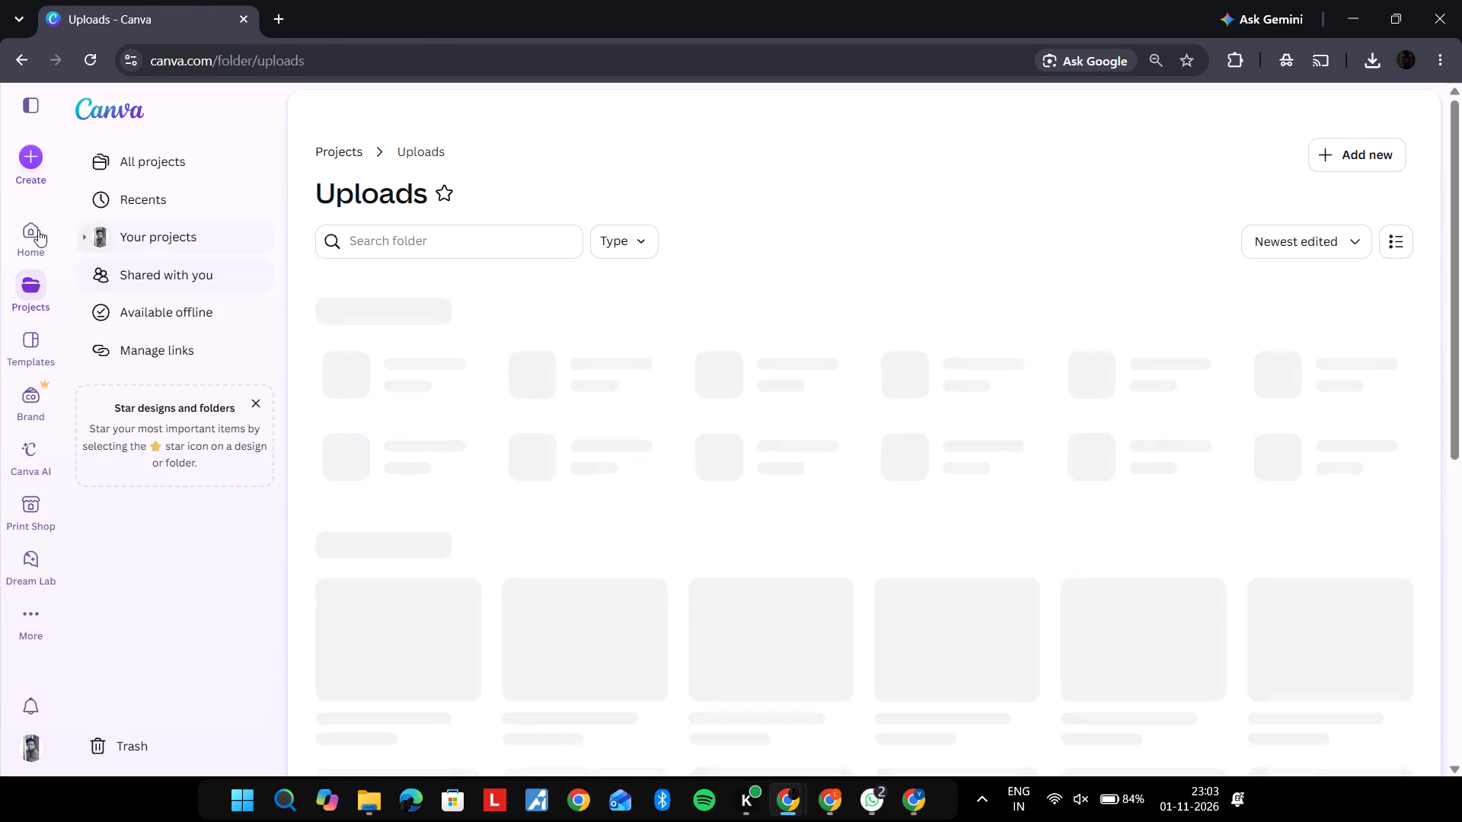
Upload the downloaded Nashik local history assignment PDF to Canva and open it as an editable design.
click(34, 159)
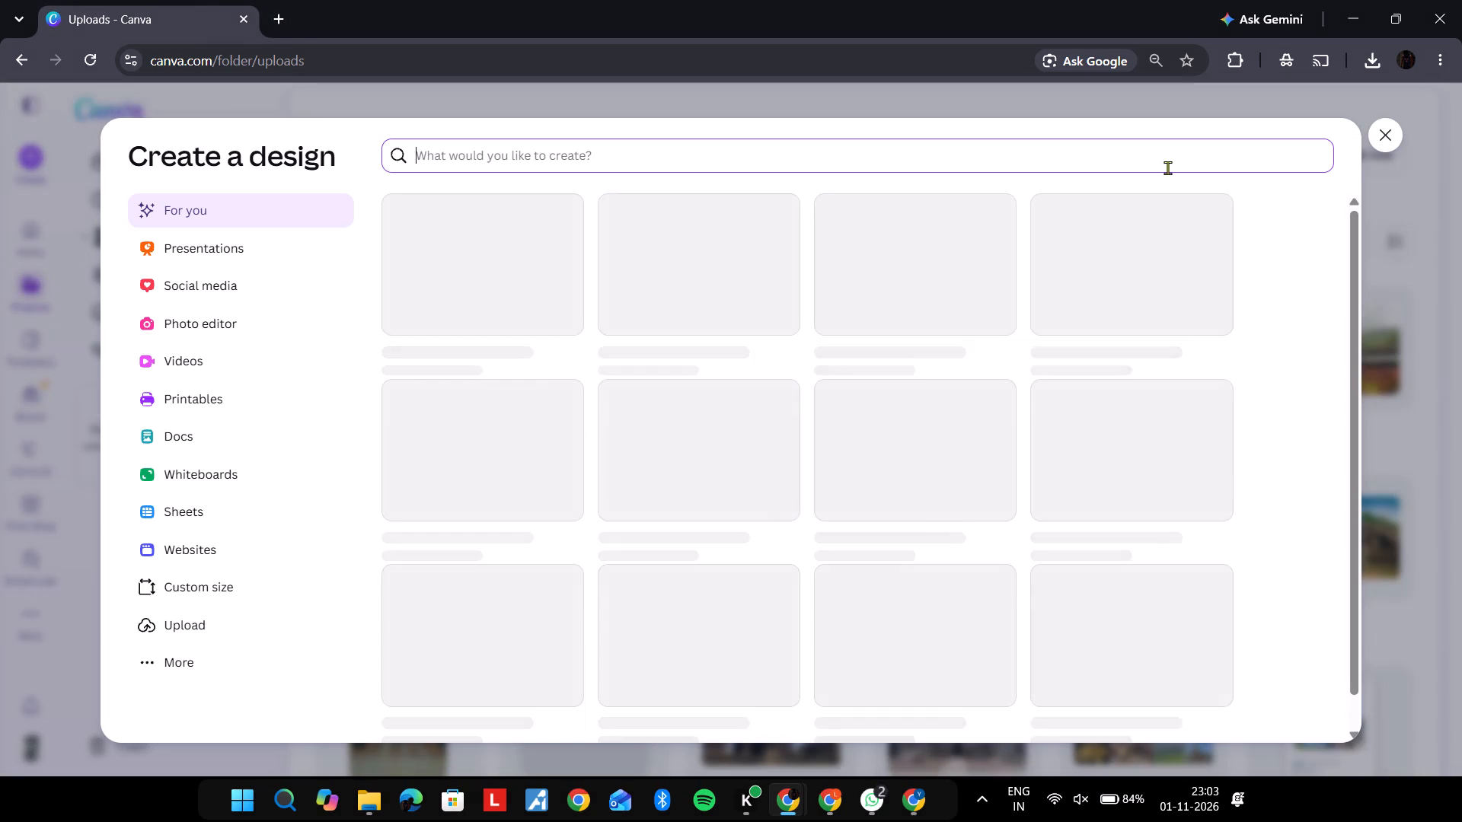
click(155, 623)
click(717, 413)
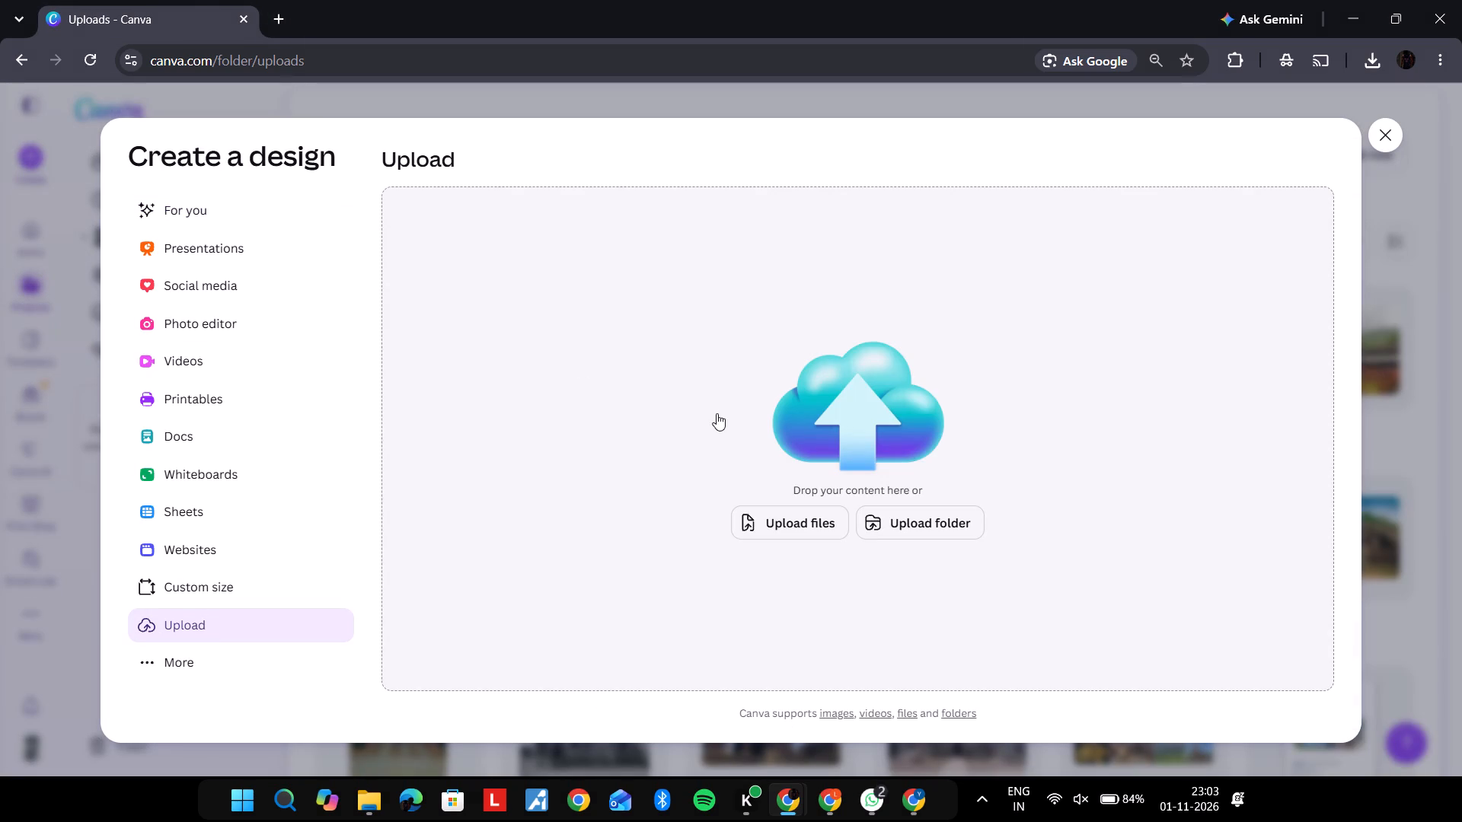
click(787, 512)
double_click(238, 155)
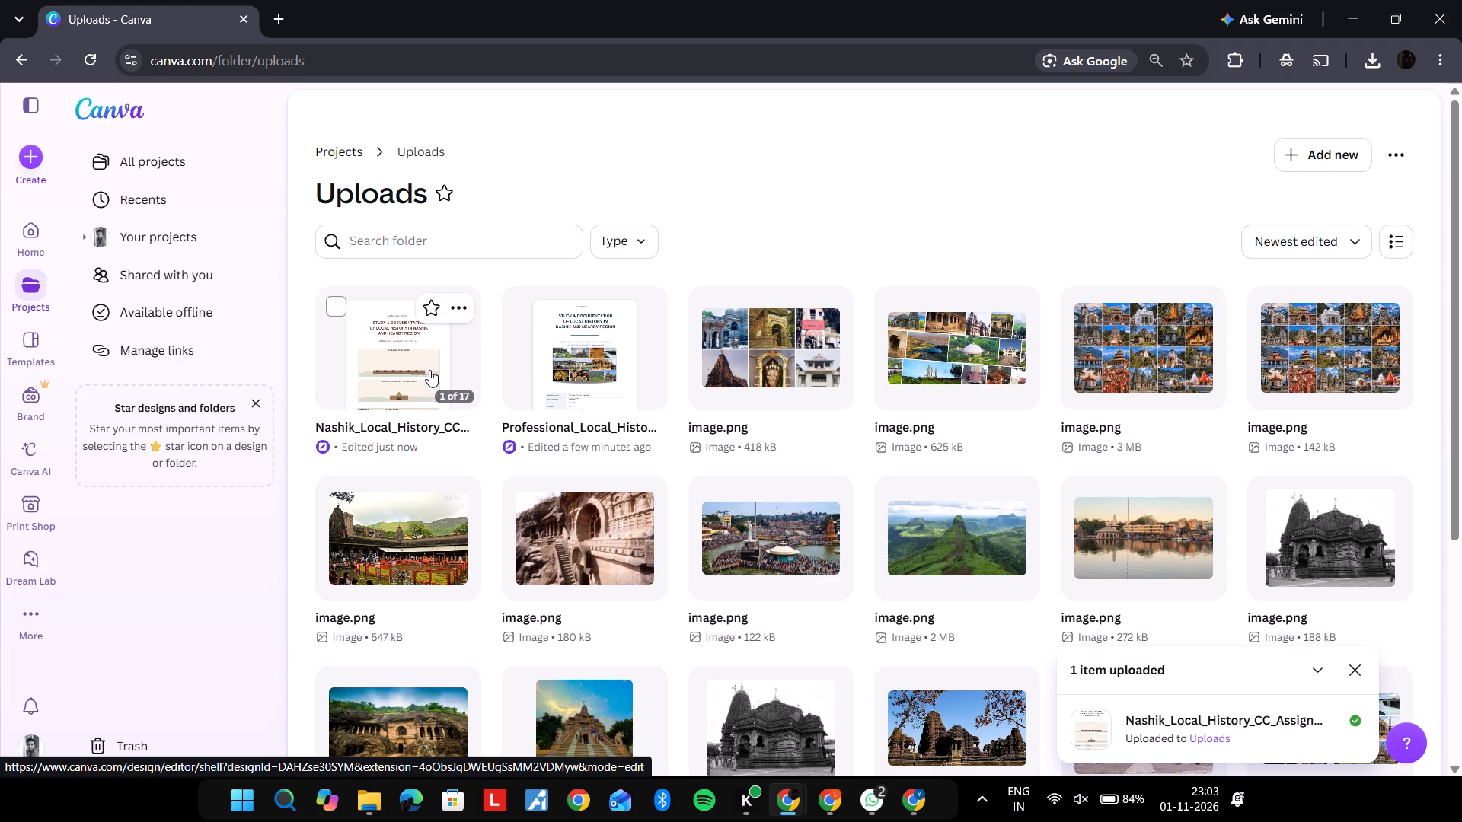
click(429, 370)
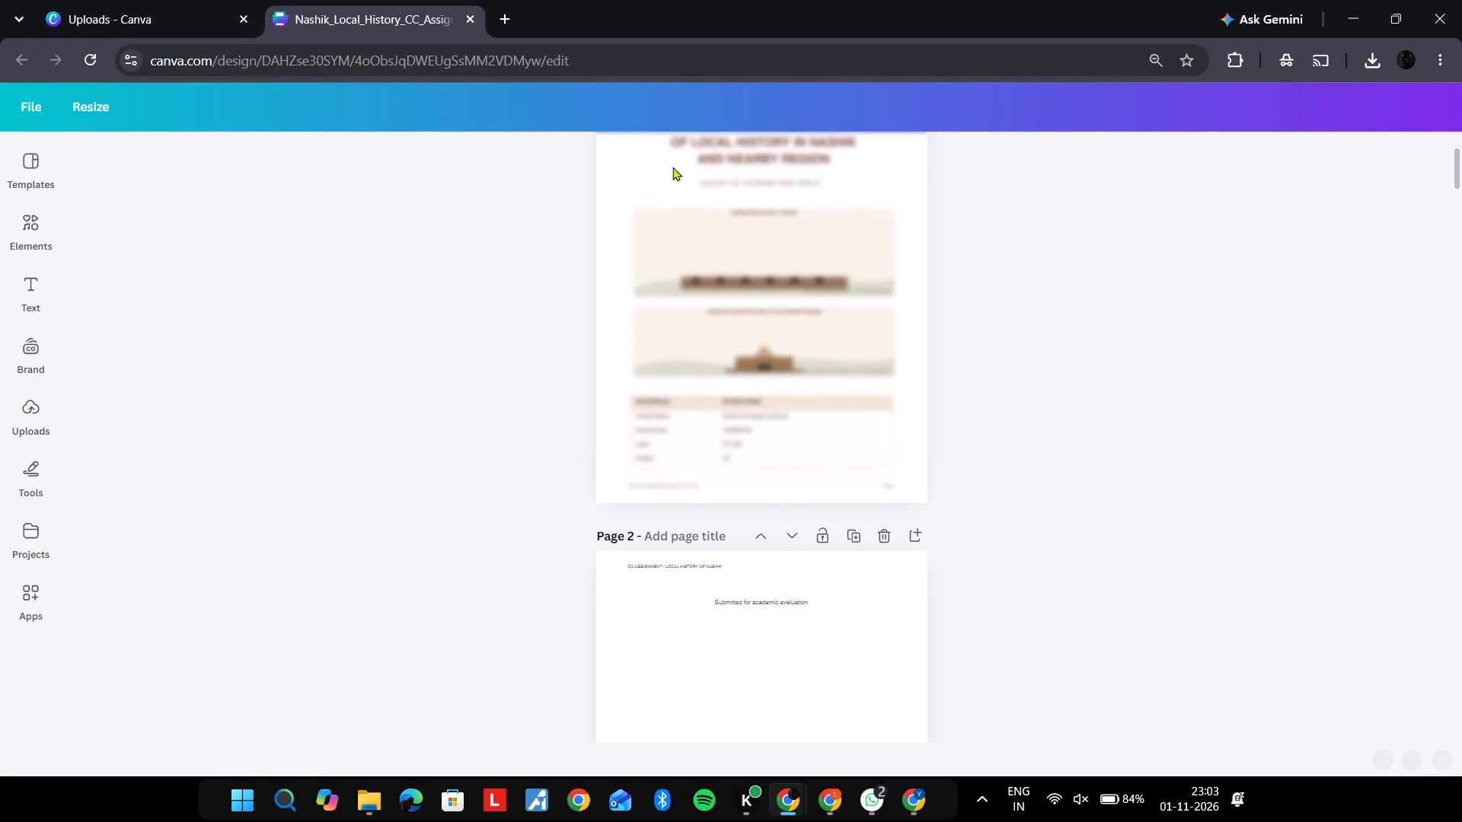
Delete page 2, which holds only the line "Submitted for academic evaluation".
click(877, 531)
Delete the Pandavleni Caves illustration from the cover page, together with its heading and schematic illustration note.
scroll(1087, 429, up, 3)
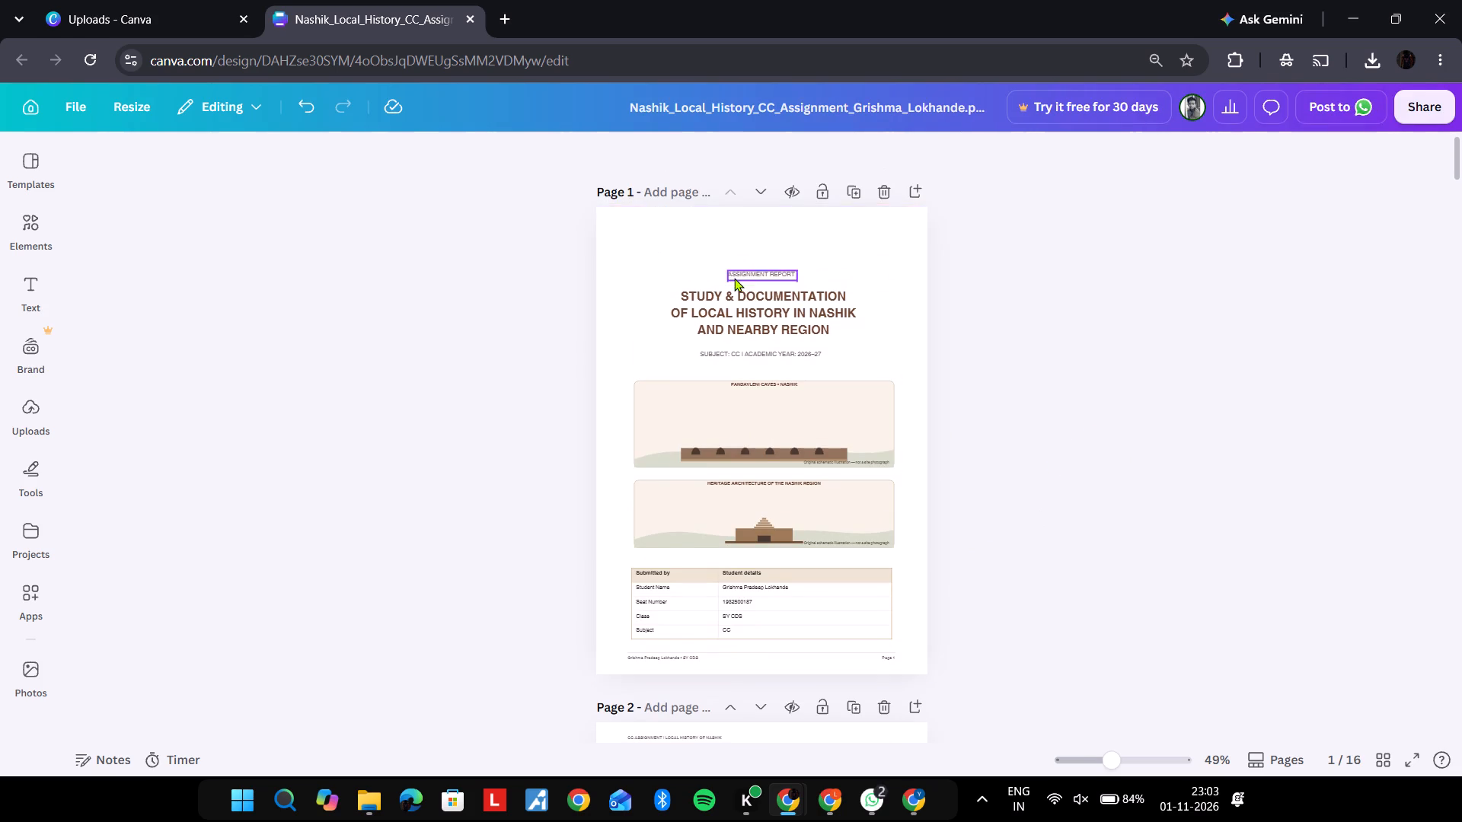
click(786, 279)
click(971, 299)
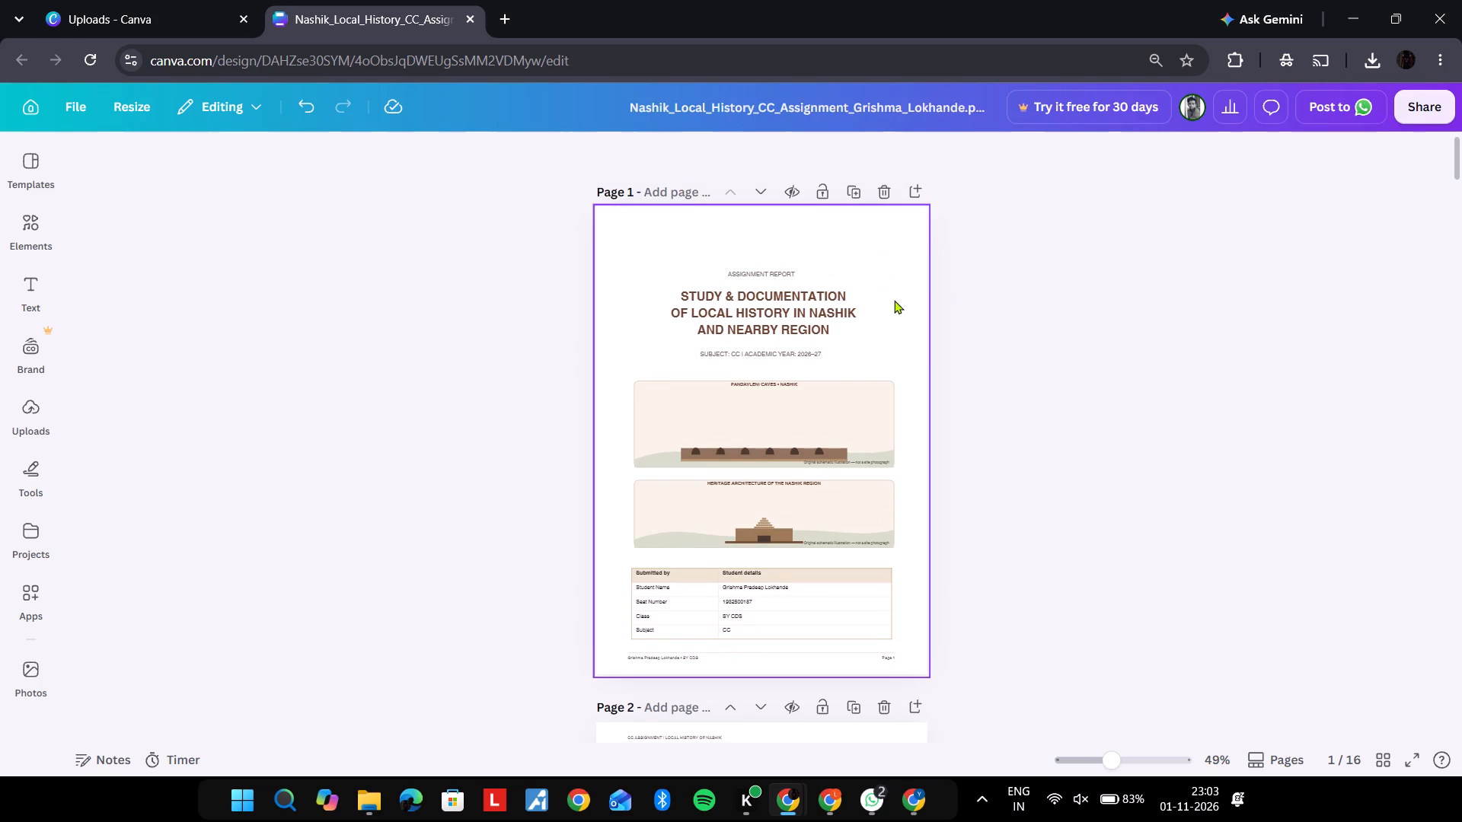
click(808, 430)
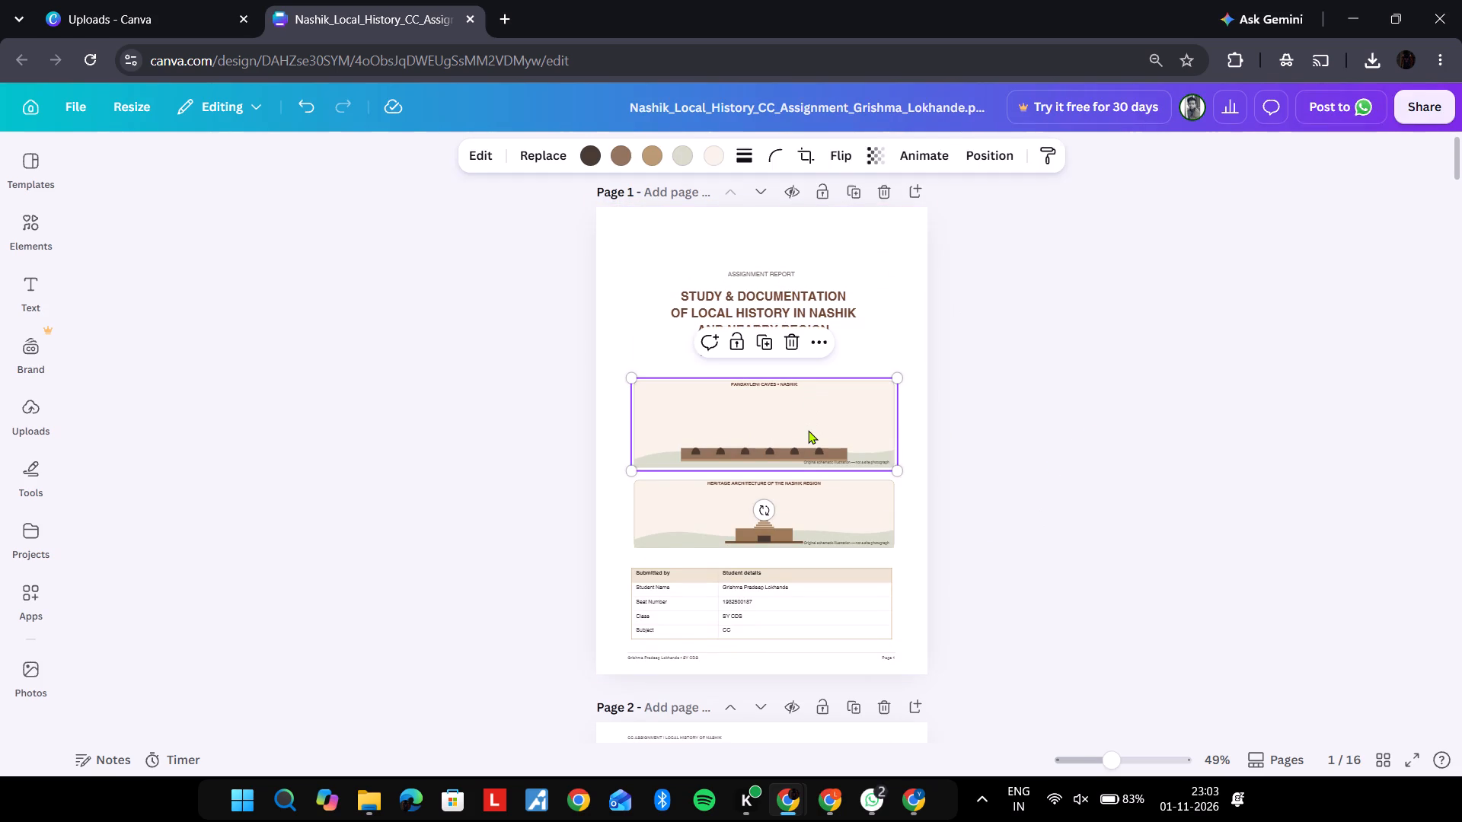
key(BackSpace)
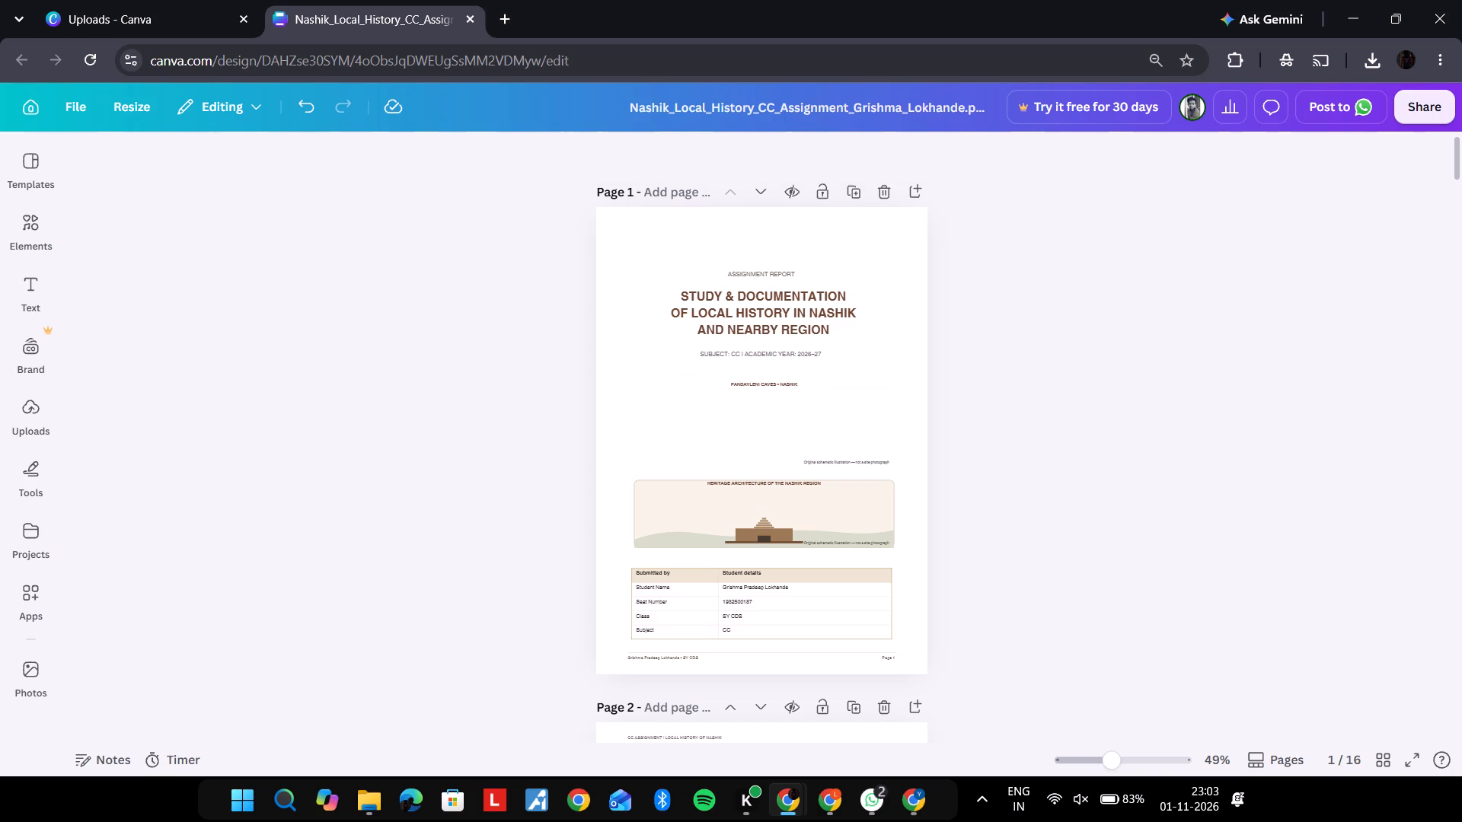
click(784, 388)
key(BackSpace)
click(837, 456)
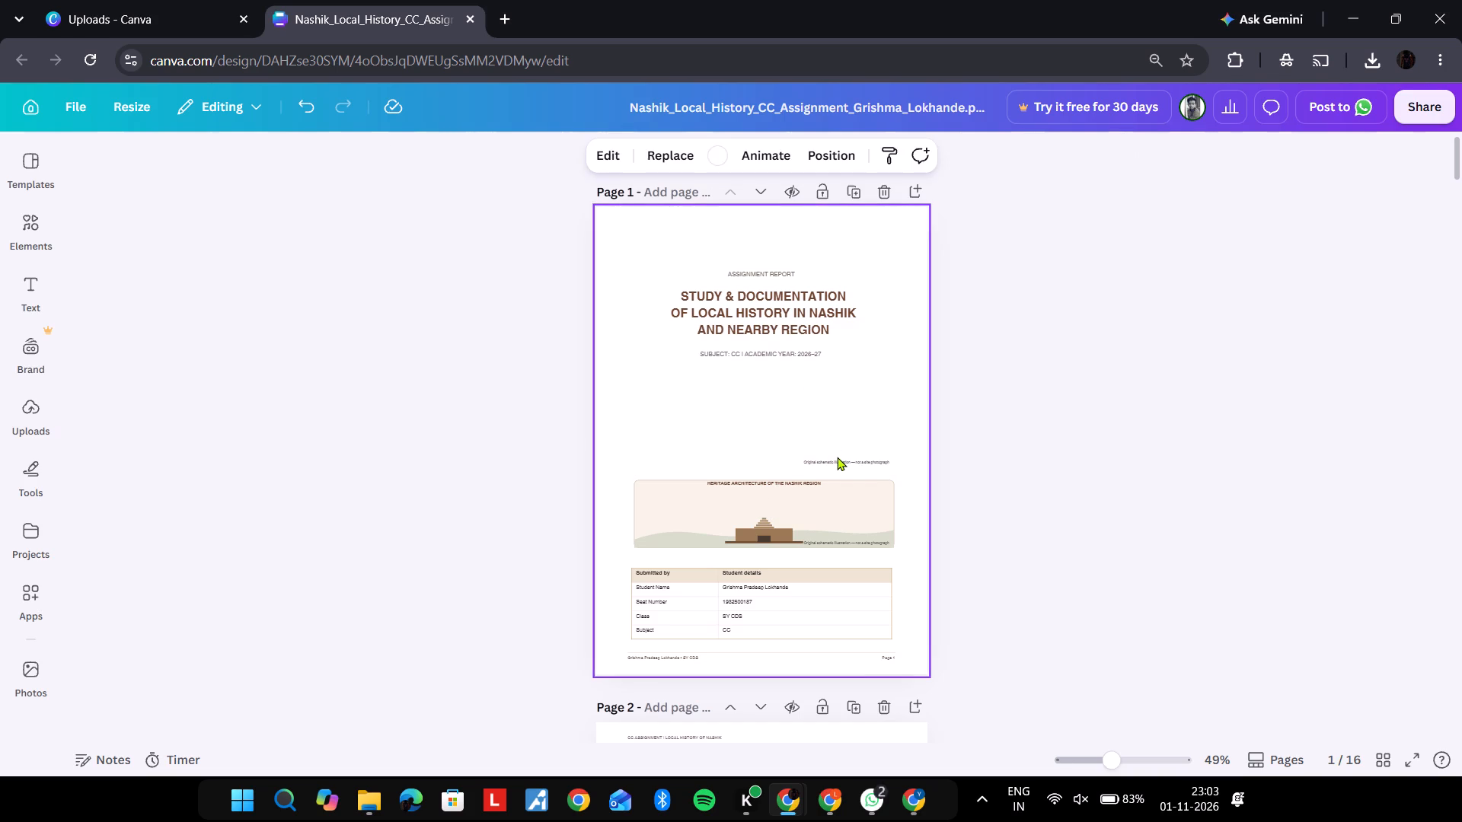
click(838, 457)
click(841, 462)
key(BackSpace)
Delete the "Heritage Architecture of the Nashik Region" illustration from the cover page, along with its heading and schematic illustration note.
ctrl+scroll(842, 461, up, 3)
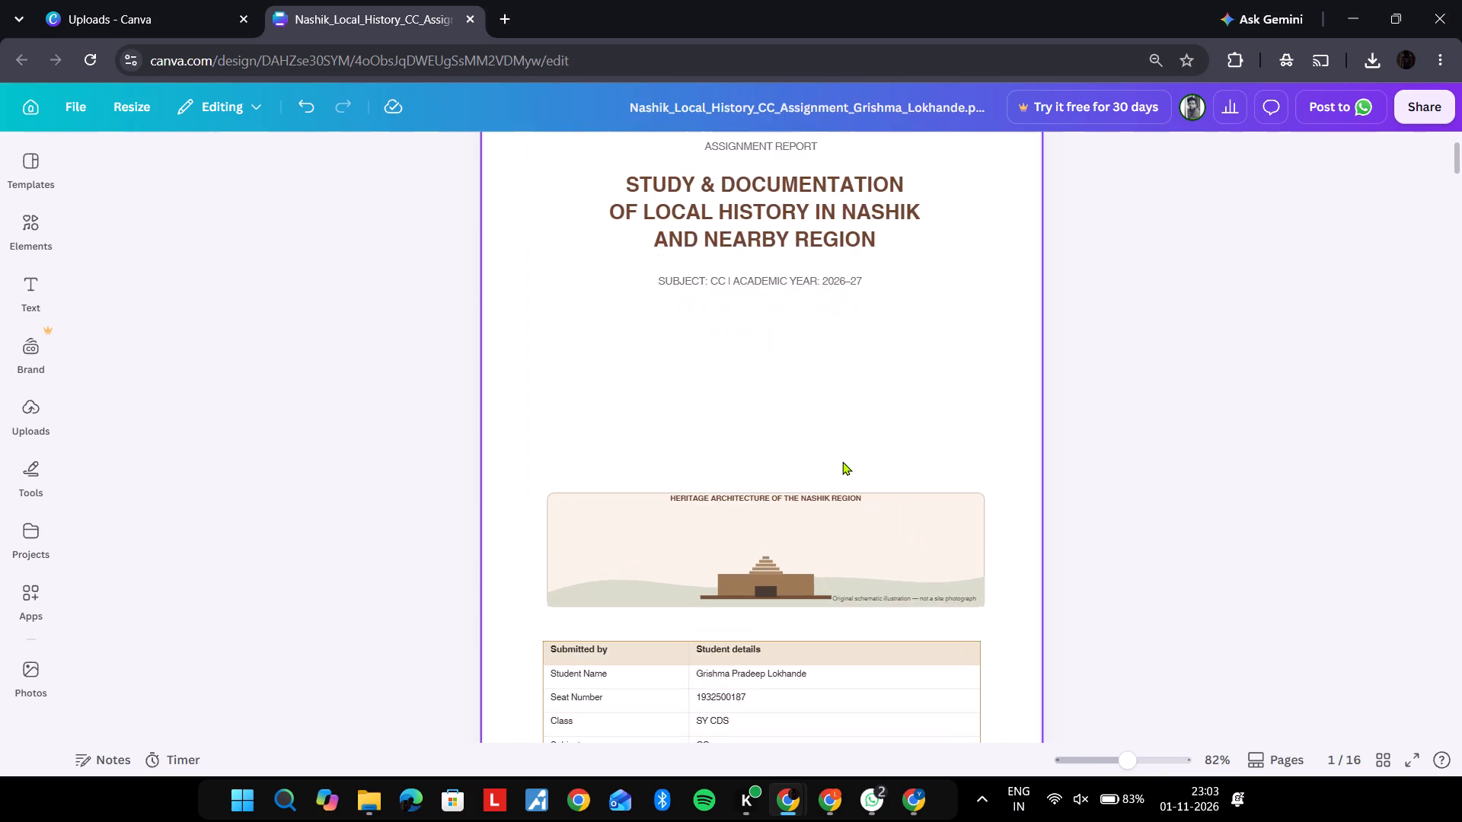
scroll(842, 461, down, 1)
click(854, 389)
key(BackSpace)
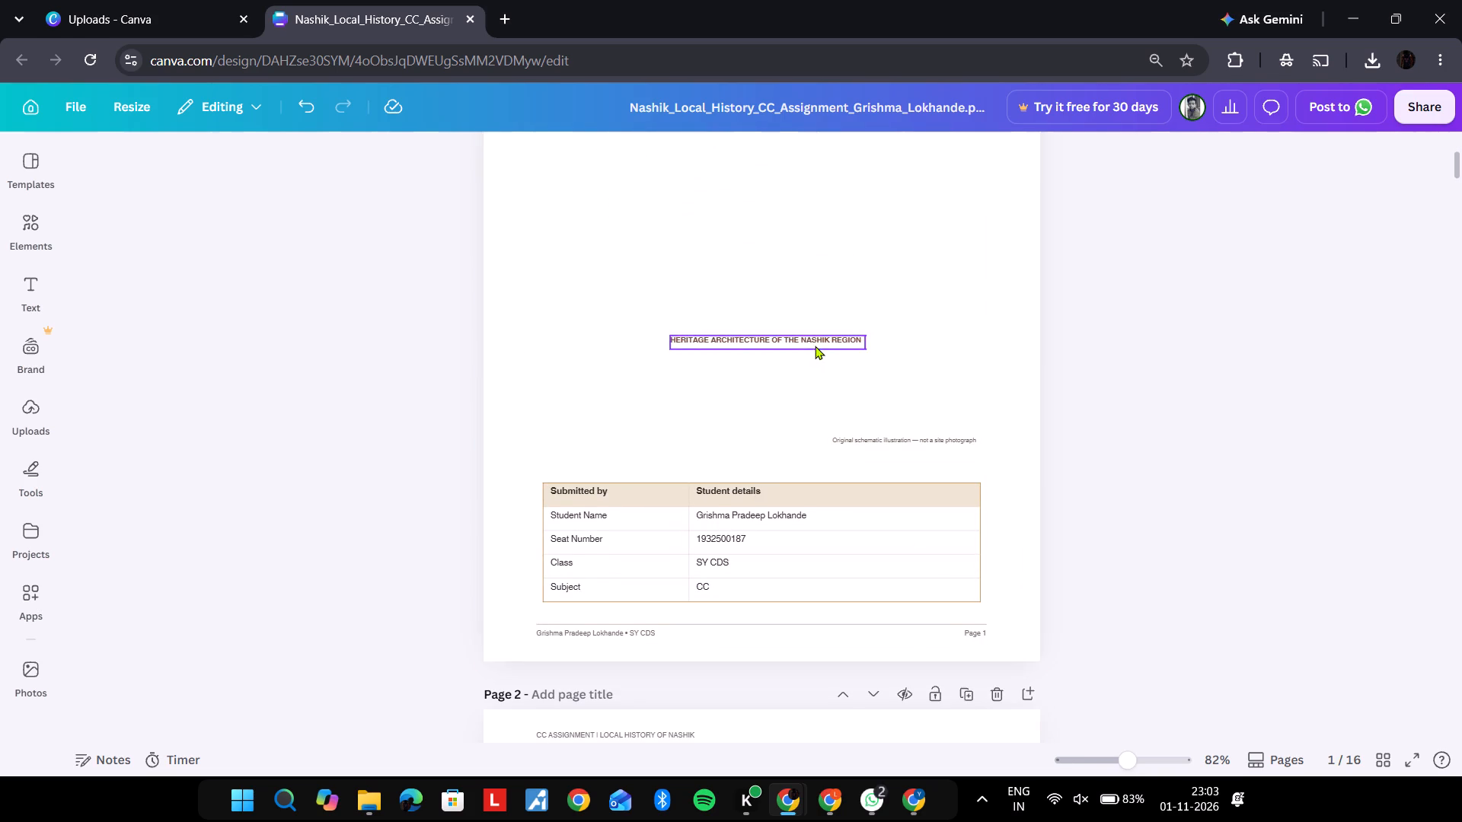
click(816, 343)
key(BackSpace)
click(882, 445)
key(BackSpace)
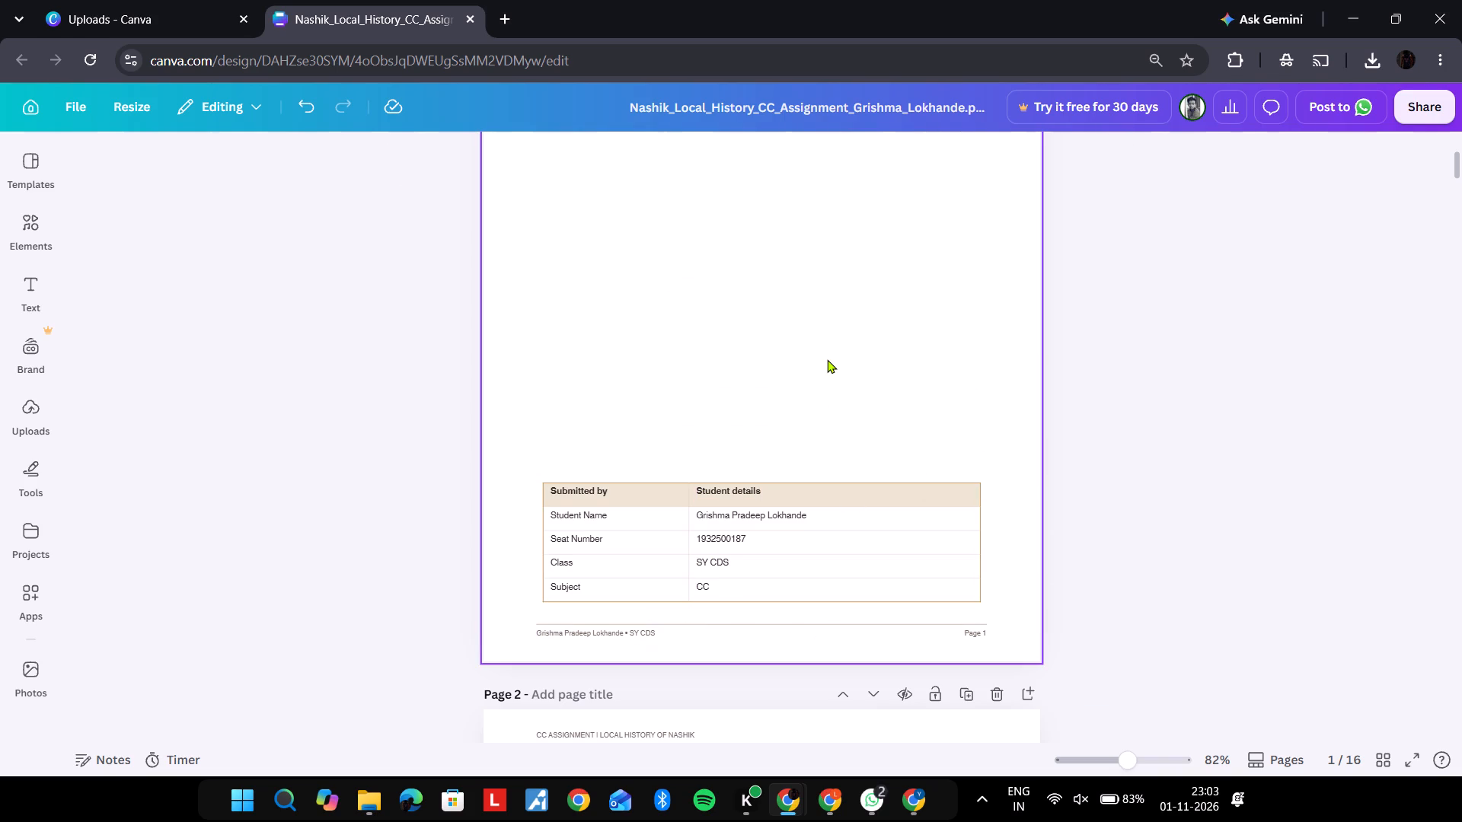
scroll(827, 359, up, 1)
Switch back to the ChatGPT window and close it.
key(alt+Tab)
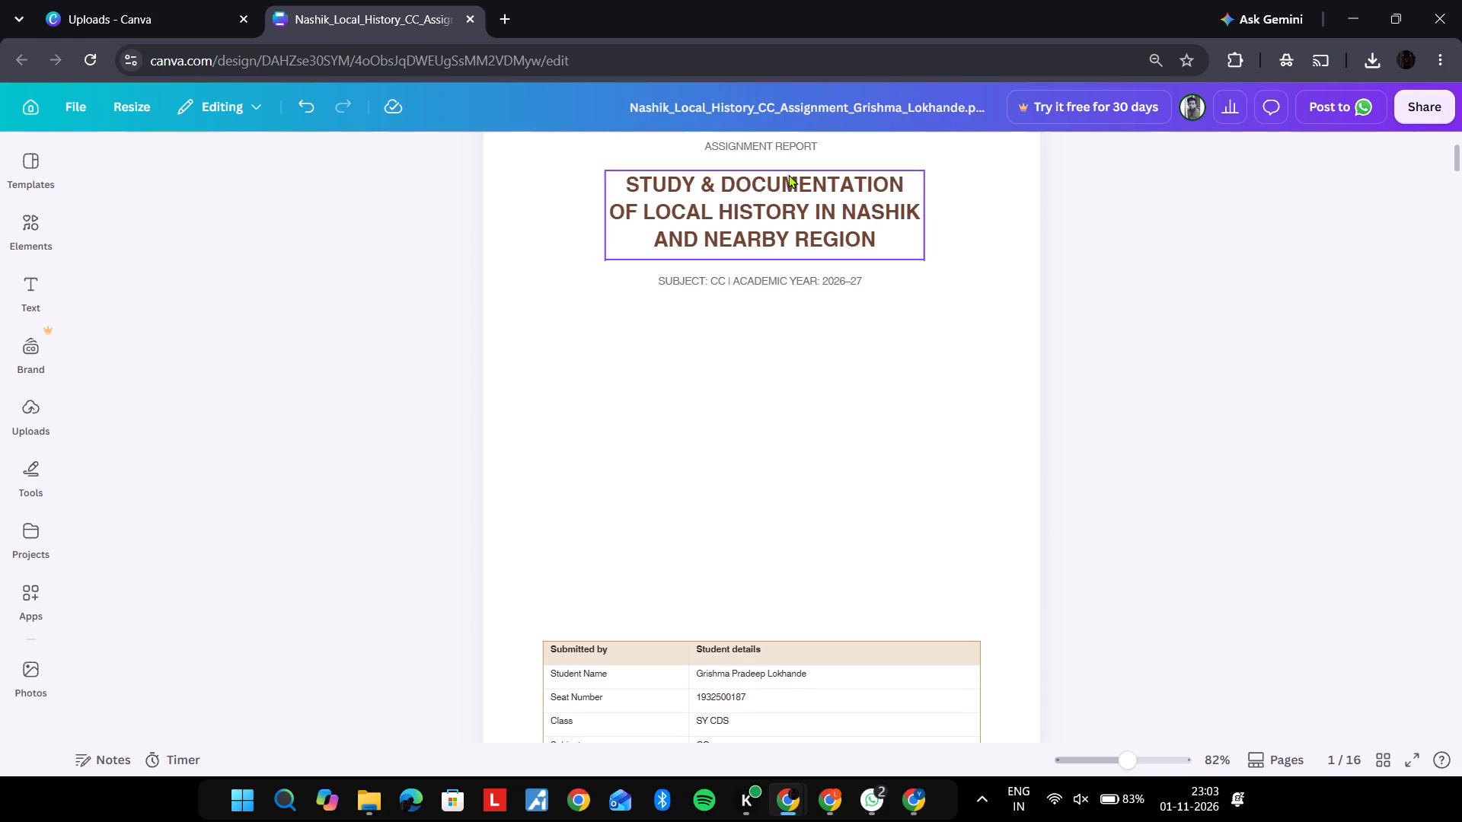
click(1461, 0)
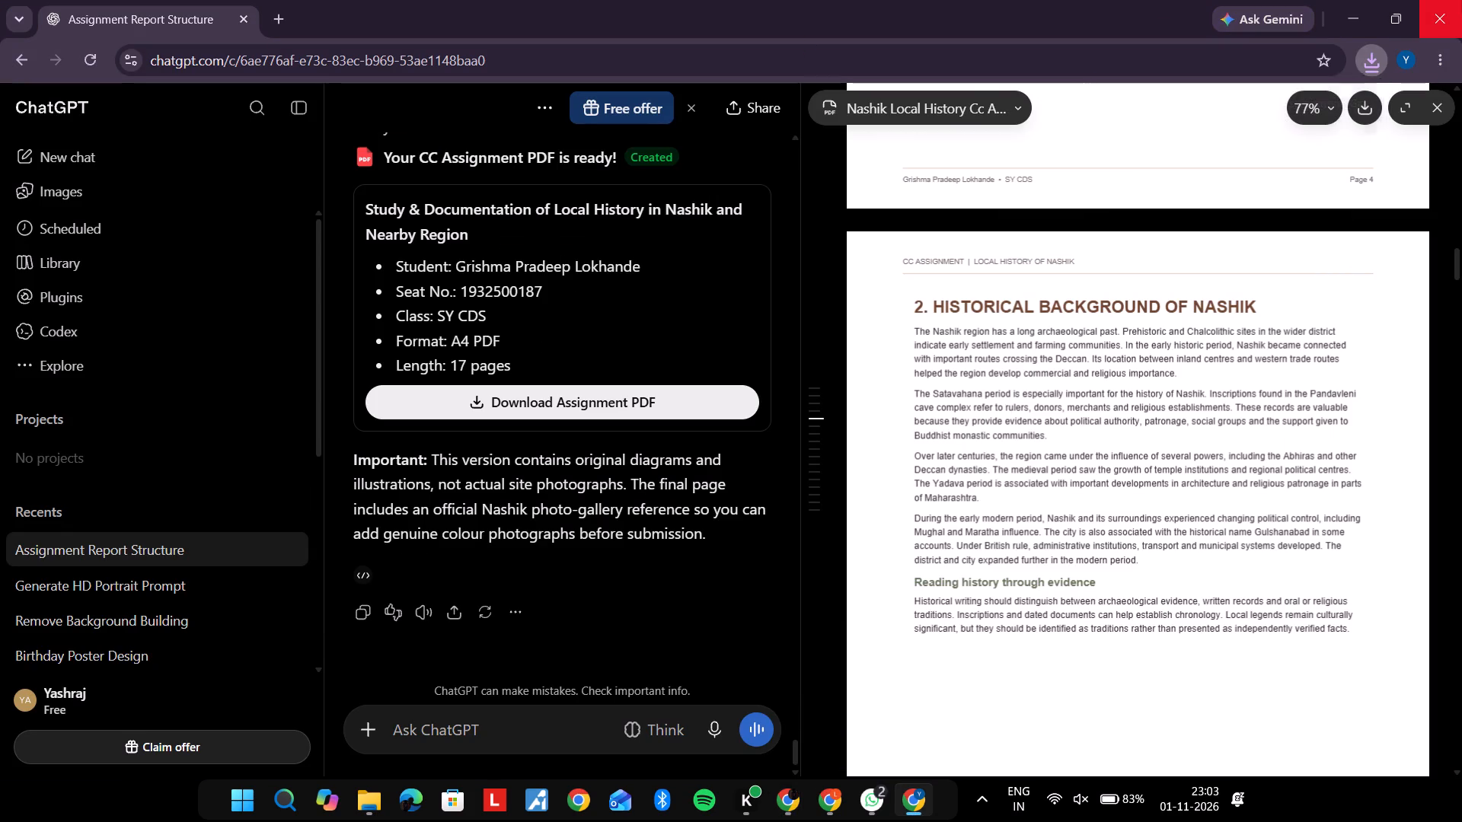
Copy the "What Makes Nashik Famous?" photo collage from the Google image results and paste it onto the Canva cover page.
key(alt+Tab)
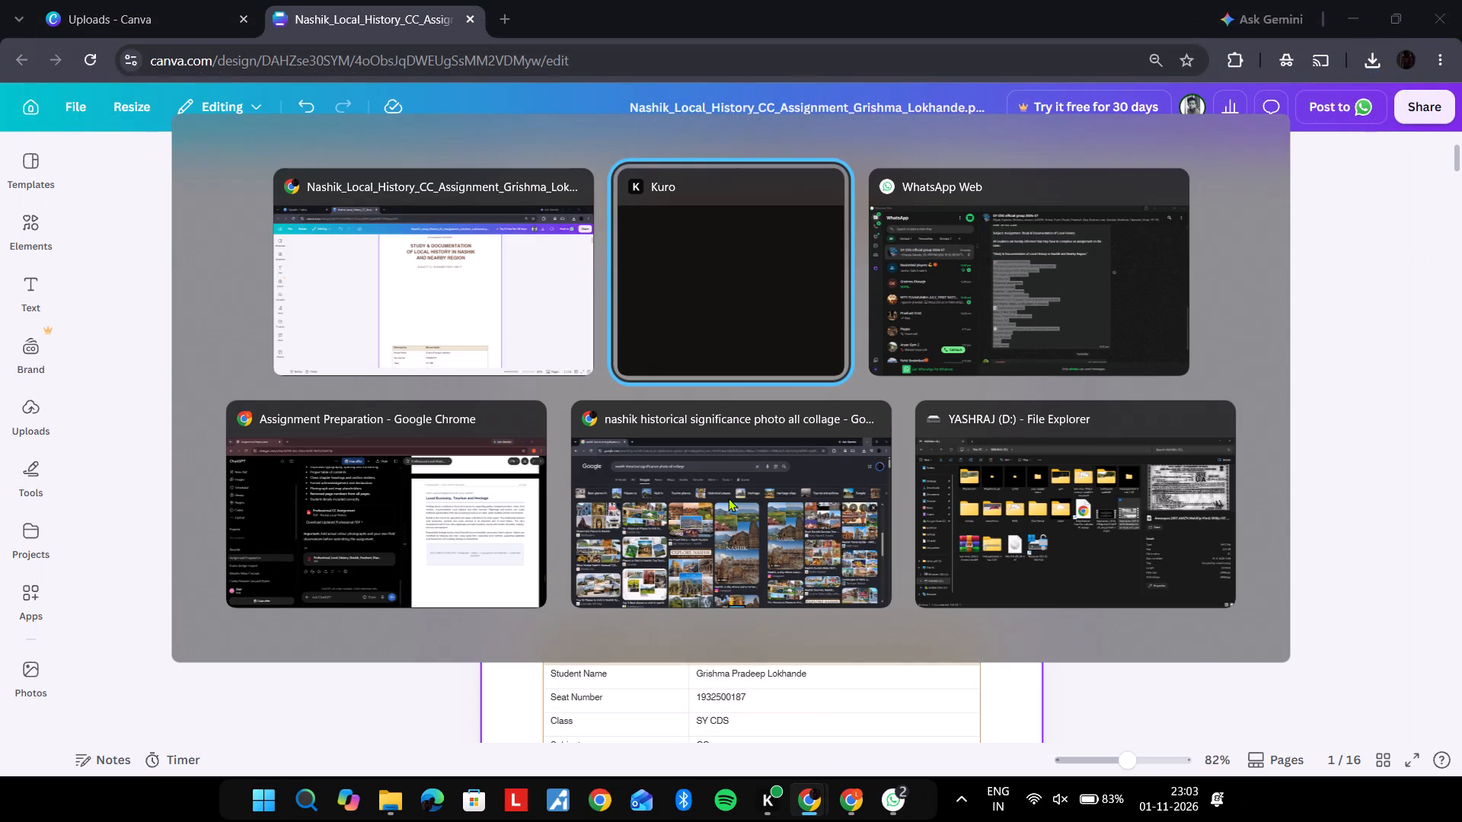
key(alt+Tab)
key(alt+Tab)
key(alt+Tab)
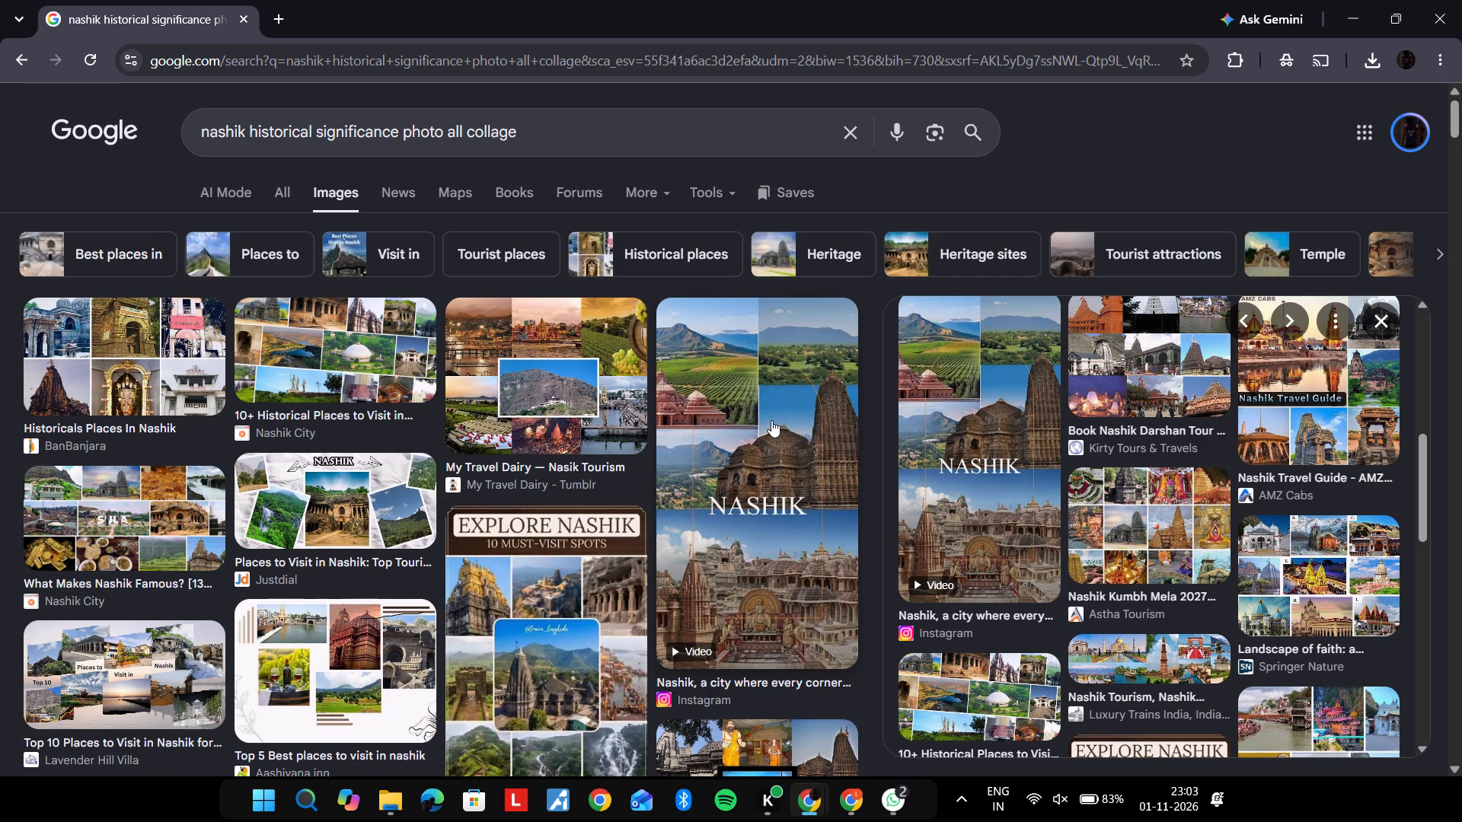
scroll(471, 369, up, 7)
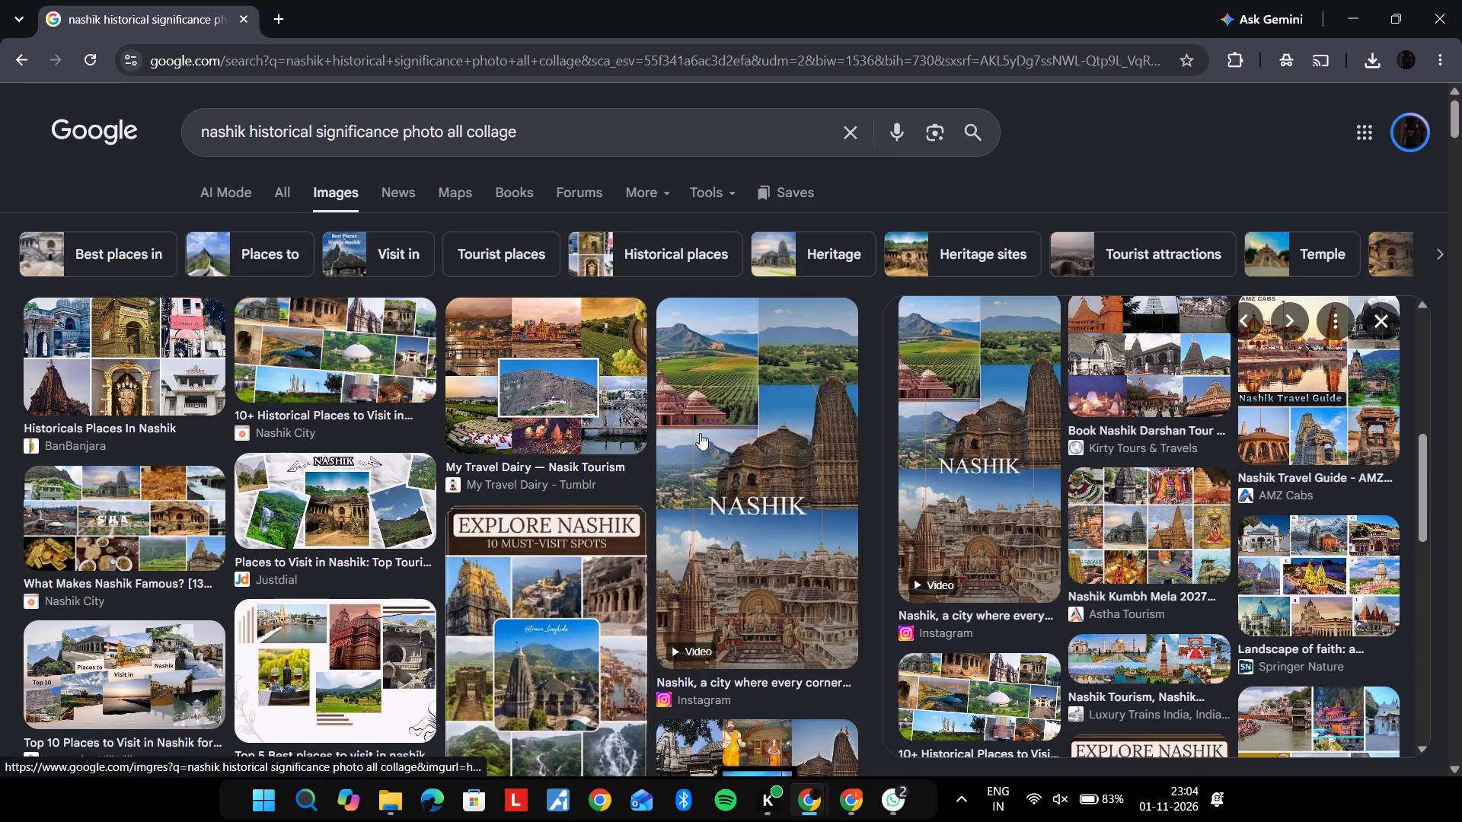
right_click(139, 511)
click(247, 387)
key(alt+Tab)
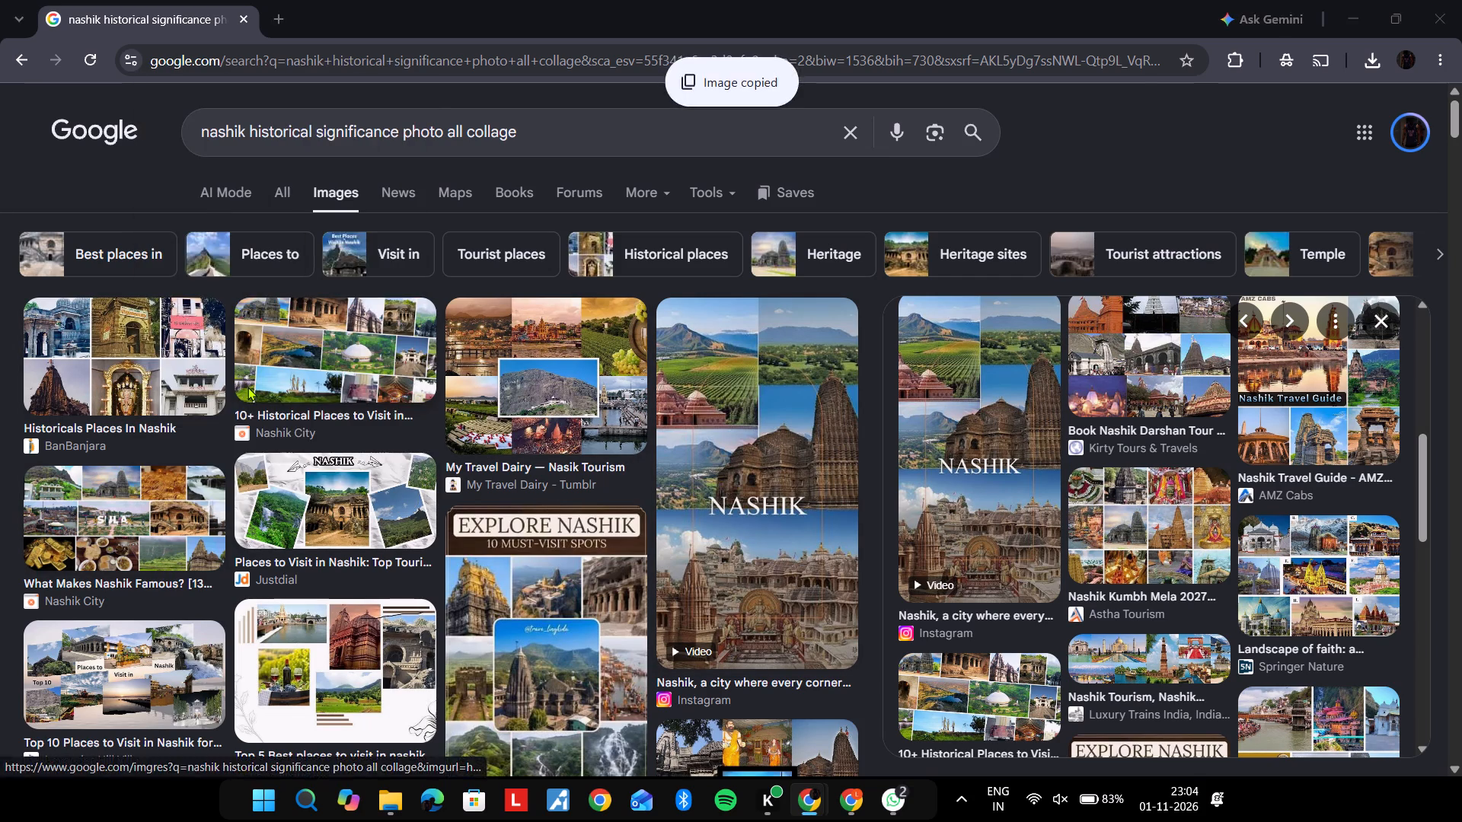
key(ctrl+v)
scroll(734, 409, down, 1)
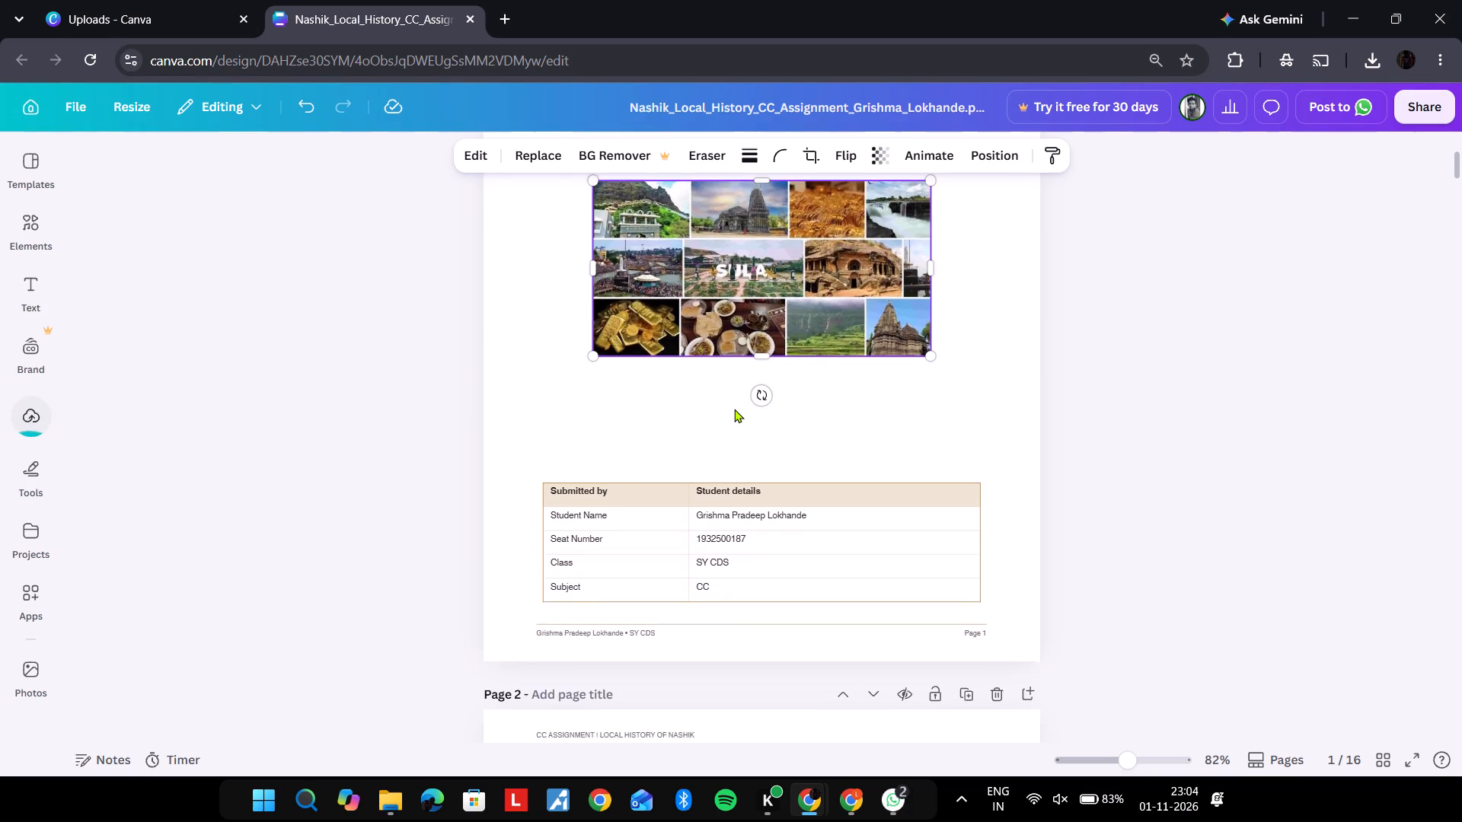
ctrl+scroll(734, 408, down, 1)
Enlarge the pasted collage and position it between the subject line and the student details table on the cover.
drag(729, 292, 723, 303)
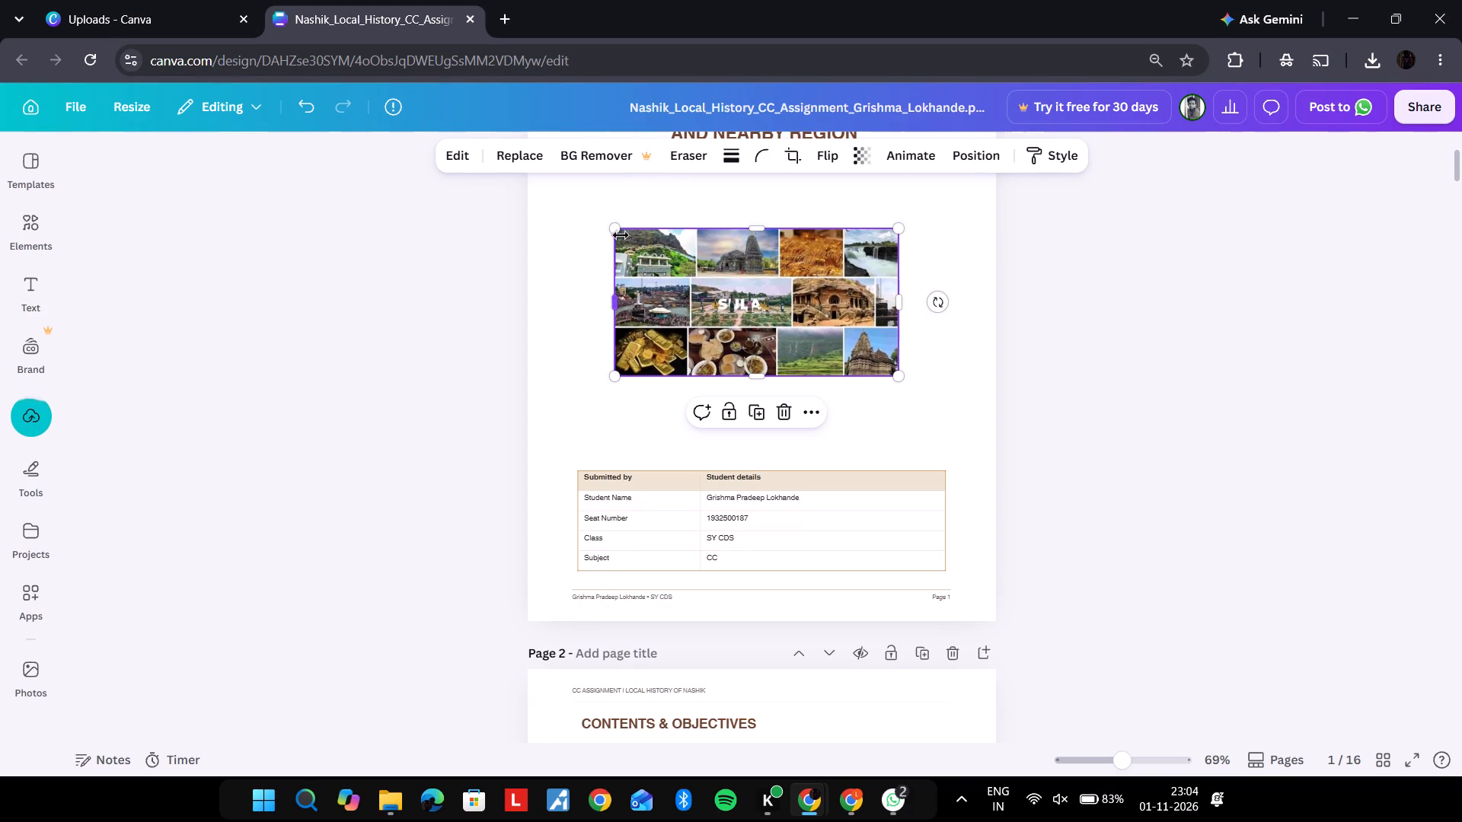
drag(621, 234, 584, 179)
scroll(579, 183, up, 1)
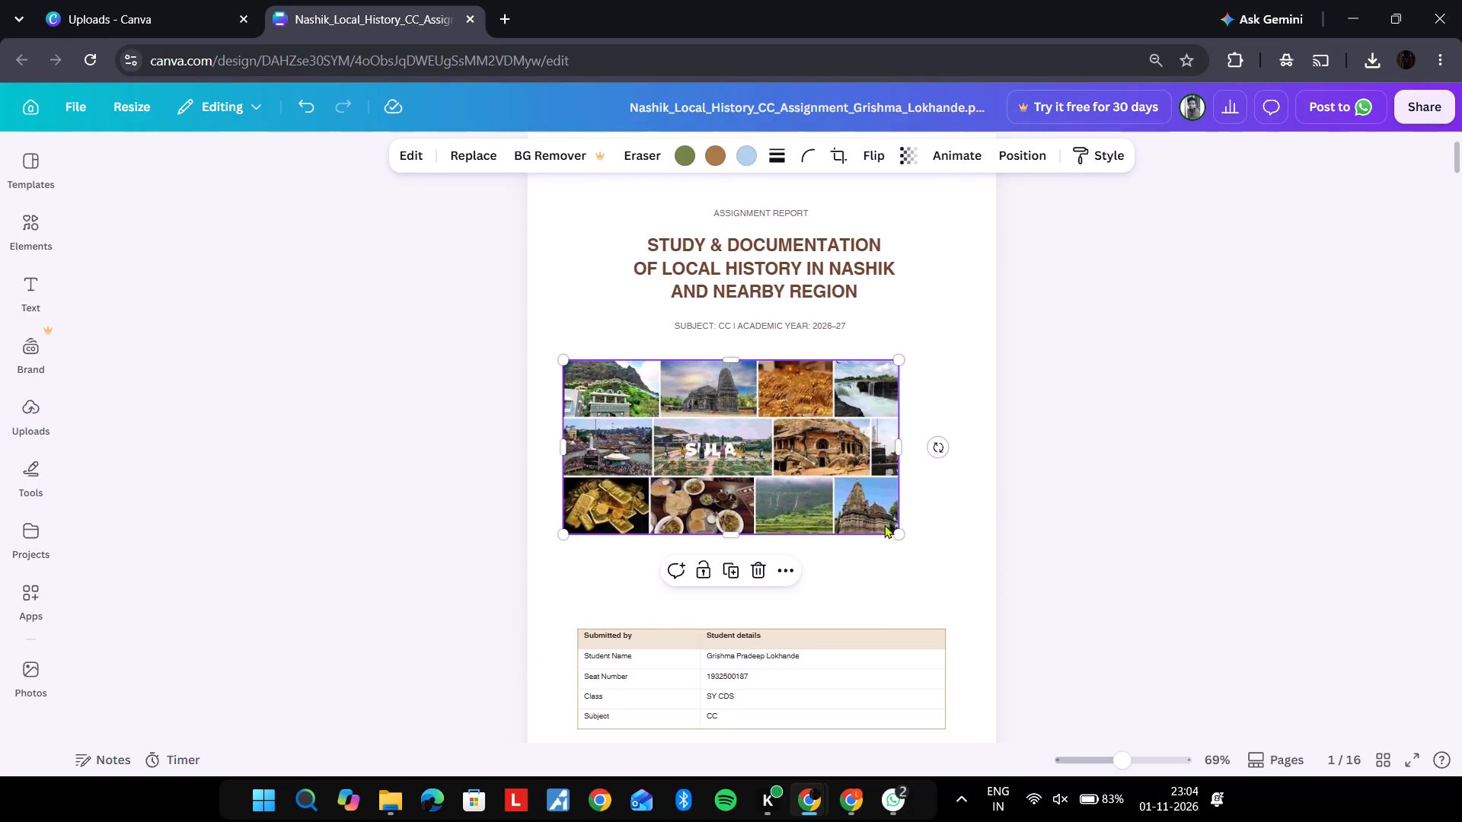
drag(897, 532, 953, 590)
drag(844, 520, 846, 528)
Try the Glow, Drop, Outline and Page lift shadows on the cover collage and apply the Curved shadow.
click(400, 148)
scroll(410, 419, down, 2)
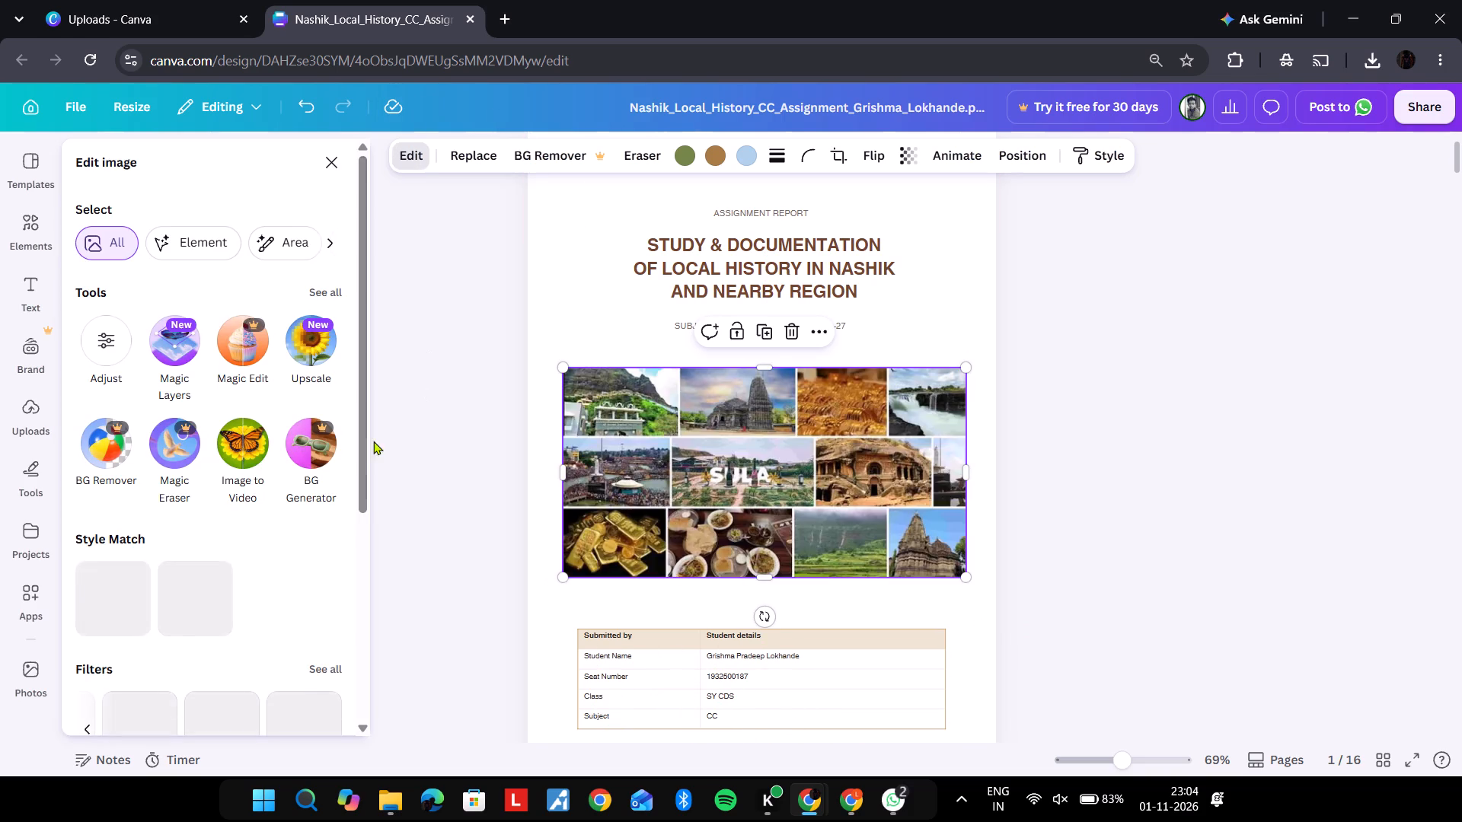
scroll(373, 441, down, 6)
scroll(251, 558, down, 6)
scroll(1000, 210, up, 6)
scroll(777, 325, up, 6)
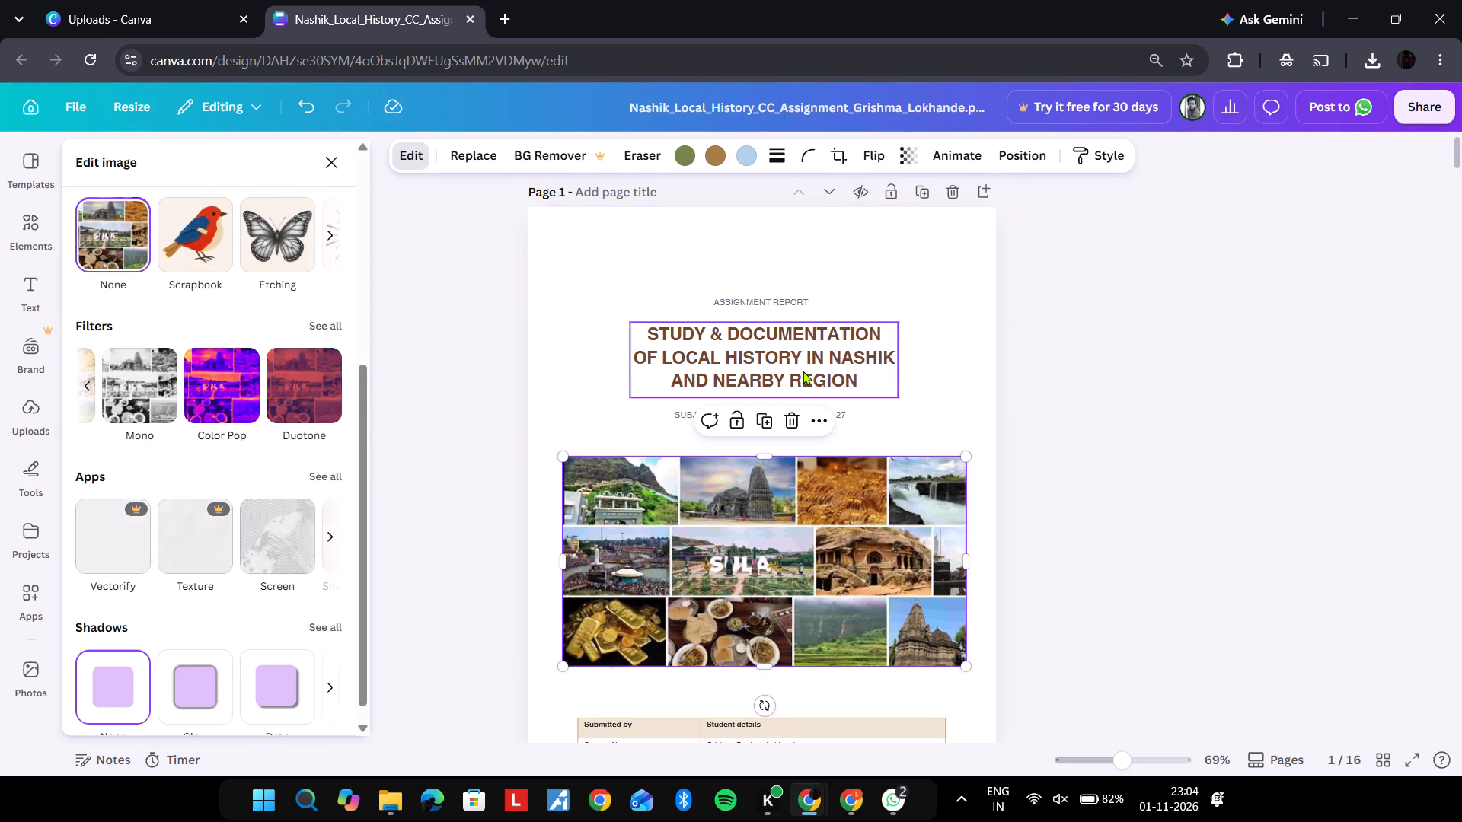
click(186, 675)
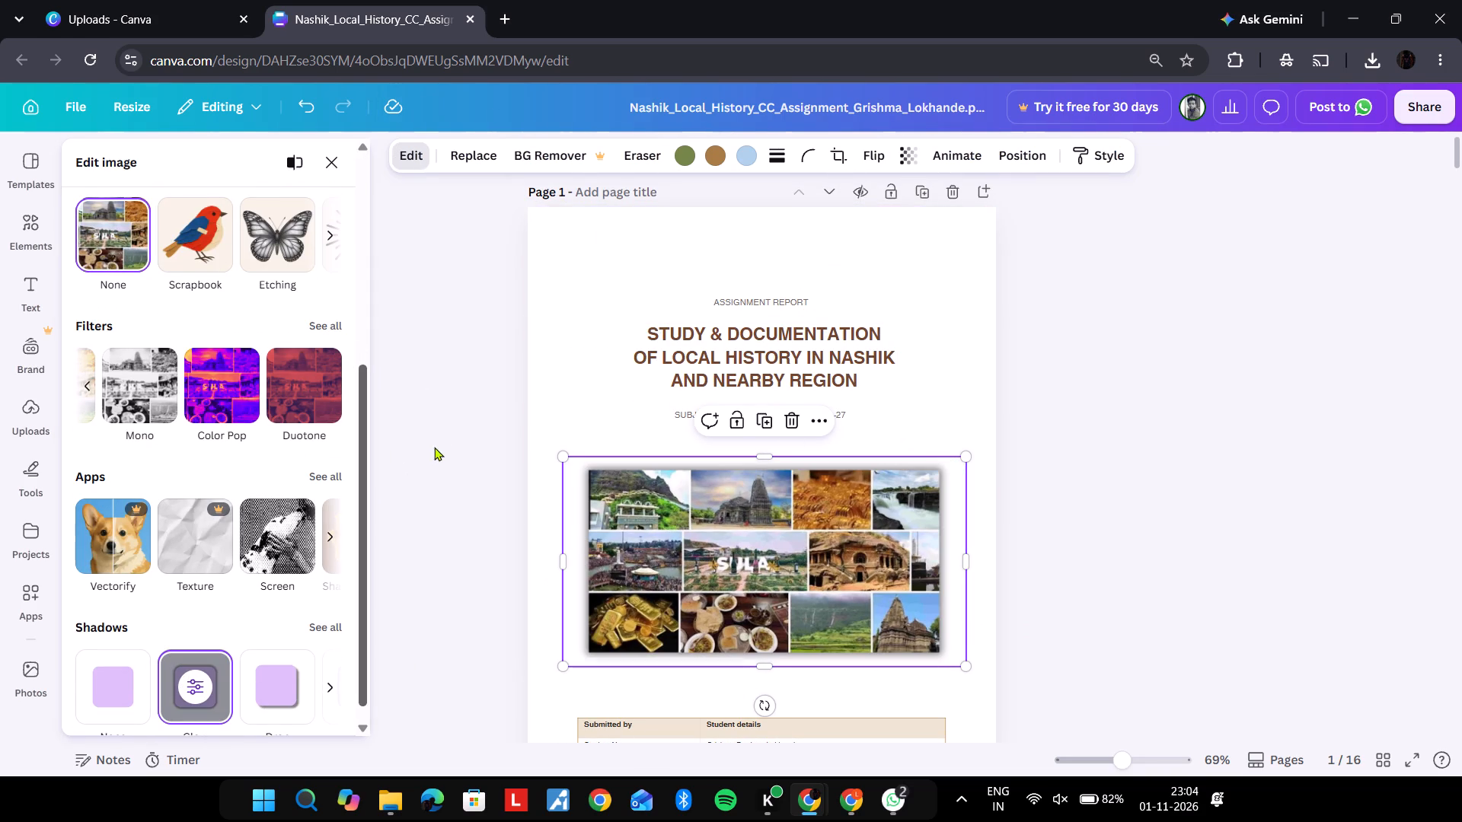
click(291, 699)
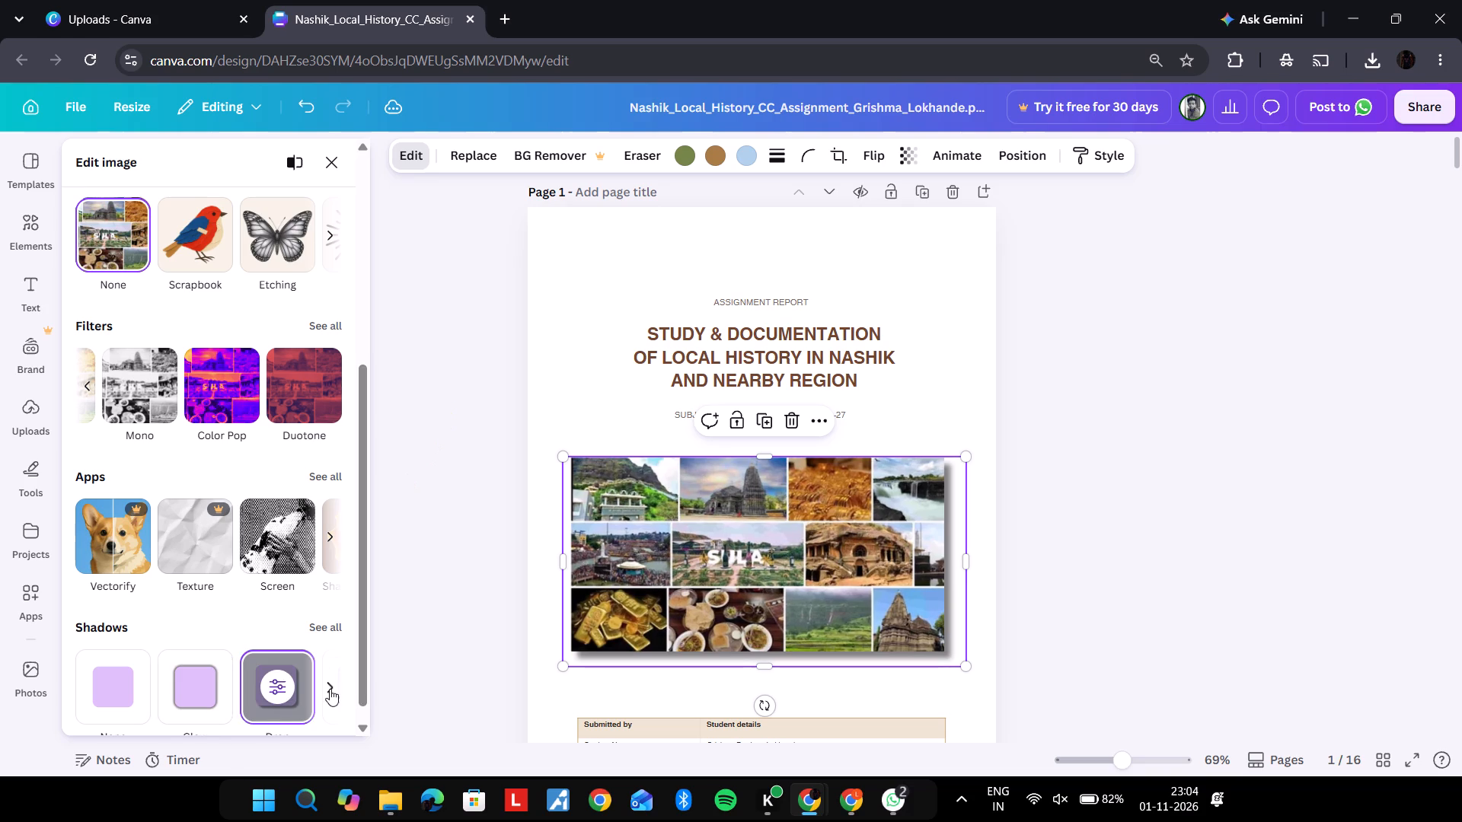
click(333, 693)
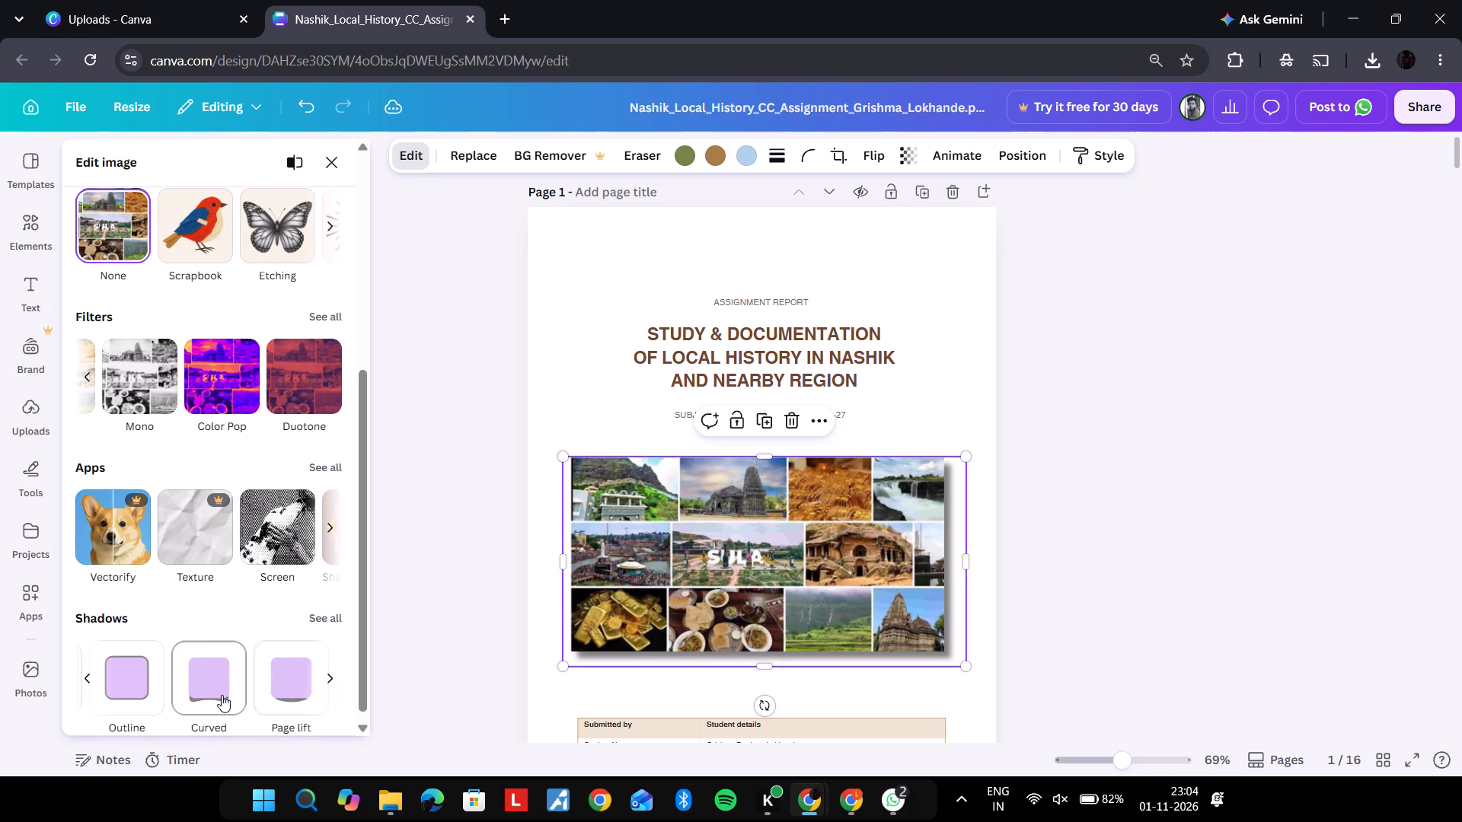
click(111, 696)
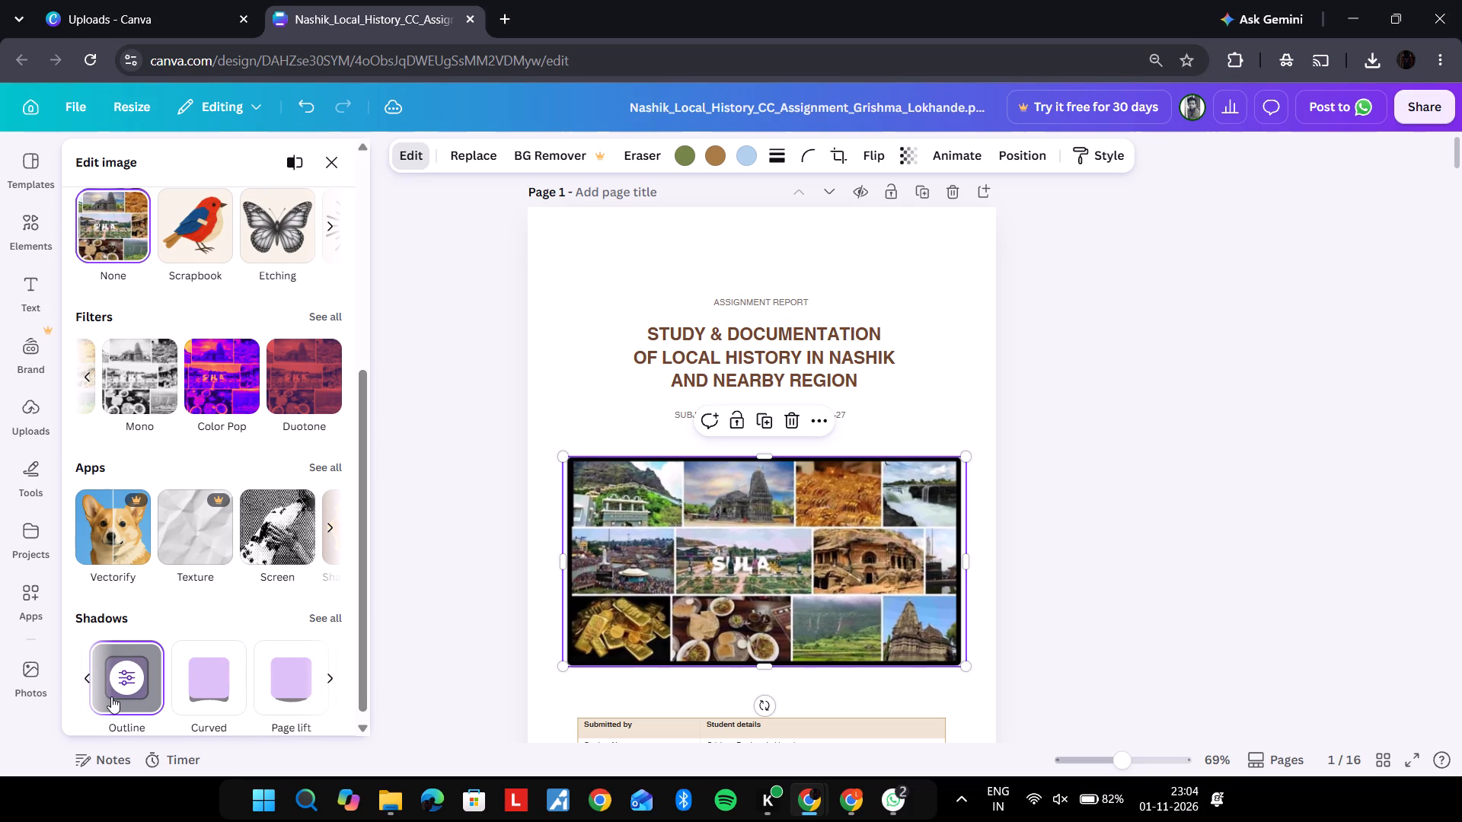
click(284, 693)
click(214, 699)
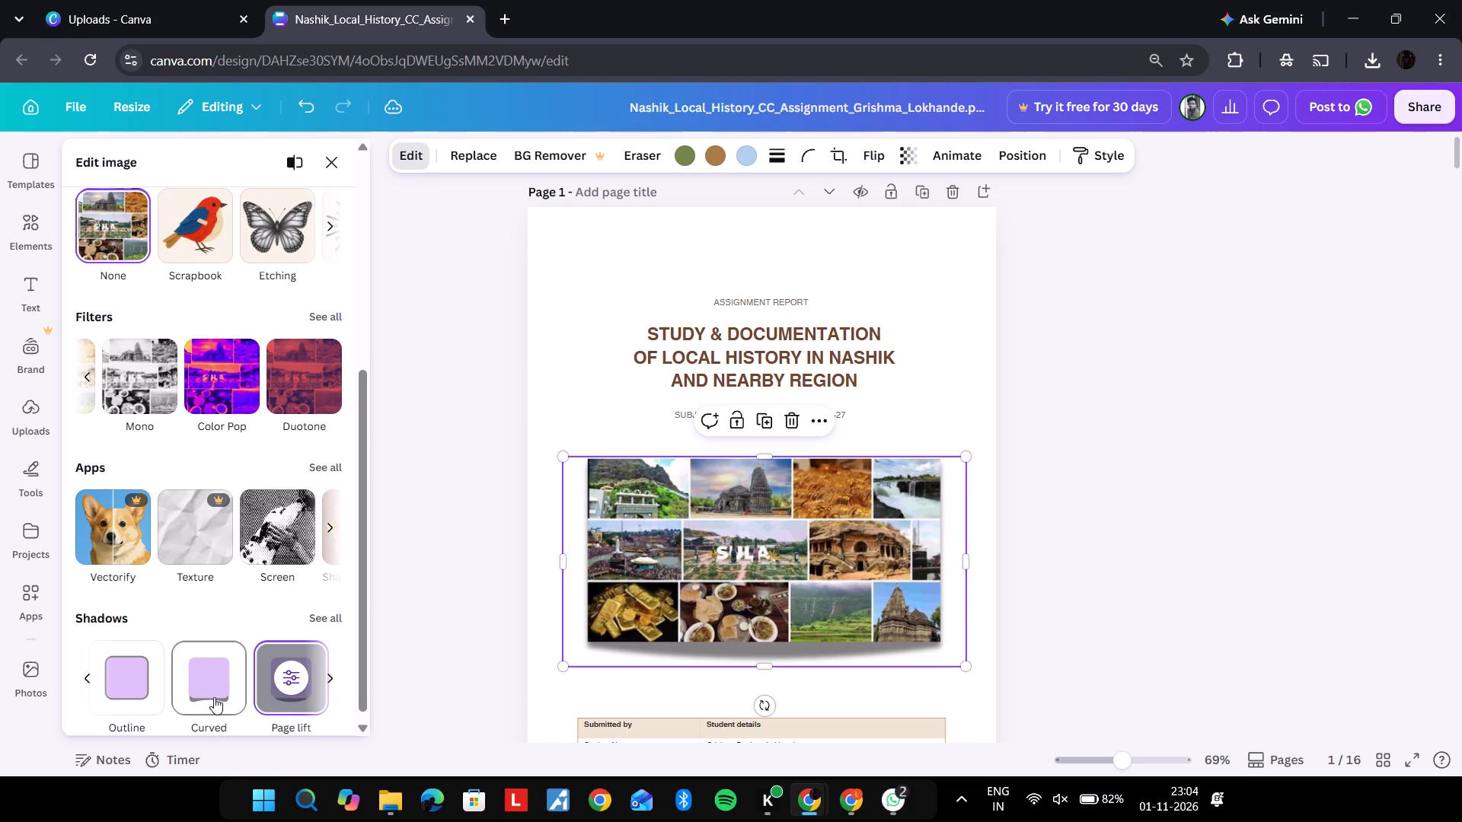
click(420, 543)
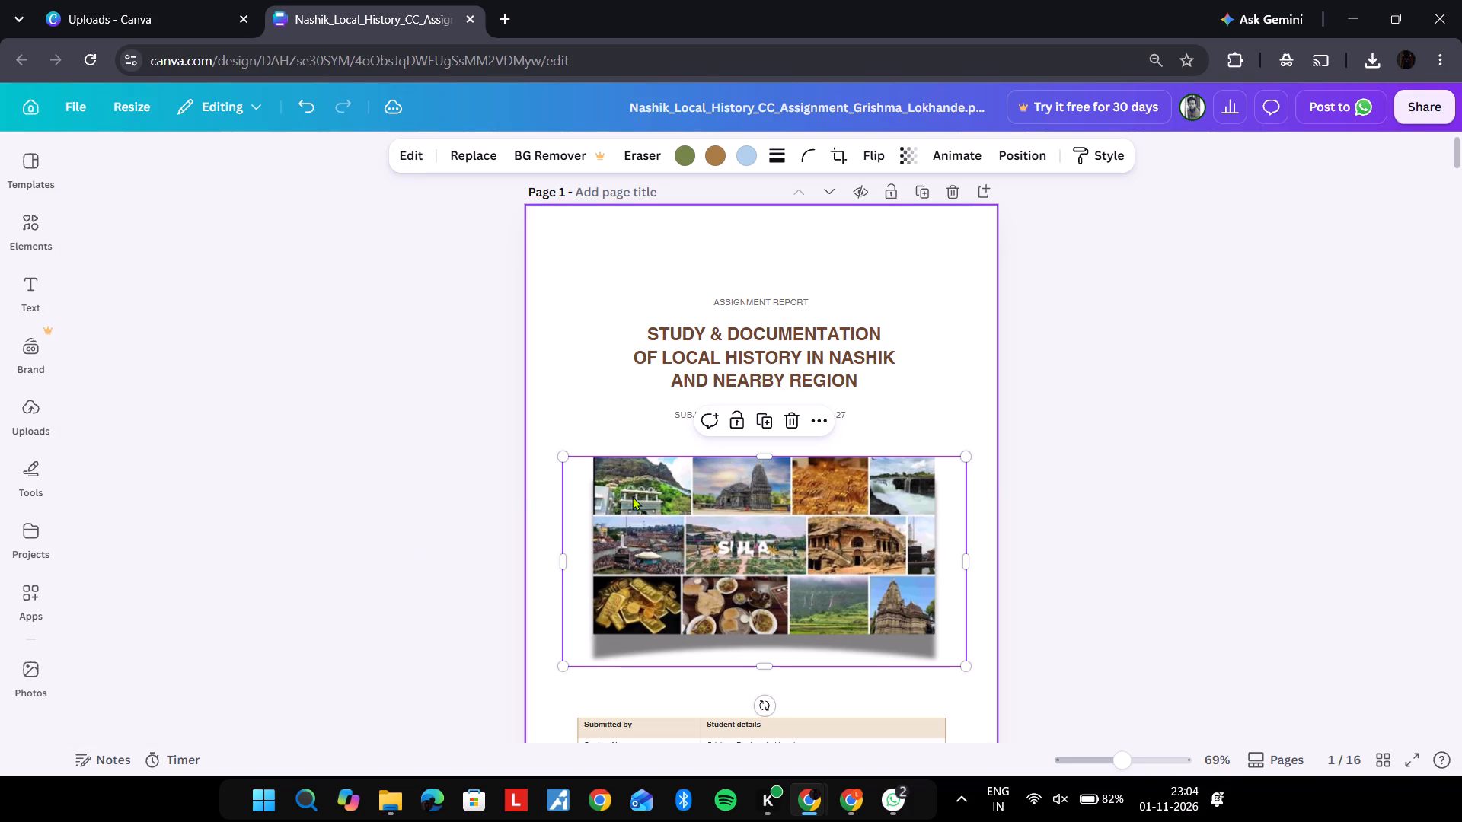
Enlarge the shadowed collage slightly and reposition it beneath the subject line, spanning about the width of the student details table.
drag(560, 452, 558, 387)
drag(756, 548, 767, 556)
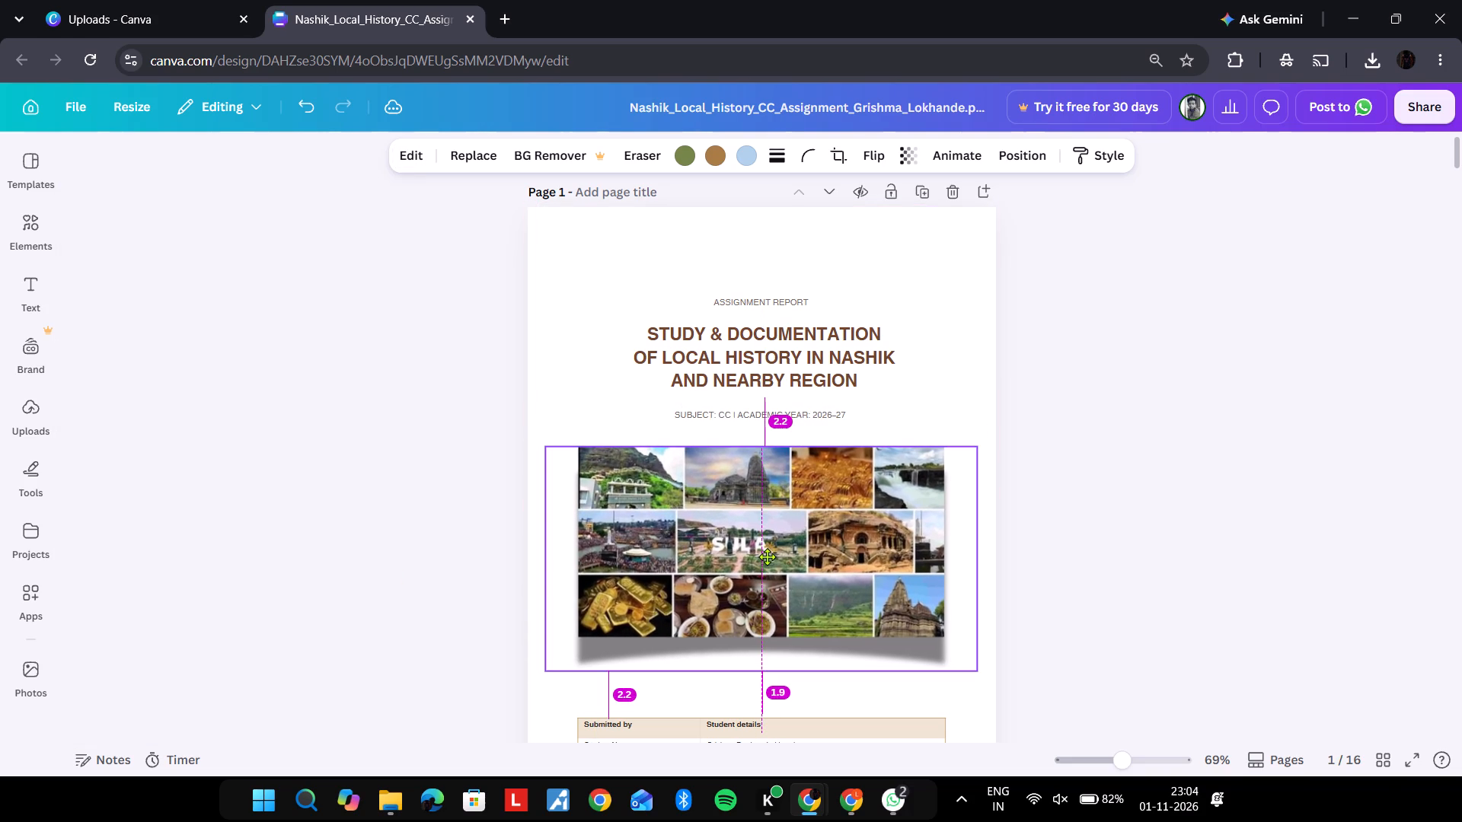
drag(767, 556, 771, 543)
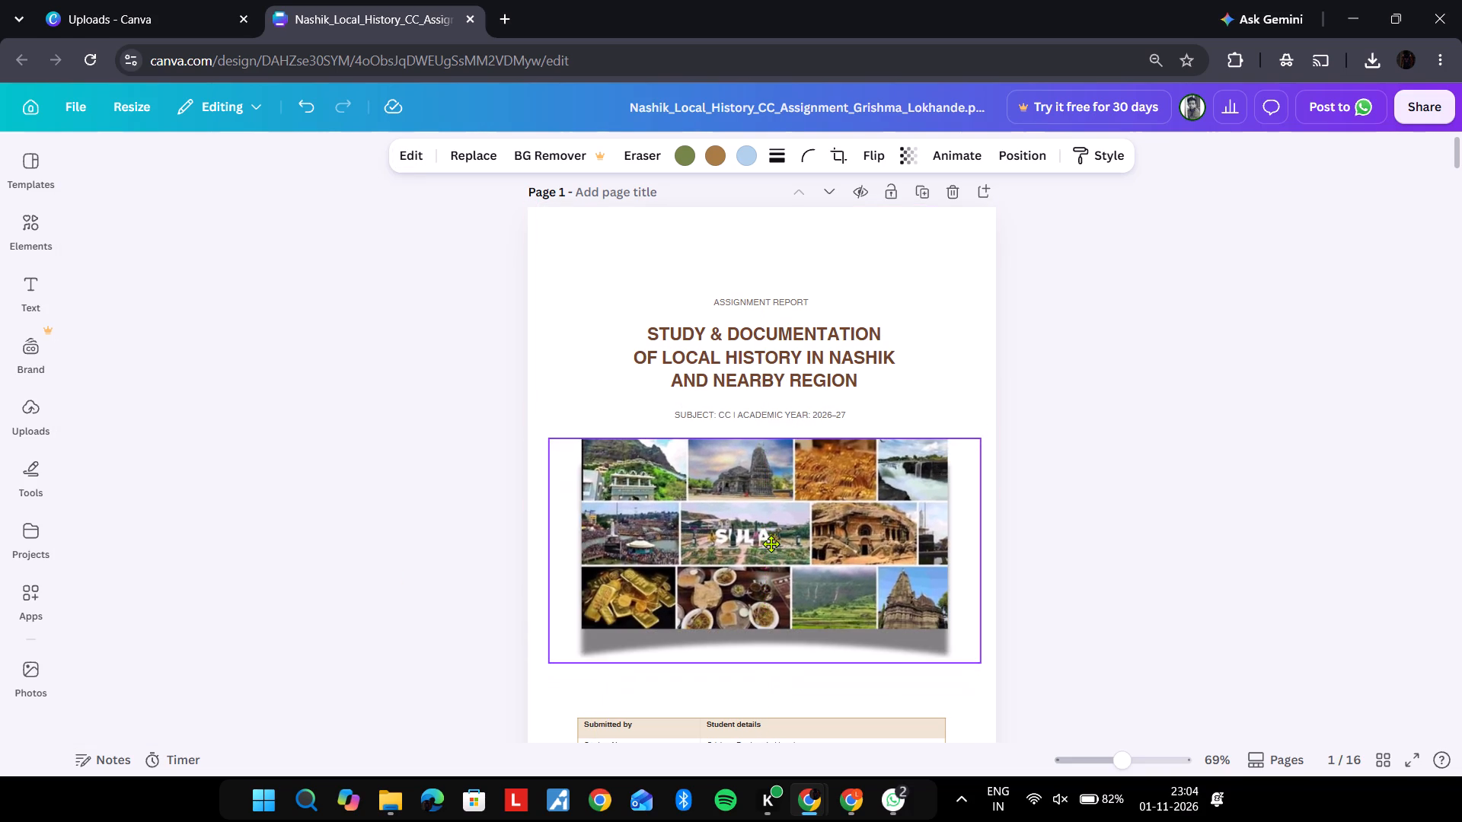
drag(771, 543, 772, 548)
click(1115, 502)
Select the whole student details table with its text and move it slightly up, aligned with the collage above.
scroll(1115, 502, down, 1)
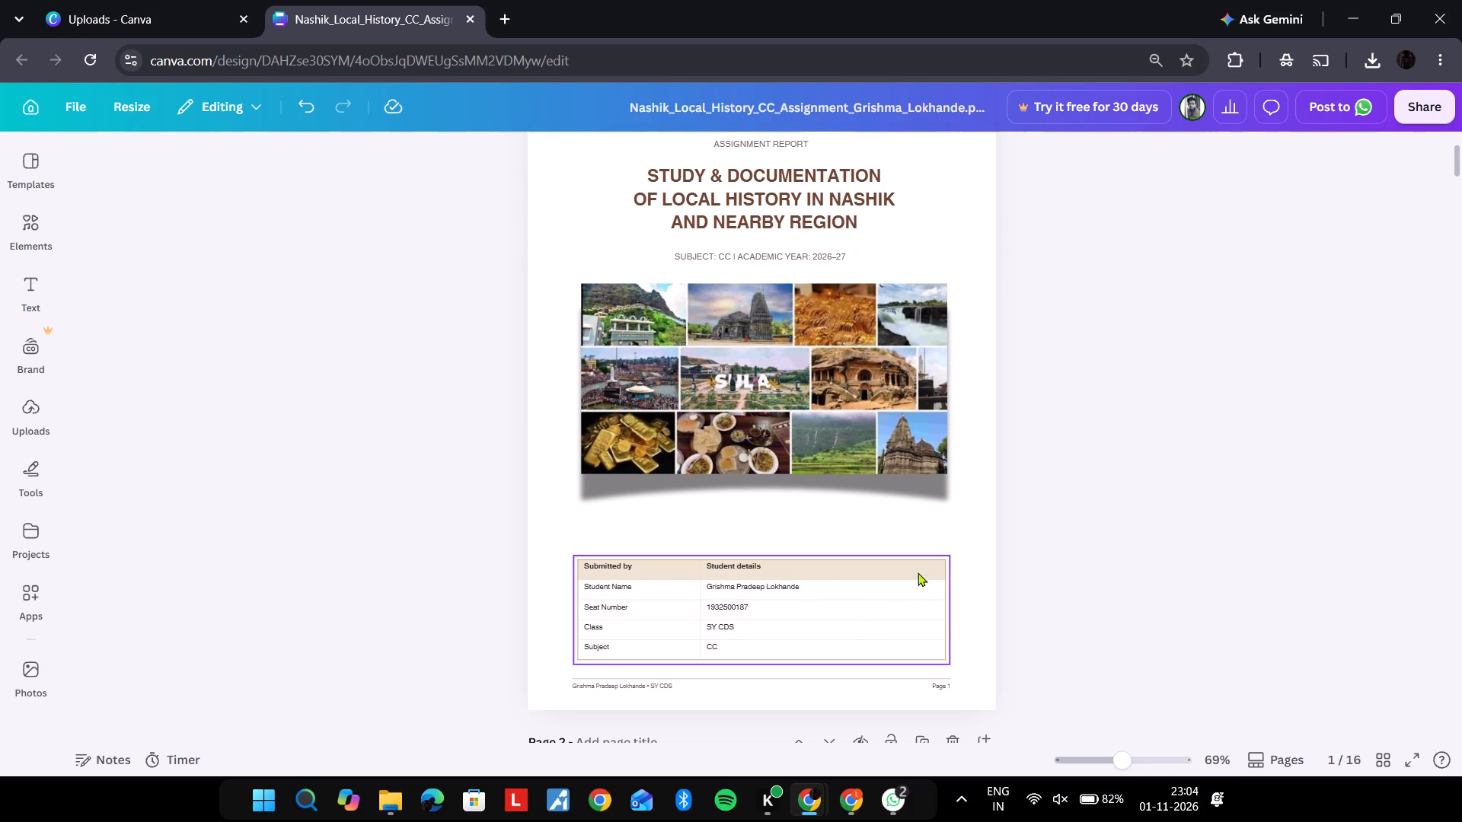
click(858, 627)
drag(543, 532, 966, 671)
drag(870, 627, 873, 611)
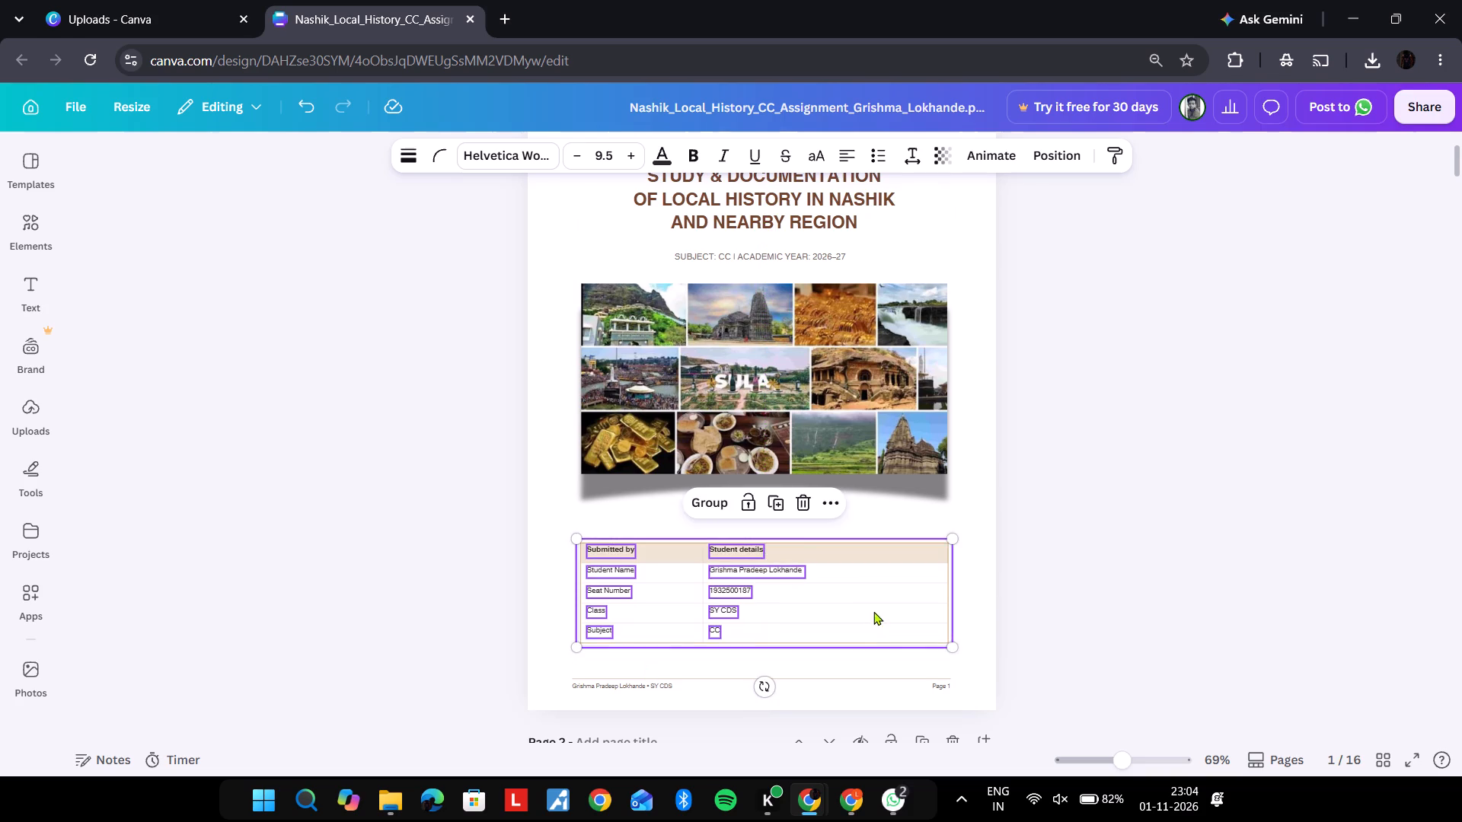
click(1286, 598)
Look over the report down to the Introduction page and browse the Nashik image results for a suitable historical photo.
scroll(1225, 573, up, 1)
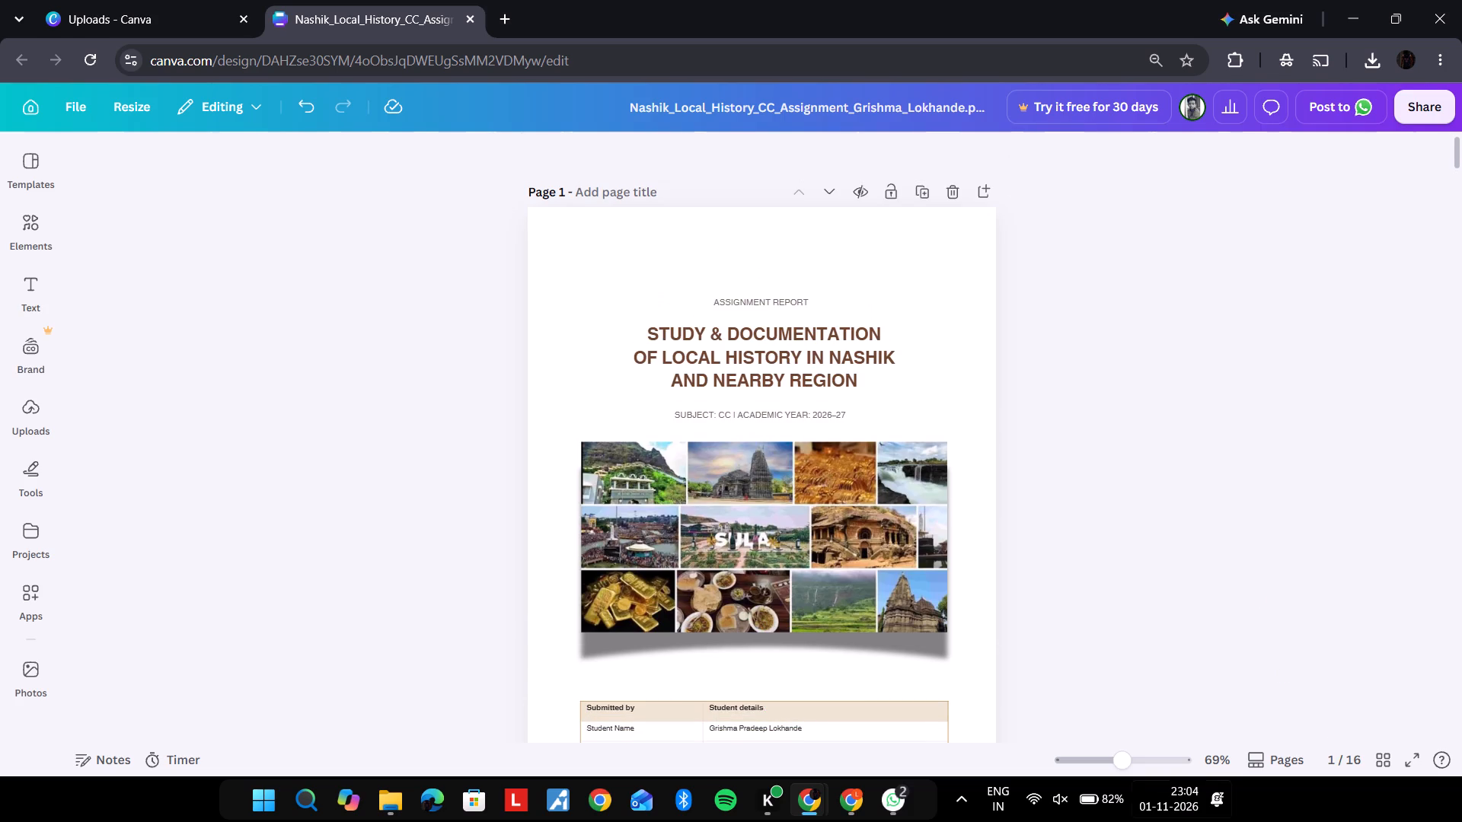
scroll(443, 499, down, 1)
scroll(376, 504, down, 3)
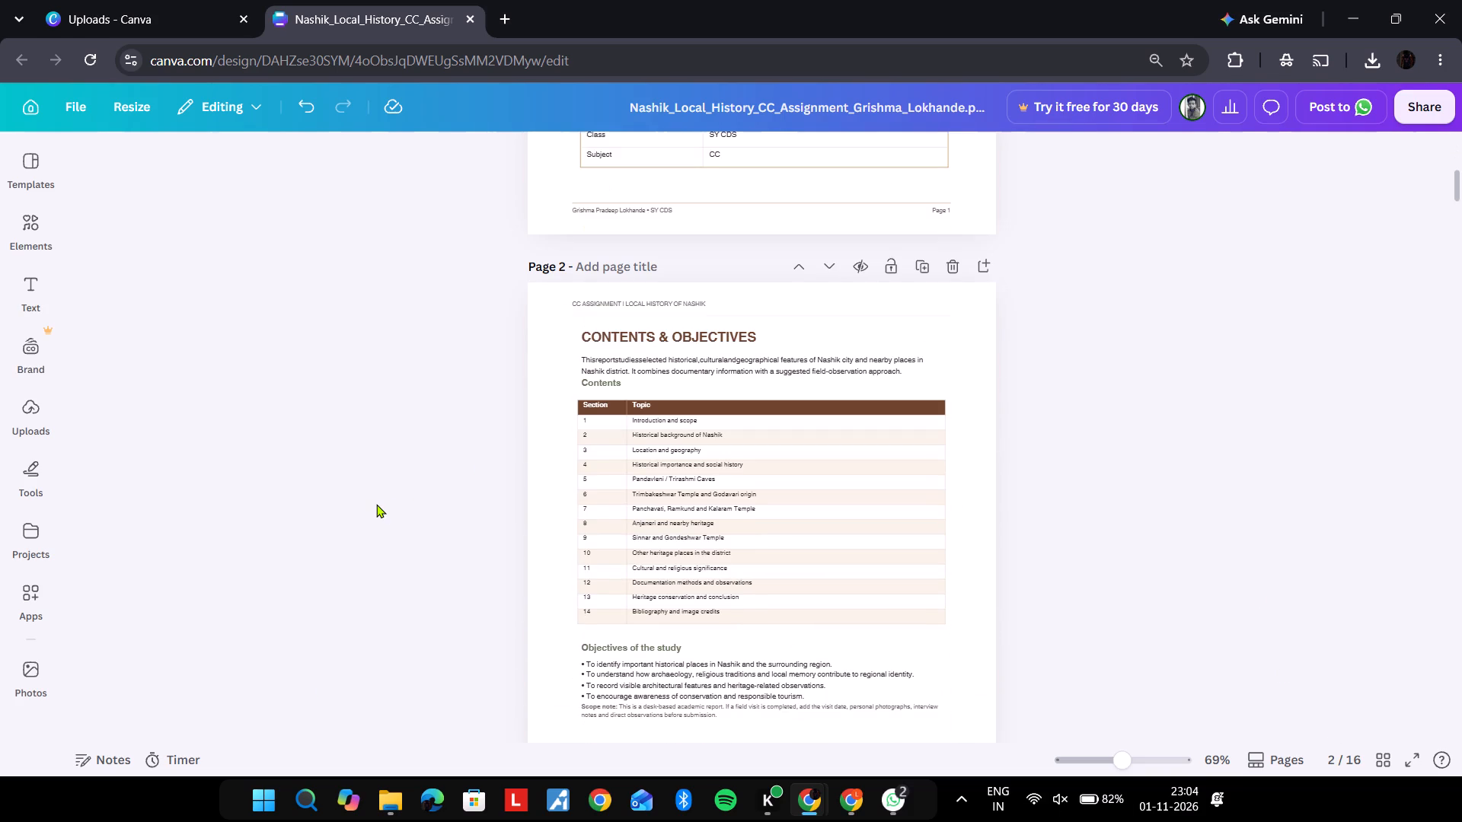
scroll(376, 504, down, 2)
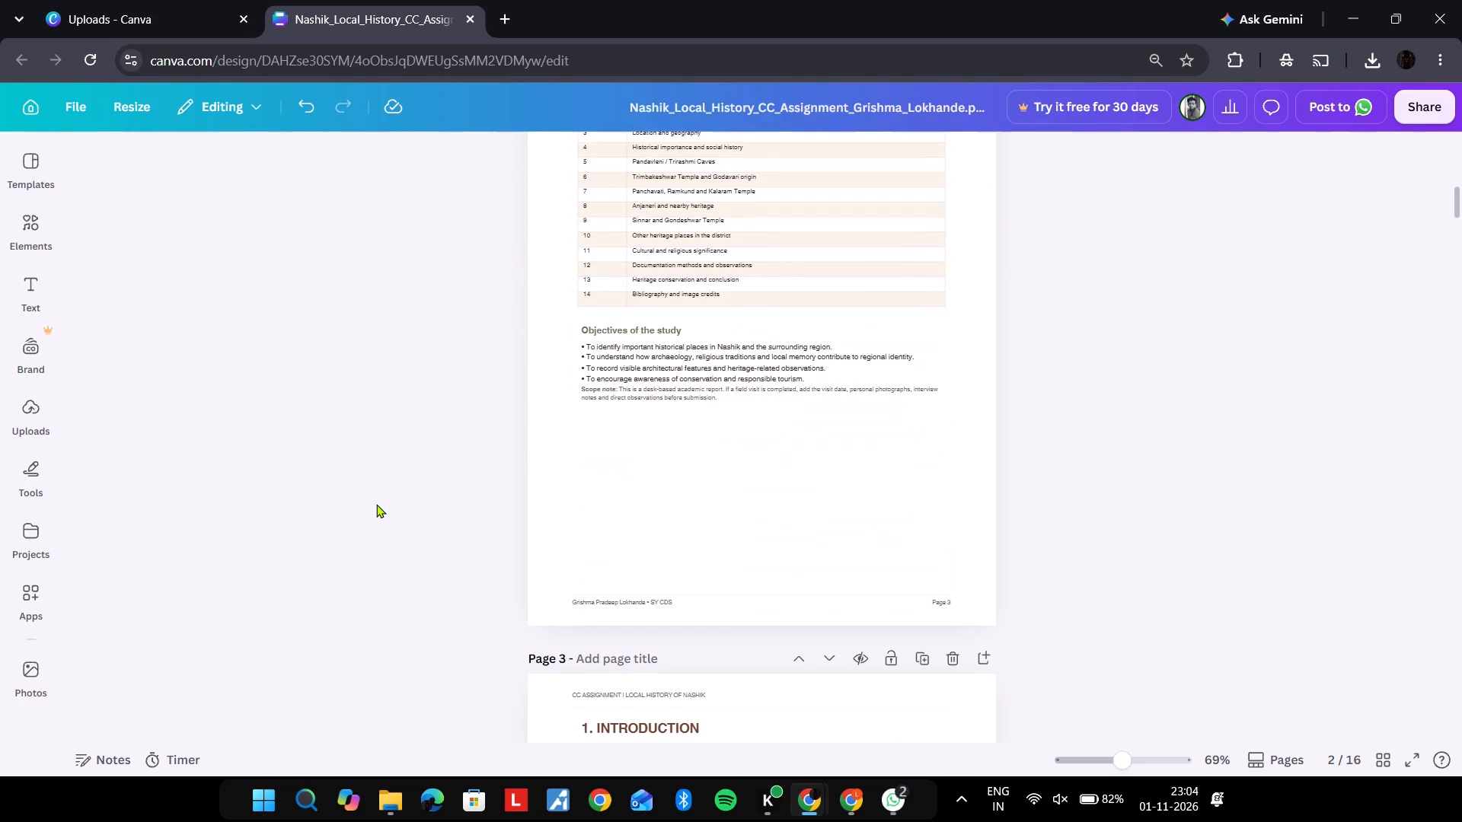
scroll(376, 504, down, 5)
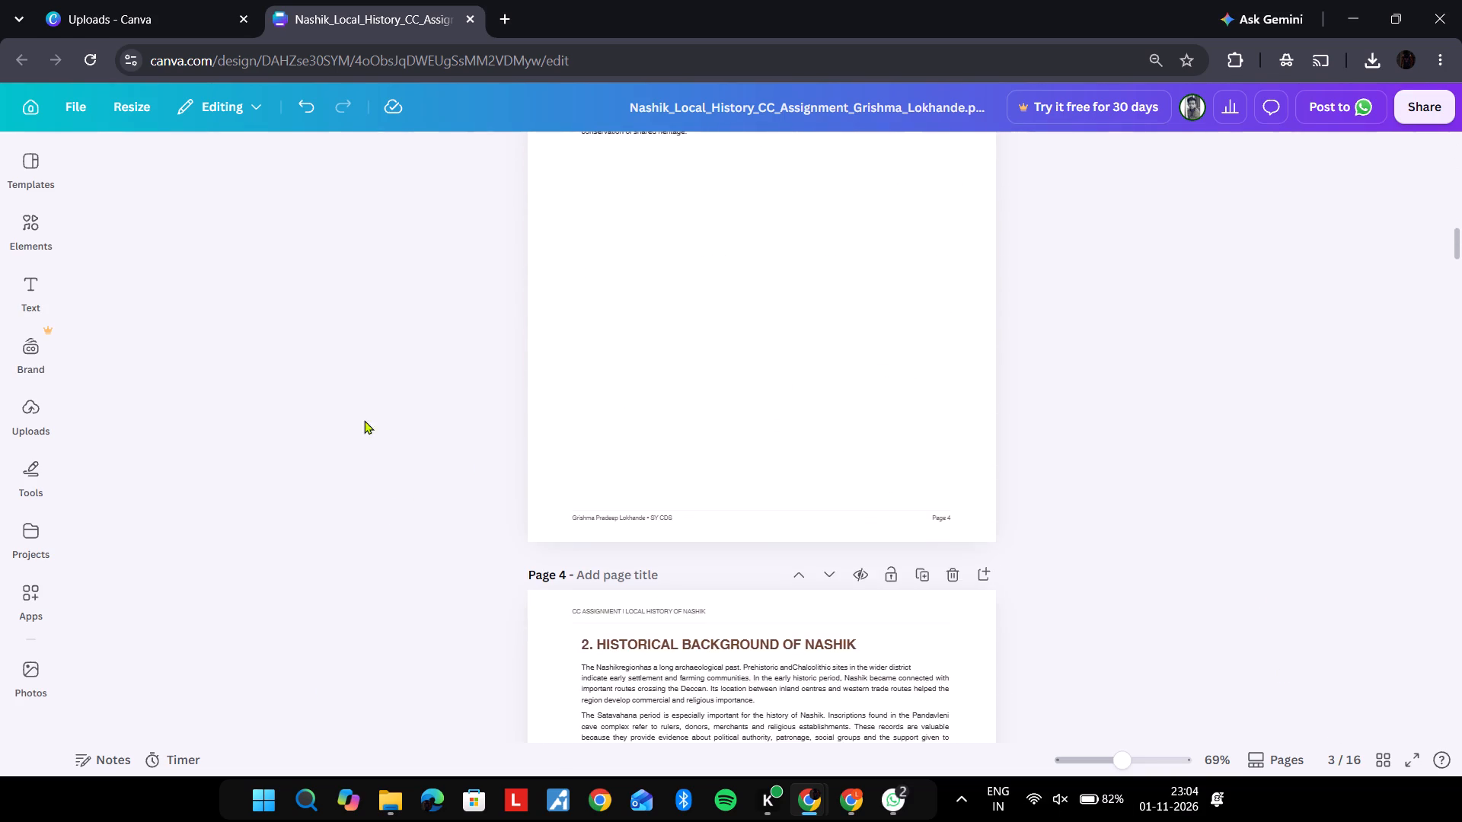
key(alt+Tab)
scroll(259, 581, down, 1)
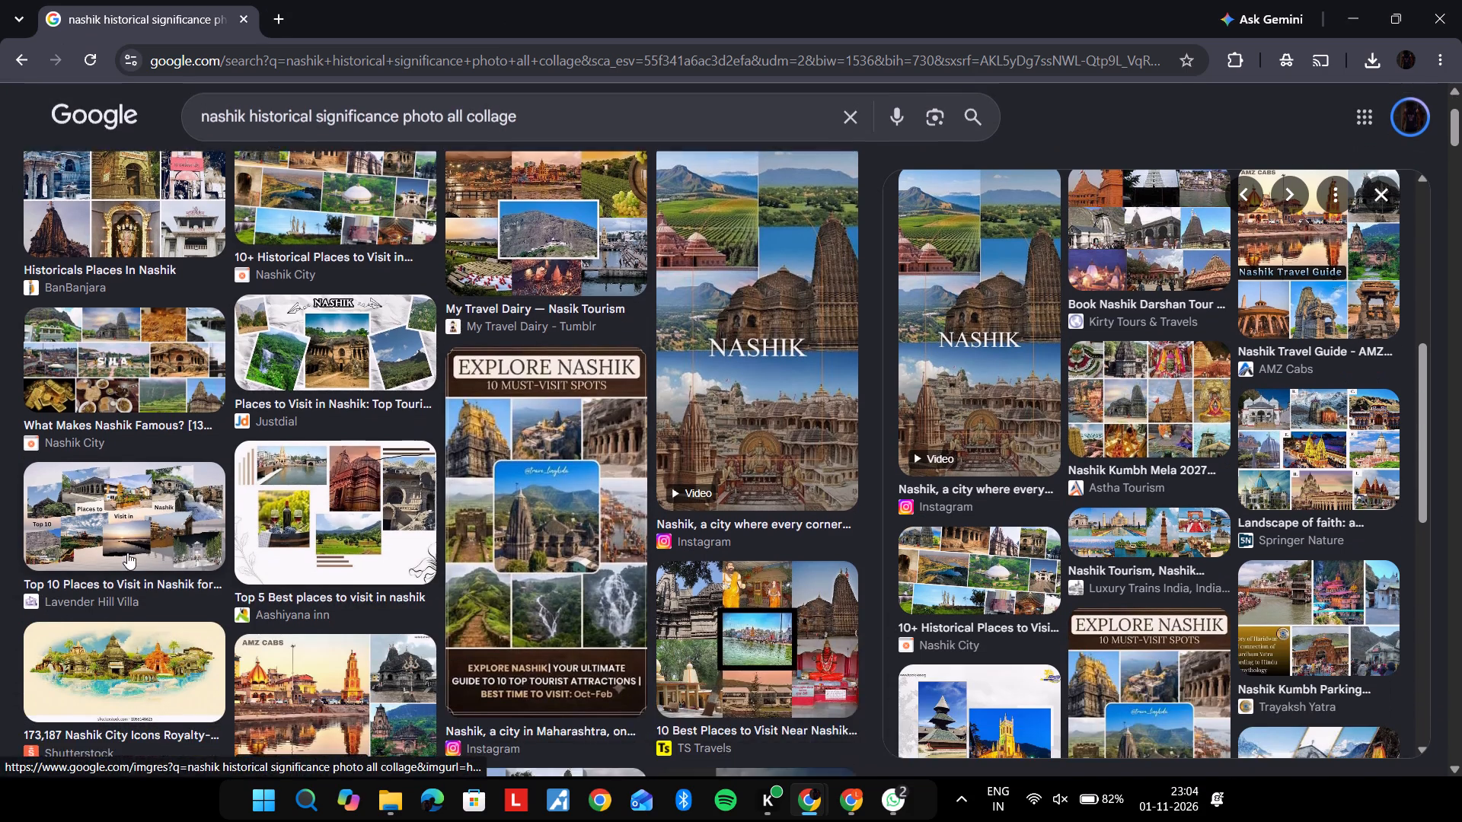
scroll(120, 553, down, 2)
scroll(251, 529, down, 4)
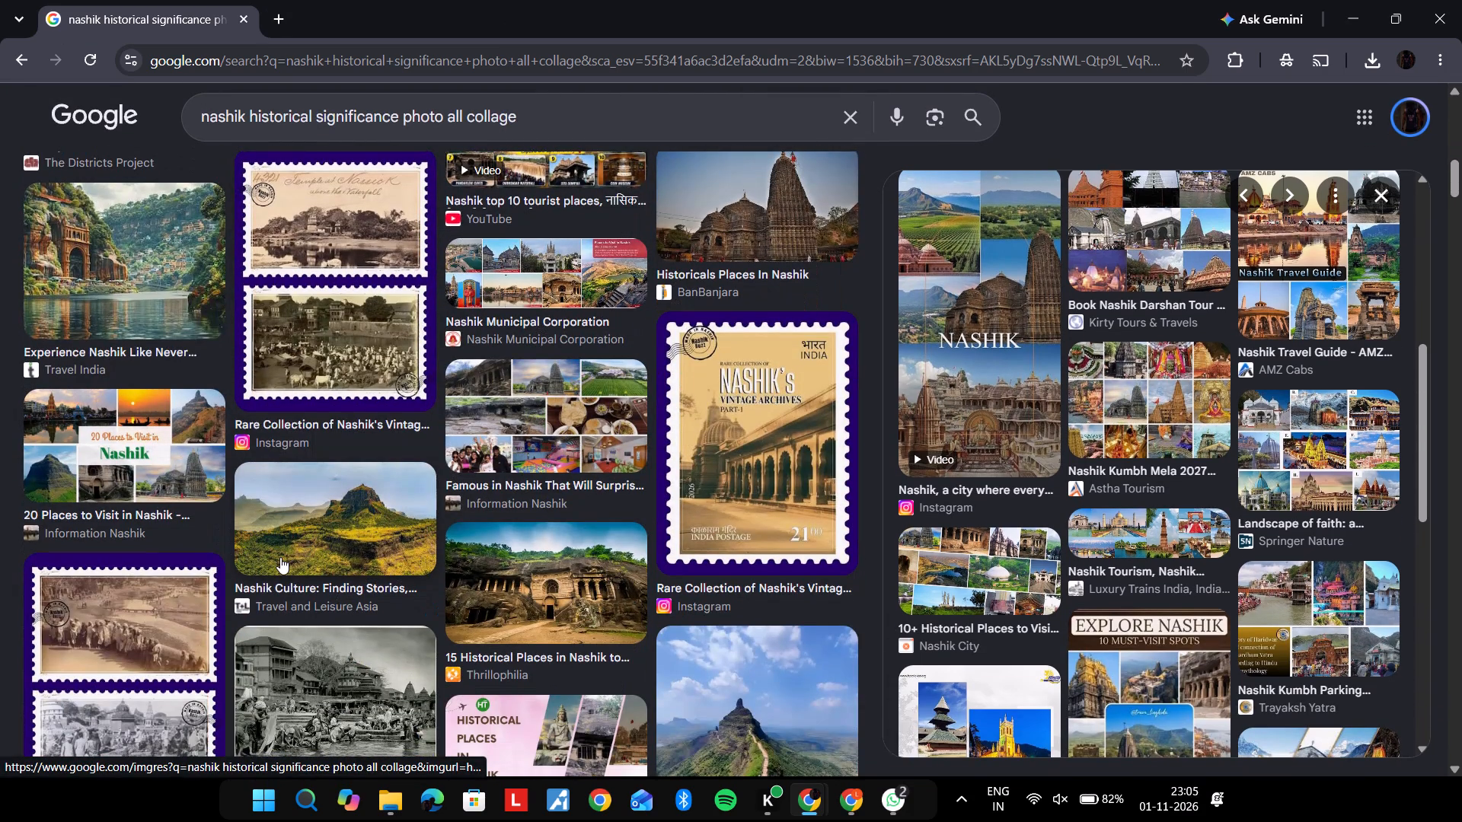
scroll(365, 576, down, 1)
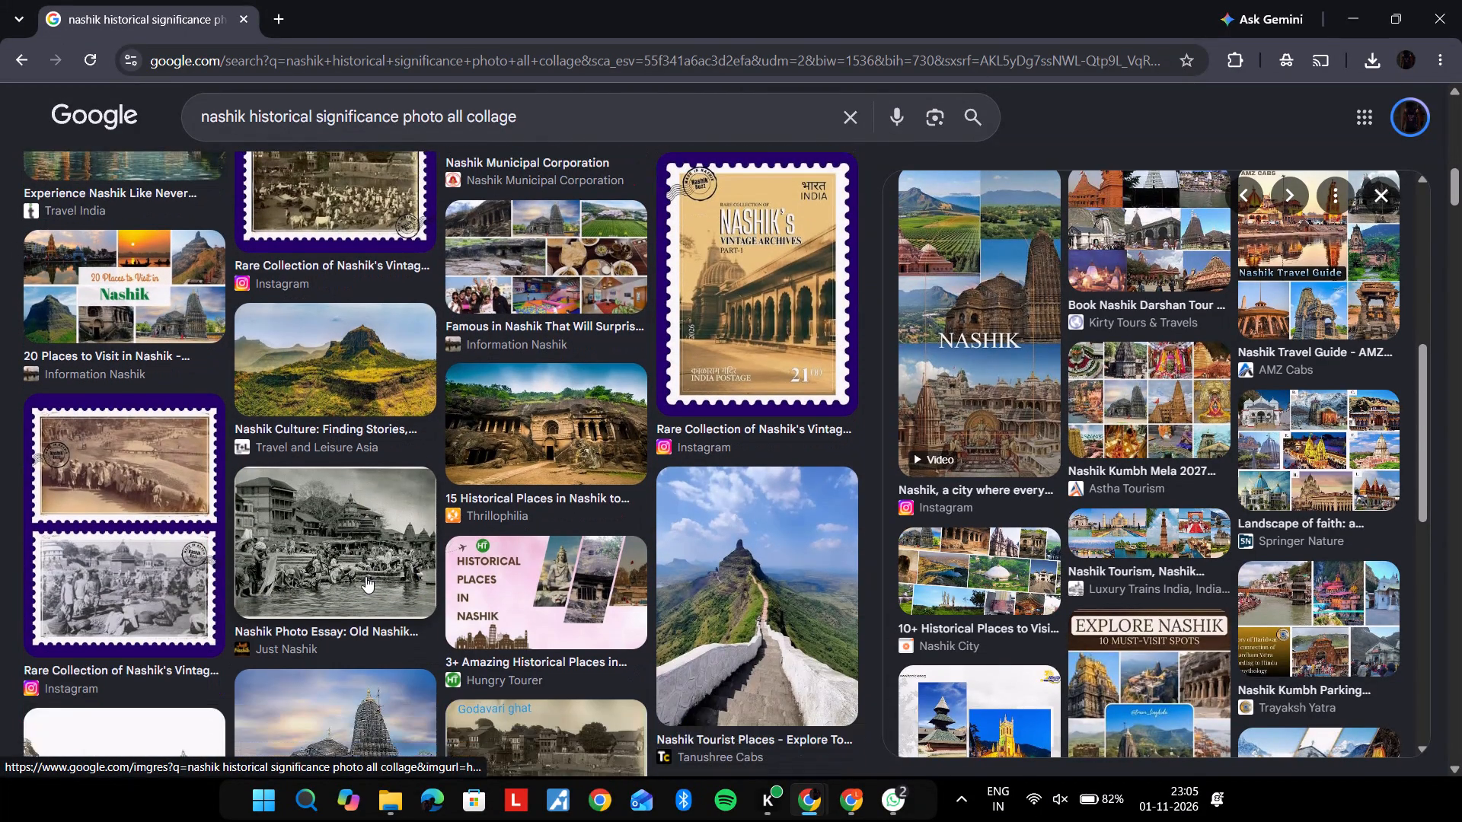
scroll(365, 576, down, 2)
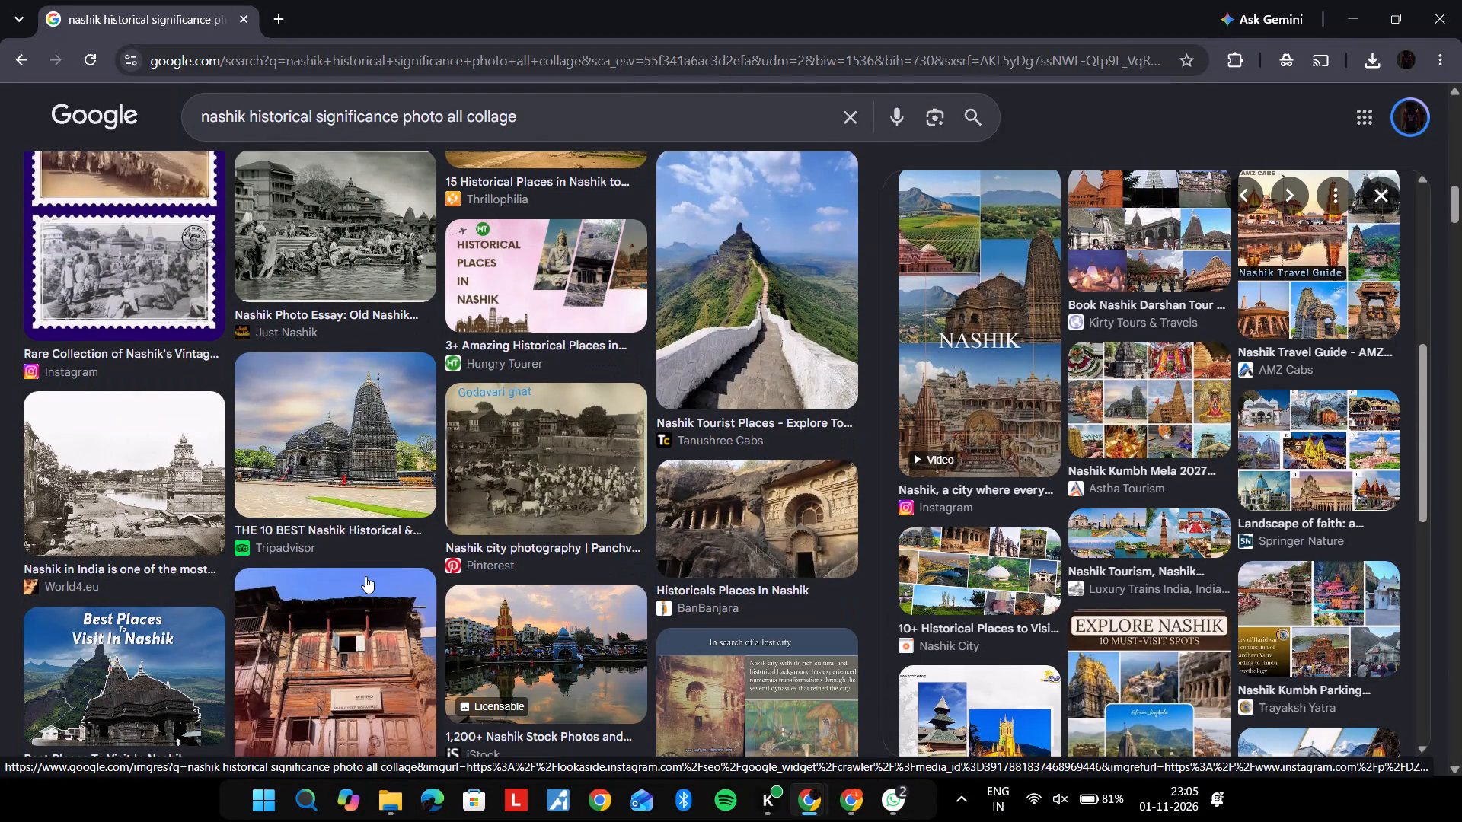
scroll(365, 576, down, 2)
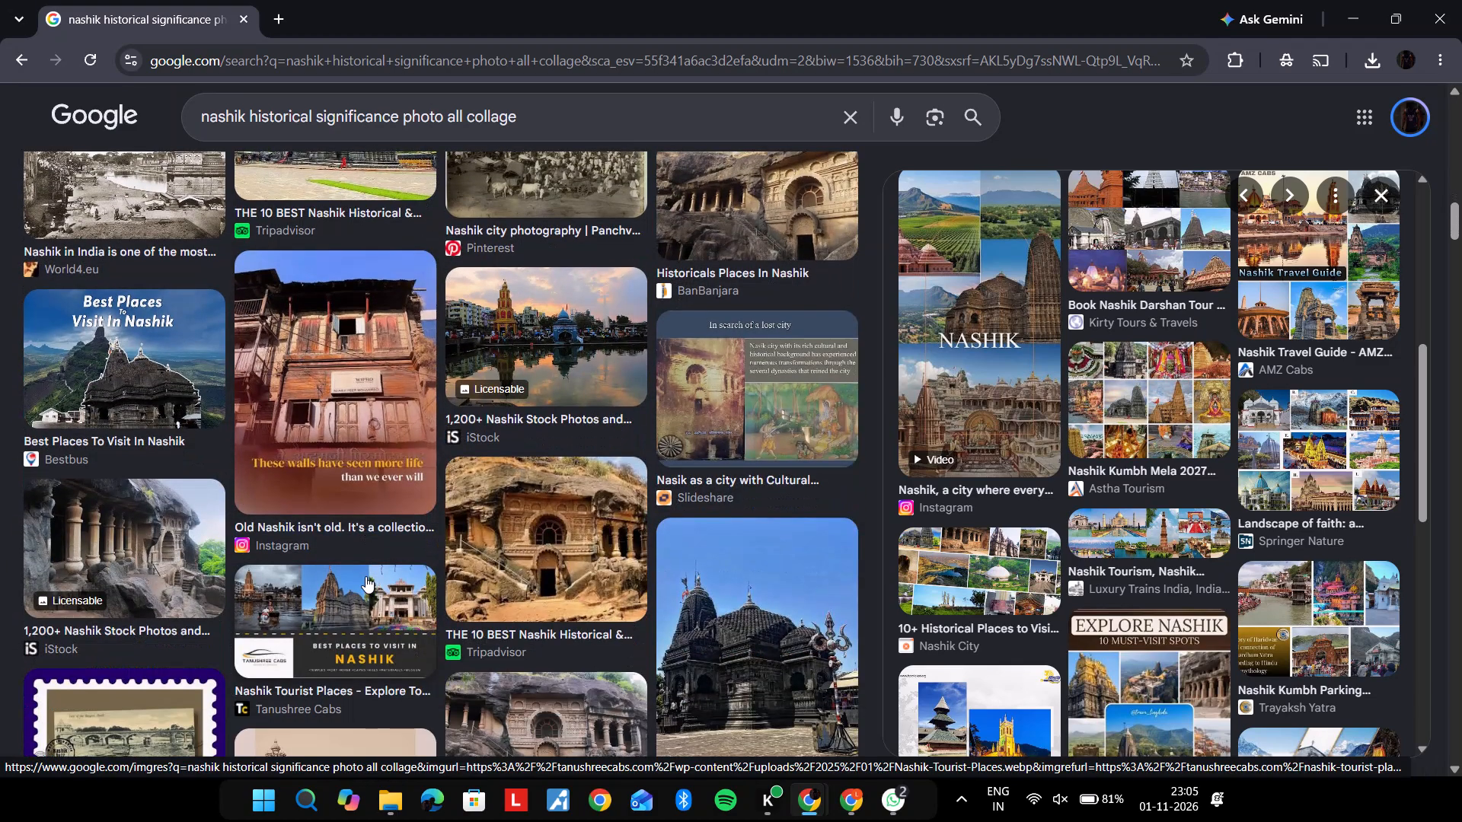
scroll(365, 576, down, 1)
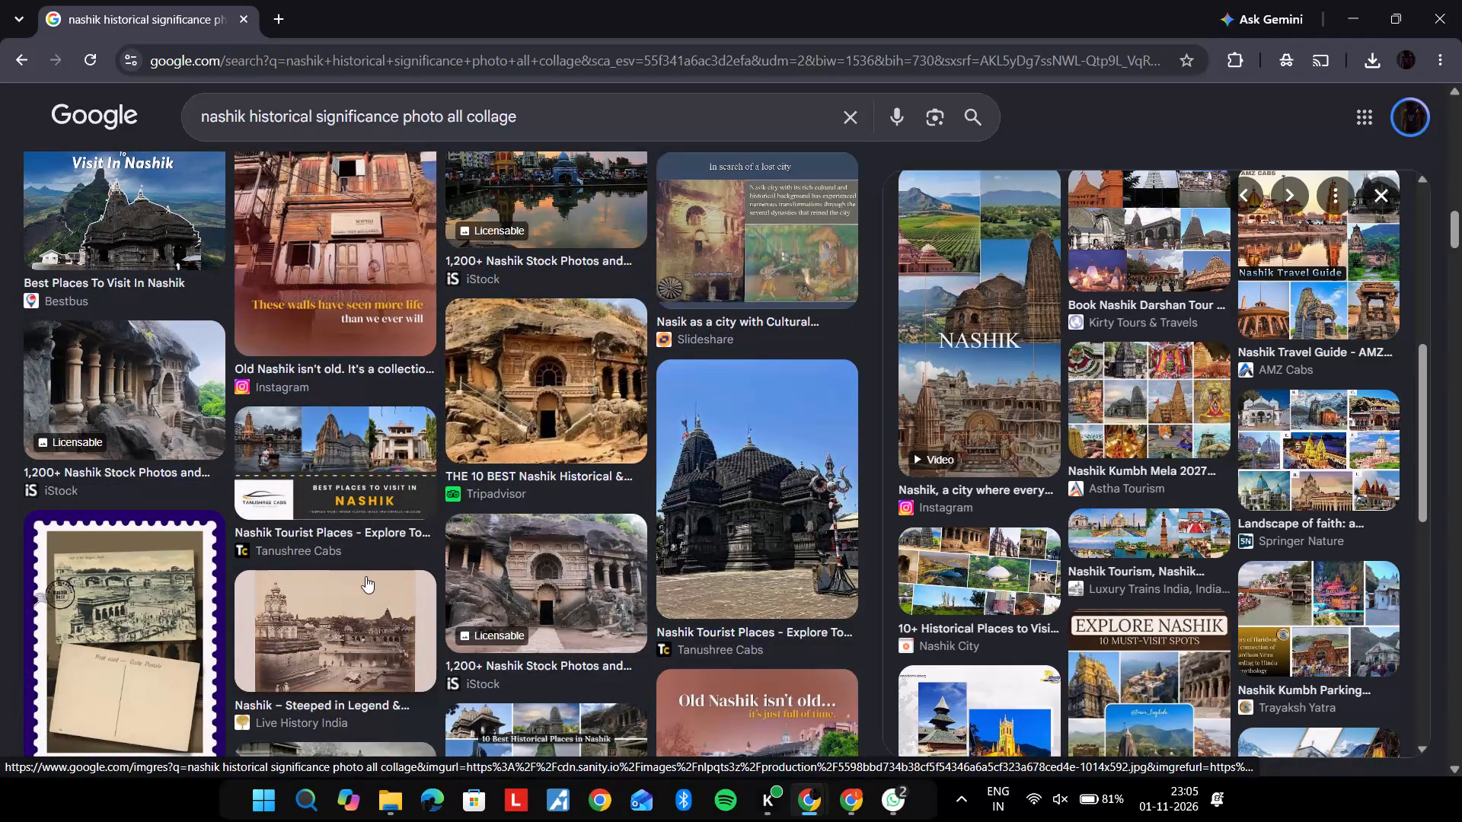
scroll(365, 576, down, 5)
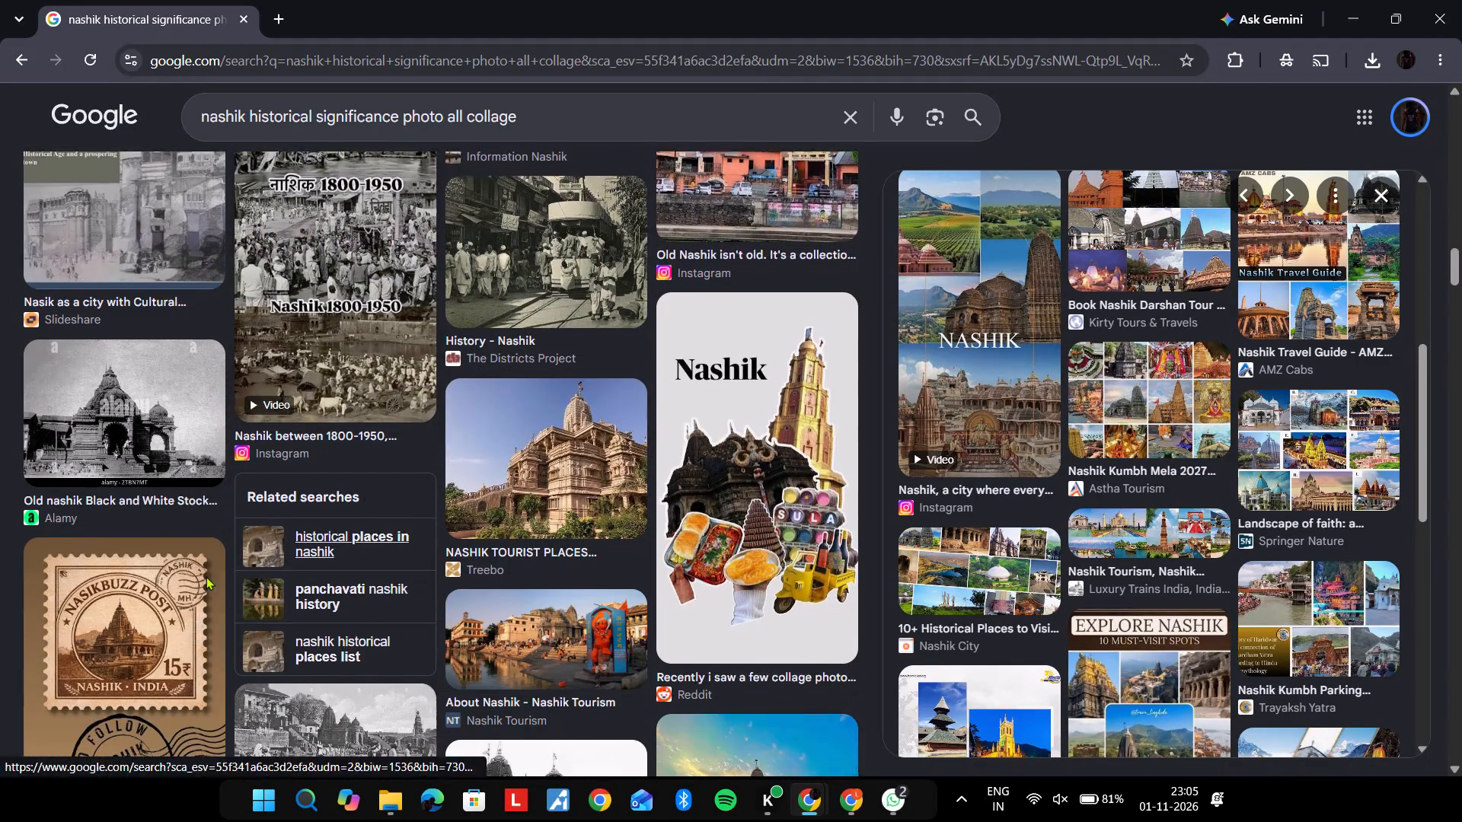
scroll(432, 519, down, 3)
scroll(420, 310, up, 19)
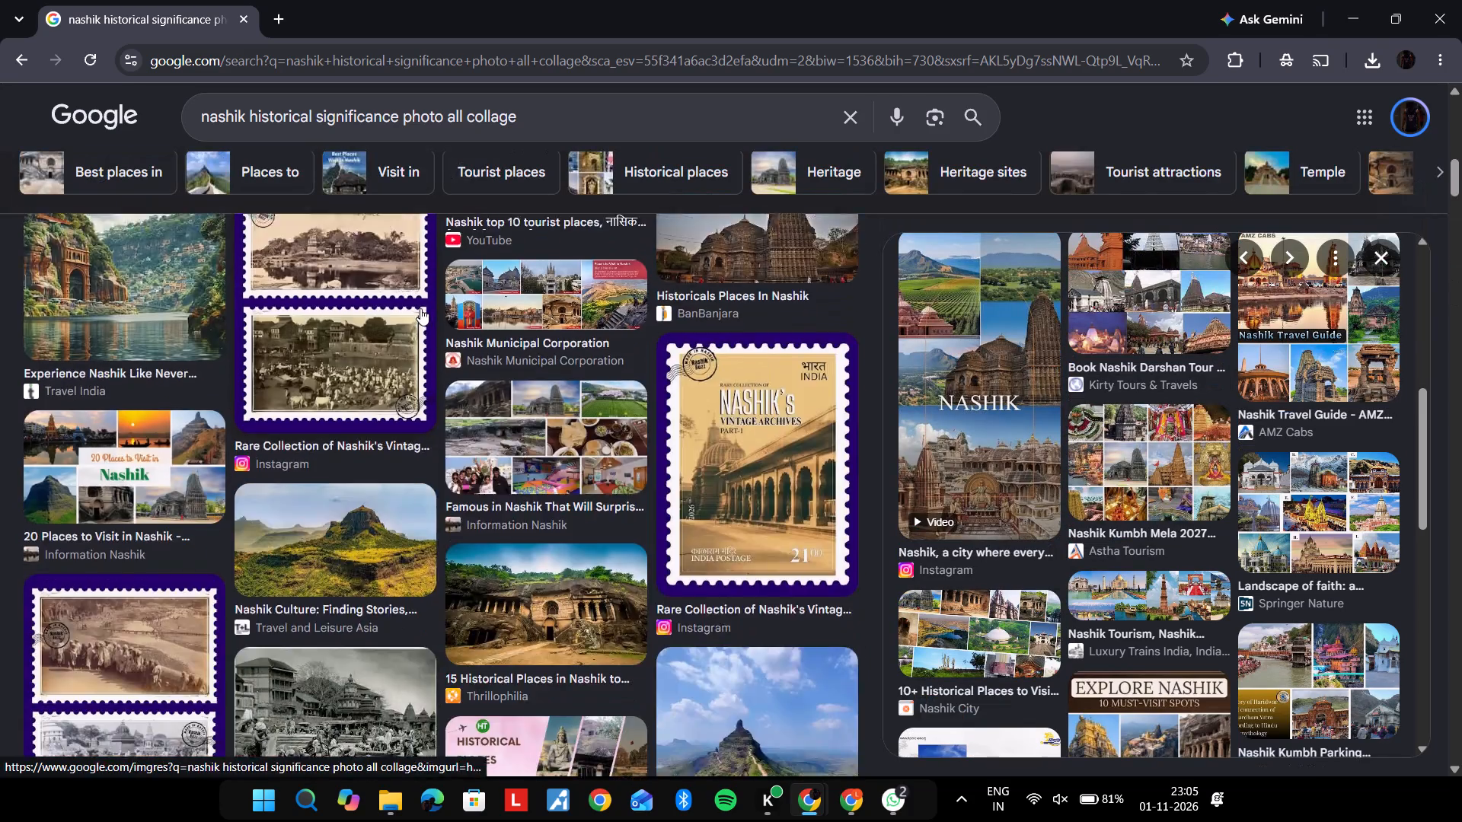
scroll(420, 308, up, 5)
Narrow the image results to Historical places and place BanBanjara's "Historicals Places In Nashik" temple photo below the text on page 3.
click(634, 252)
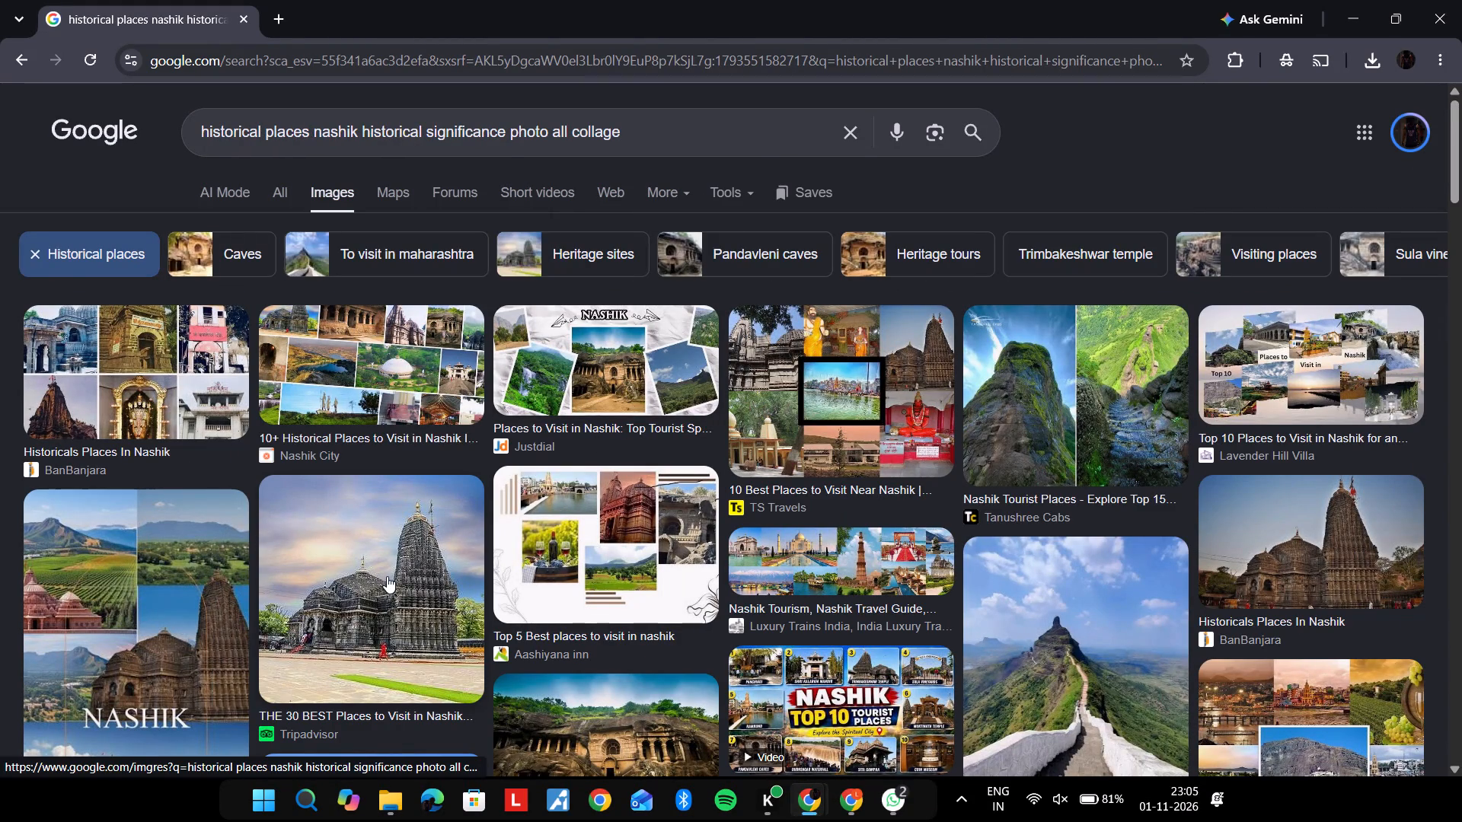
right_click(1331, 572)
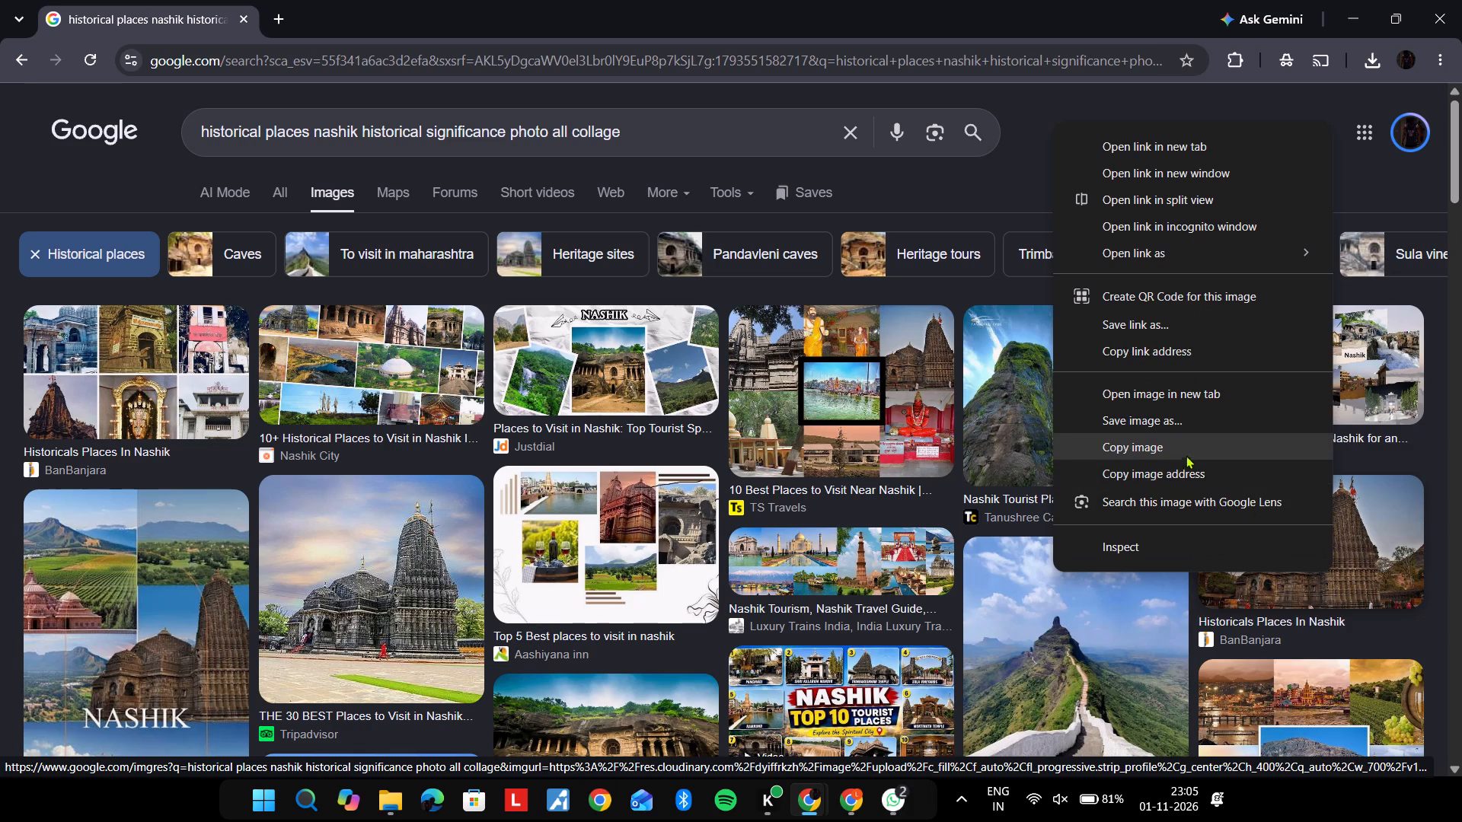
click(1189, 443)
key(alt+Tab)
key(ctrl+v)
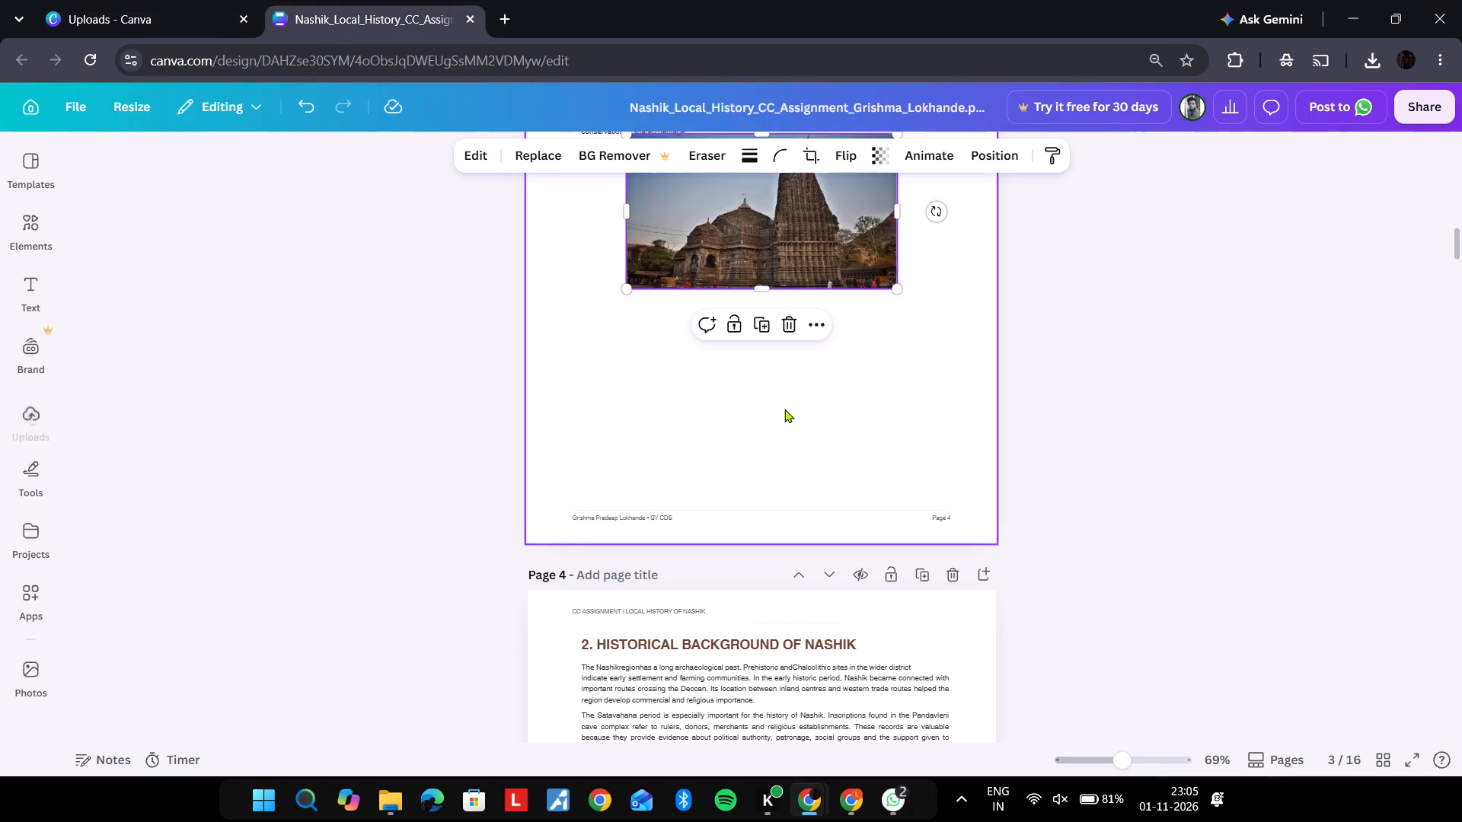
scroll(784, 408, up, 1)
drag(783, 405, 771, 550)
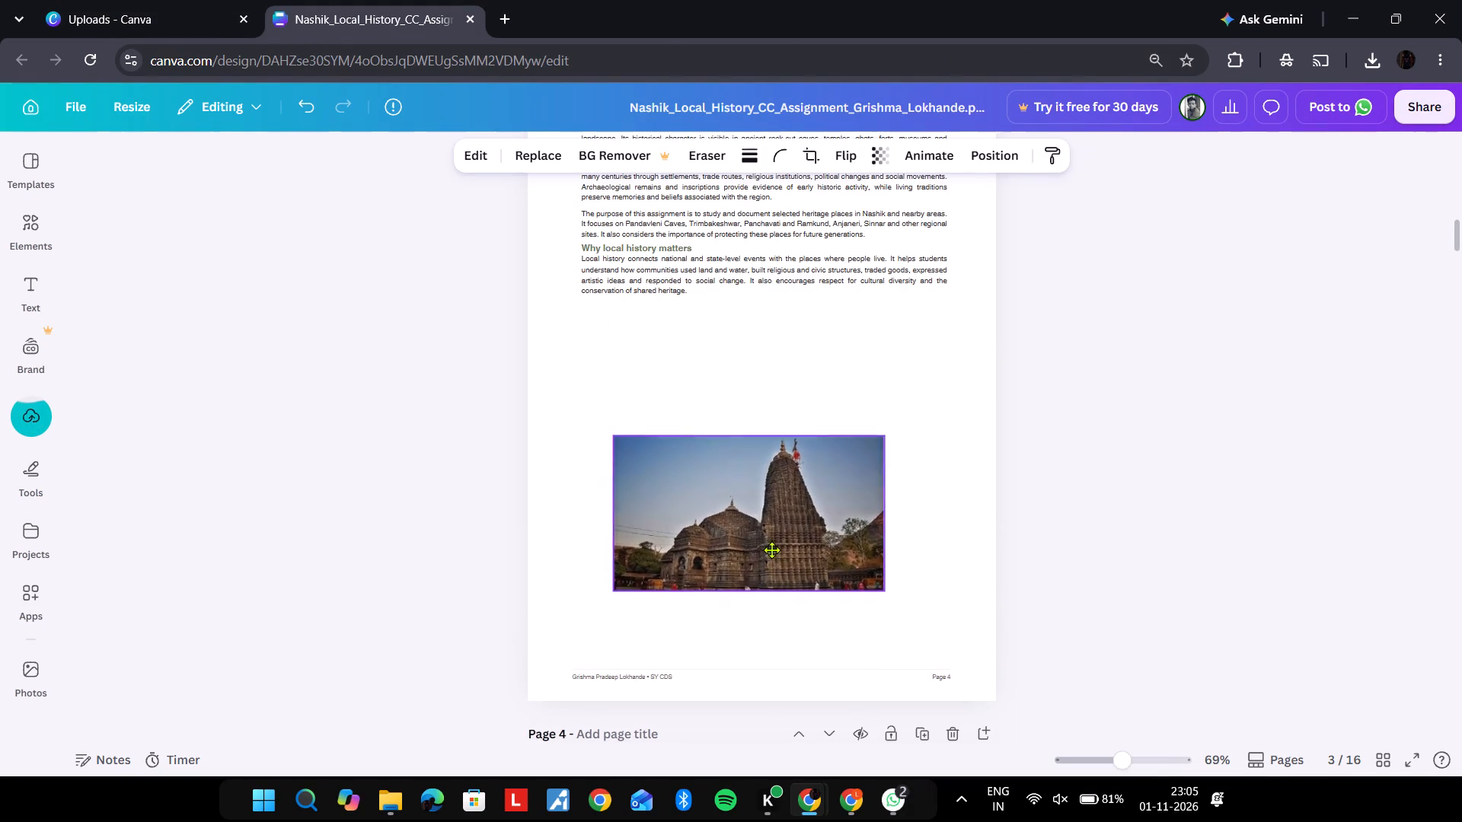
Enlarge the temple photo on page 3 to nearly the text width and position it in the space below the text.
drag(771, 550, 751, 555)
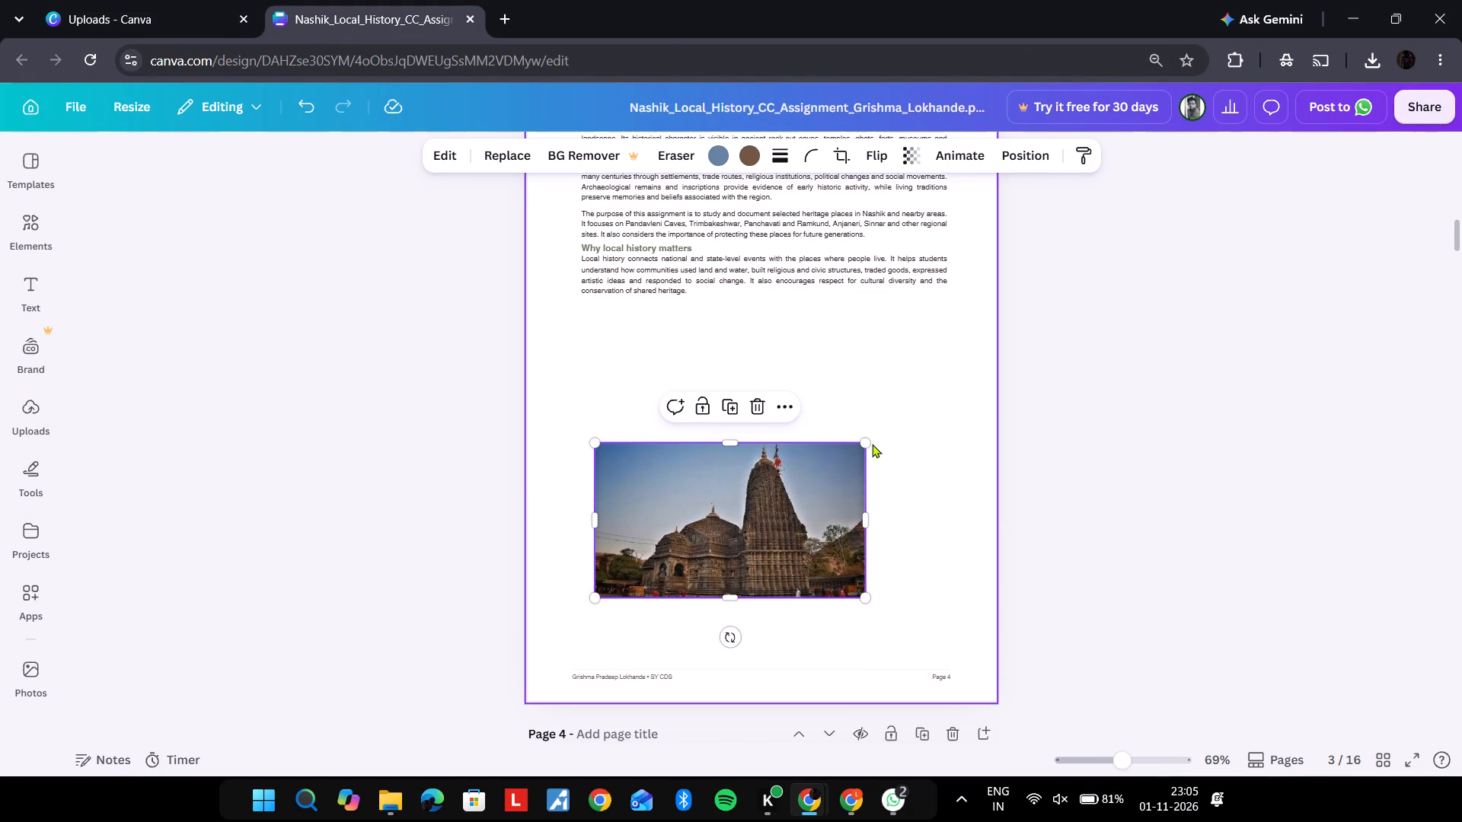
drag(863, 446, 928, 378)
drag(881, 500, 881, 492)
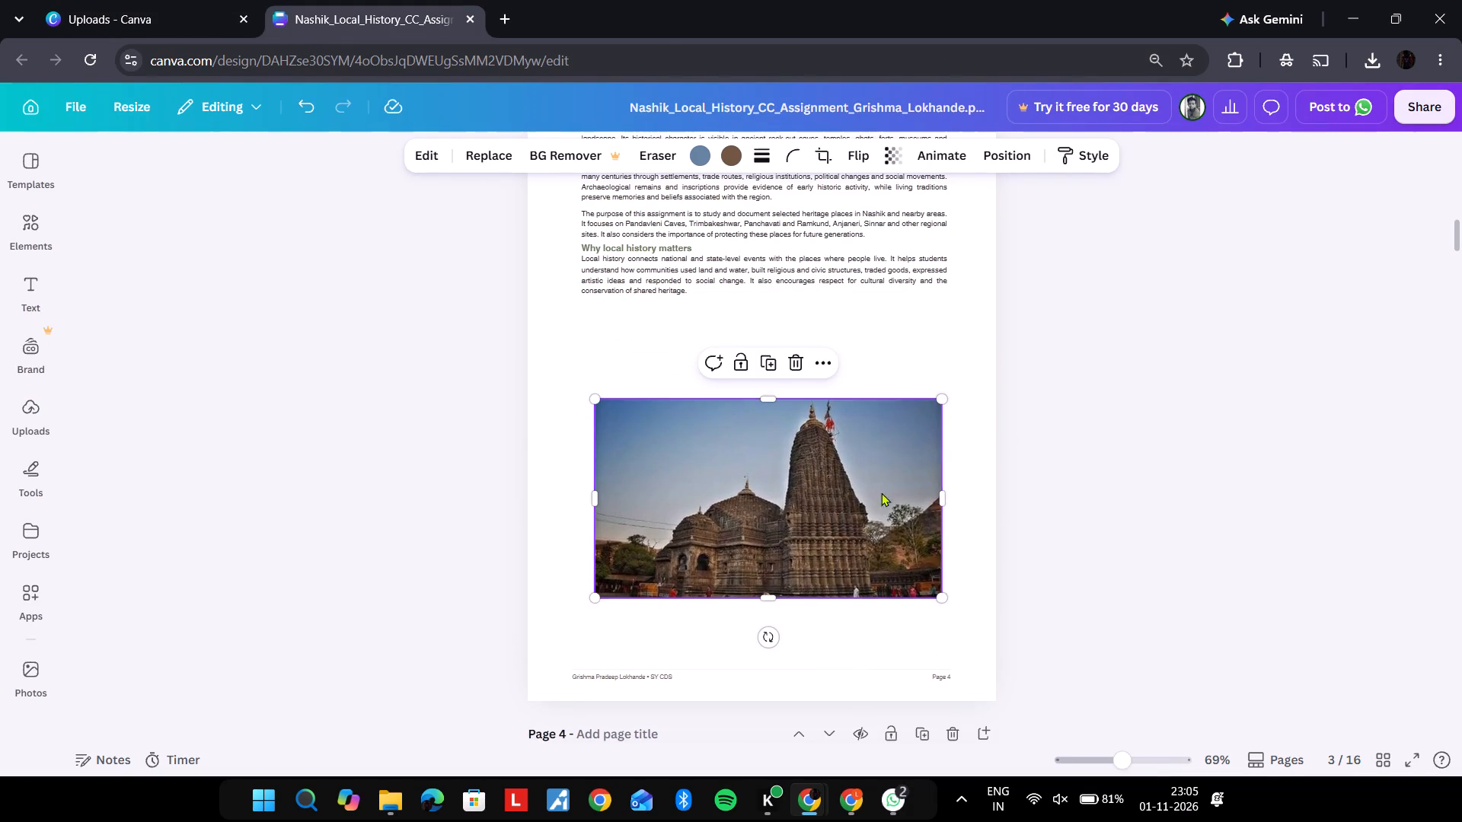
drag(881, 492, 870, 438)
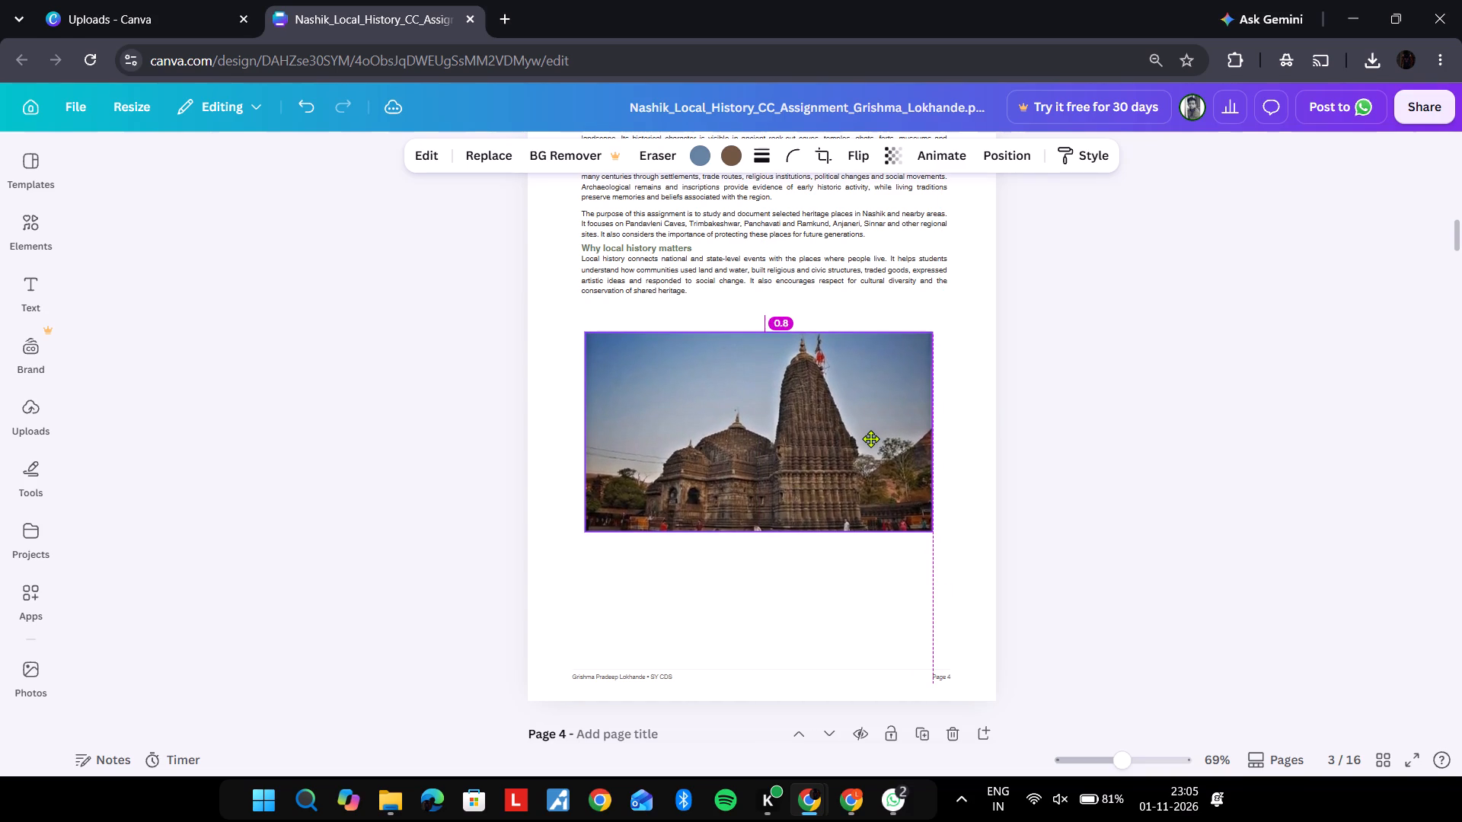
drag(870, 438, 872, 475)
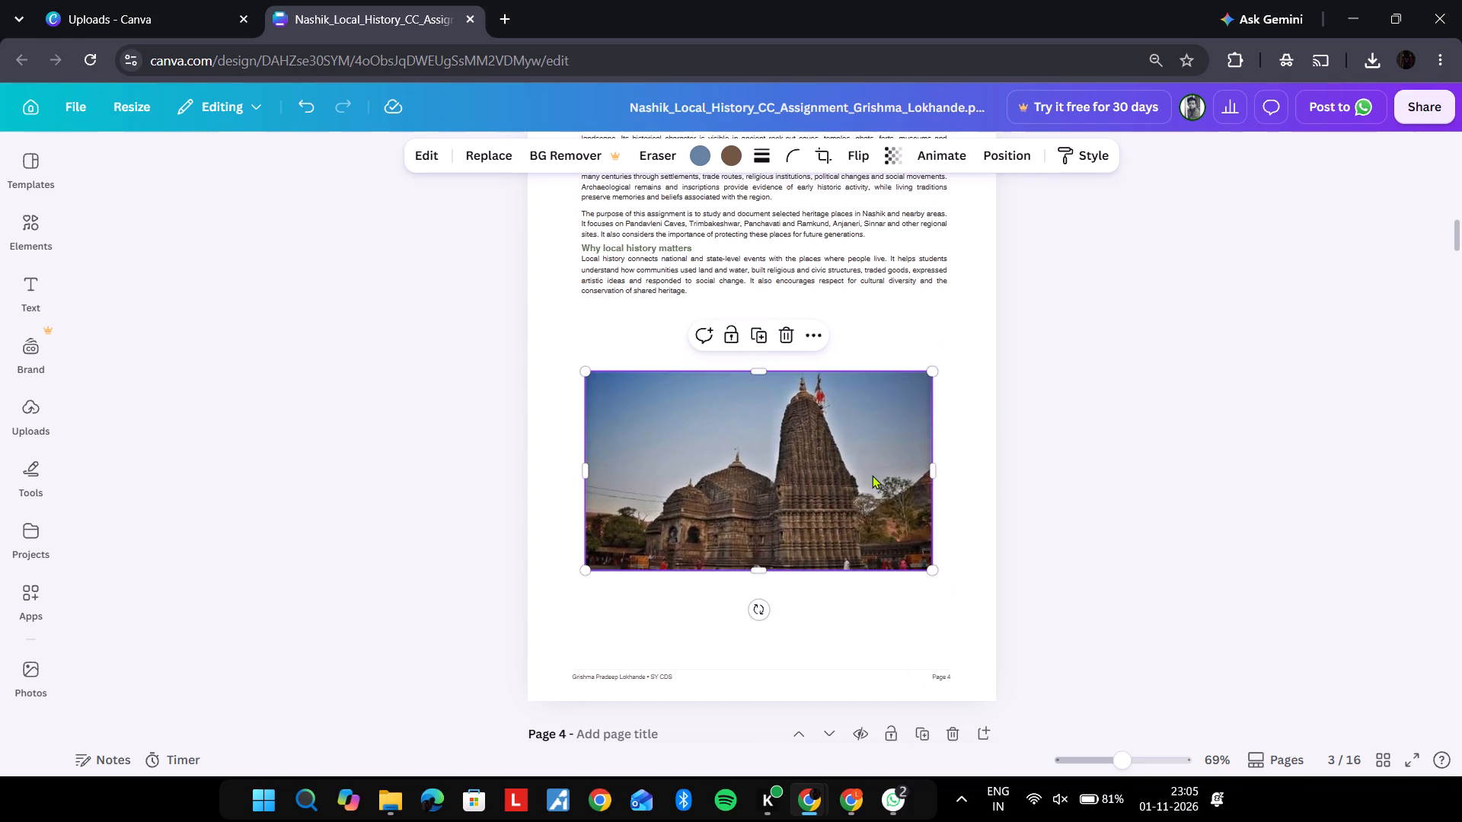
click(1009, 474)
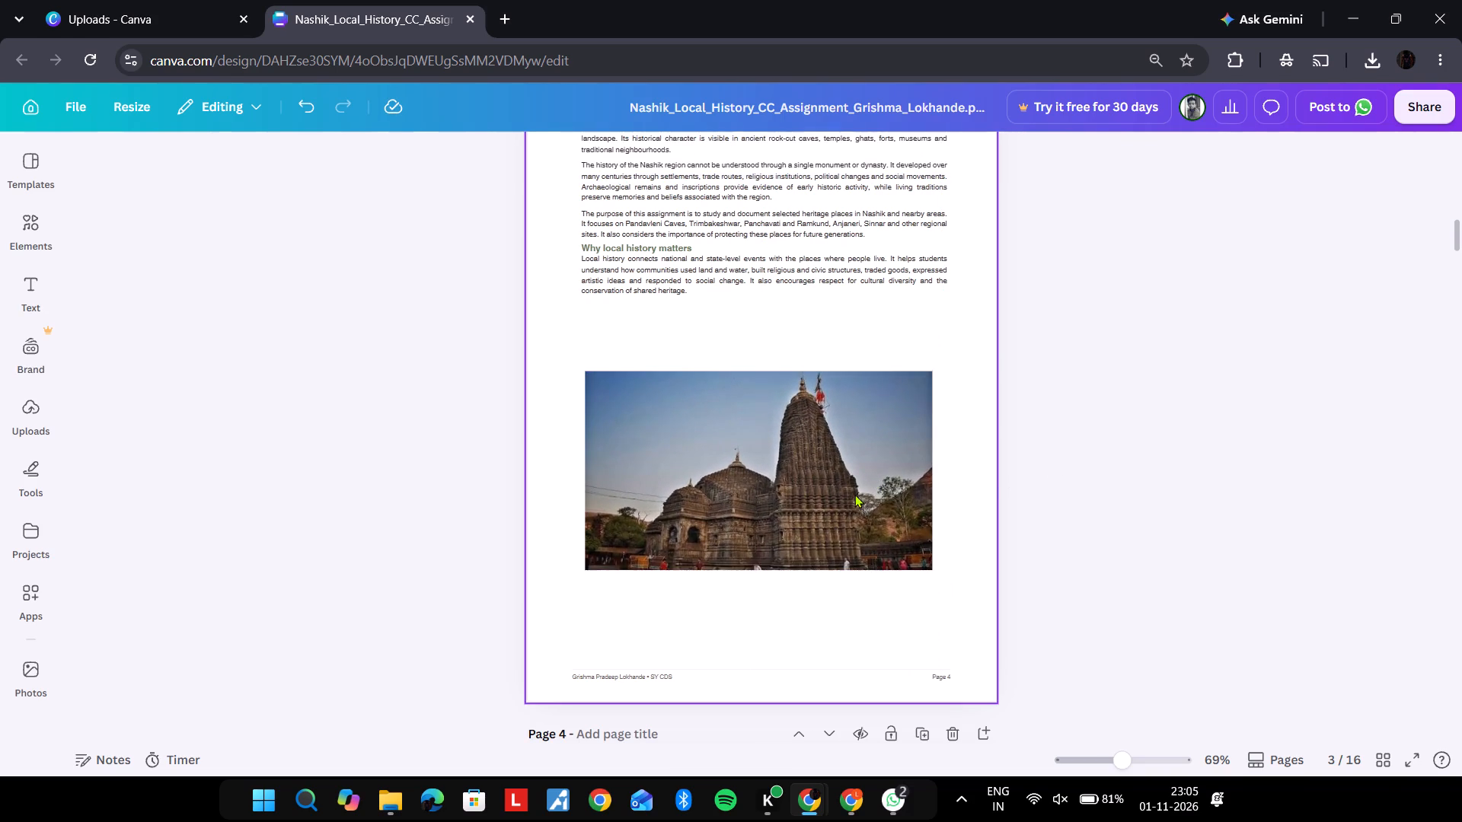
Apply a Glow shadow to the page 3 temple photo and enlarge it slightly to match the text width.
click(854, 492)
click(418, 163)
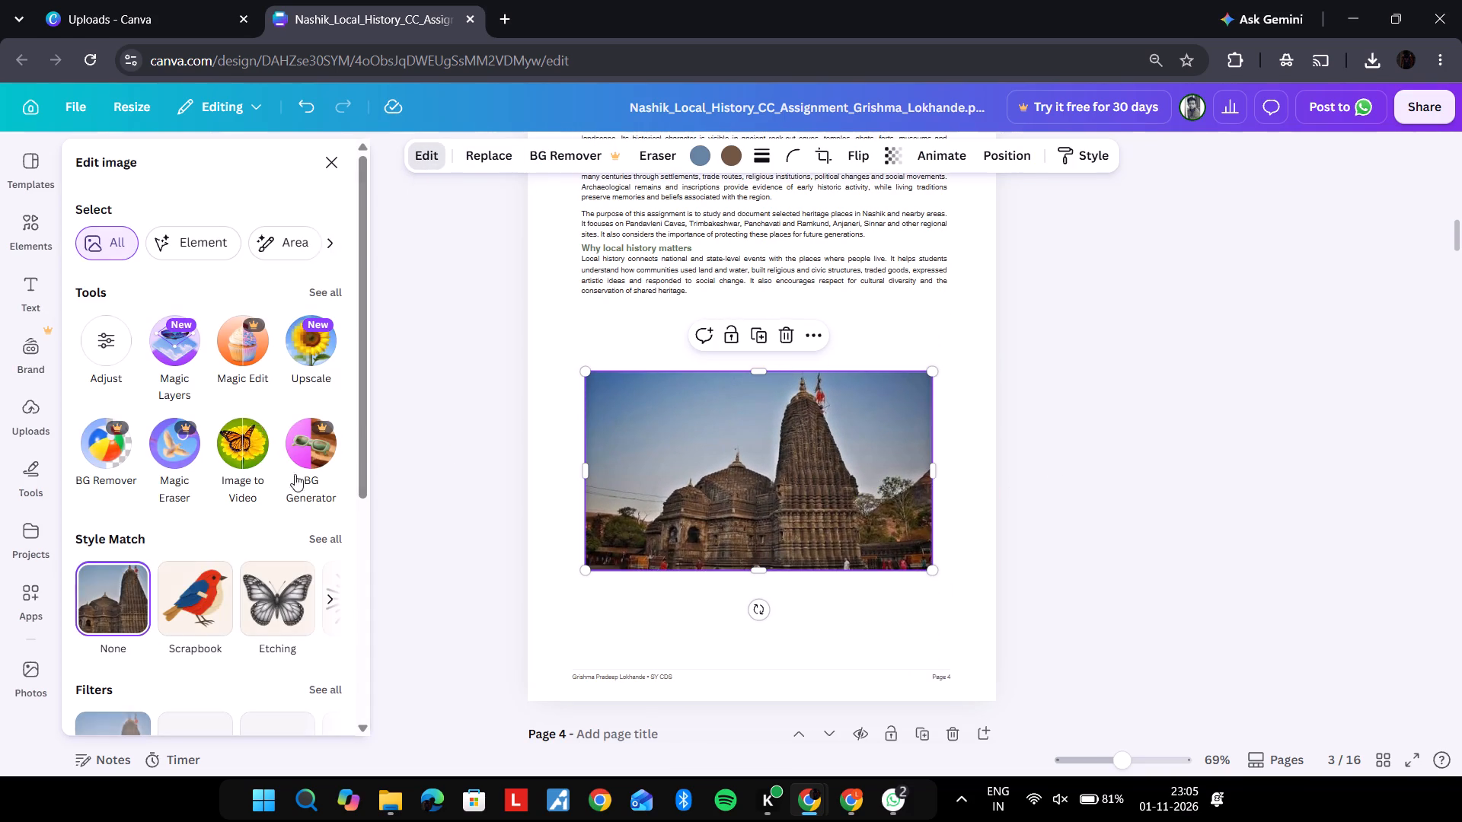
scroll(200, 544, down, 4)
click(187, 648)
click(353, 479)
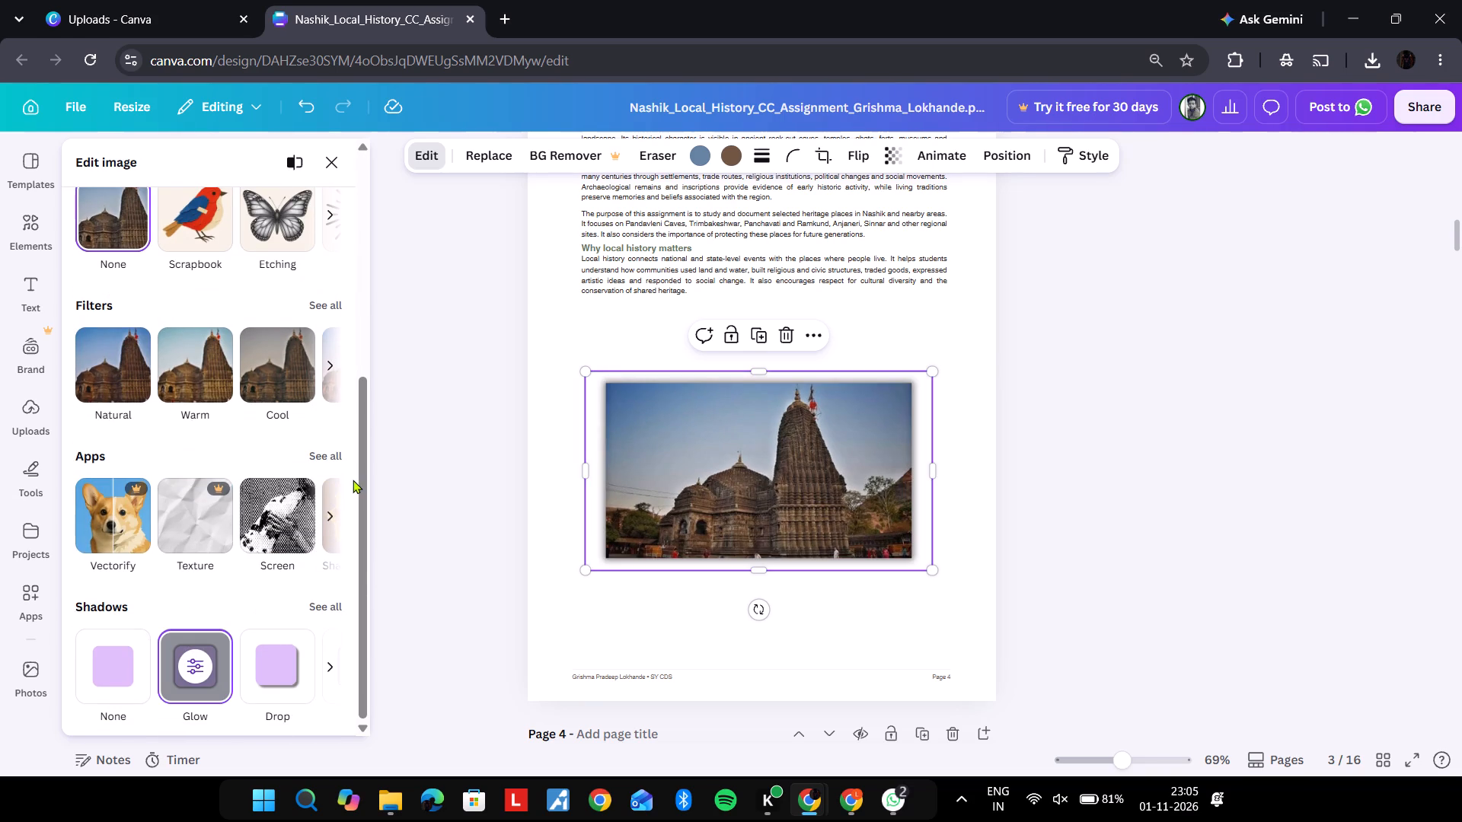
drag(930, 569, 953, 626)
drag(841, 506, 826, 507)
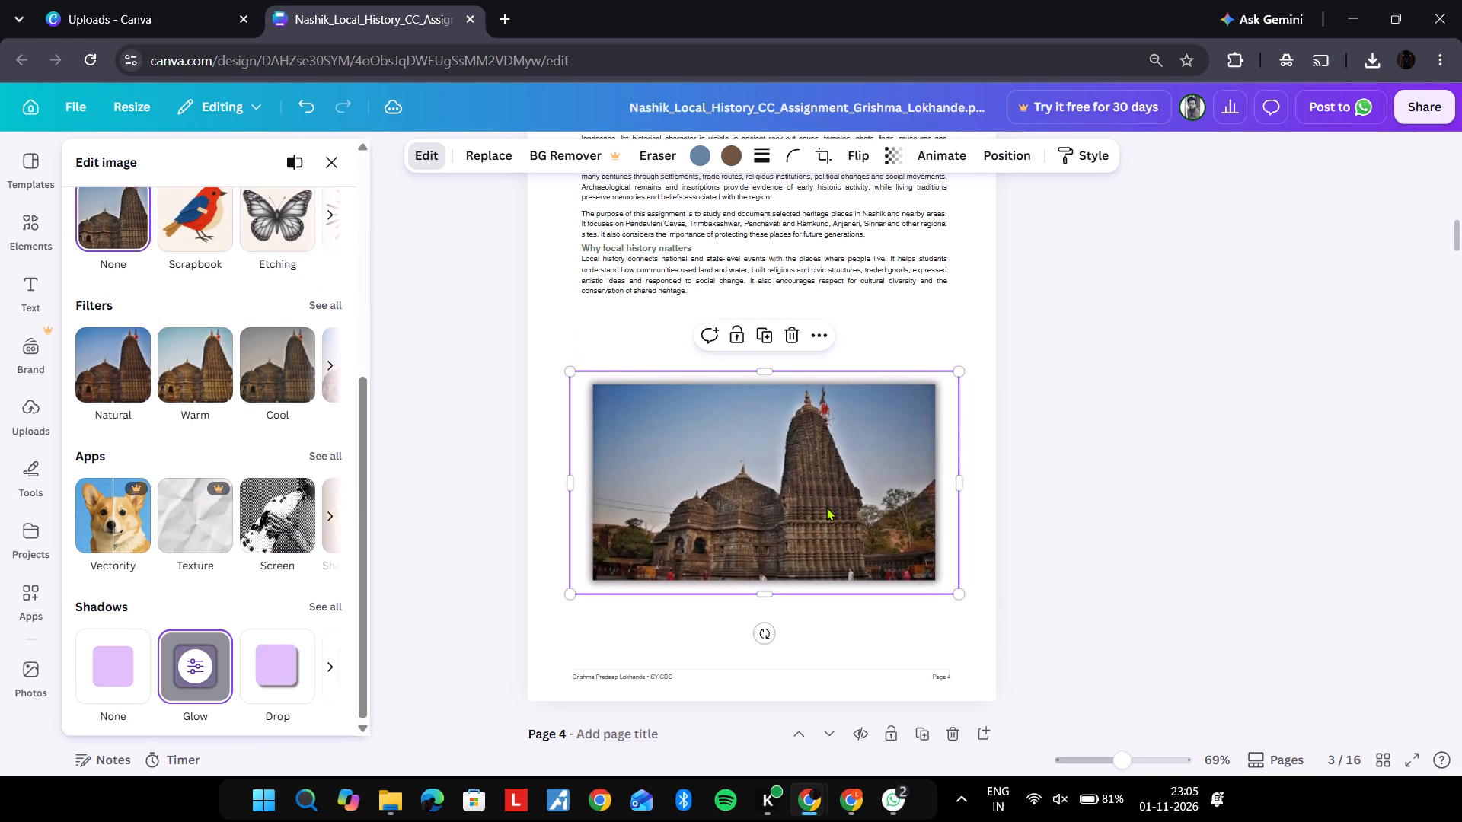
click(1337, 451)
click(1042, 494)
Copy India.com's "5 places you need to visit" cave photo from the image results and place it below the text on page 4.
scroll(1115, 471, up, 2)
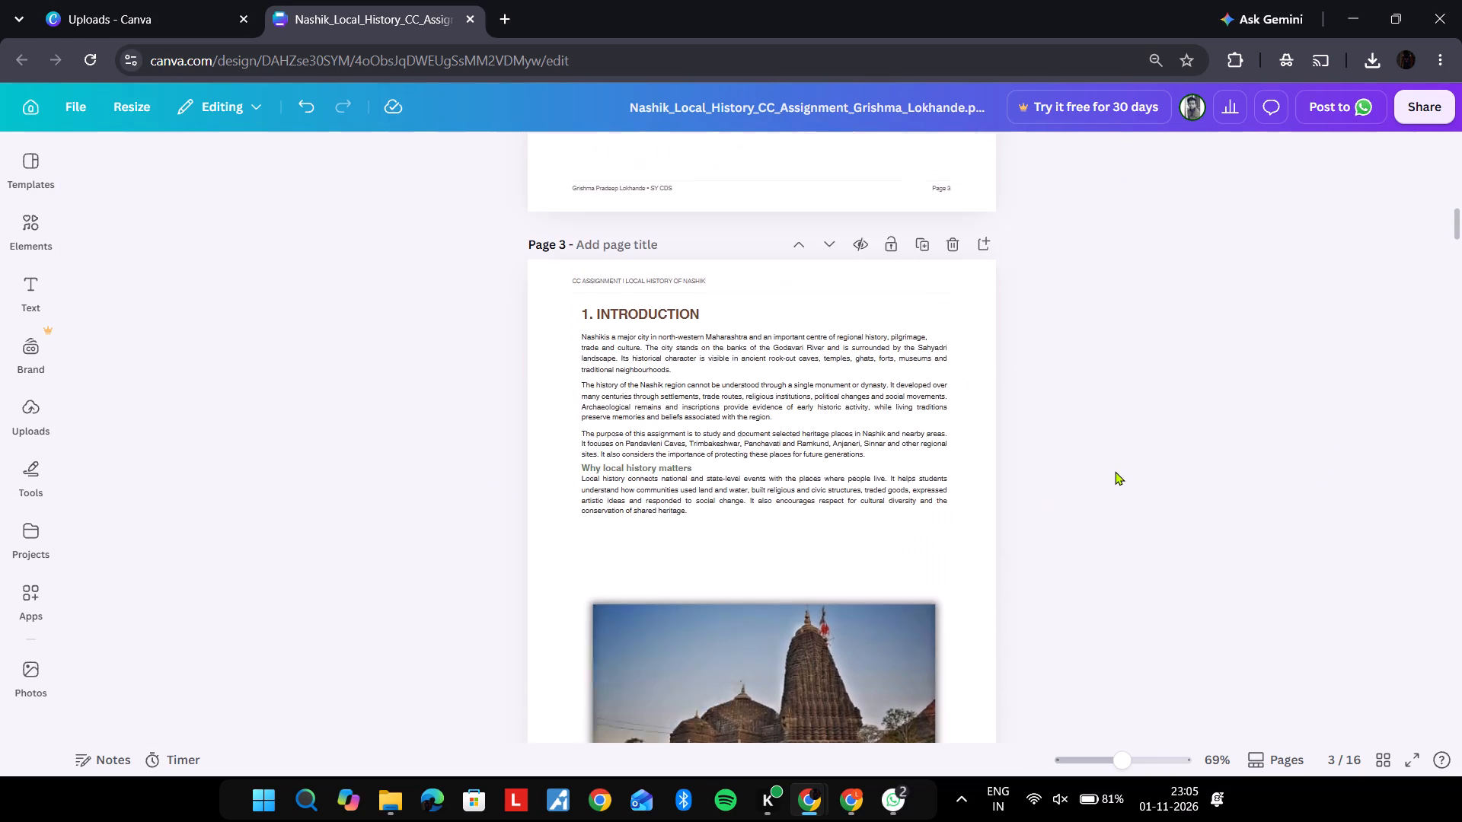
scroll(1115, 471, down, 4)
scroll(868, 528, down, 2)
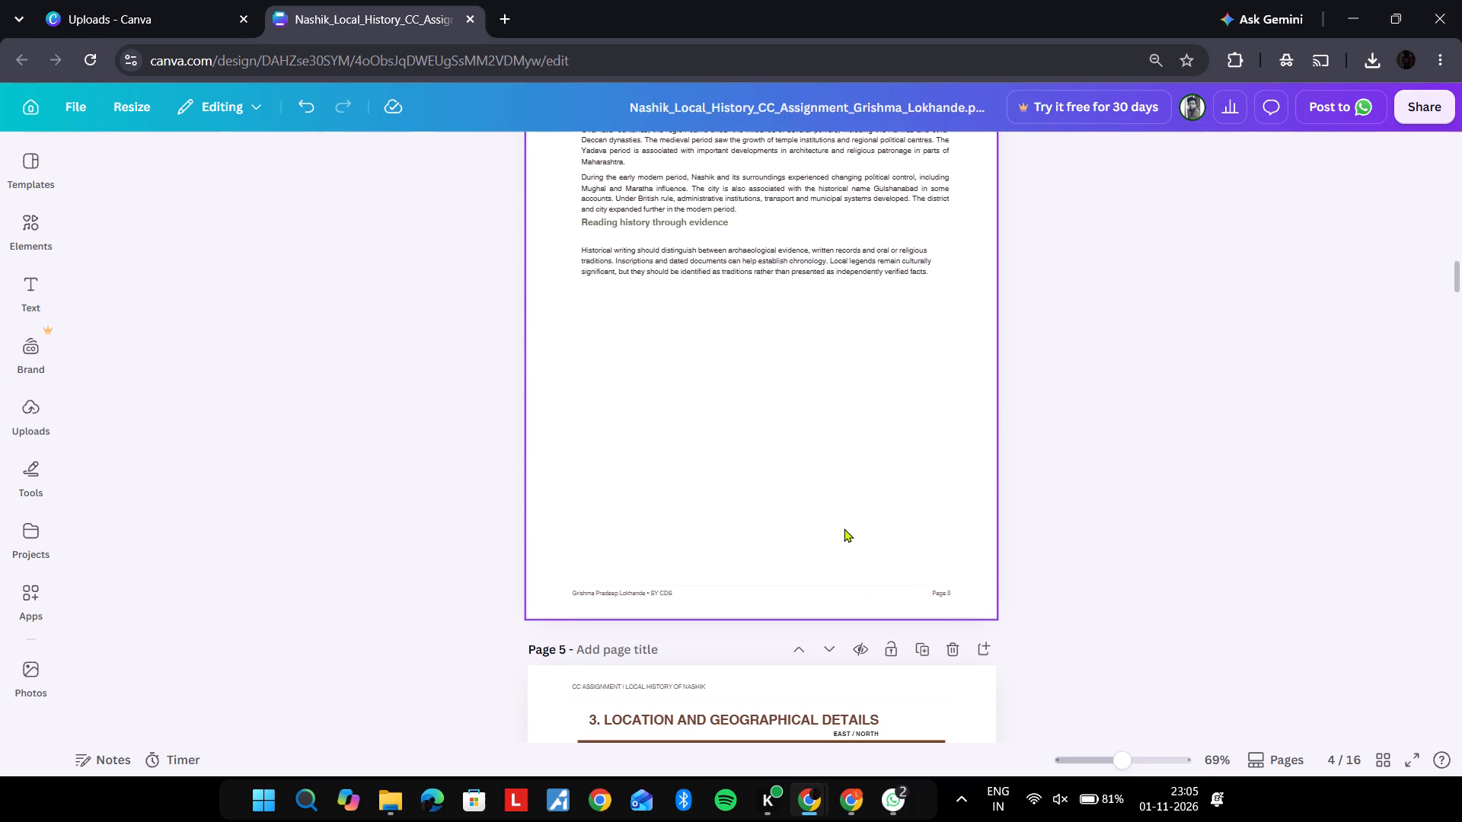
key(alt+Tab)
scroll(303, 569, down, 3)
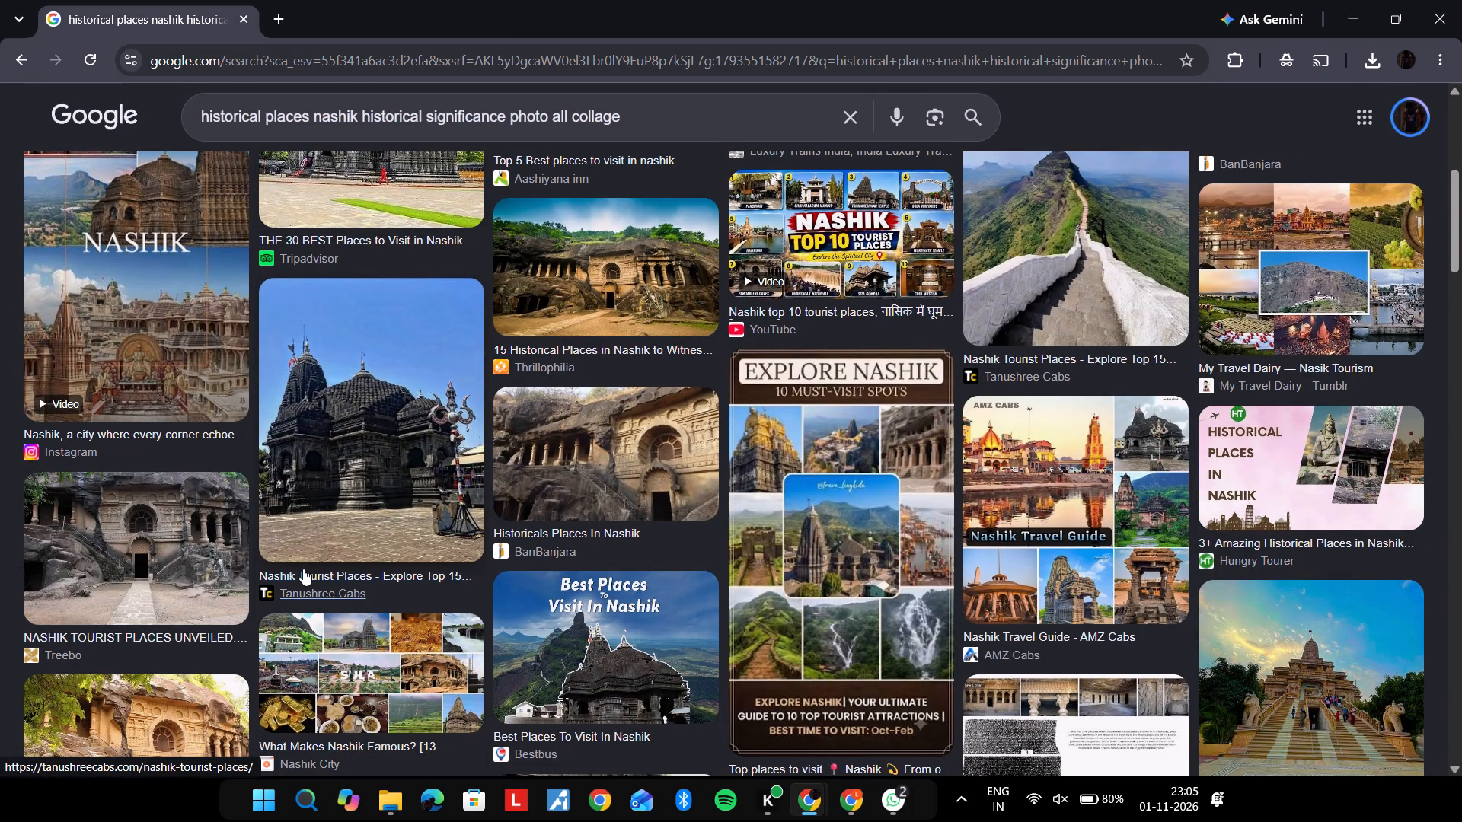
scroll(358, 546, down, 2)
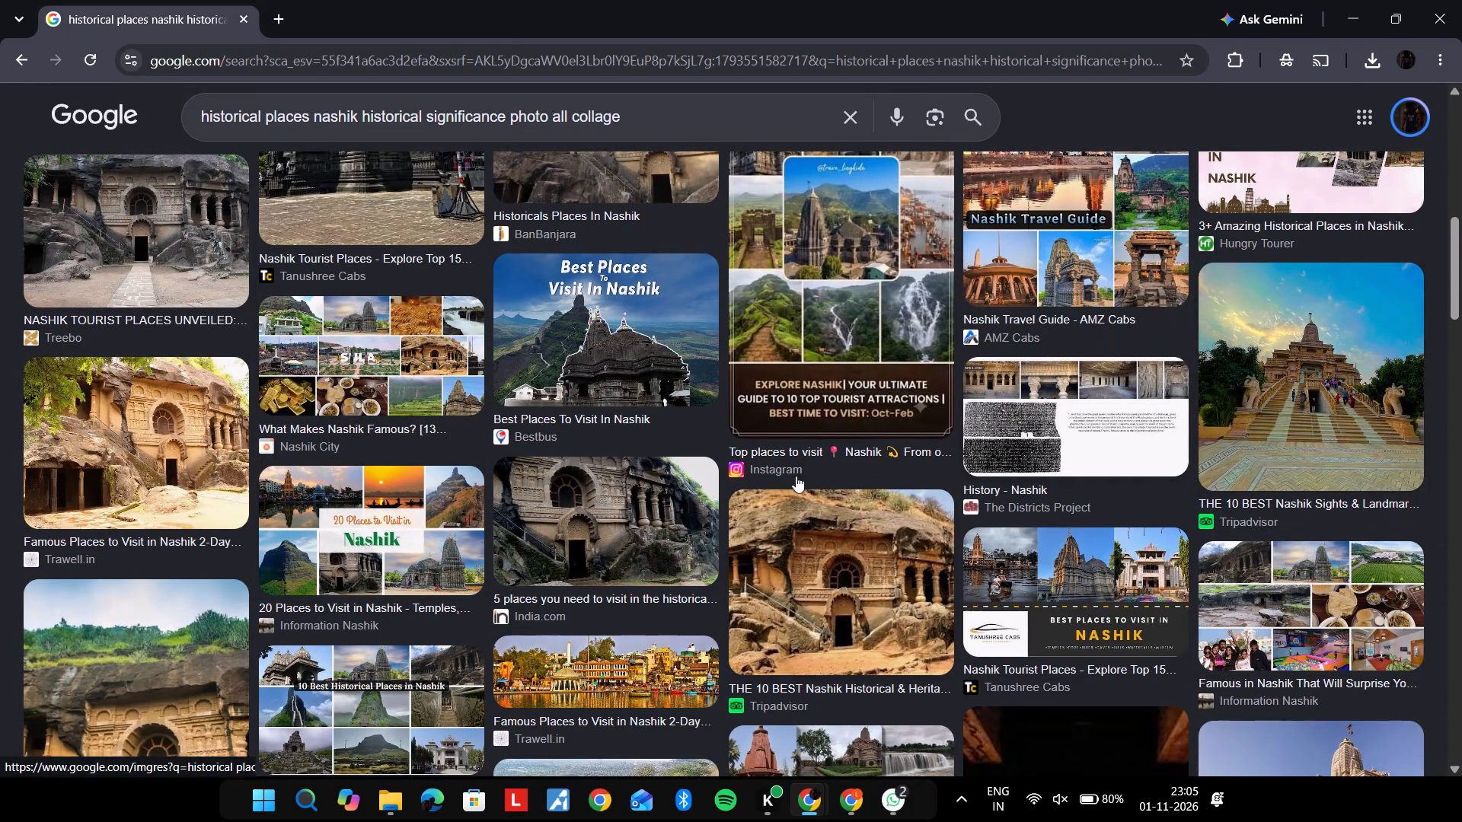
right_click(552, 483)
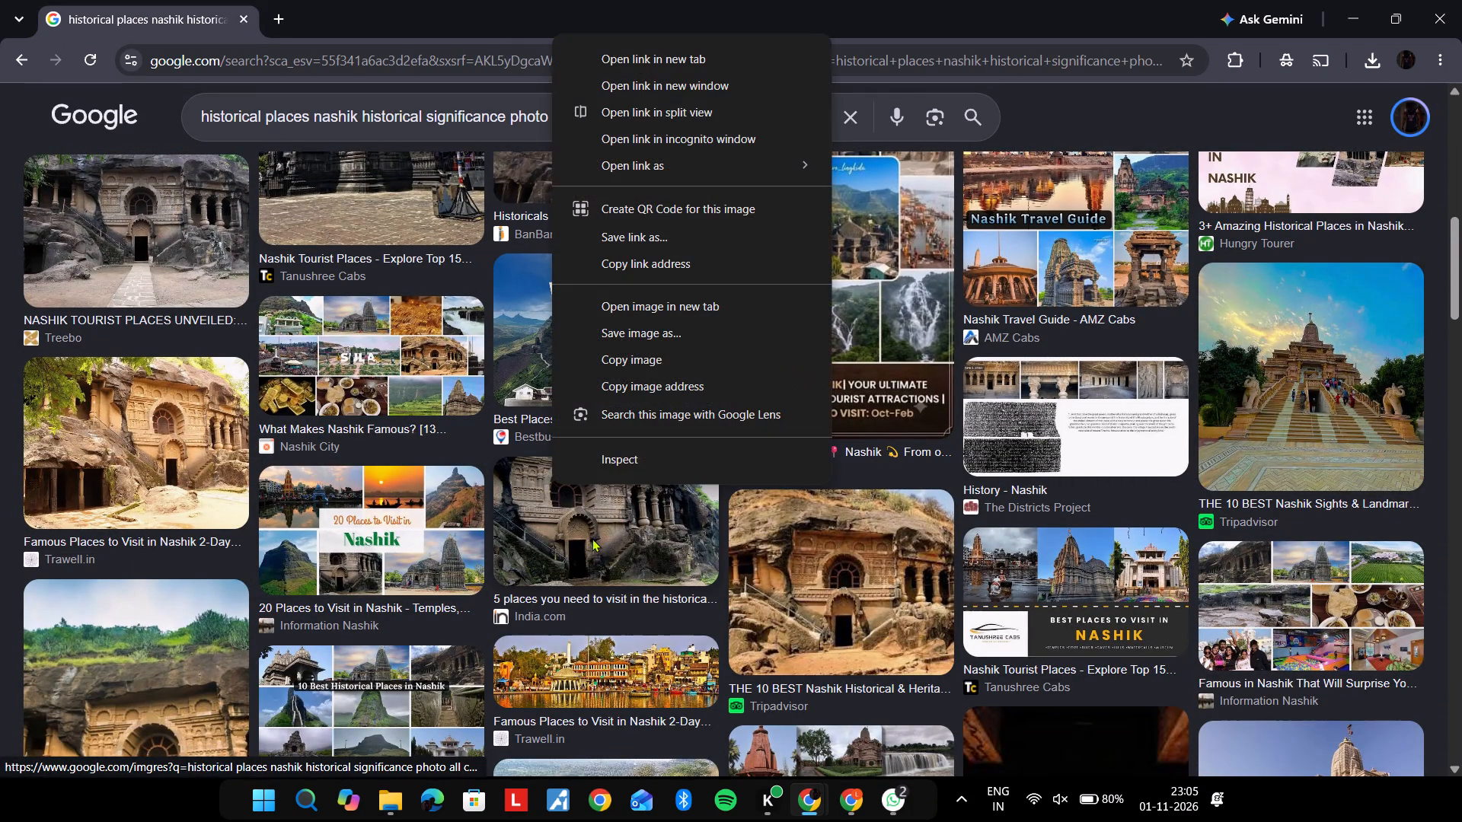
click(707, 356)
key(alt+Tab)
key(ctrl+v)
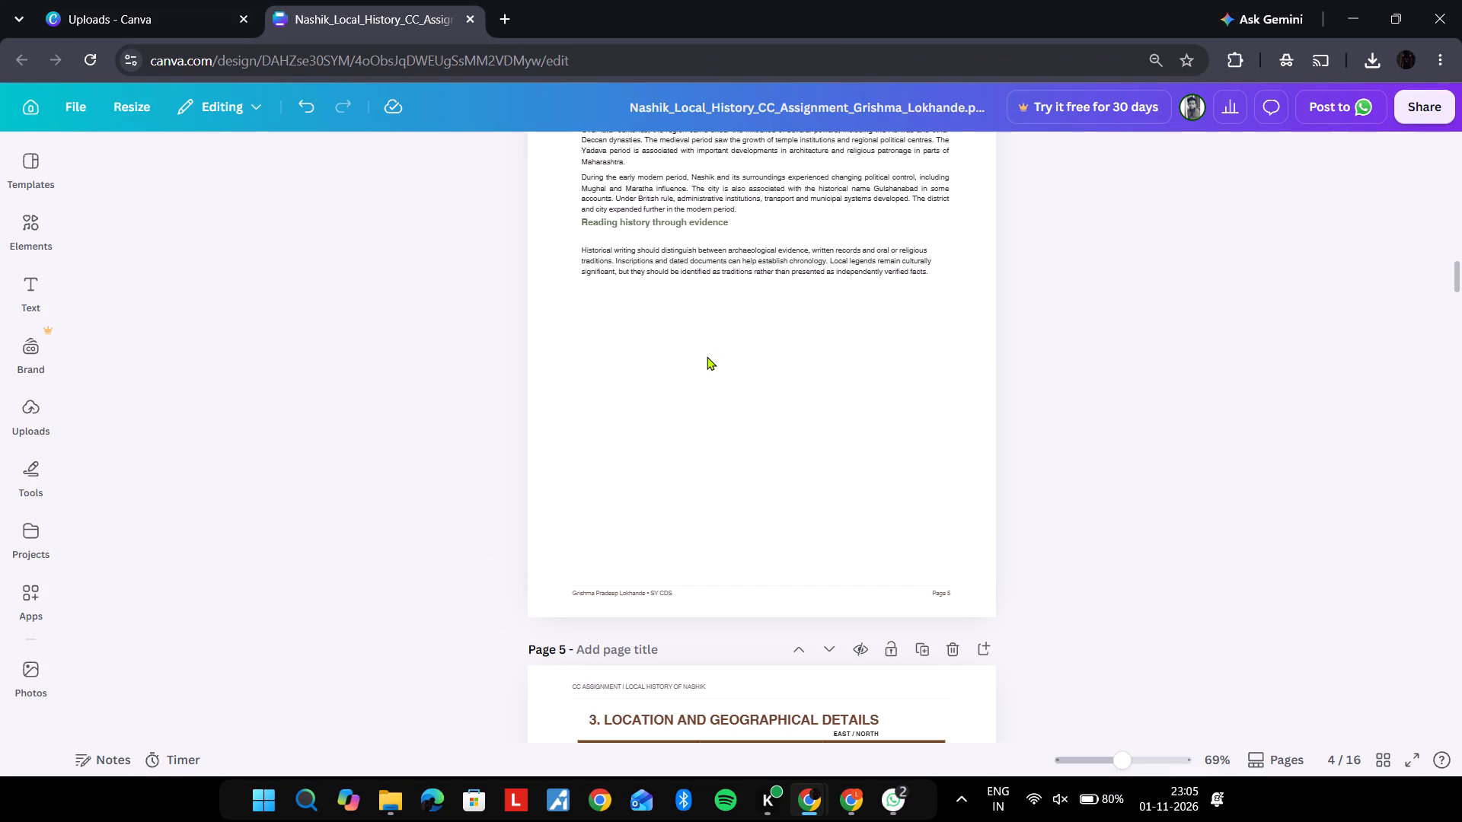
drag(744, 285, 700, 456)
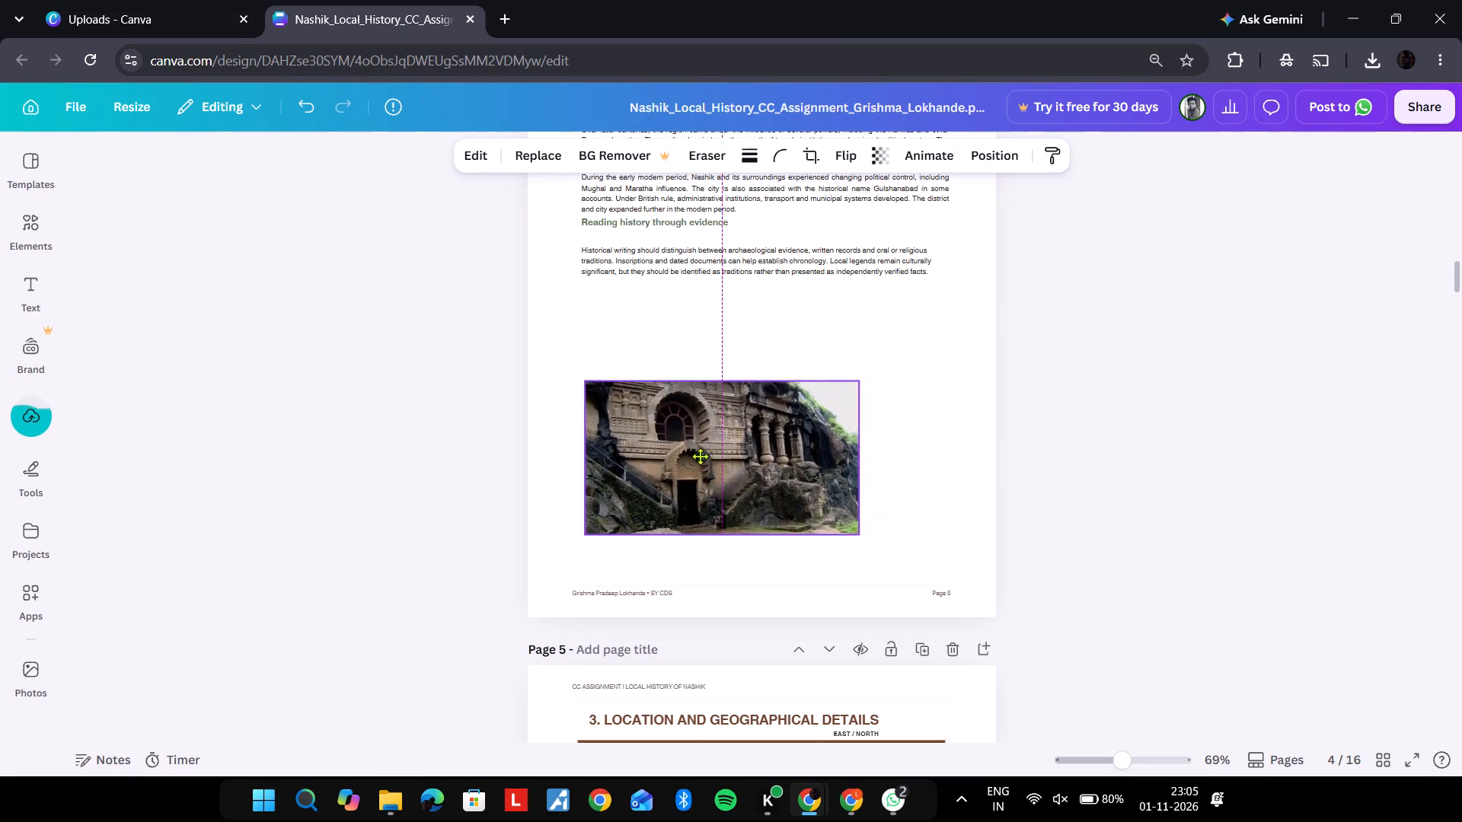
drag(700, 456, 702, 465)
Enlarge the cave photo on page 4 to about the text width and centre it between the text and the footer.
drag(854, 391, 924, 340)
drag(886, 457, 889, 432)
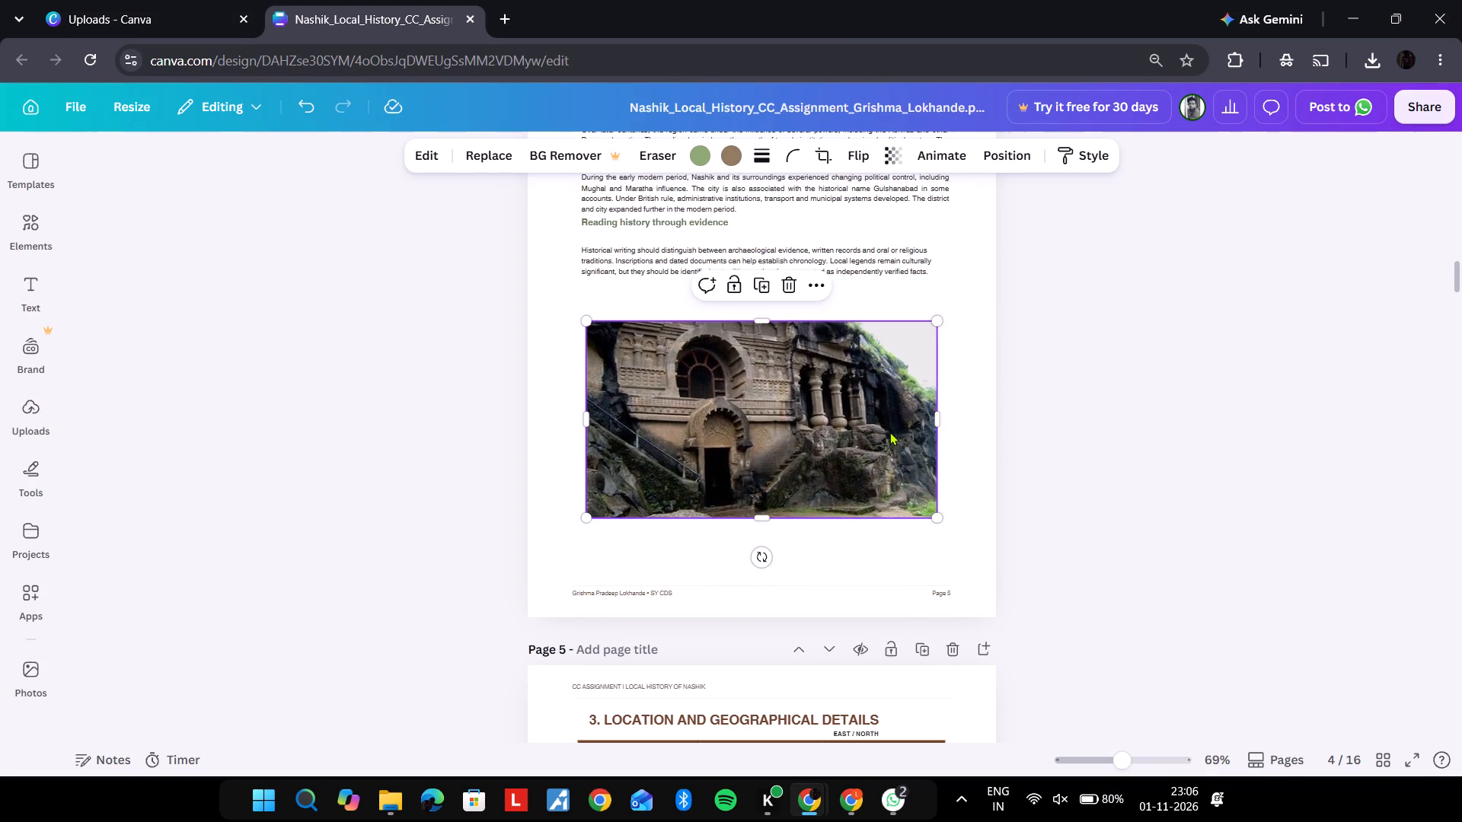
click(943, 430)
click(1001, 422)
Look over page 5, Location and Geographical Details, and browse the Historical places image results for a suitable photo.
scroll(884, 515, down, 1)
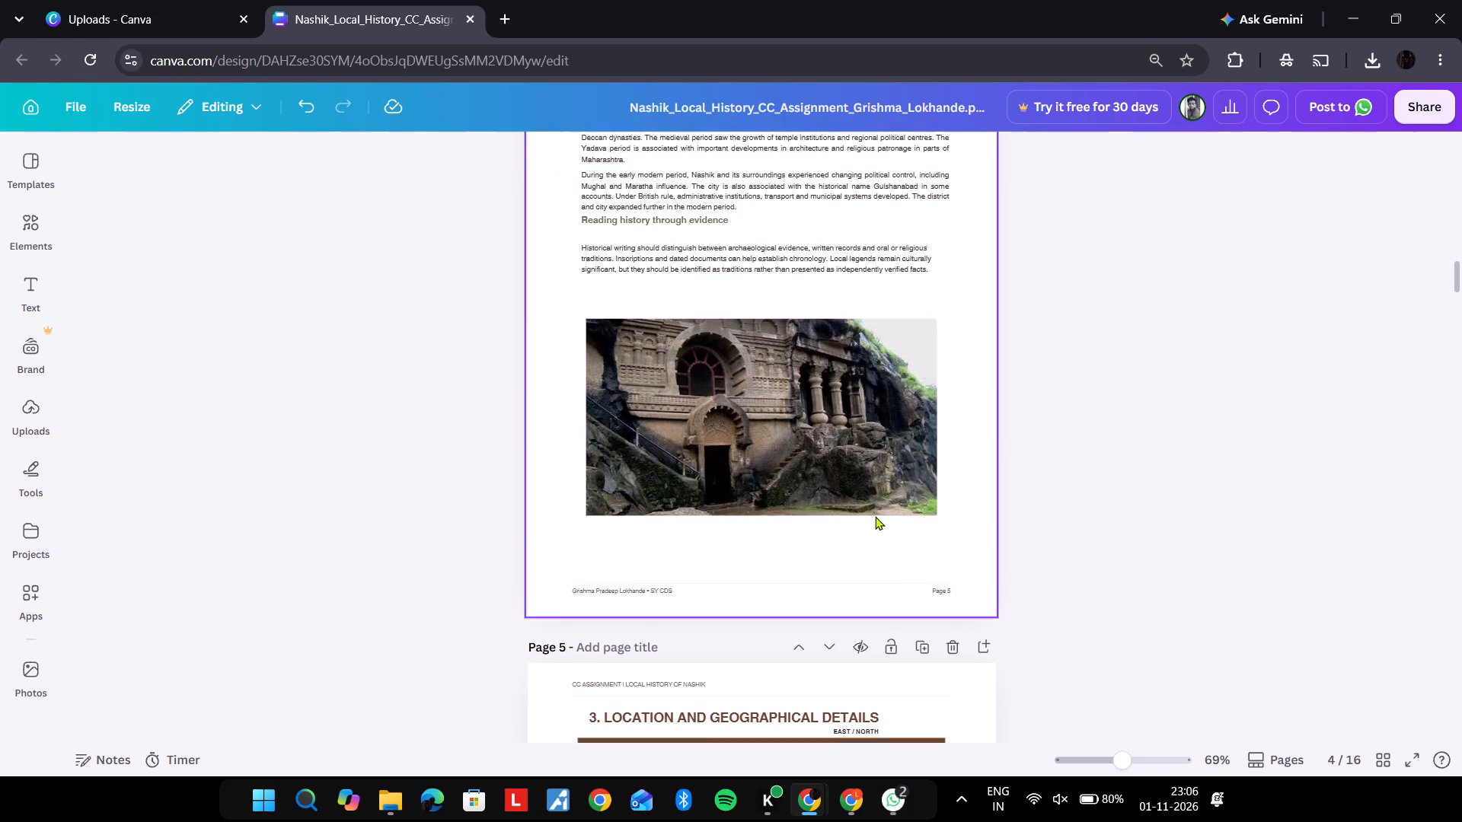
scroll(875, 516, down, 2)
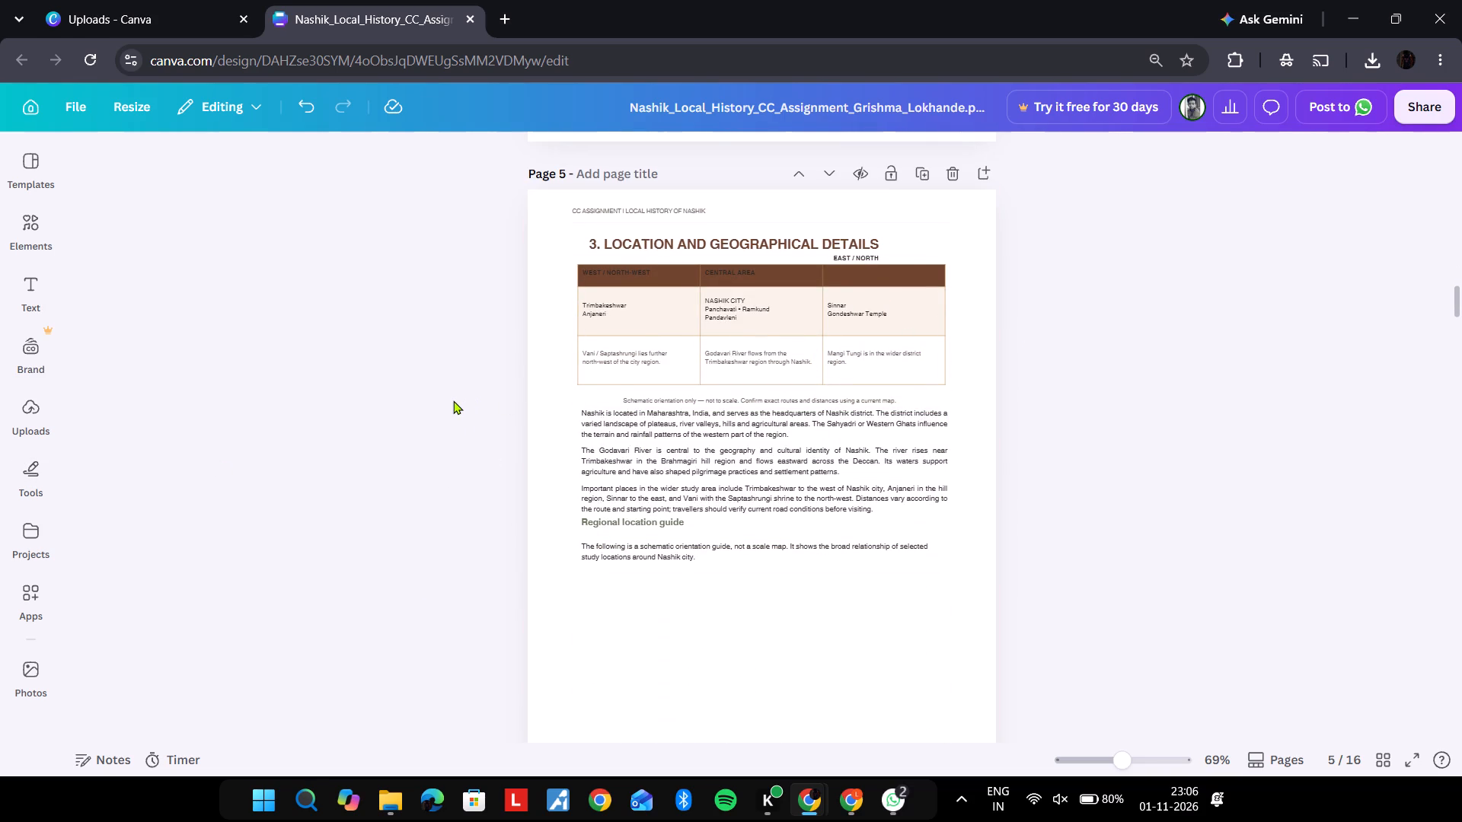
scroll(453, 400, down, 1)
key(alt+Tab)
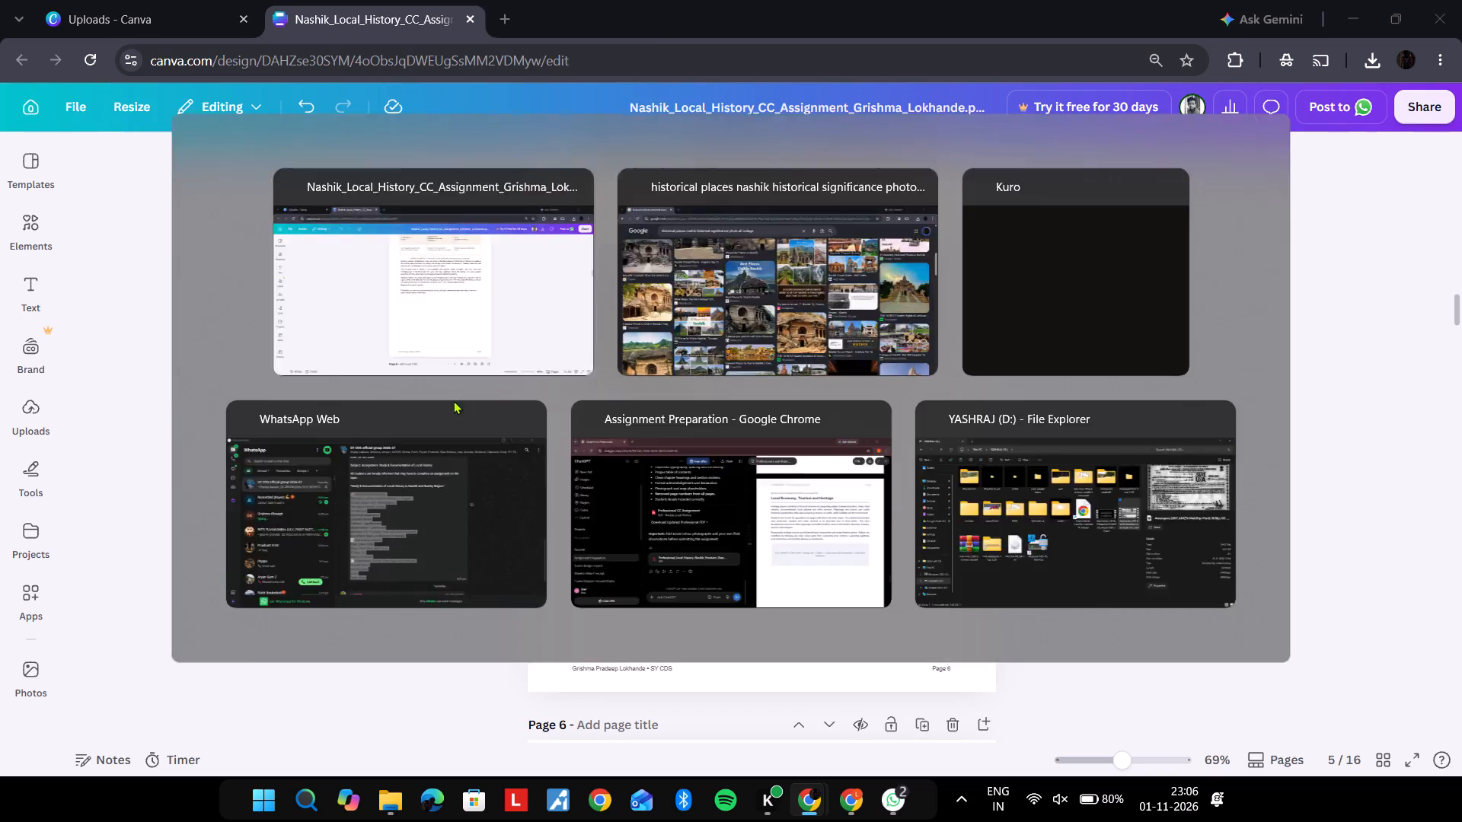
scroll(563, 425, down, 3)
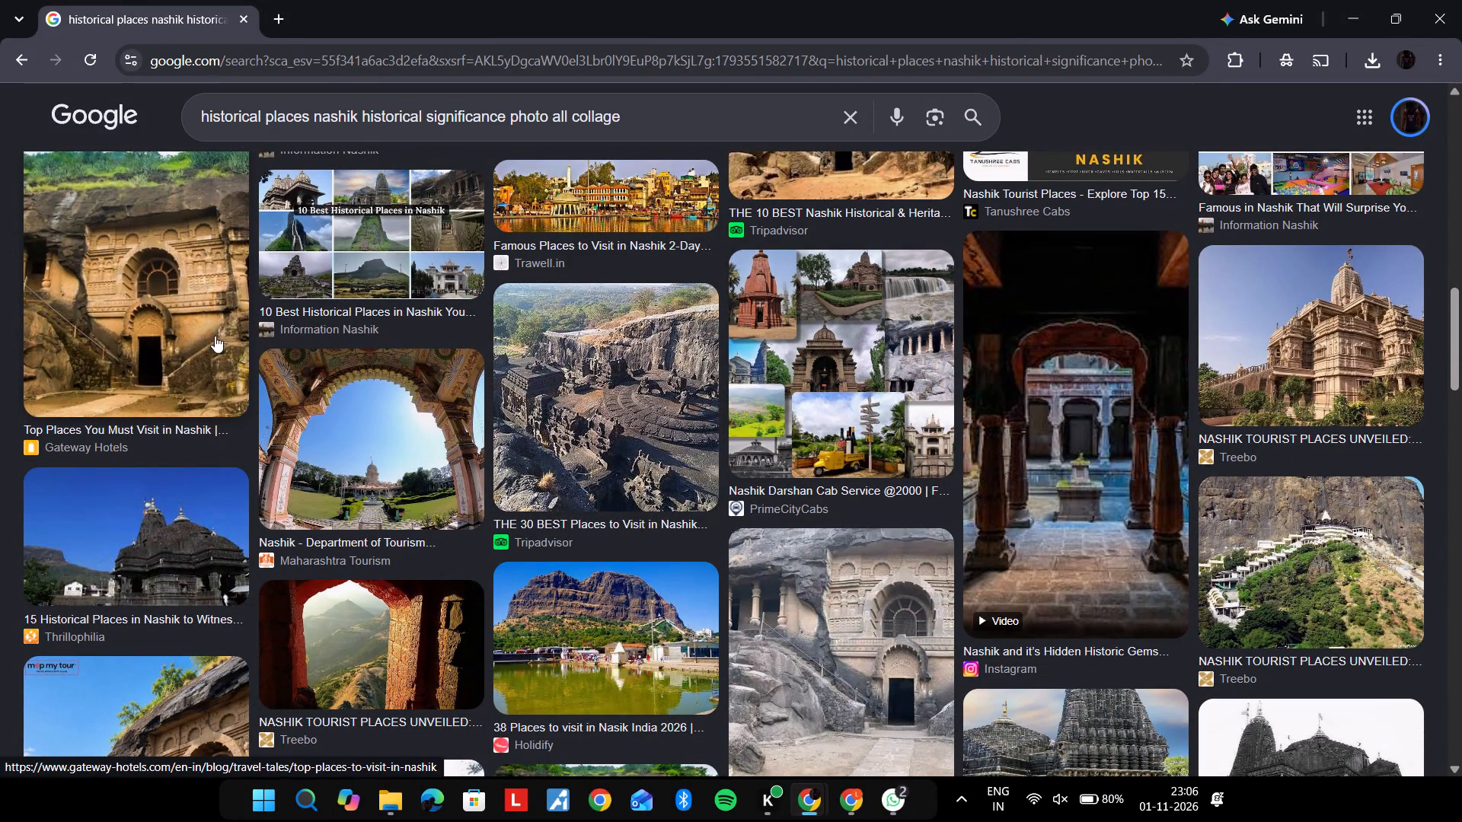
scroll(253, 464, down, 1)
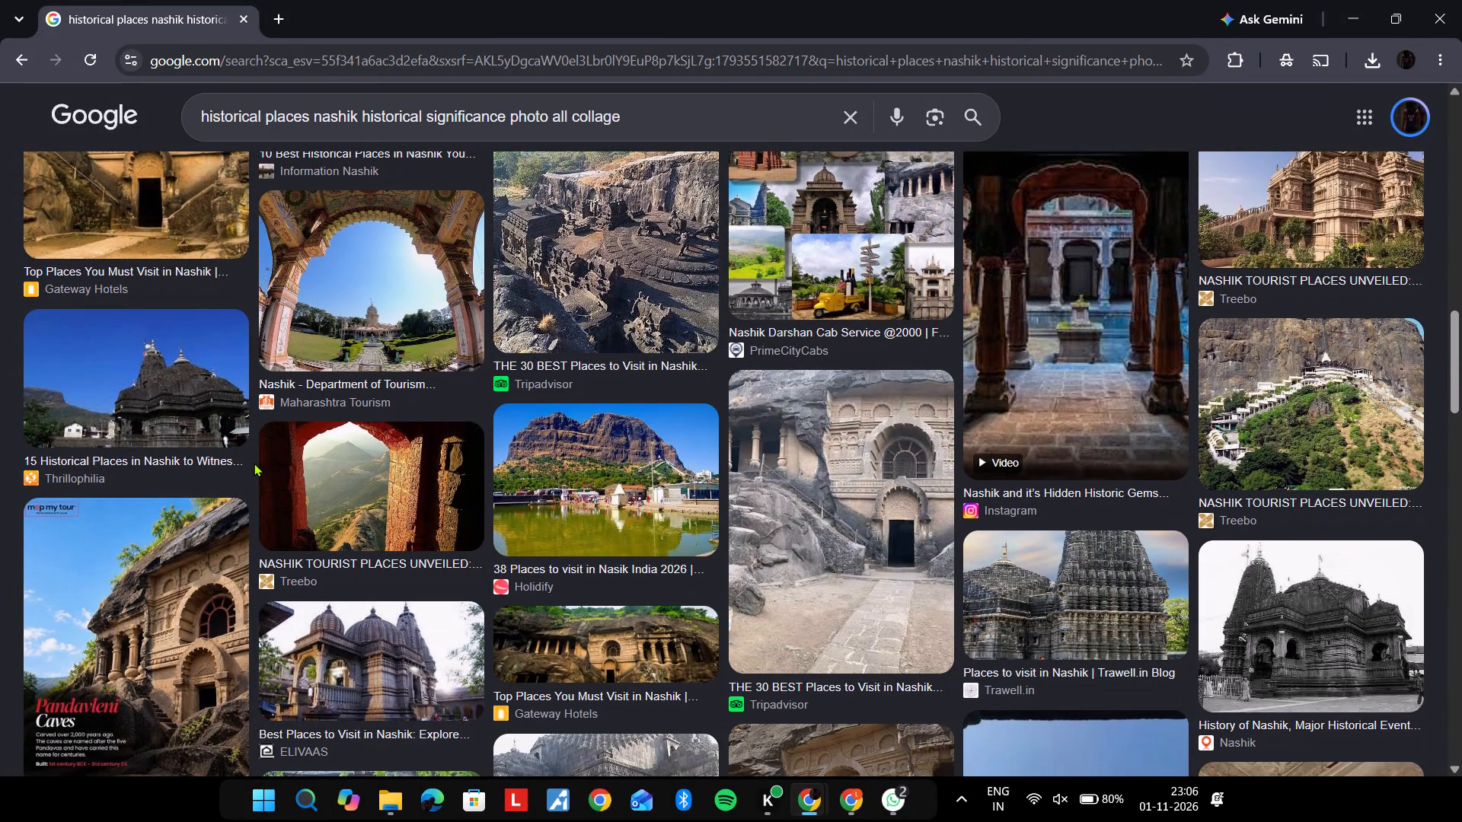
scroll(254, 463, down, 1)
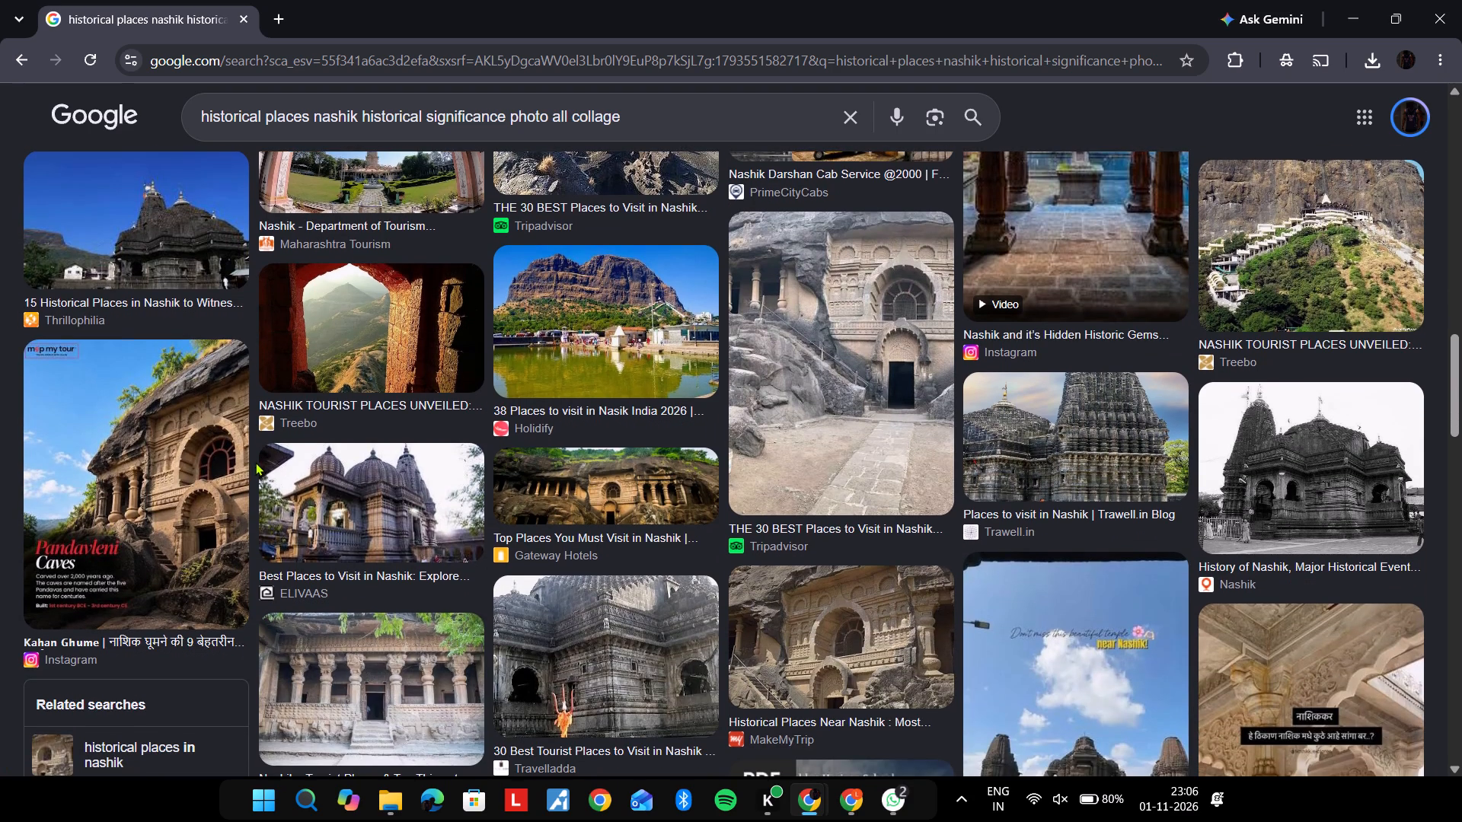
key(Tab)
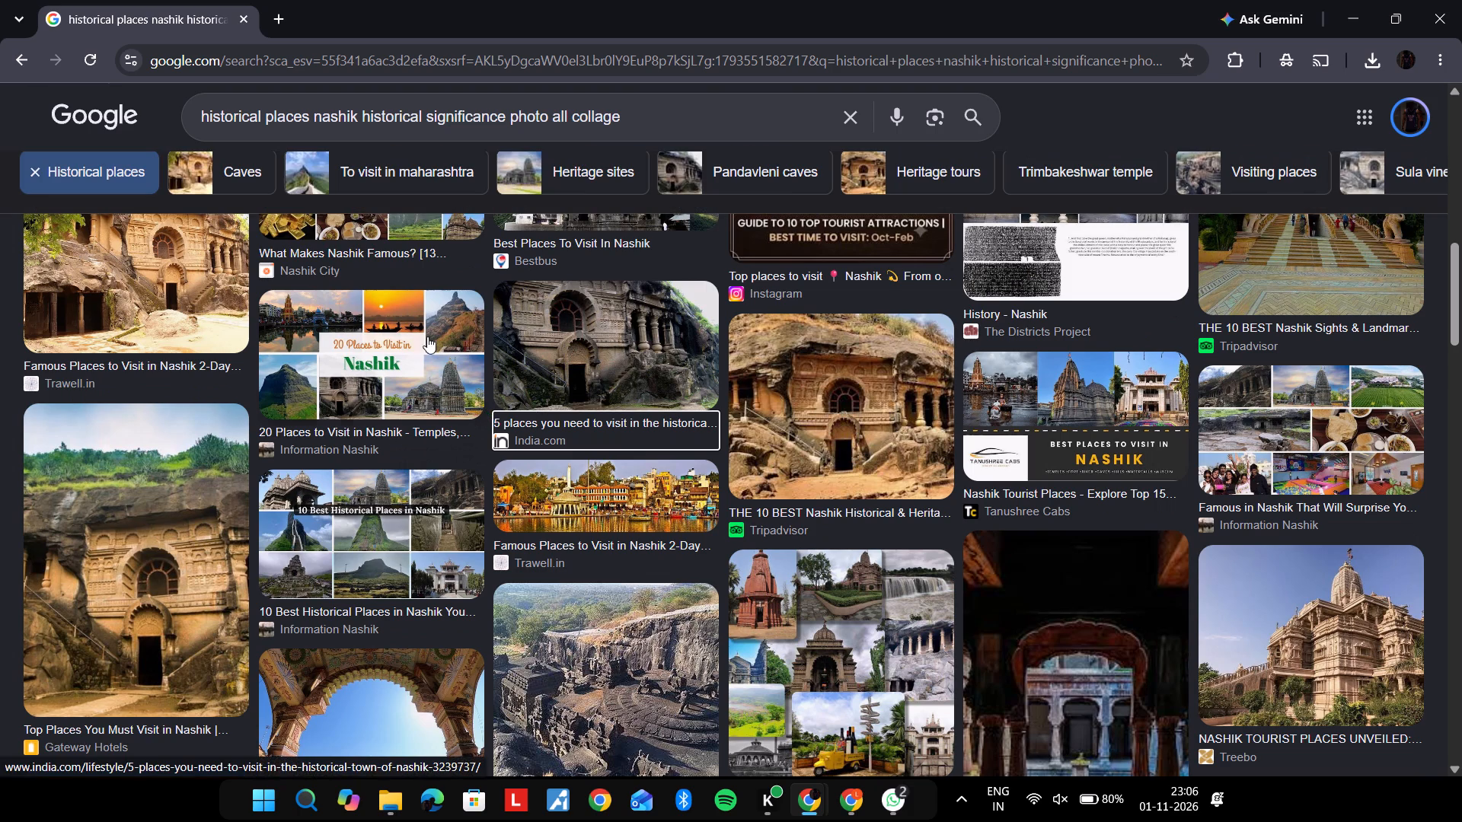
scroll(478, 454, down, 4)
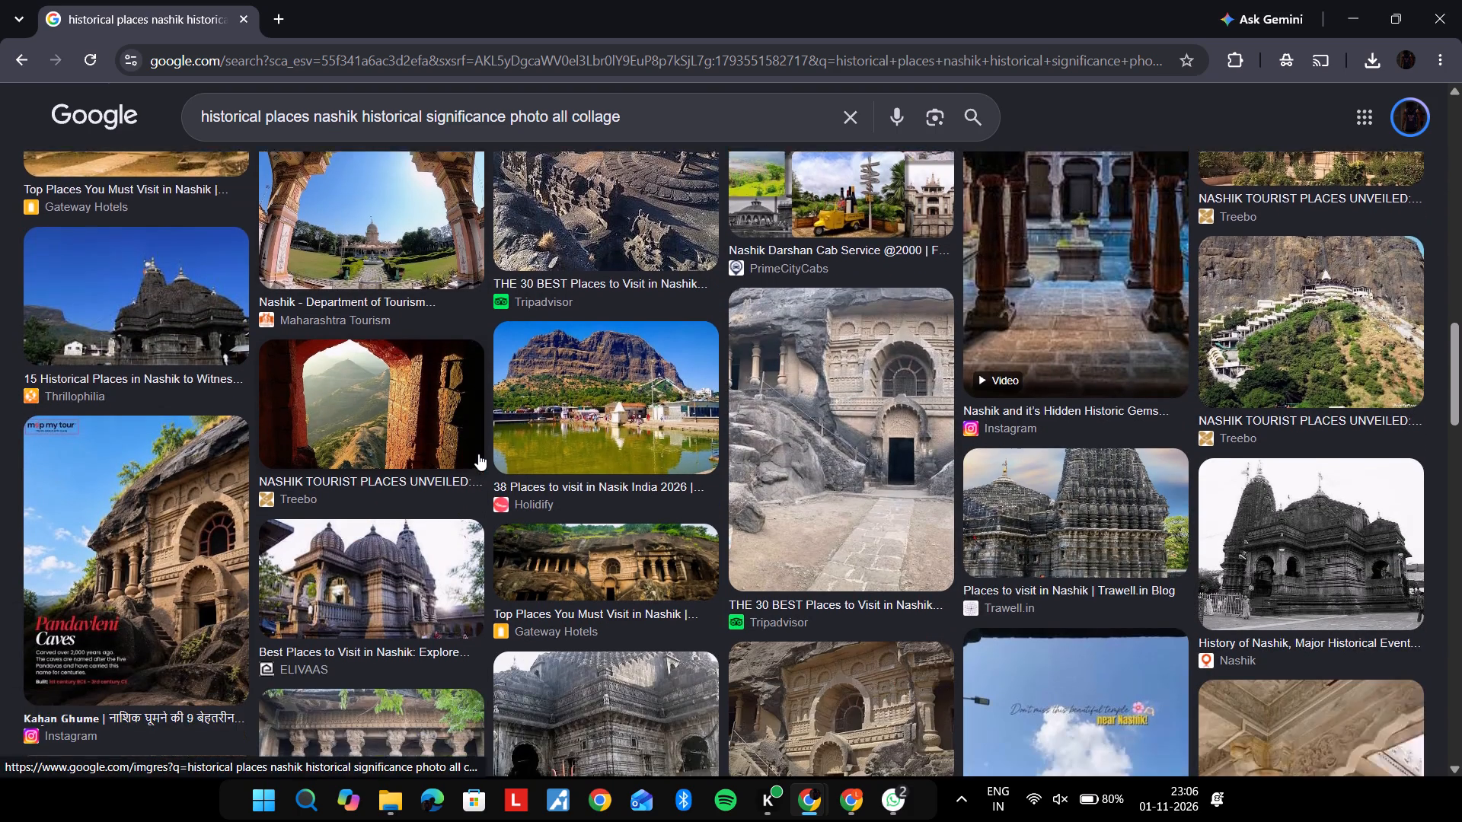
scroll(551, 451, down, 2)
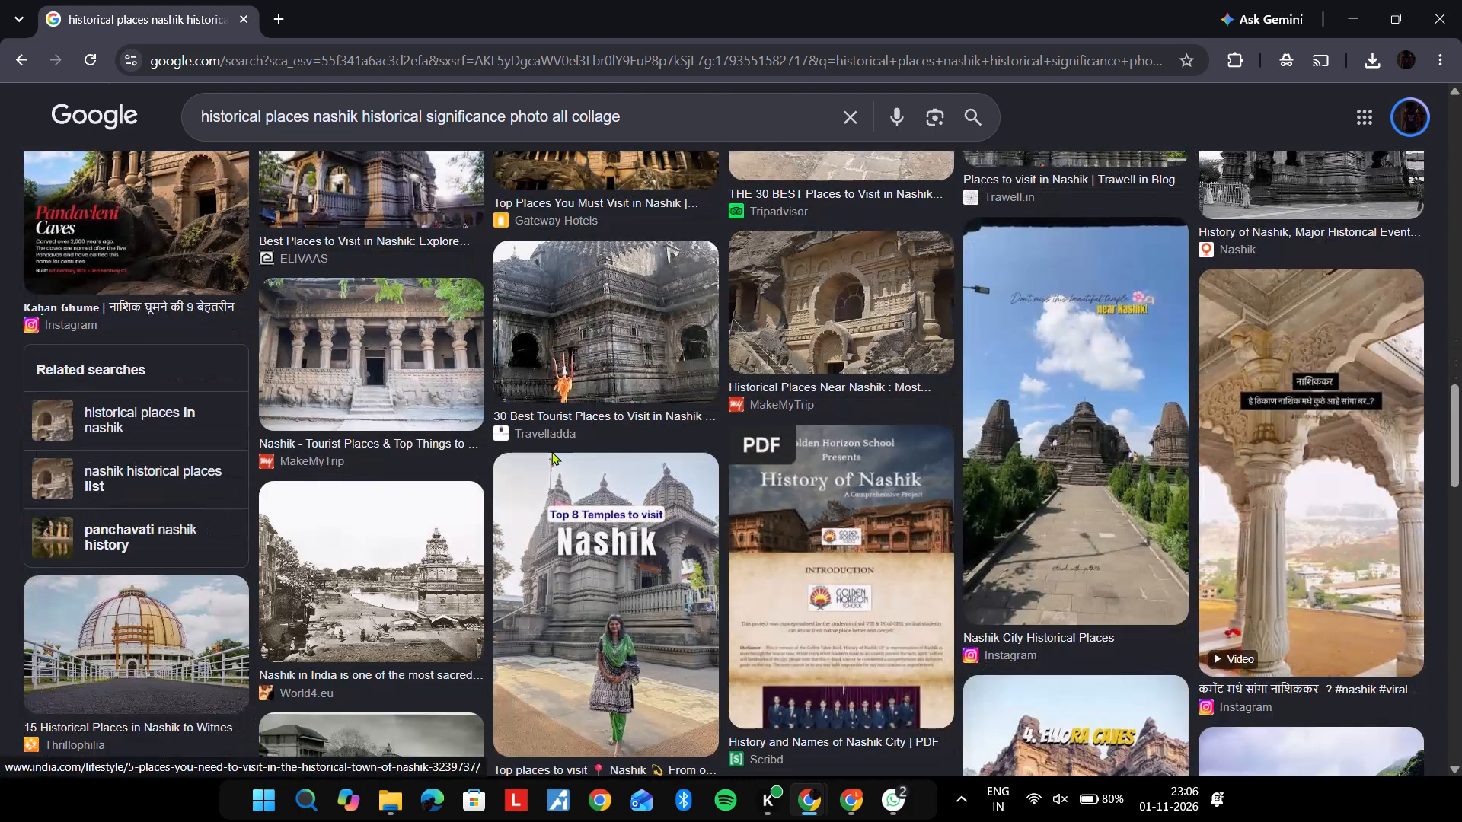
scroll(551, 451, down, 2)
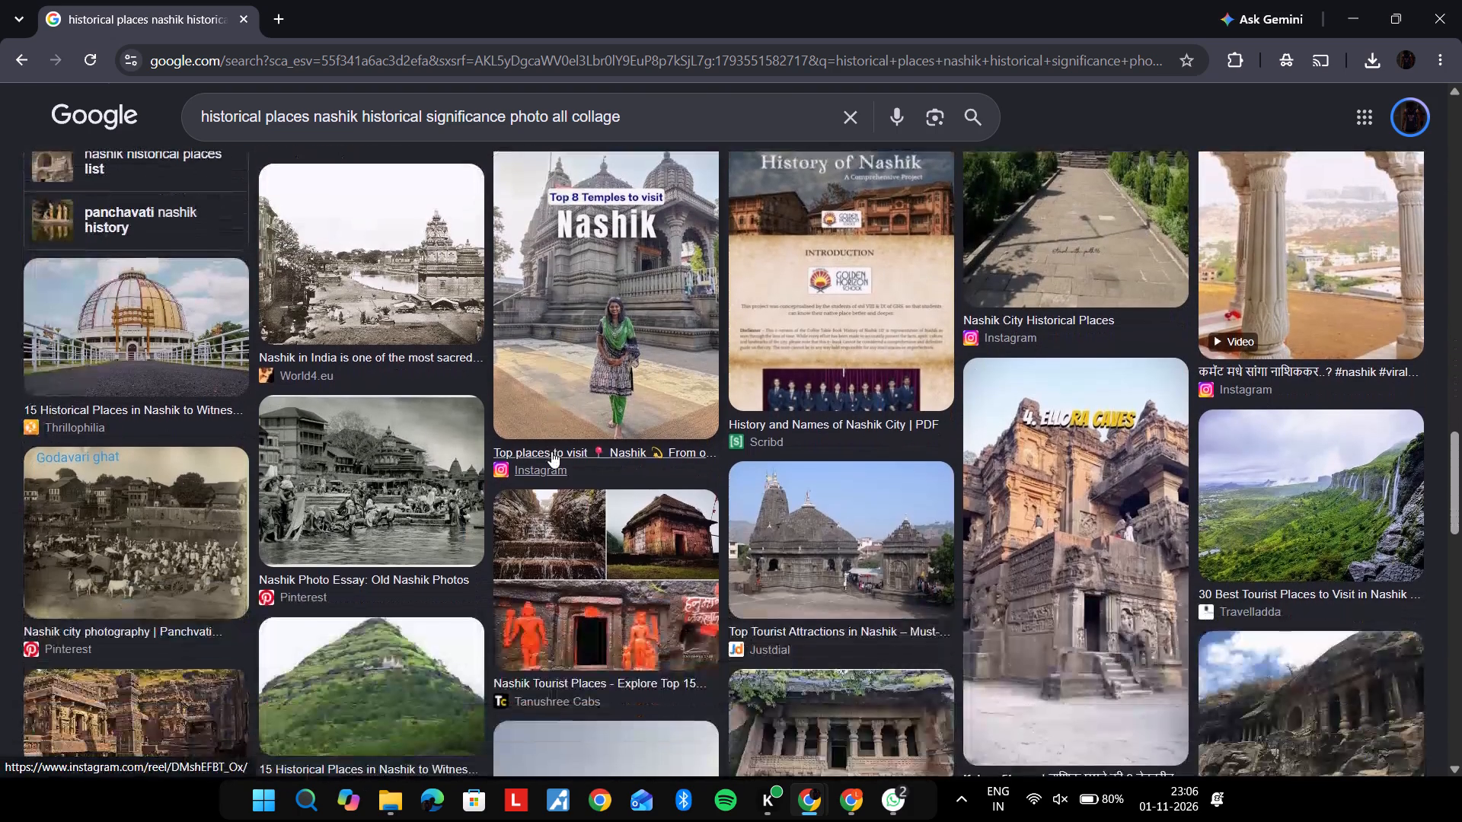
scroll(551, 451, down, 1)
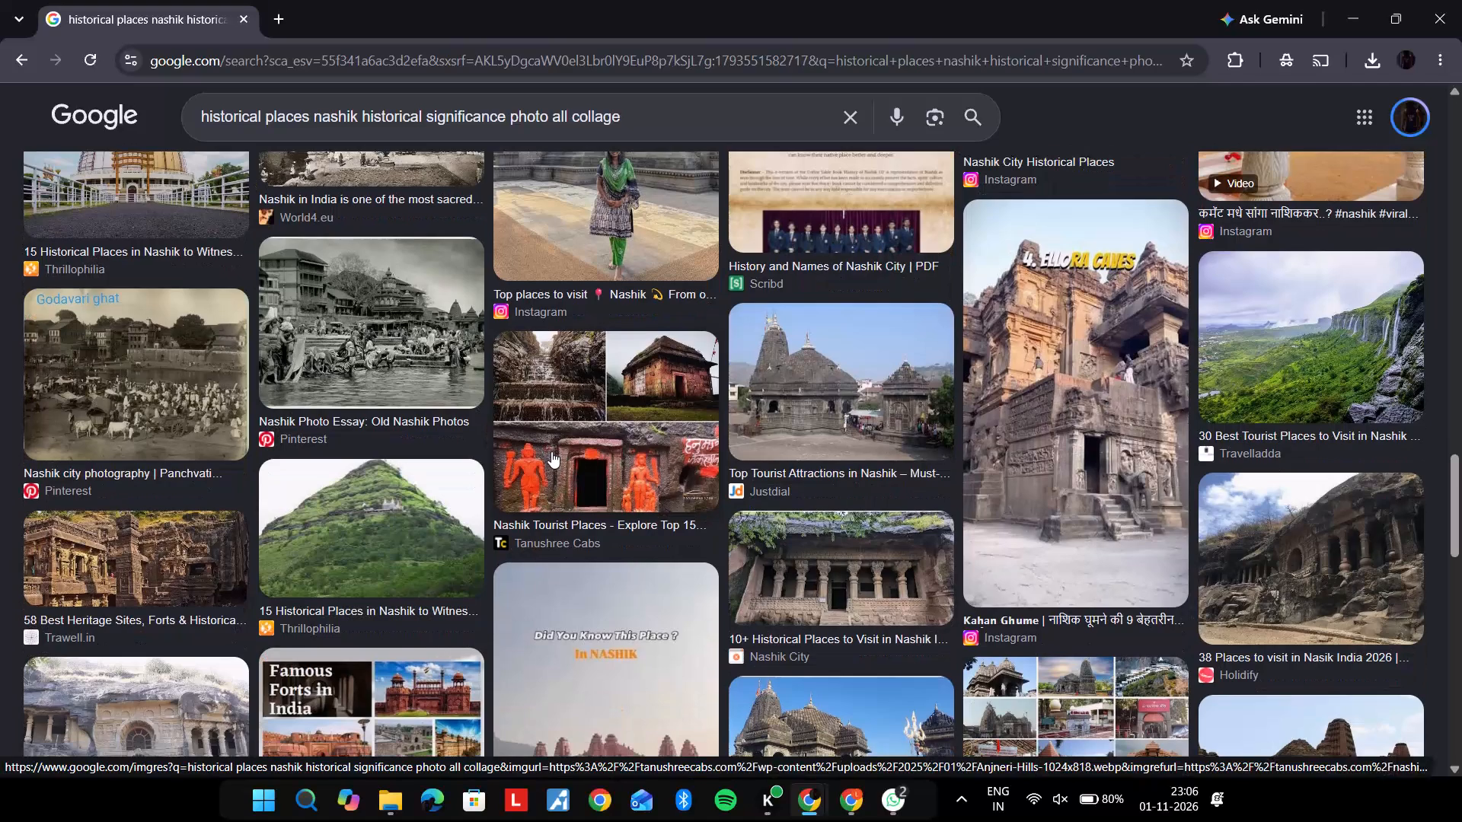
scroll(551, 451, down, 1)
scroll(654, 505, down, 3)
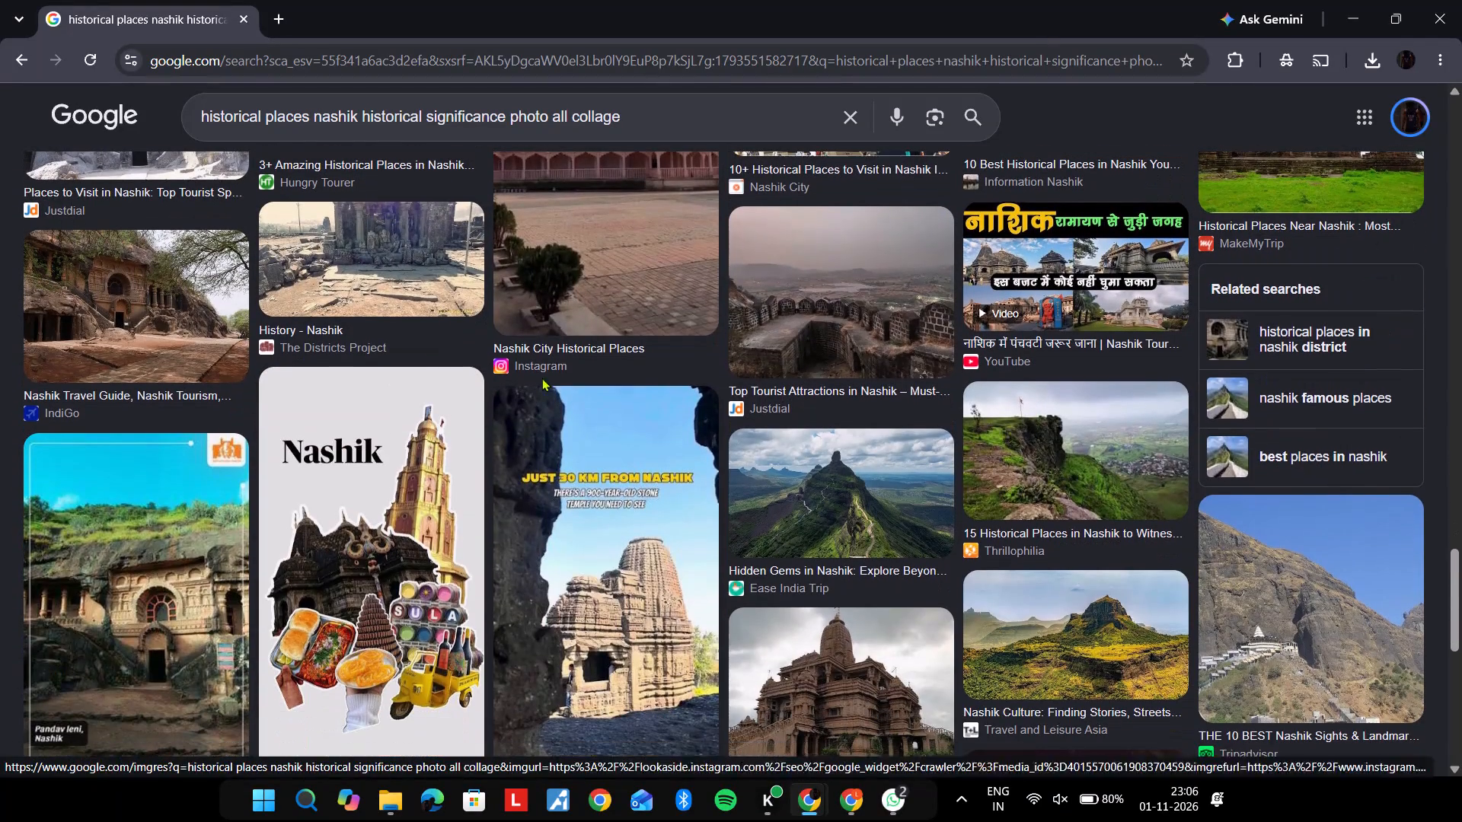
scroll(580, 403, down, 4)
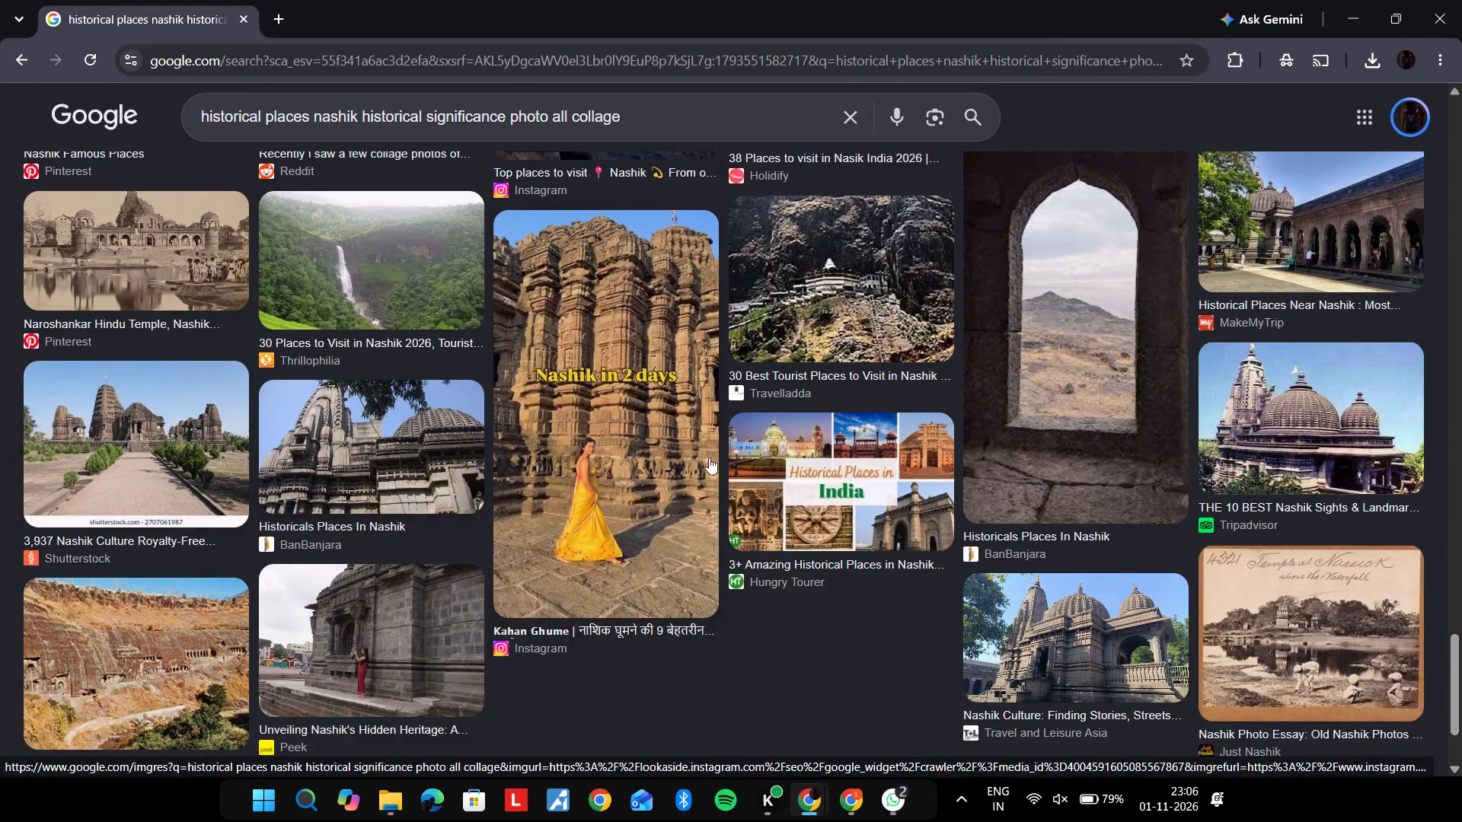
scroll(711, 470, down, 3)
scroll(733, 478, up, 20)
scroll(733, 478, up, 7)
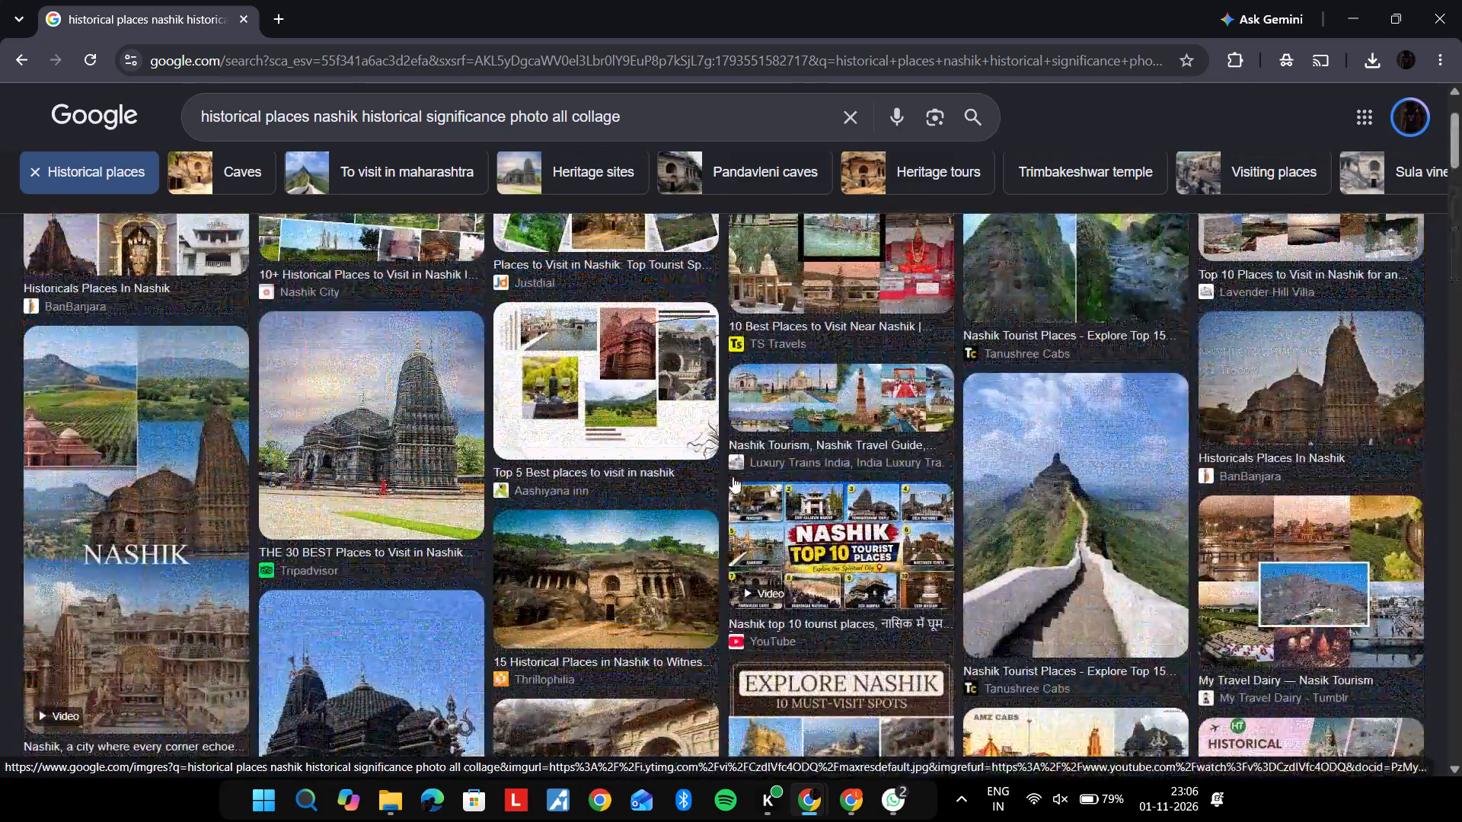
scroll(733, 476, up, 1)
Remove the Historical places filter from the image search and show the additional results beyond the initial set.
click(62, 236)
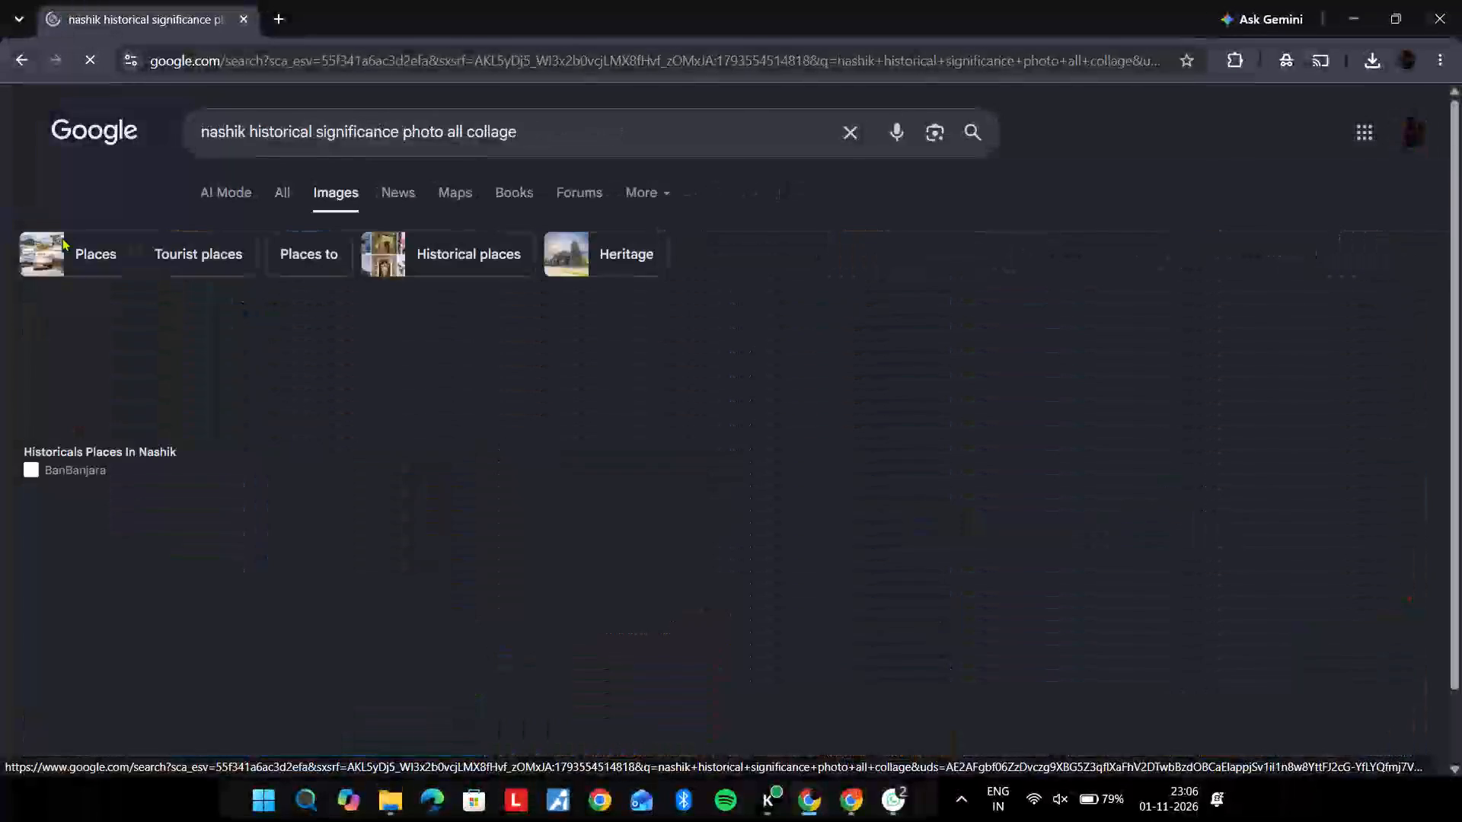
scroll(417, 397, down, 6)
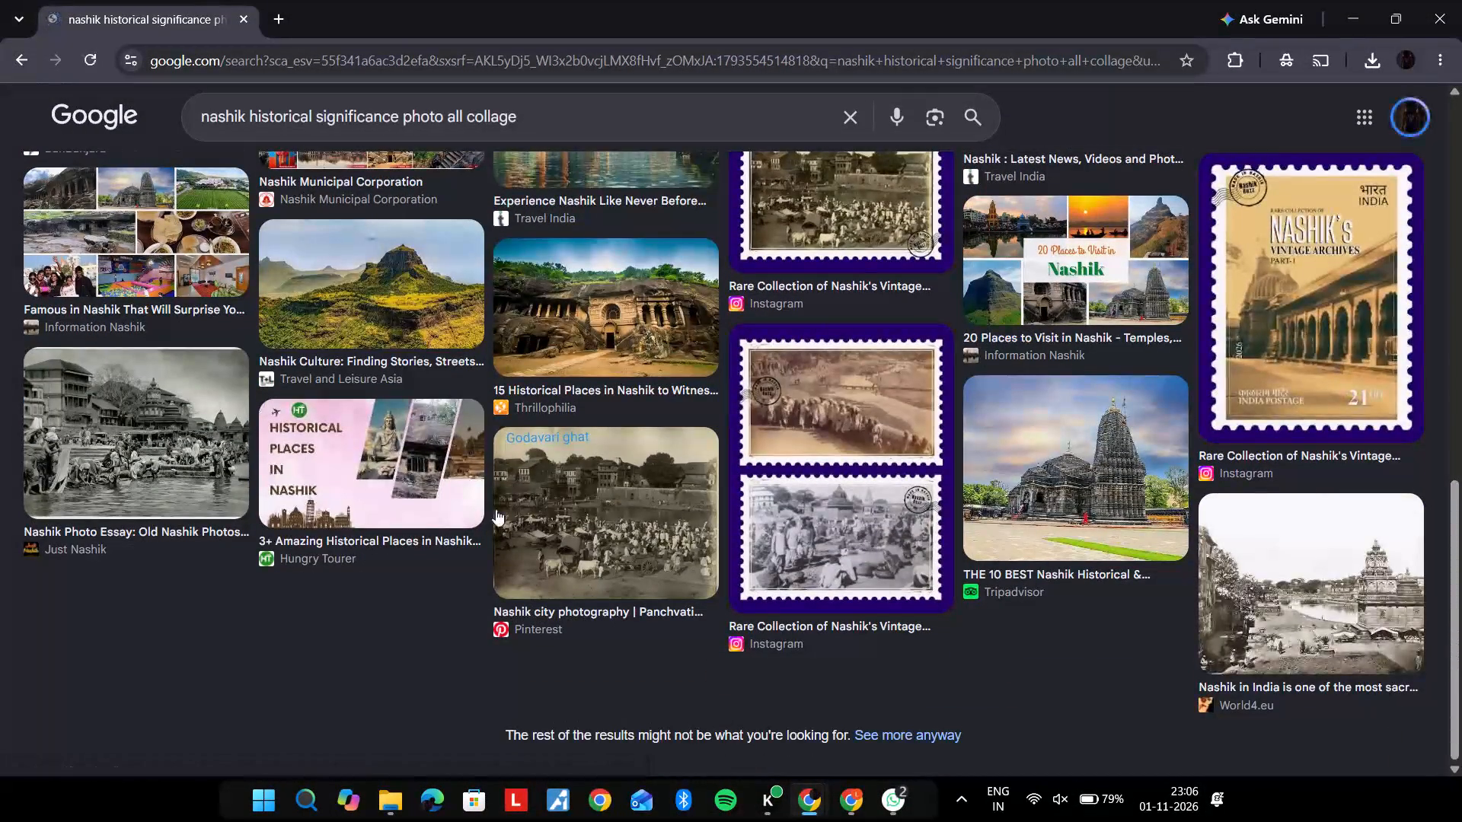
click(911, 737)
scroll(647, 535, down, 3)
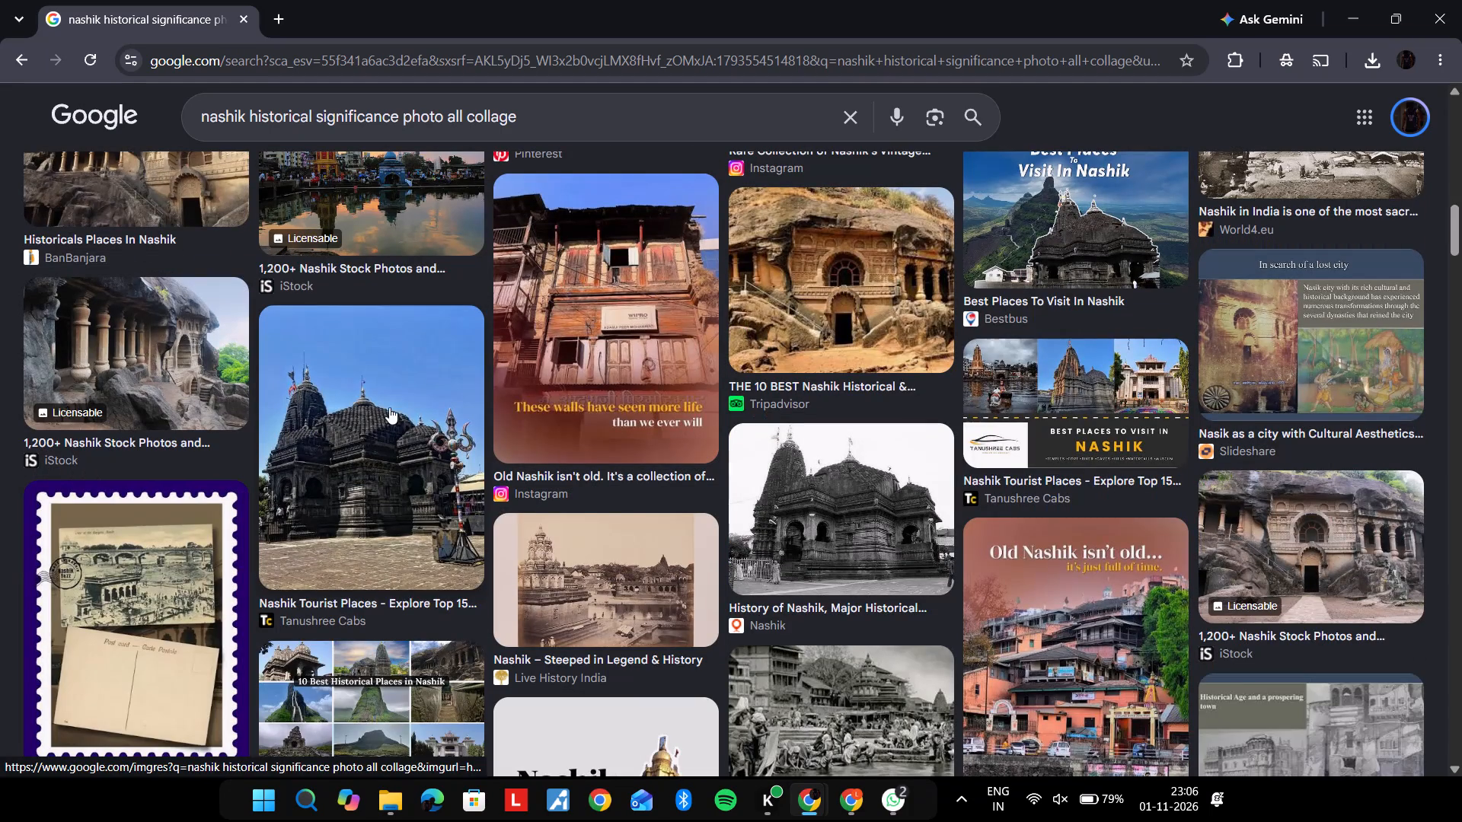
Copy iStock's photo of riverside temples at sunset from the image results and place it below the text on page 5.
right_click(404, 200)
click(549, 521)
key(alt+Tab)
key(ctrl+v)
drag(761, 378, 757, 395)
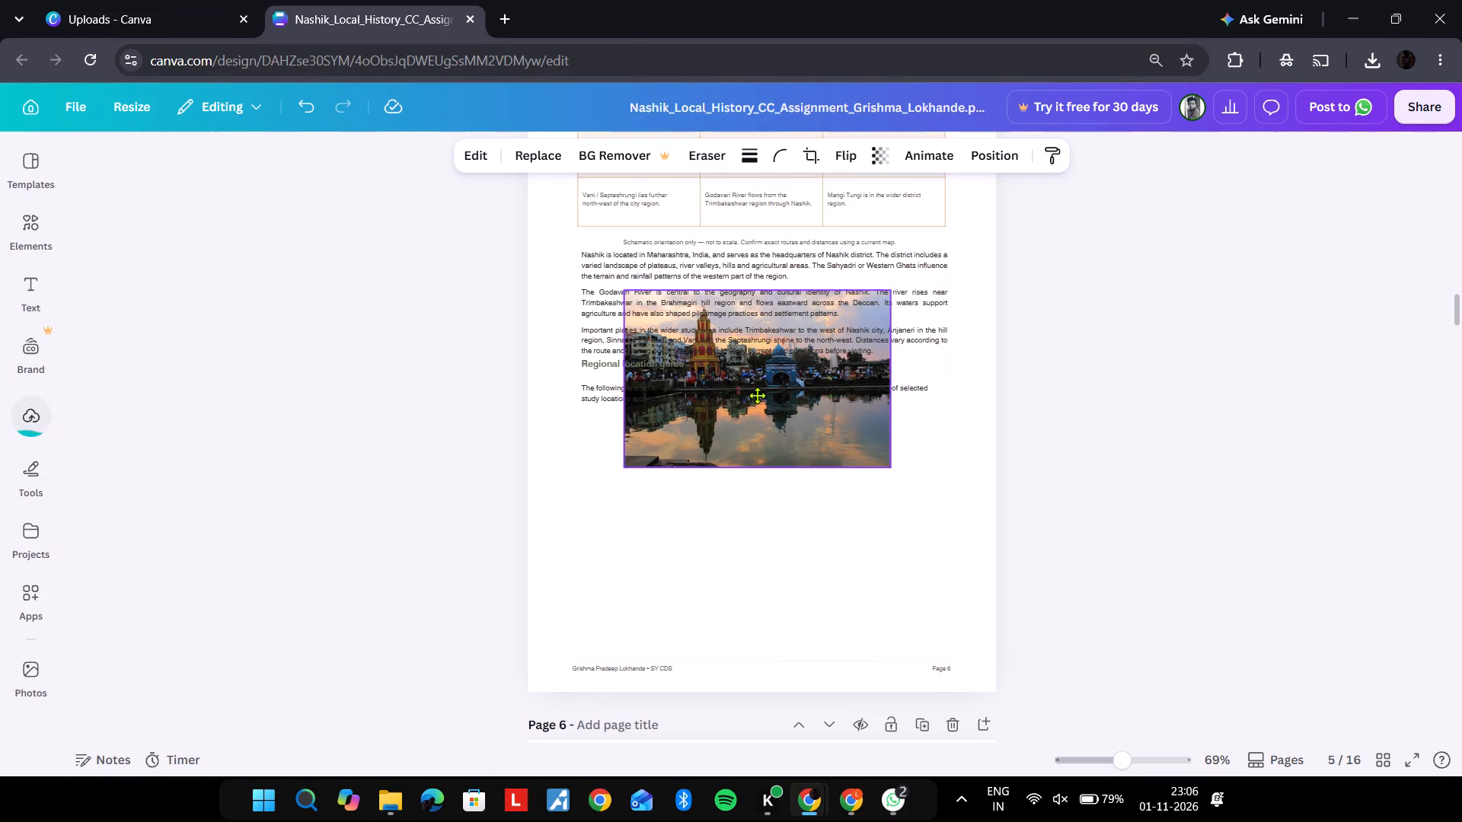
drag(757, 395, 752, 566)
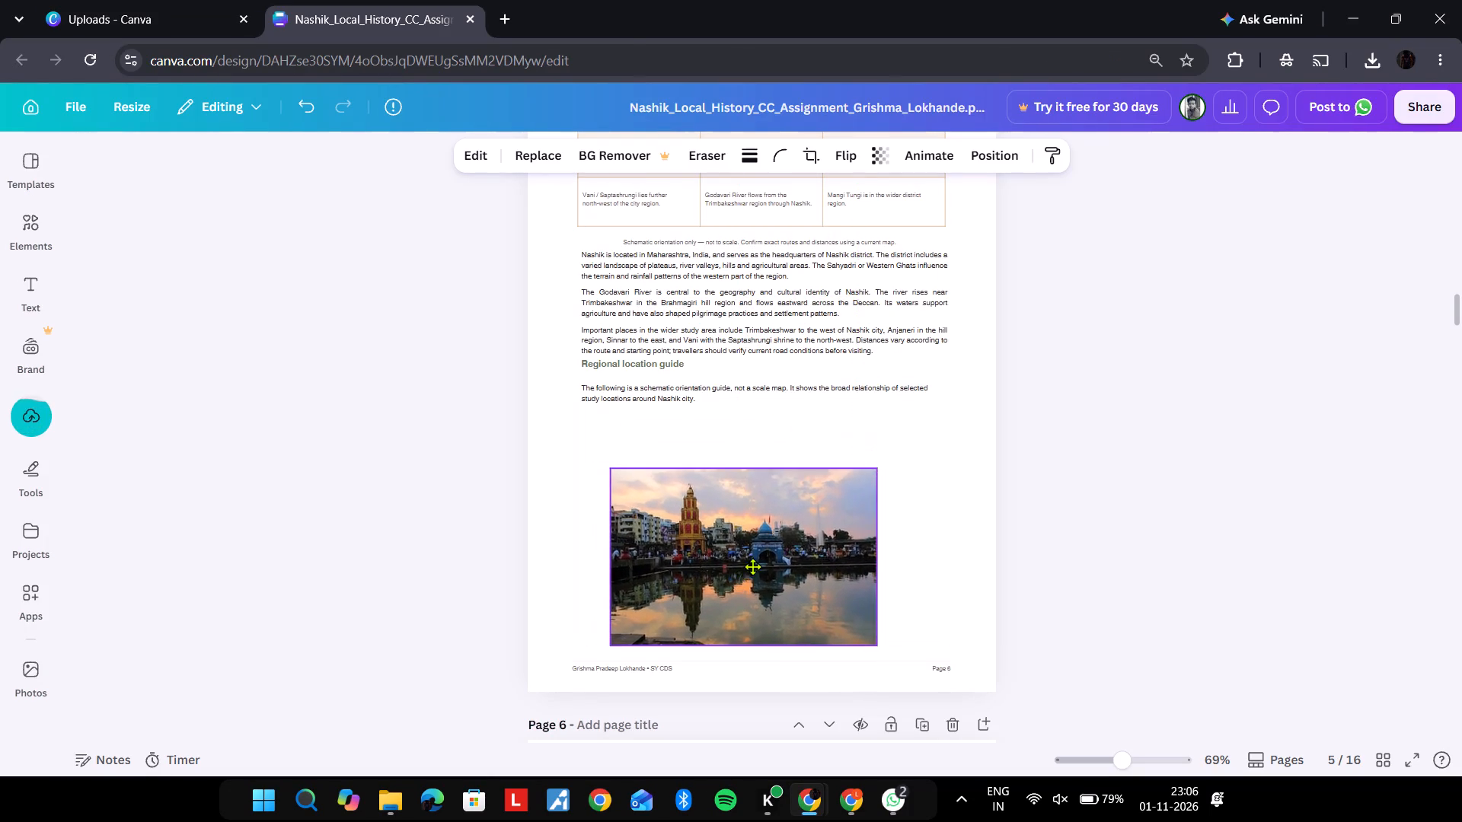
drag(752, 566, 758, 546)
click(1224, 512)
Delete the "Historical layers of the Nashik region" illustration with its captions from page 6.
scroll(1224, 512, down, 4)
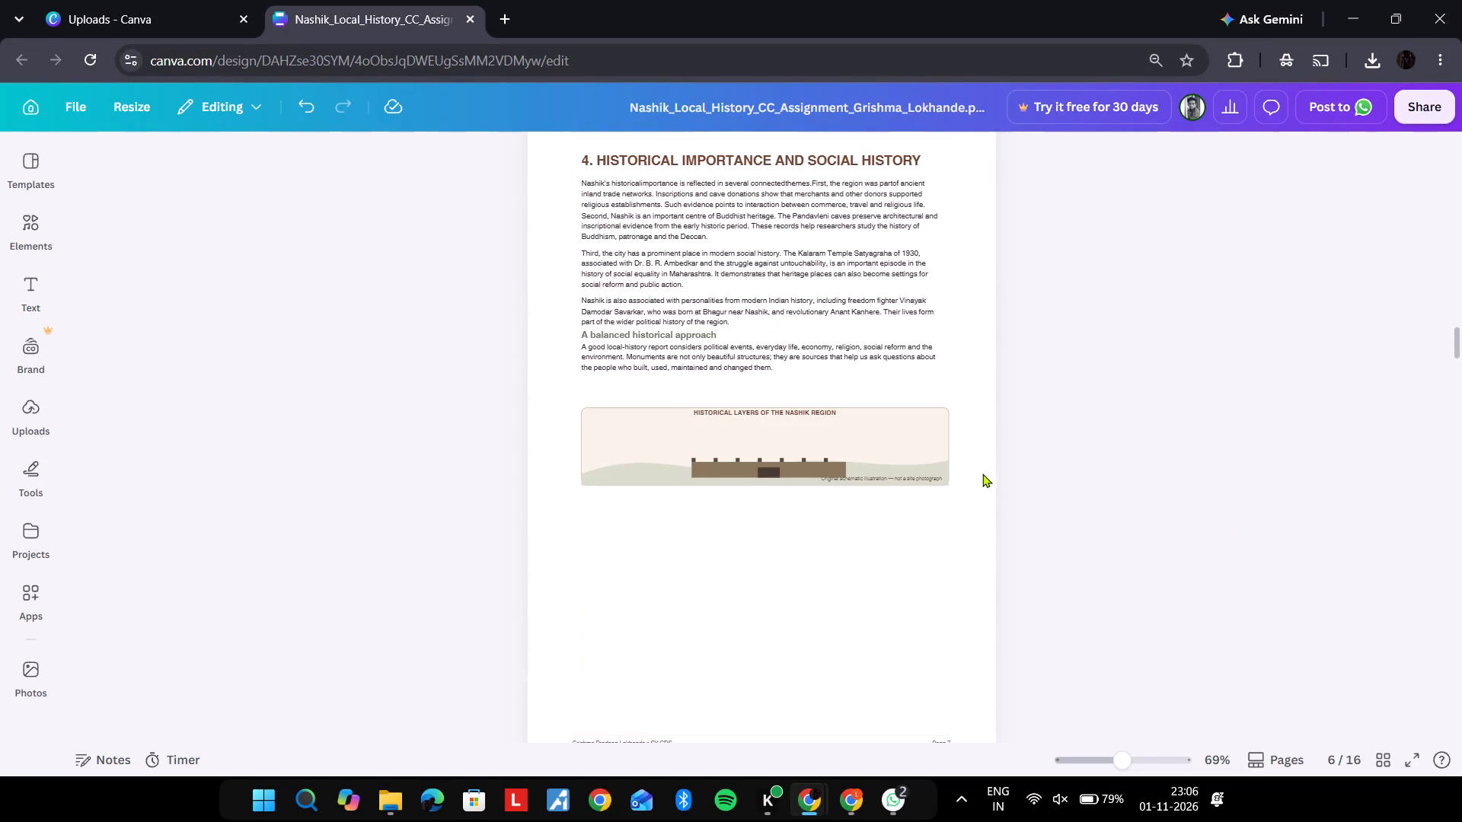
drag(682, 525, 805, 403)
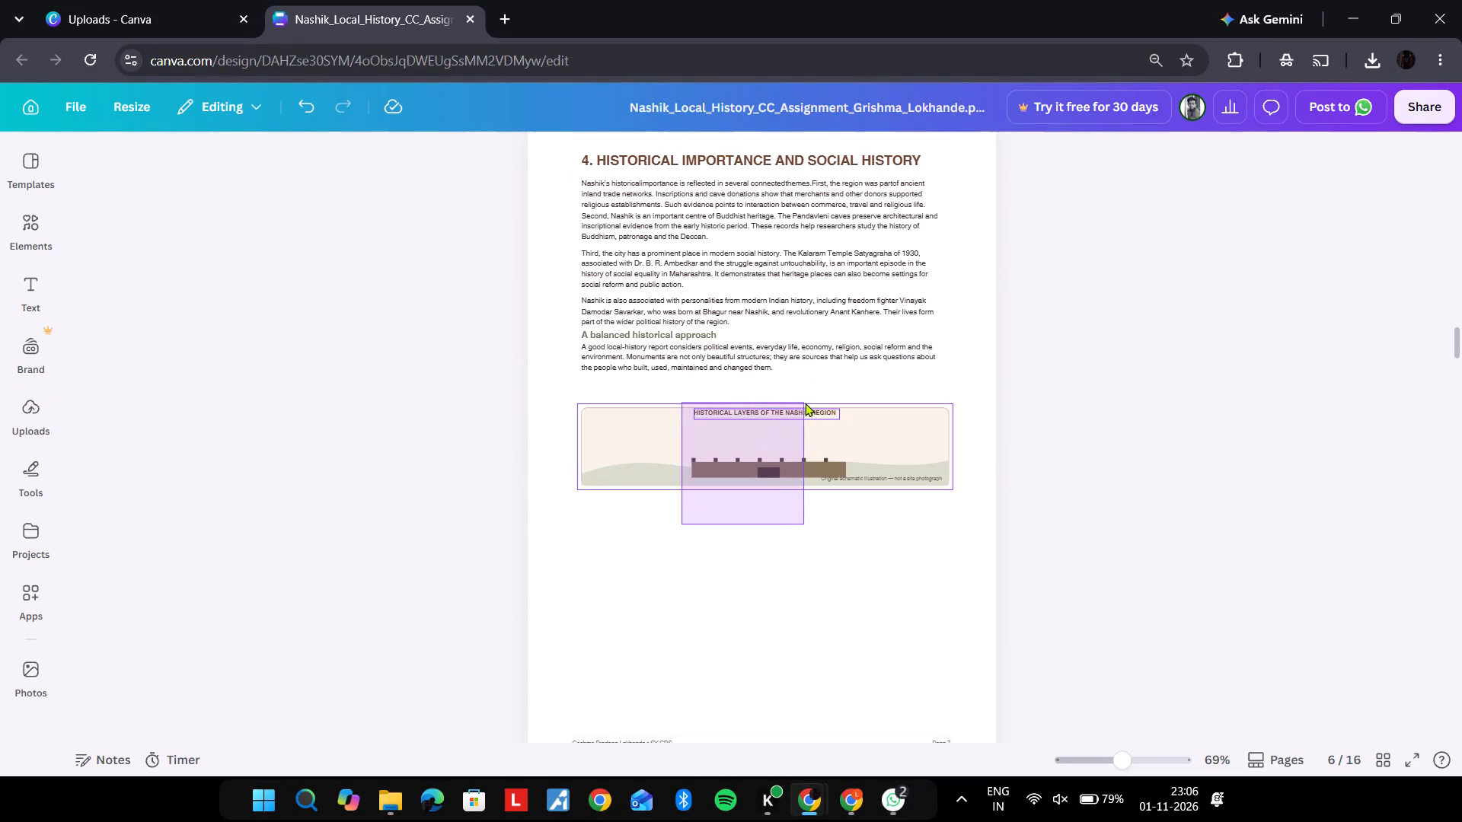
drag(805, 403, 905, 404)
key(BackSpace)
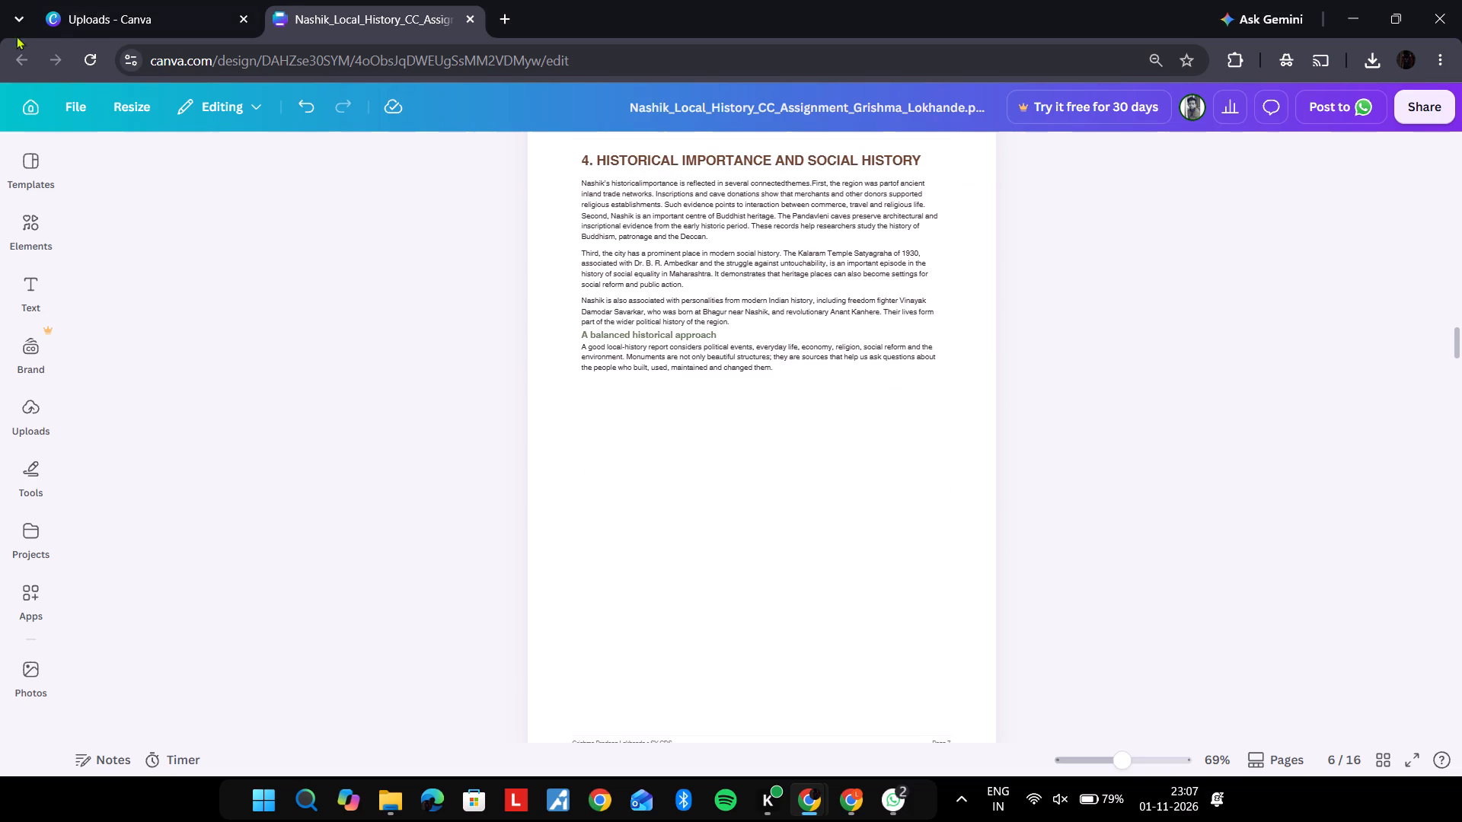
Copy The Districts Project's "History - Nashik" photo of the stone temple ruins and place it below the text on page 6.
key(alt+Tab)
scroll(651, 490, down, 3)
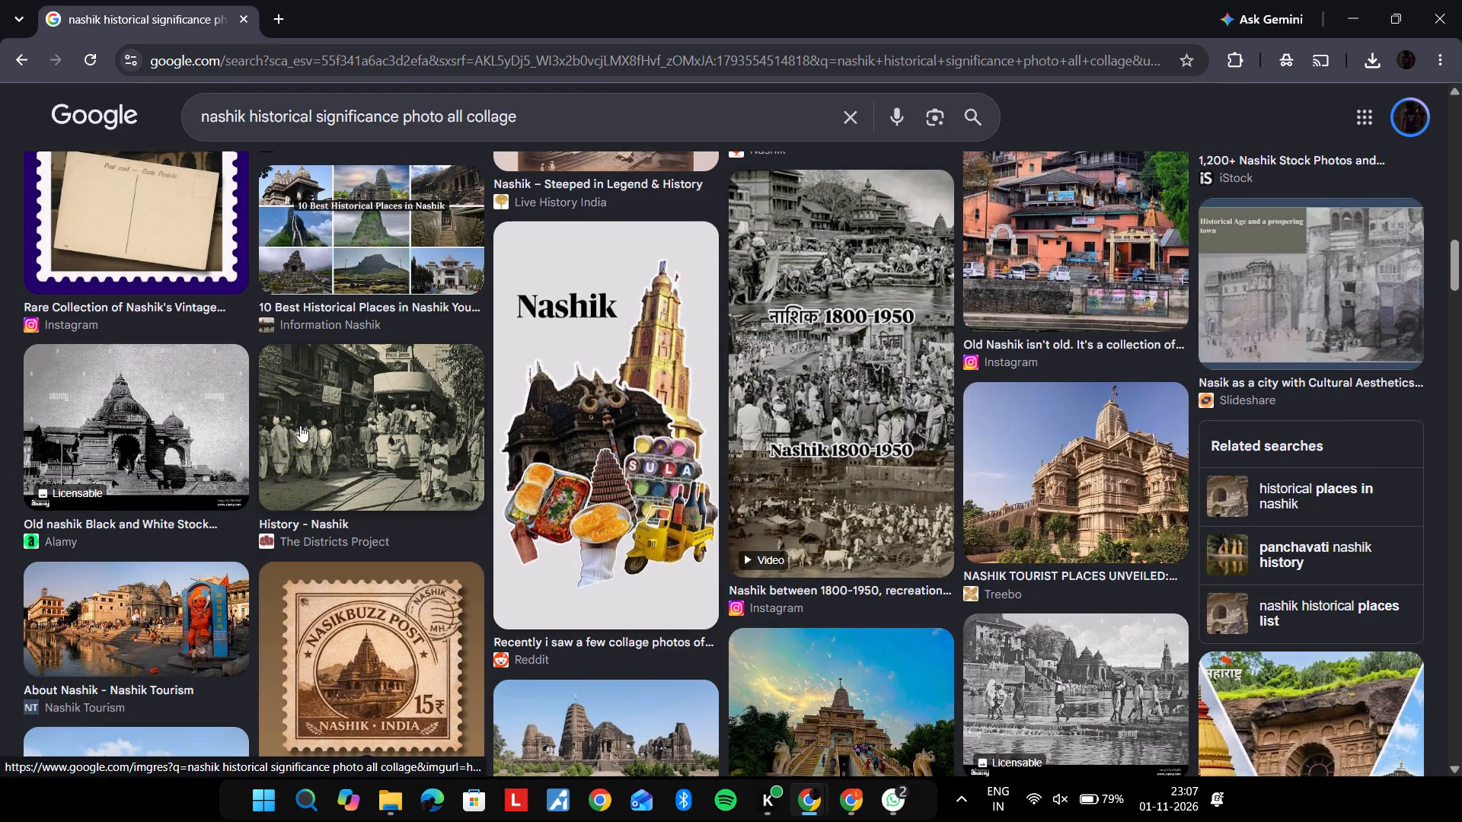
scroll(182, 475, down, 1)
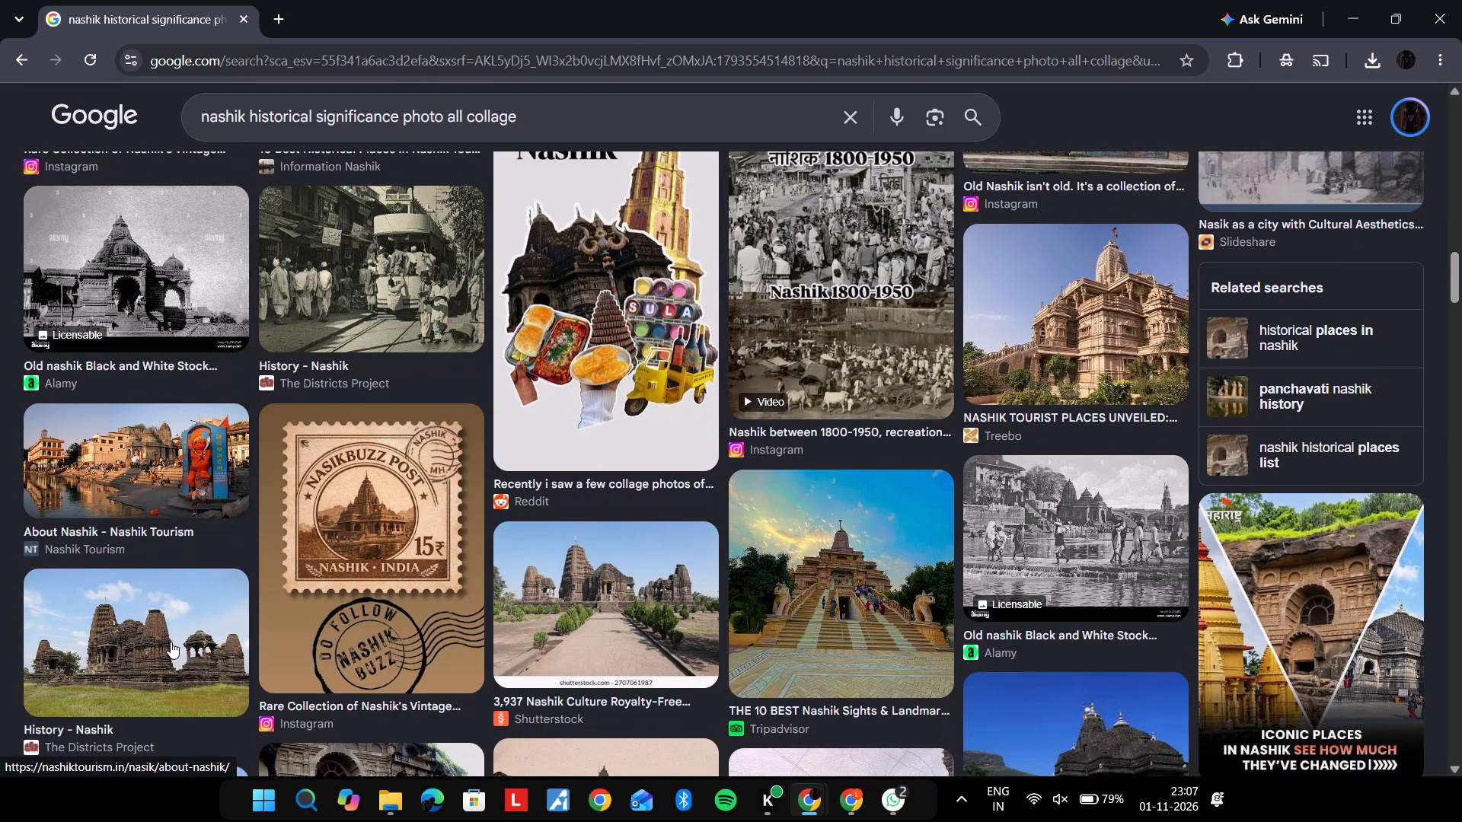
right_click(171, 642)
click(268, 524)
key(alt+Tab)
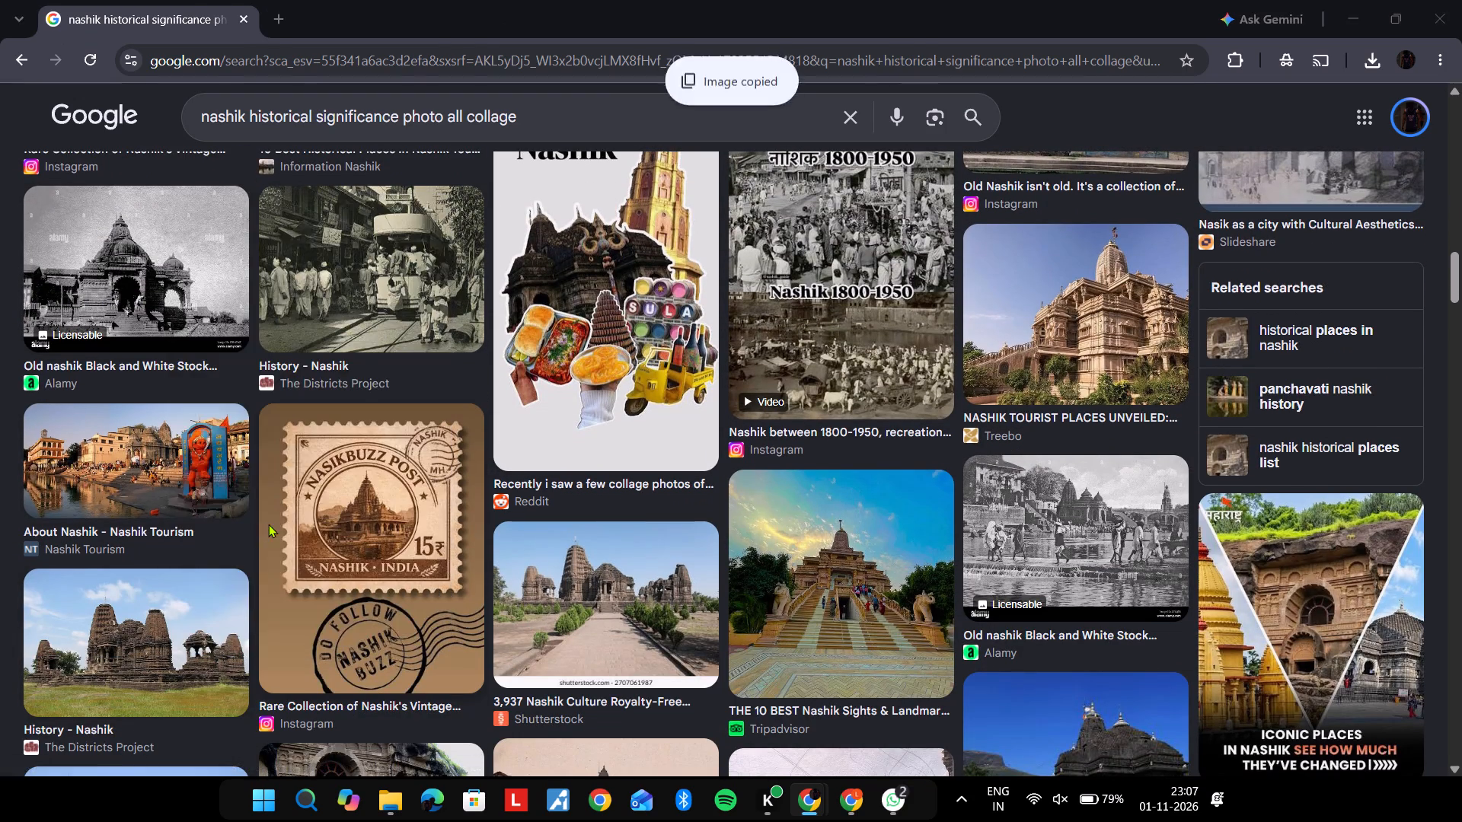
key(ctrl+v)
drag(741, 479, 742, 585)
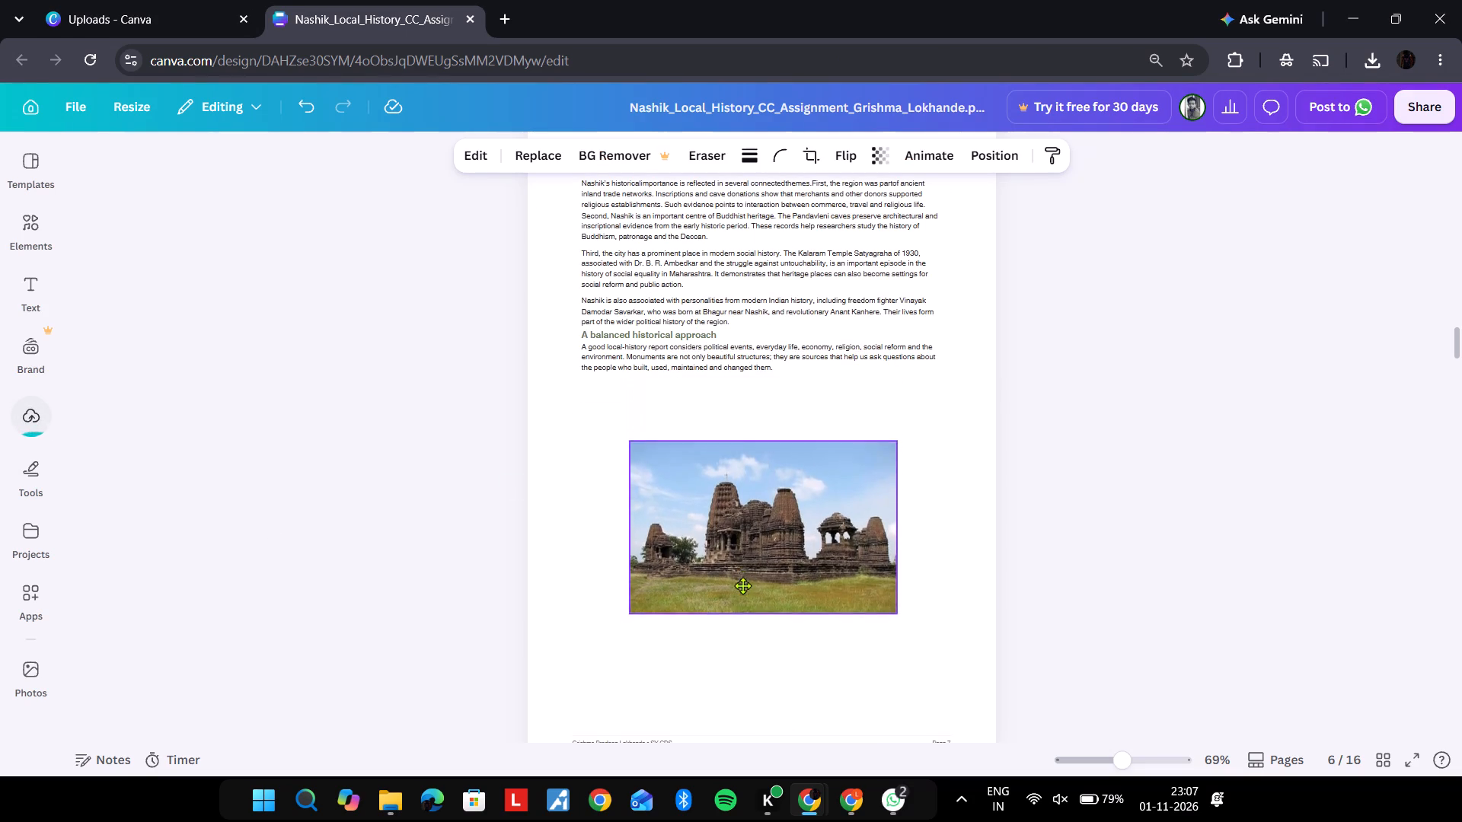
drag(742, 585, 743, 585)
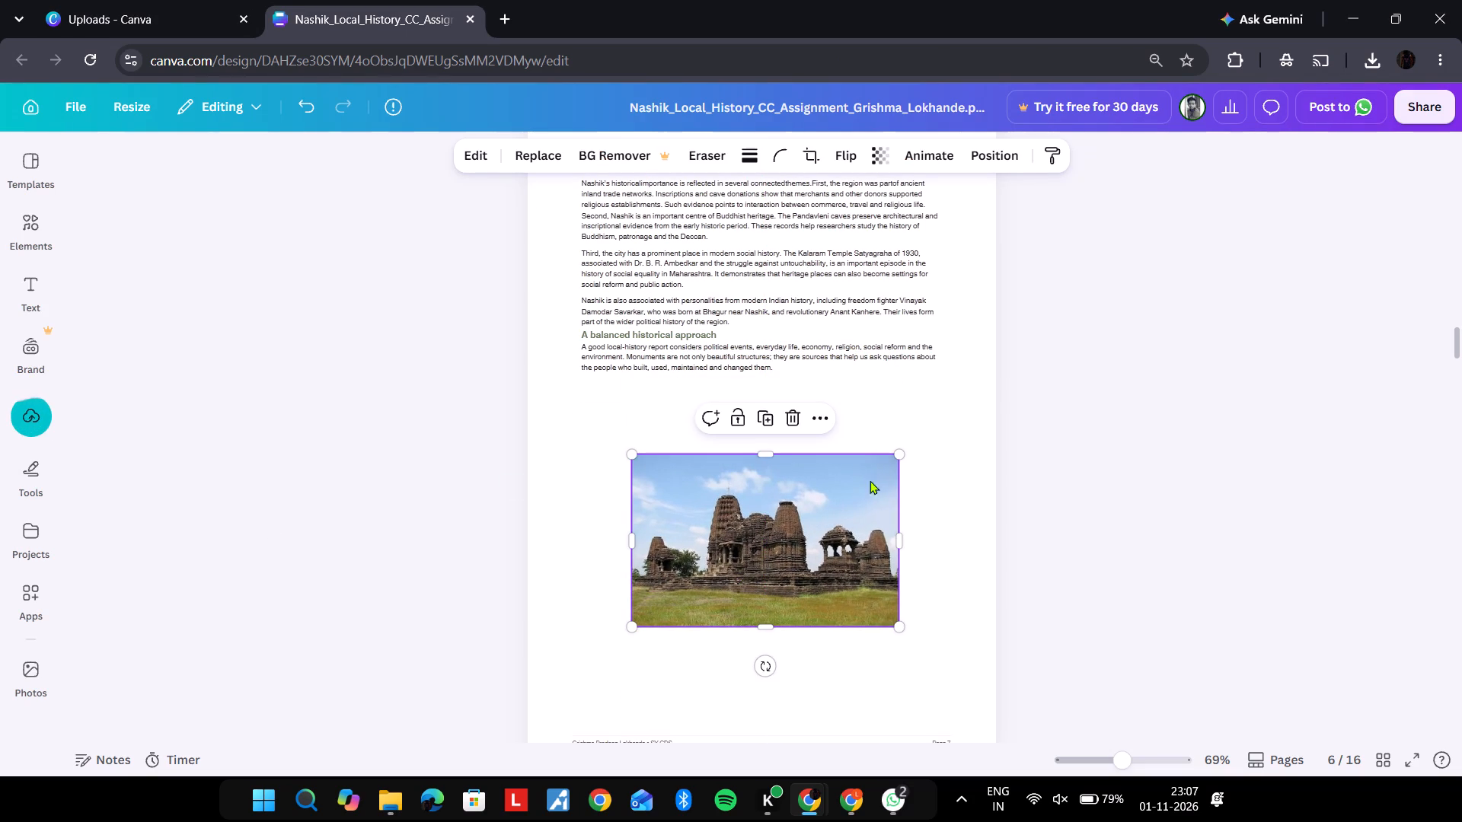
Enlarge the temple ruins photo on page 6 slightly and reposition it between the text and the footer.
drag(897, 456, 933, 418)
drag(876, 516, 867, 520)
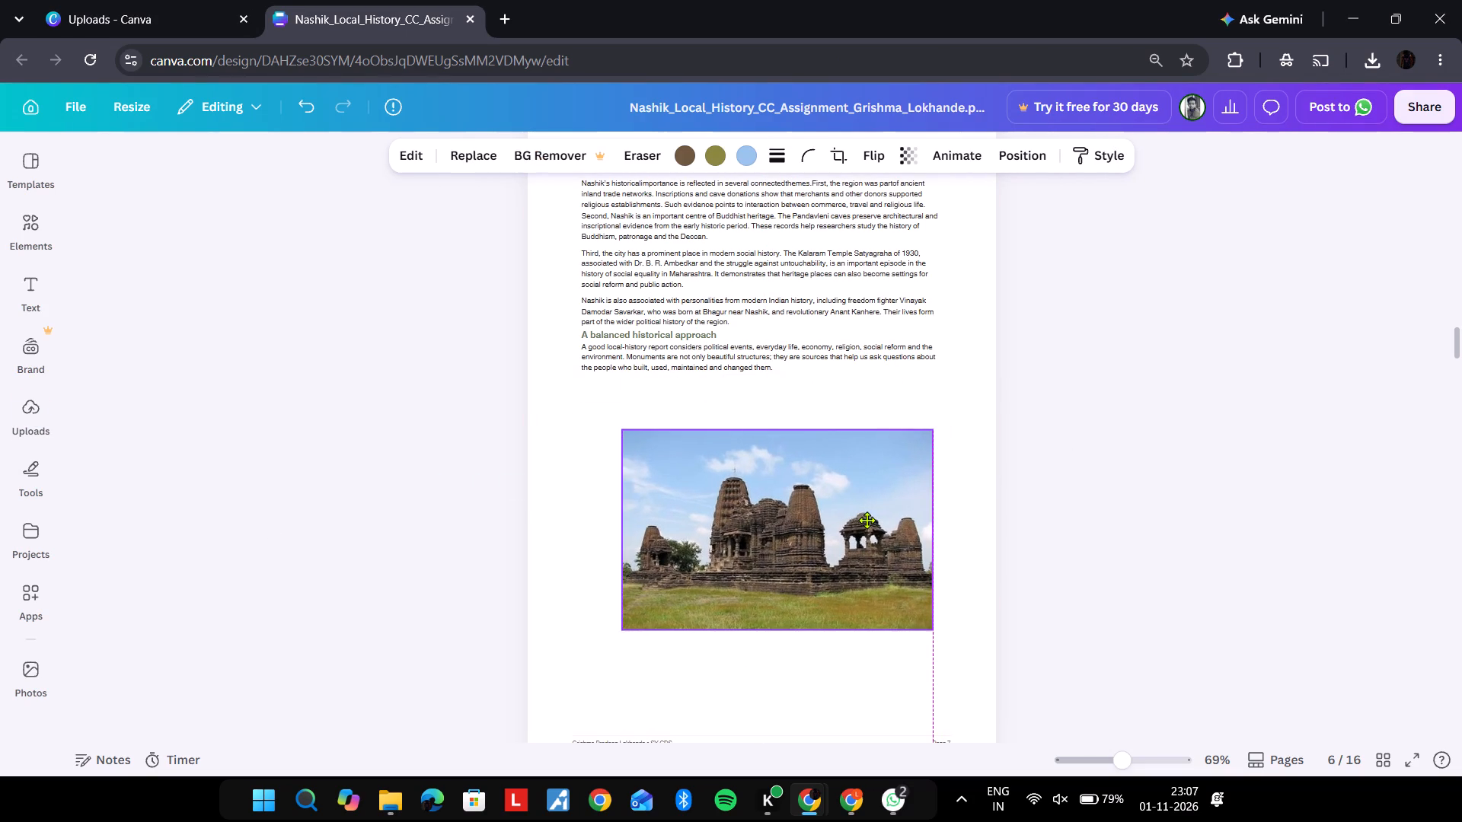
drag(867, 520, 863, 528)
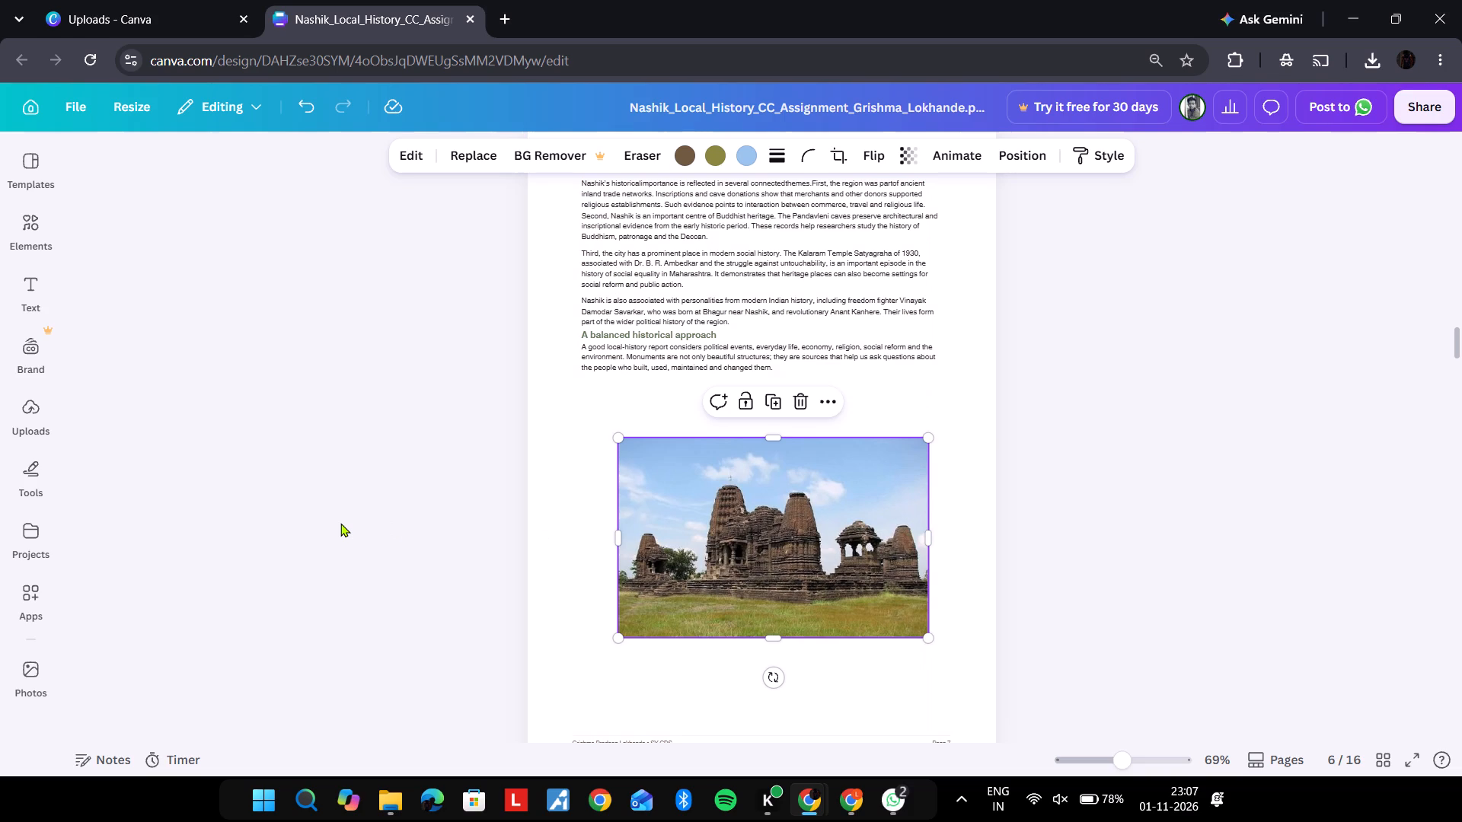
click(366, 489)
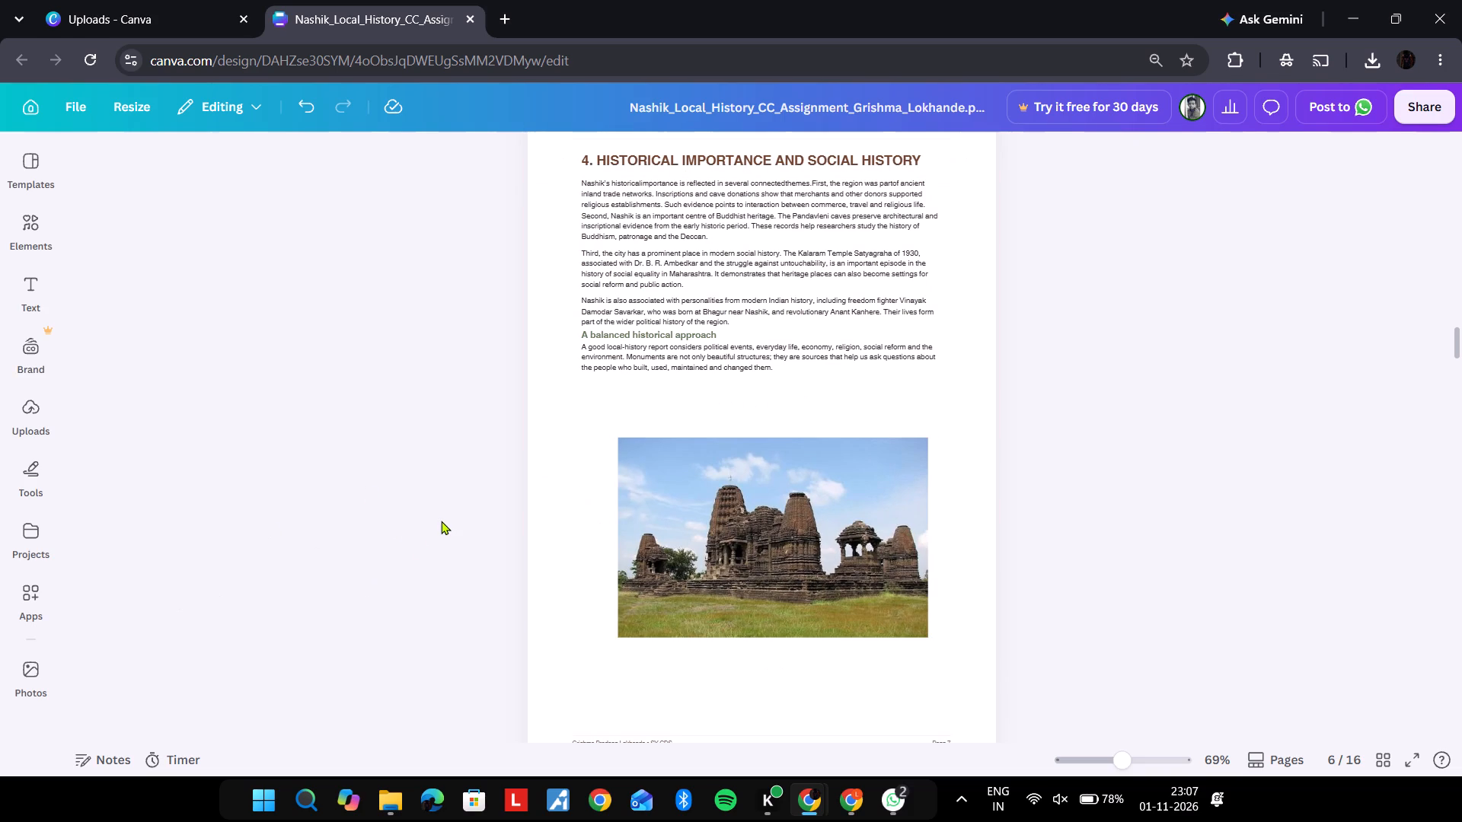
Try the Page lift shadow on the page 6 temple photo and settle on the Angled shadow.
click(727, 566)
click(423, 153)
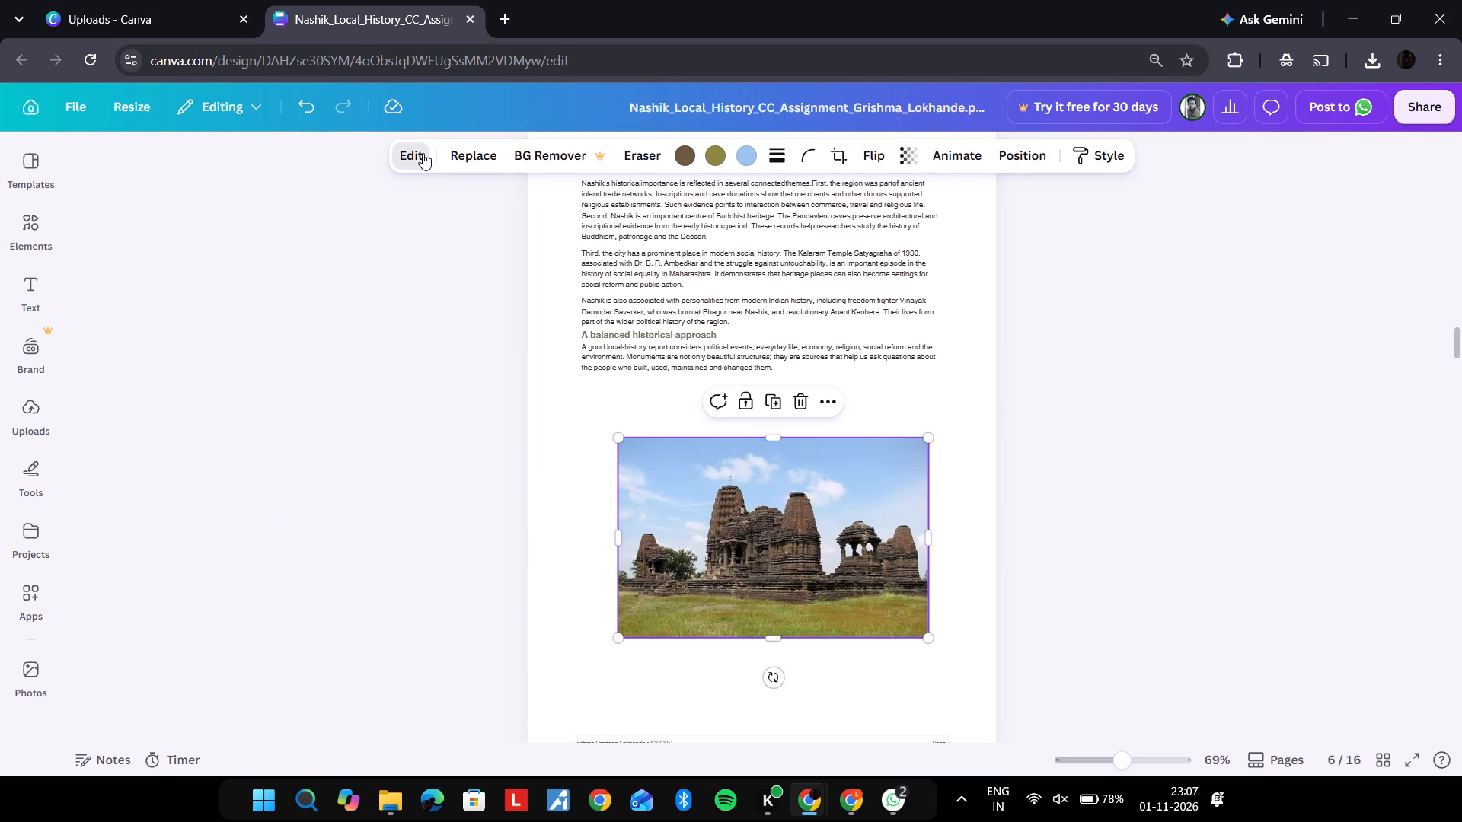
scroll(197, 505, down, 7)
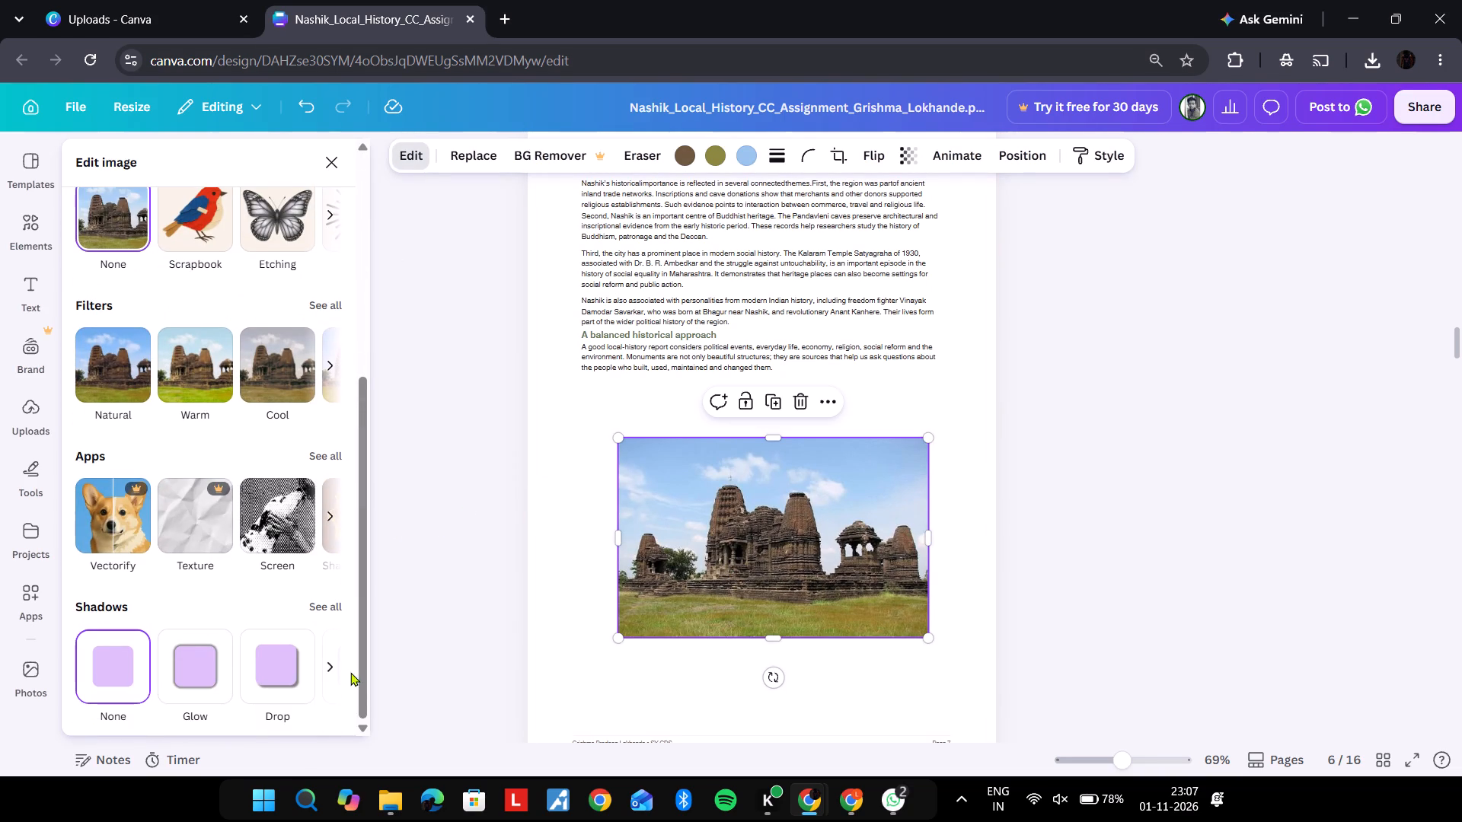
click(325, 668)
click(298, 669)
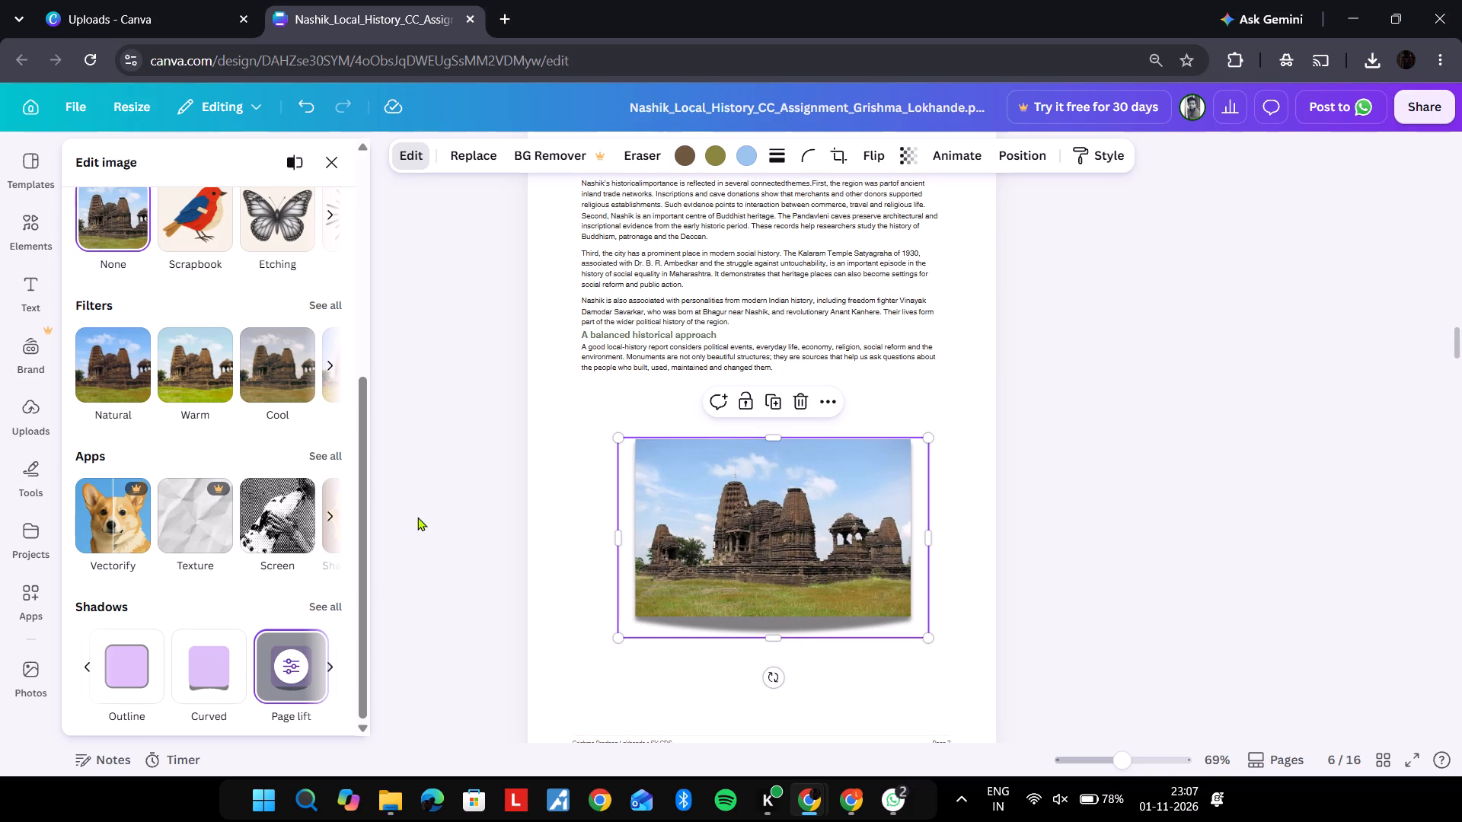
click(330, 664)
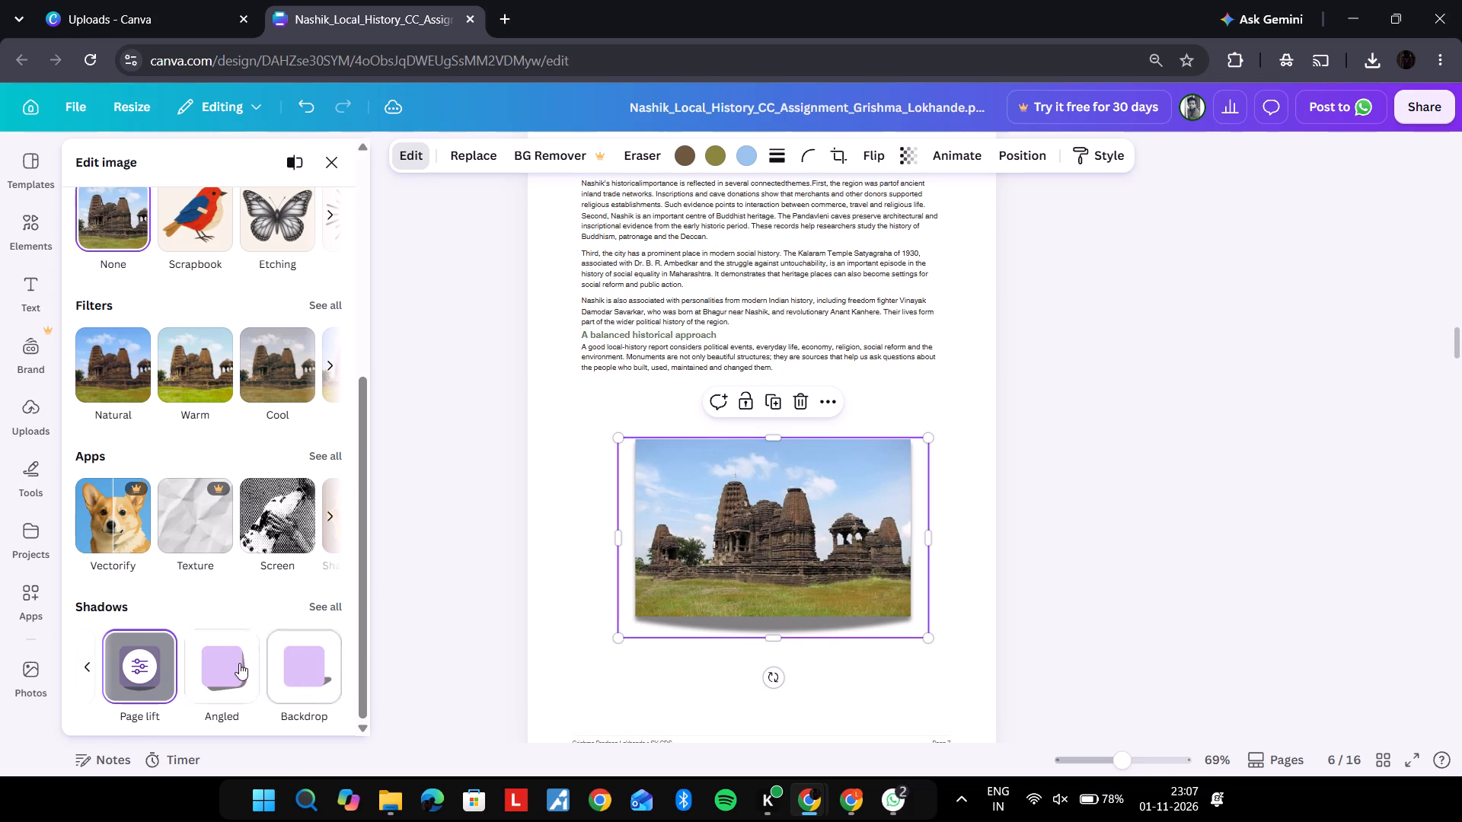
click(238, 664)
click(458, 506)
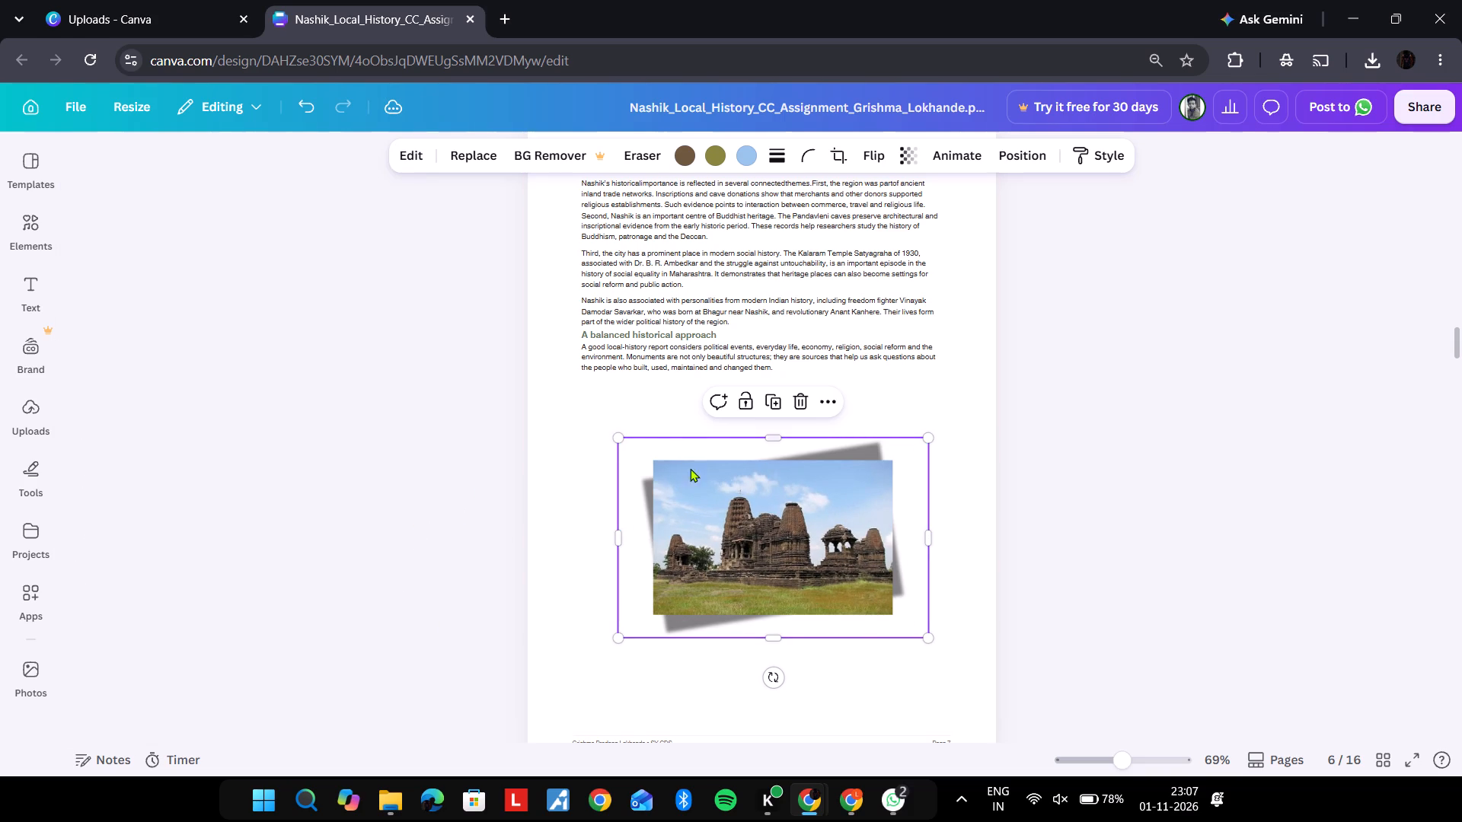
Enlarge the shadowed temple photo on page 6 until its frame spans the text width, and centre it below the text.
drag(617, 442, 586, 406)
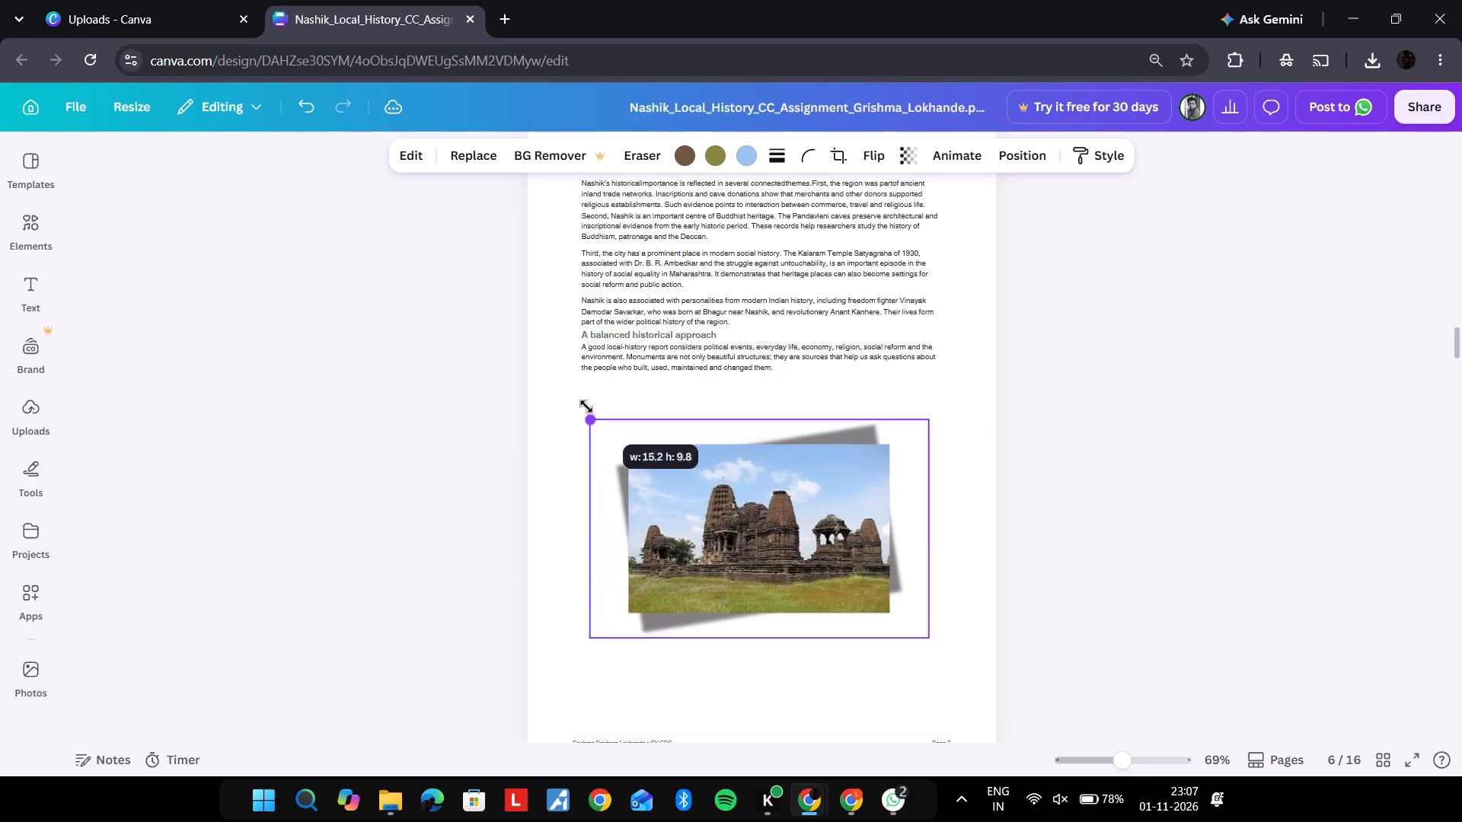
drag(586, 406, 567, 395)
drag(681, 496, 709, 528)
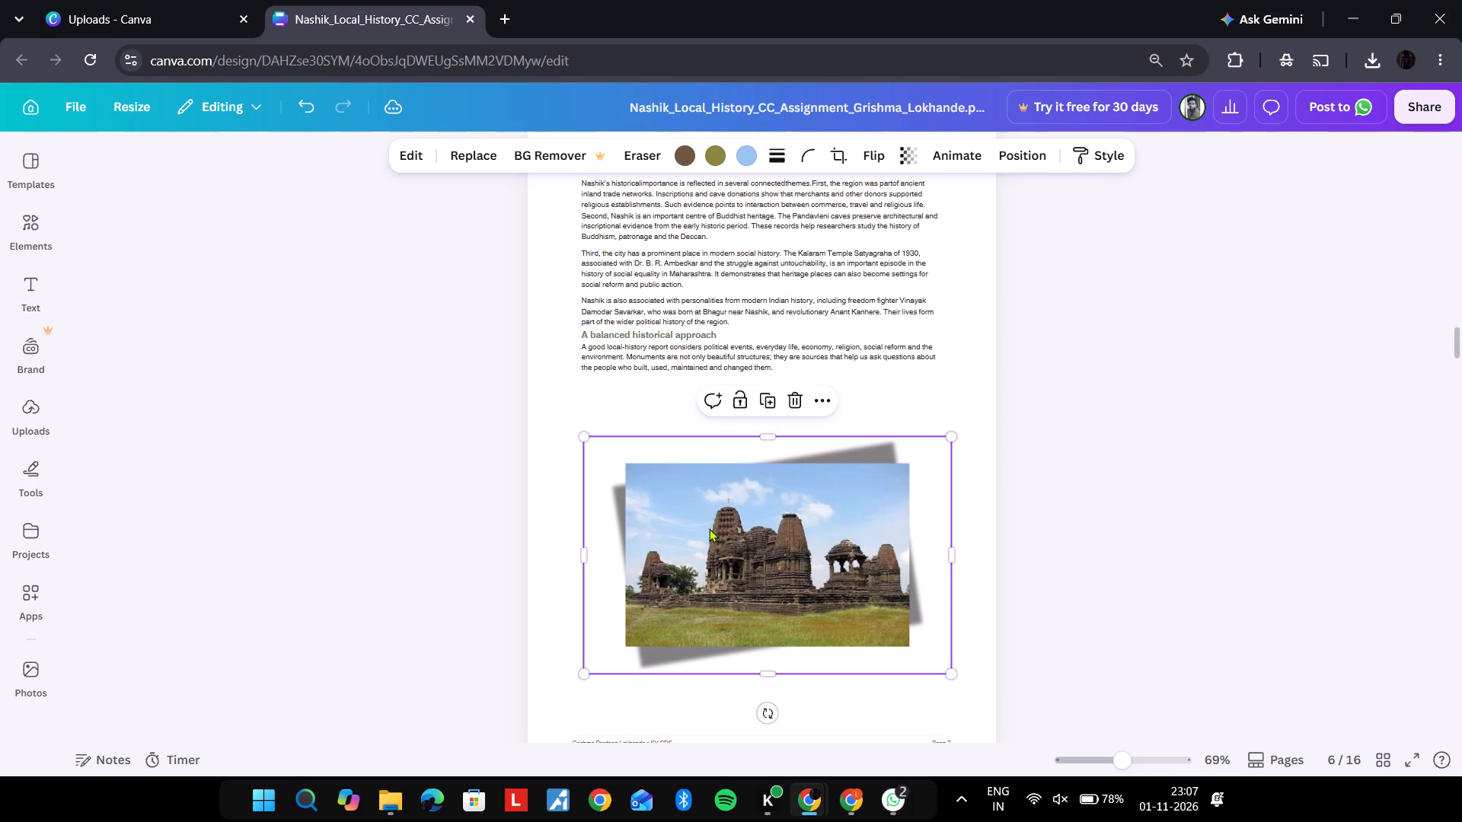
click(455, 498)
Change the shadow of the Nashik photo collage on the page 1 cover to Angled.
scroll(455, 498, up, 15)
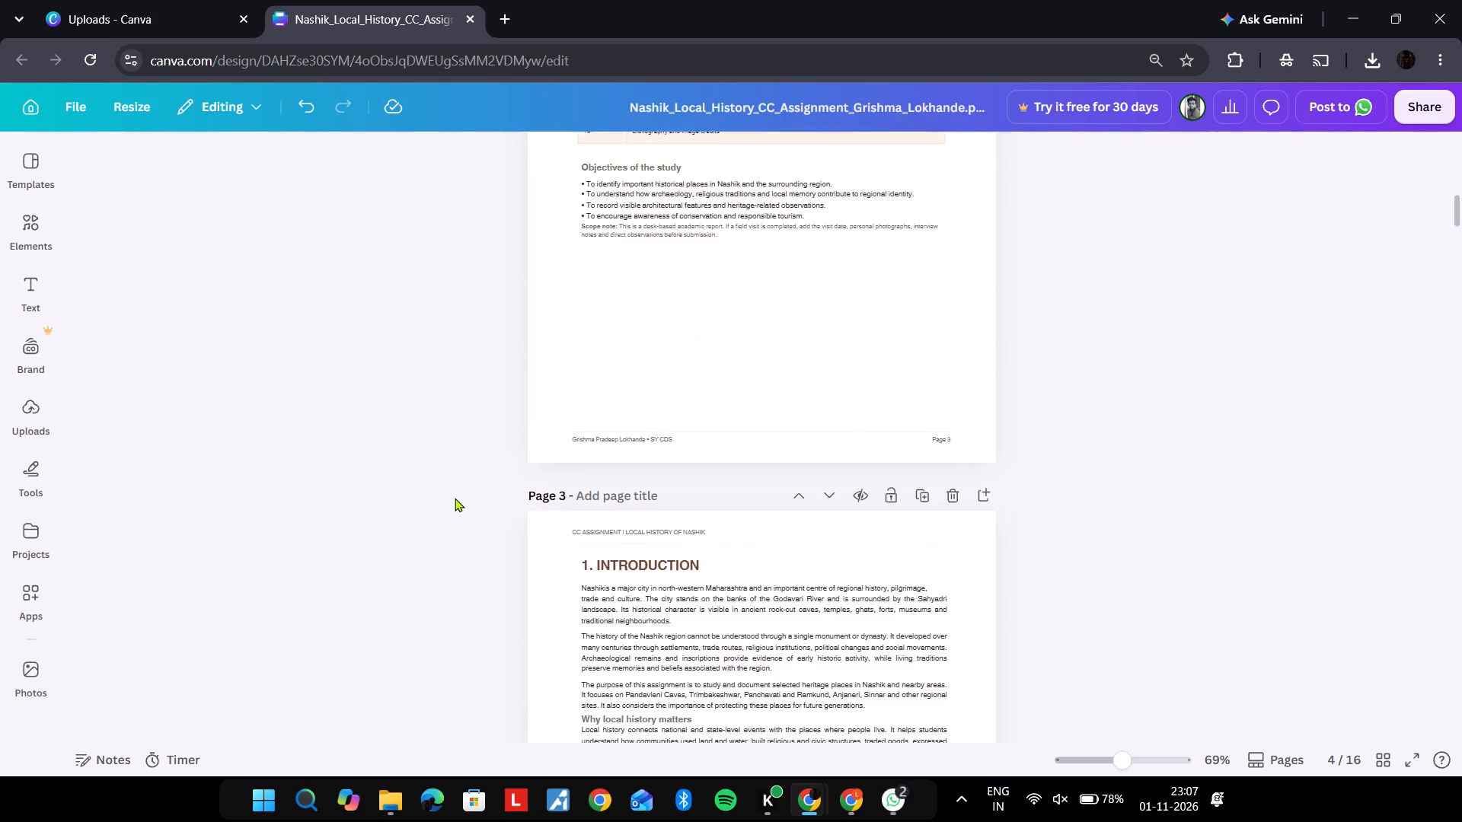
scroll(455, 498, up, 9)
click(803, 537)
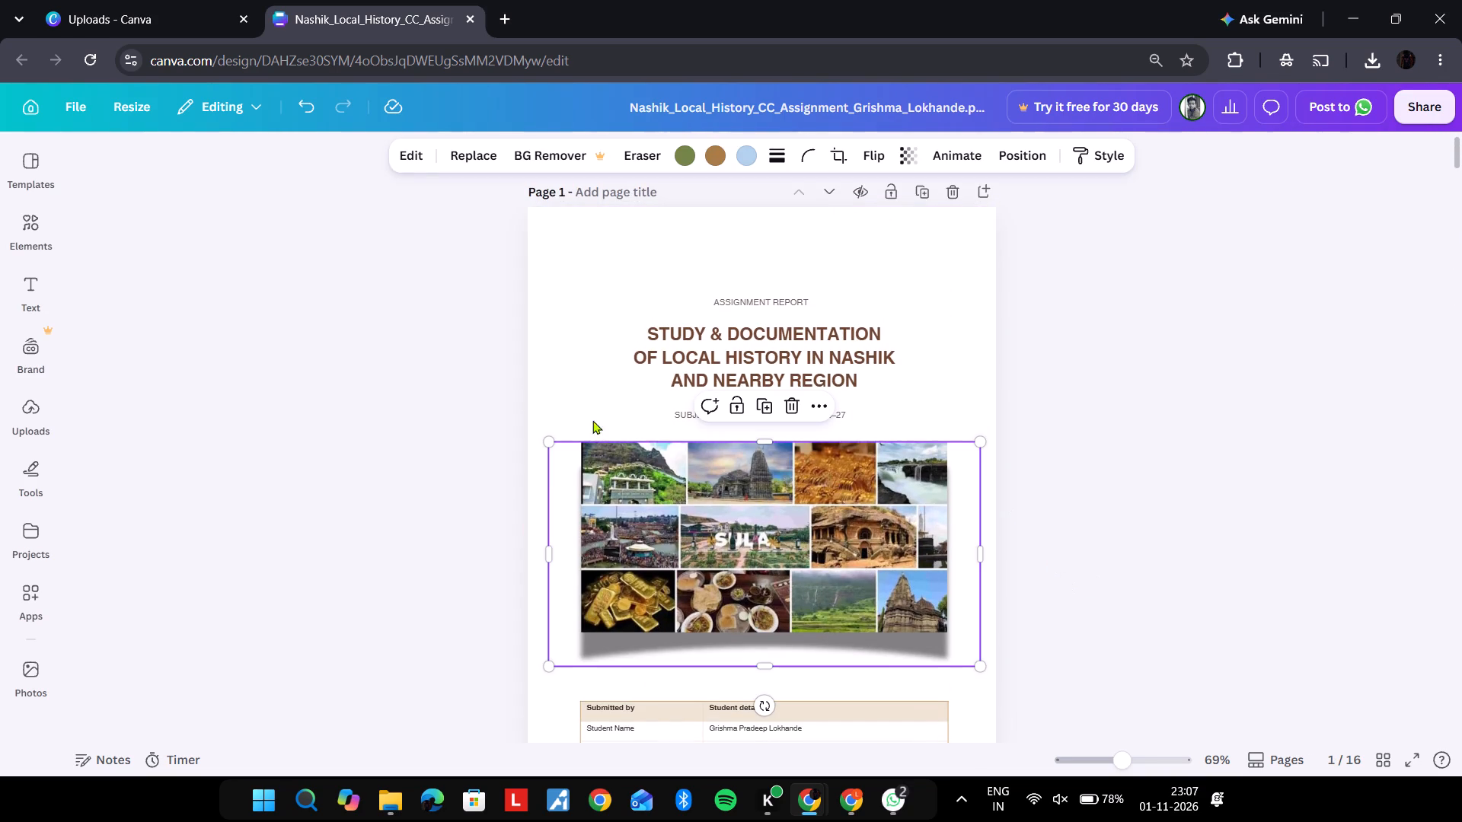
click(408, 155)
scroll(336, 495, down, 3)
scroll(257, 647, down, 1)
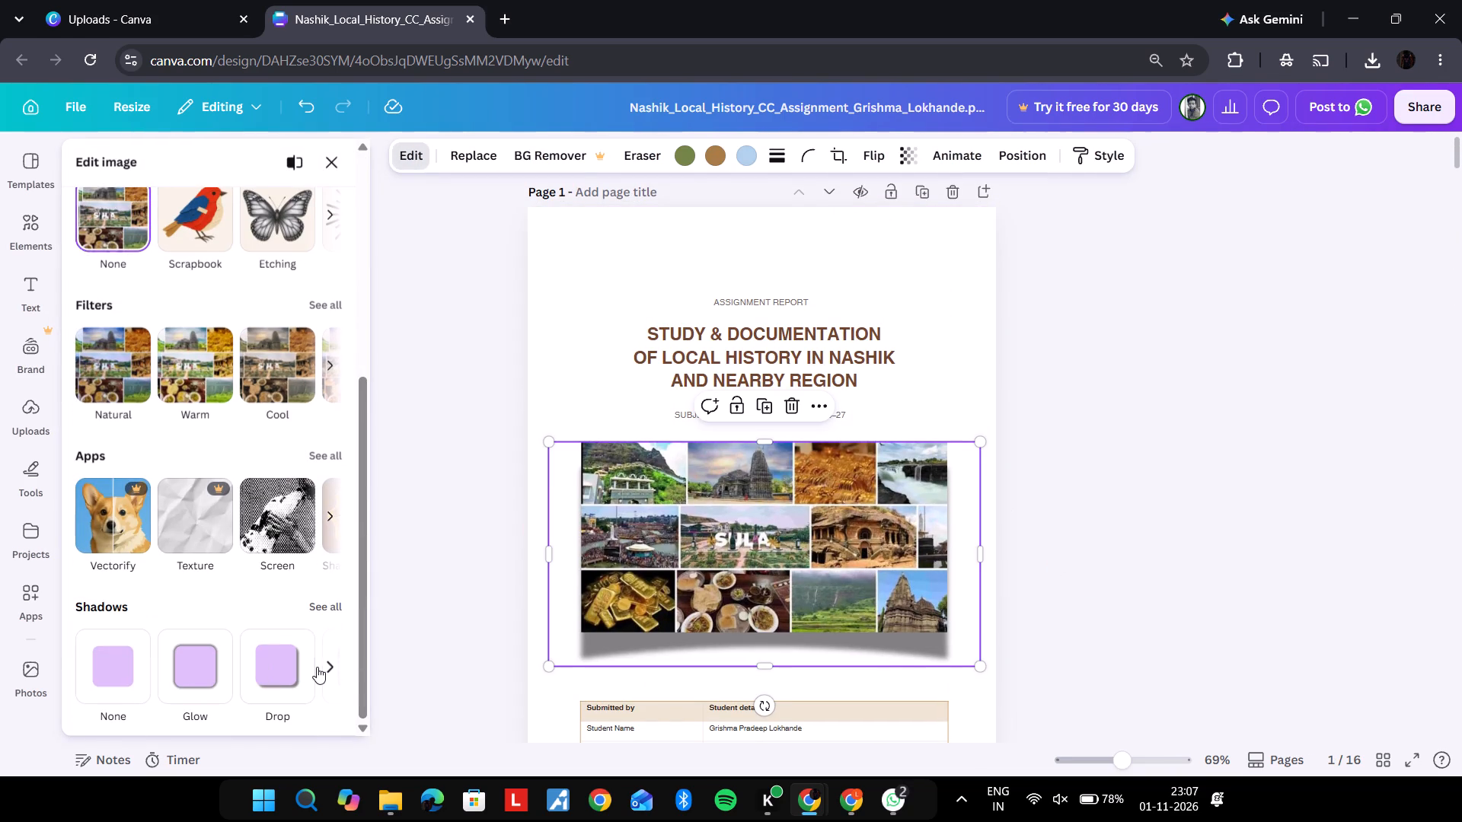
click(323, 669)
click(330, 664)
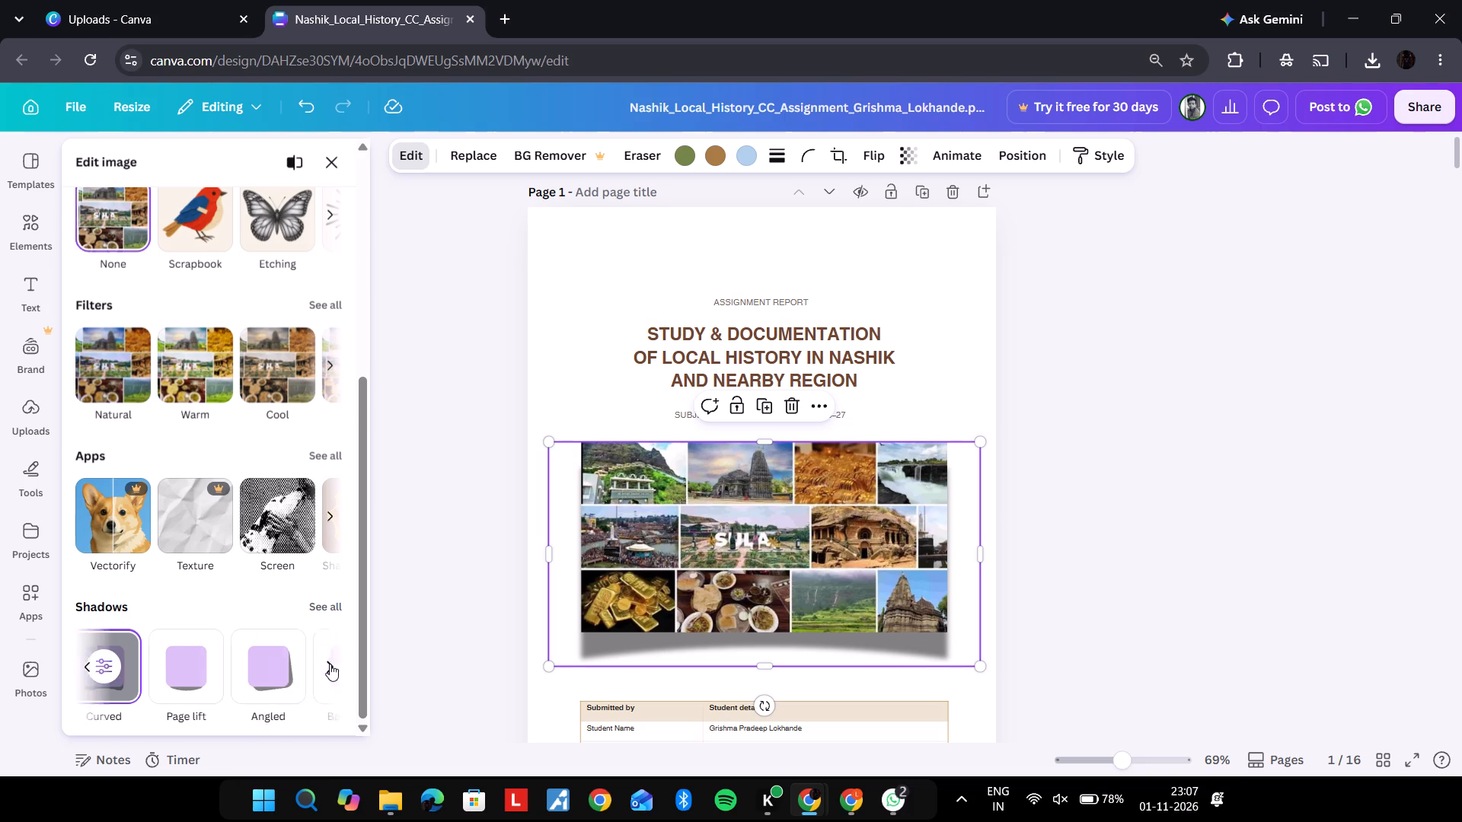
click(225, 687)
click(372, 515)
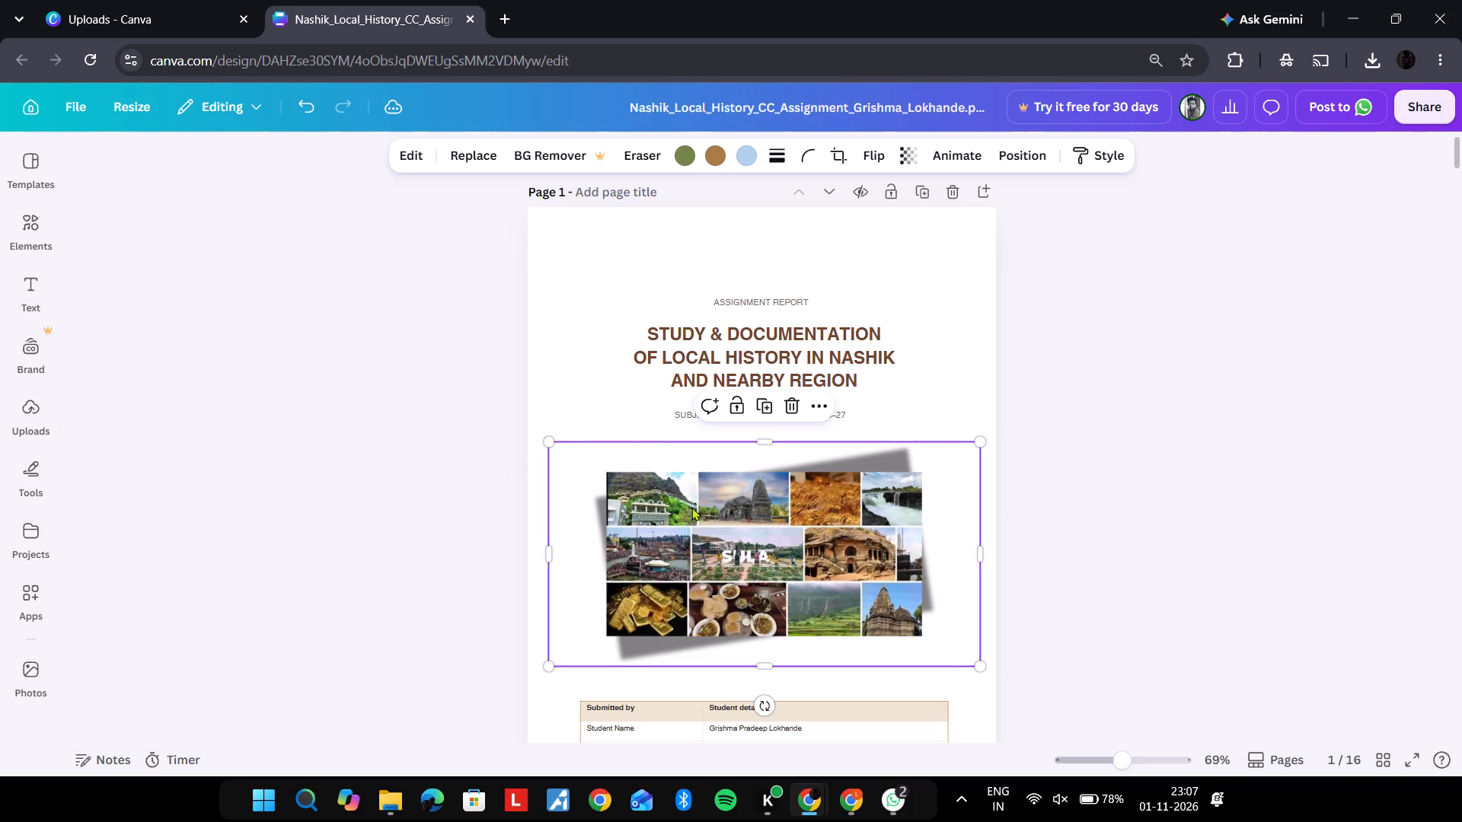
Enlarge the cover collage to about the text width and centre it between the subject line and the student details table.
drag(547, 442, 510, 387)
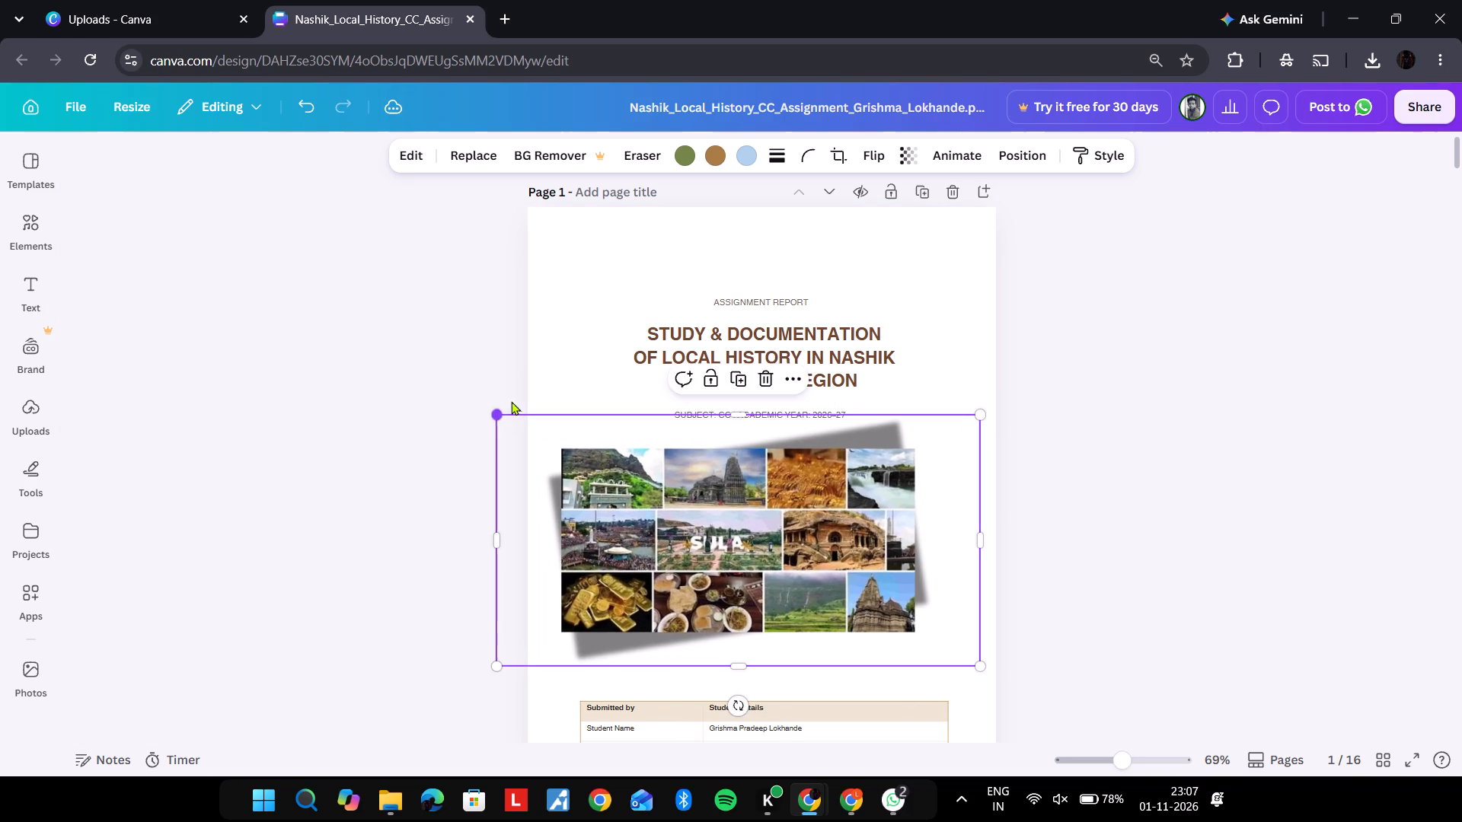
drag(791, 575, 812, 586)
click(812, 586)
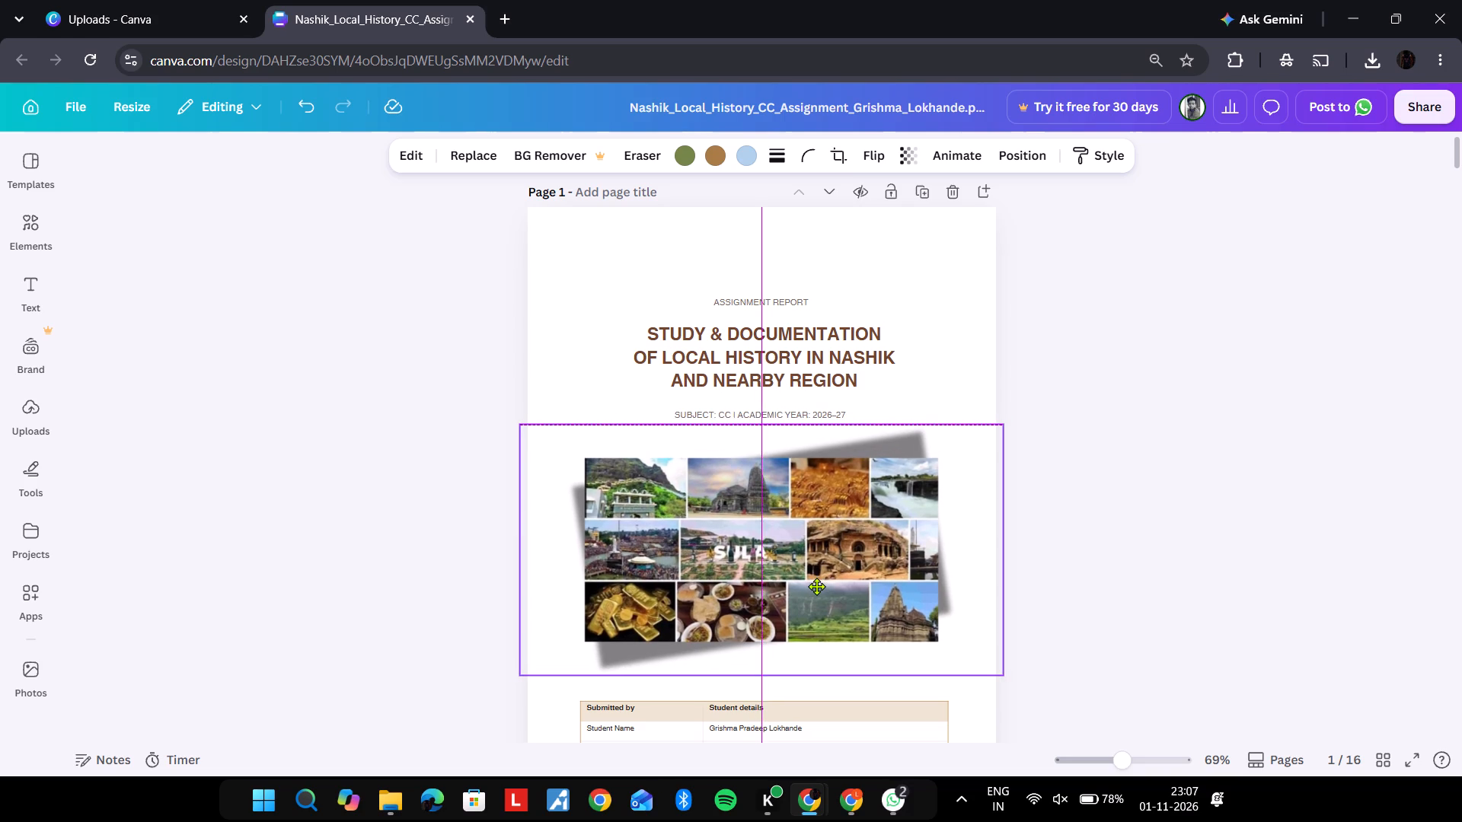
click(208, 469)
scroll(573, 412, down, 2)
scroll(429, 387, up, 1)
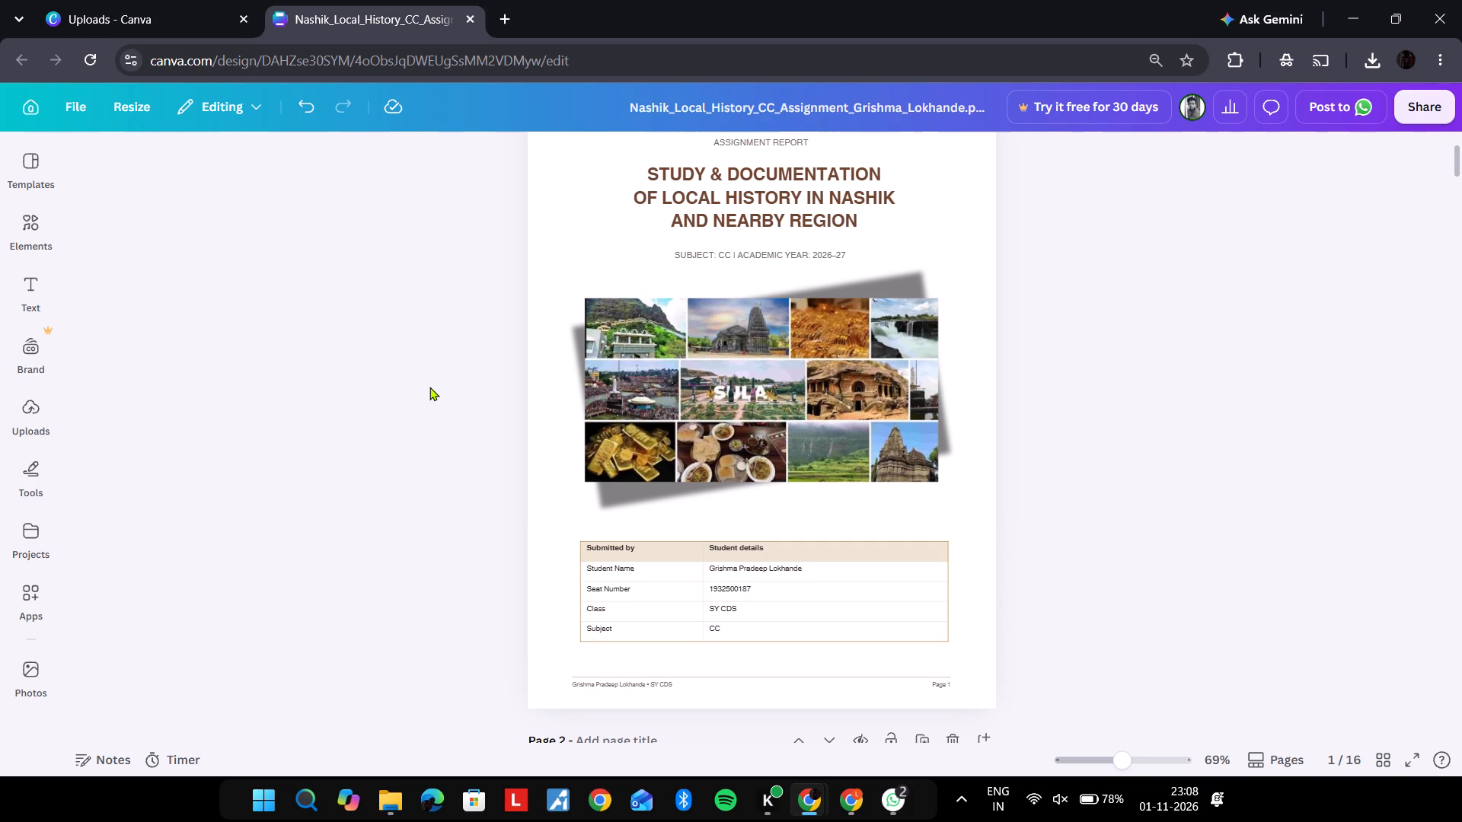
scroll(429, 387, down, 14)
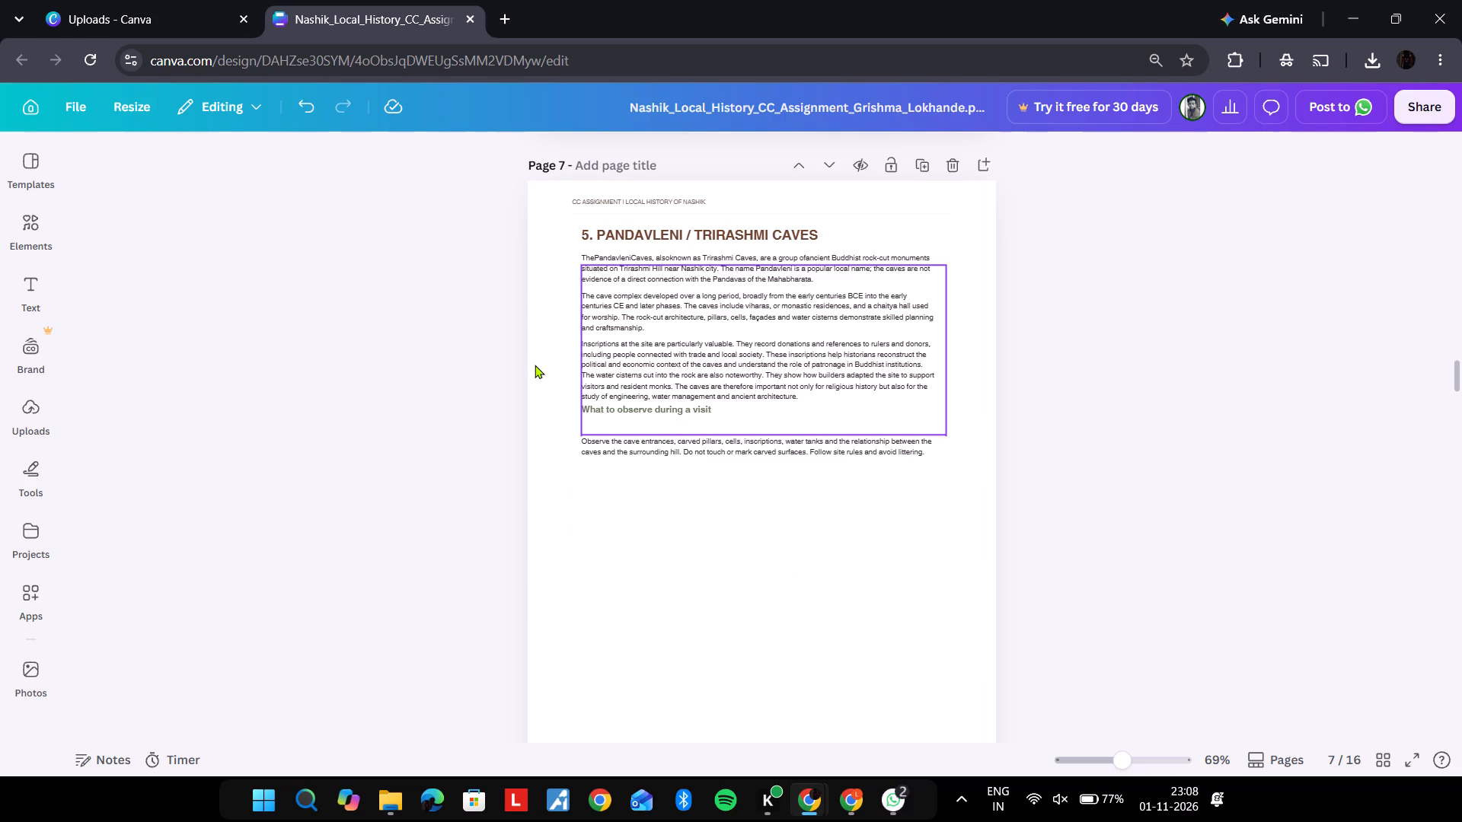
Copy the Justdial photo of the rock-cut cave entrance from the Google Images results and paste it onto page 7 in Canva.
key(alt+Tab)
scroll(405, 487, down, 5)
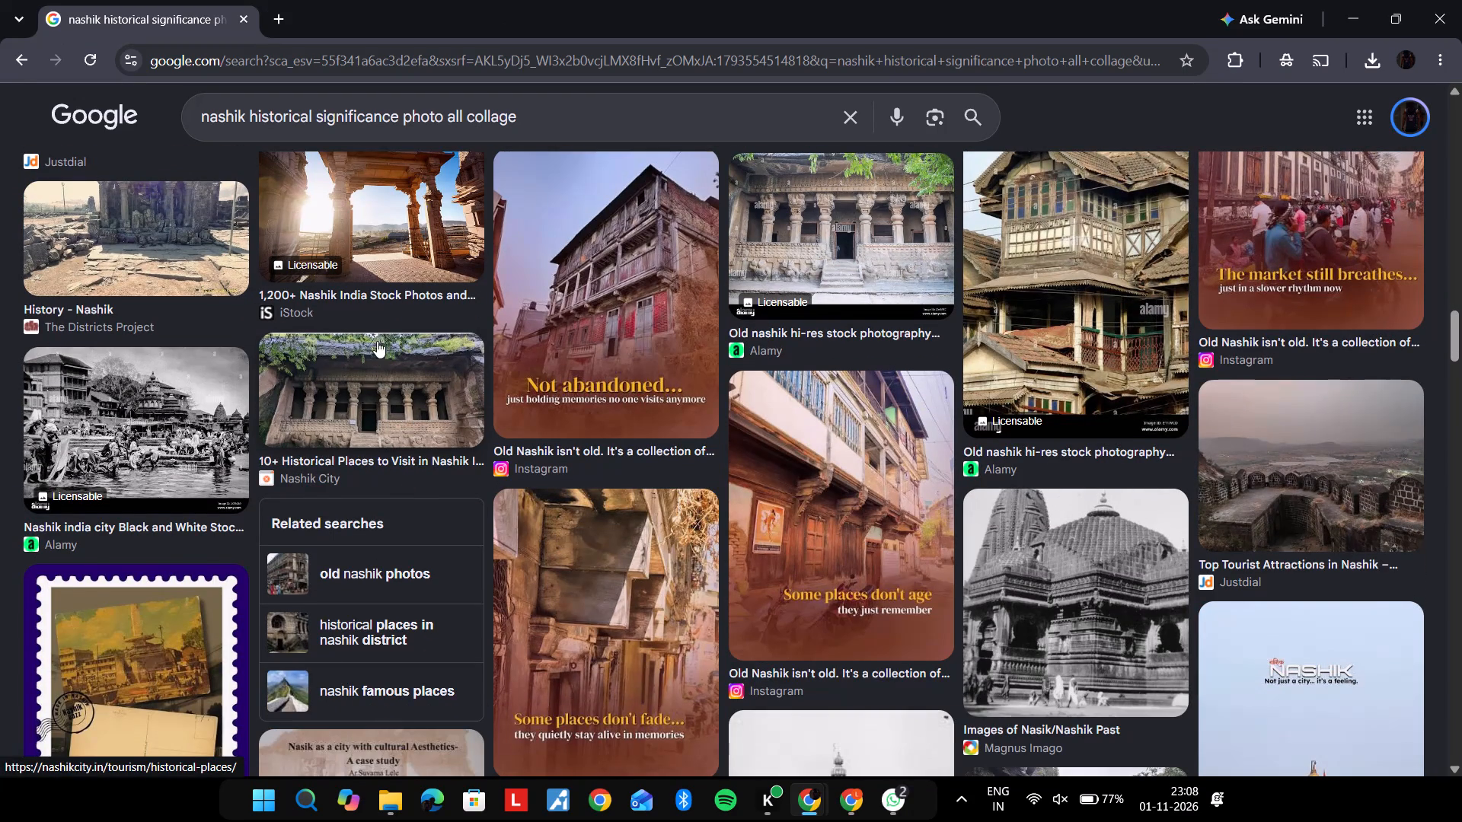
scroll(703, 421, down, 2)
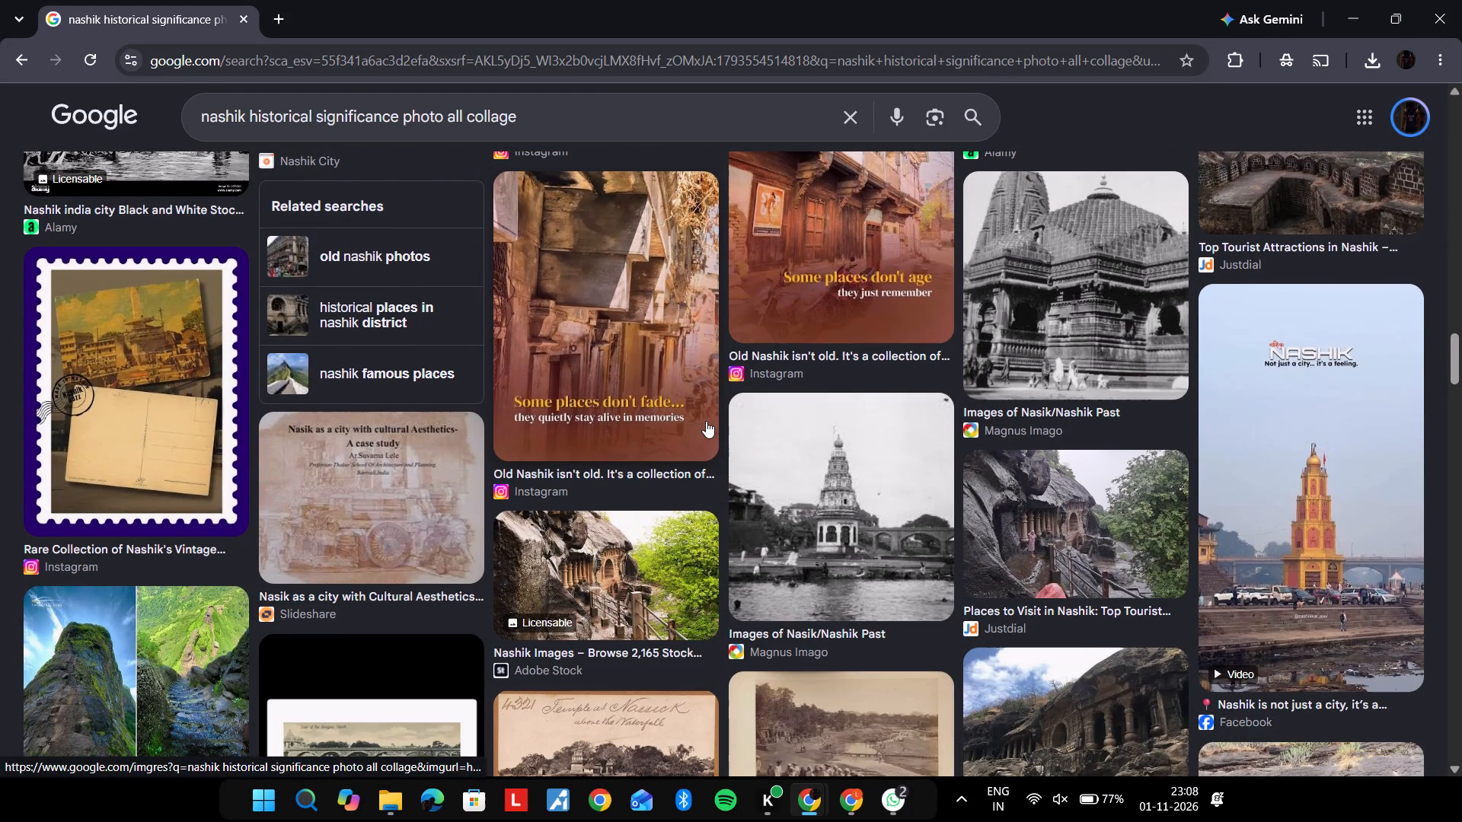
scroll(706, 421, down, 2)
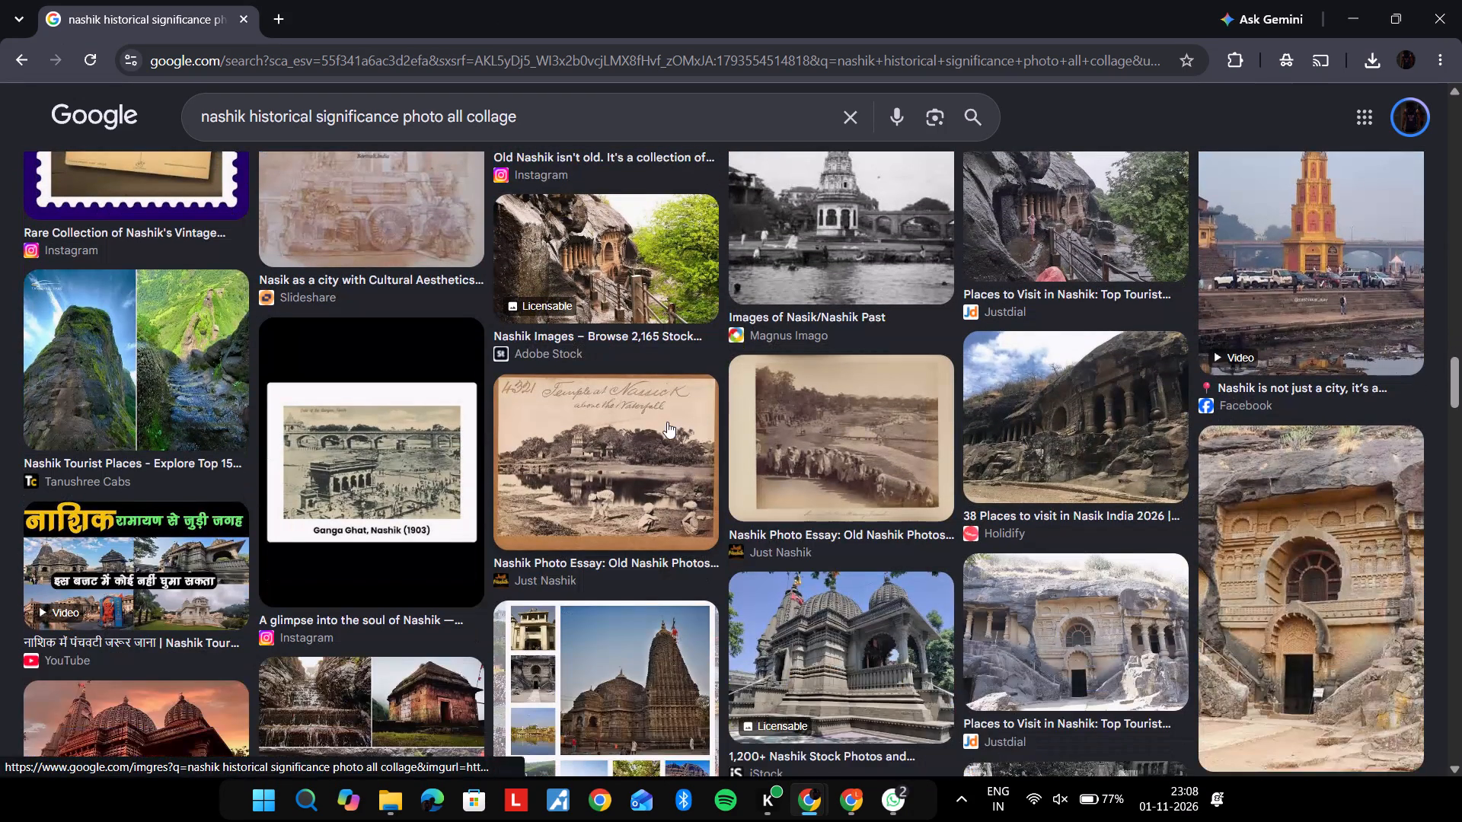
scroll(667, 422, down, 2)
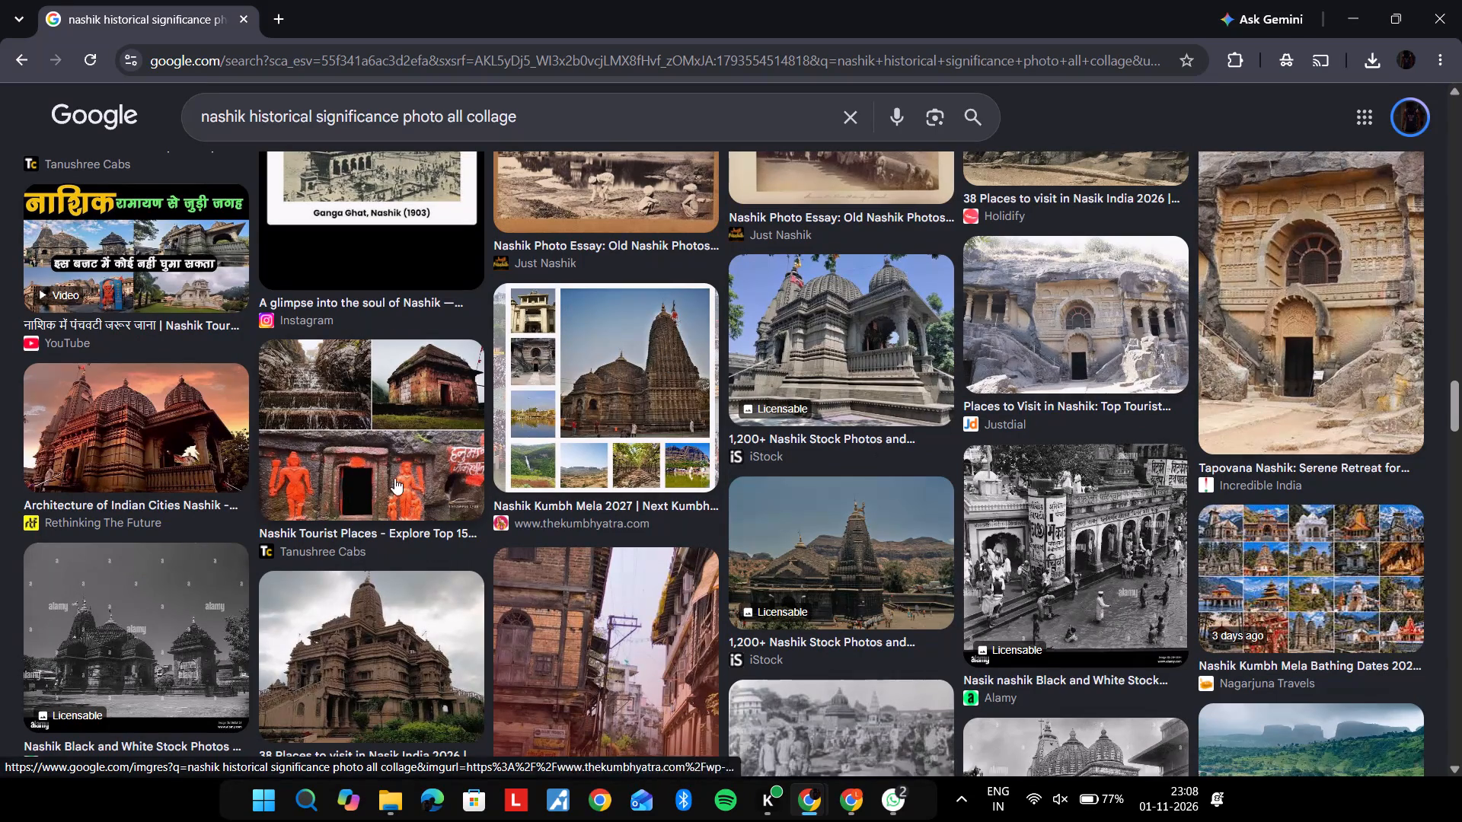
right_click(1113, 323)
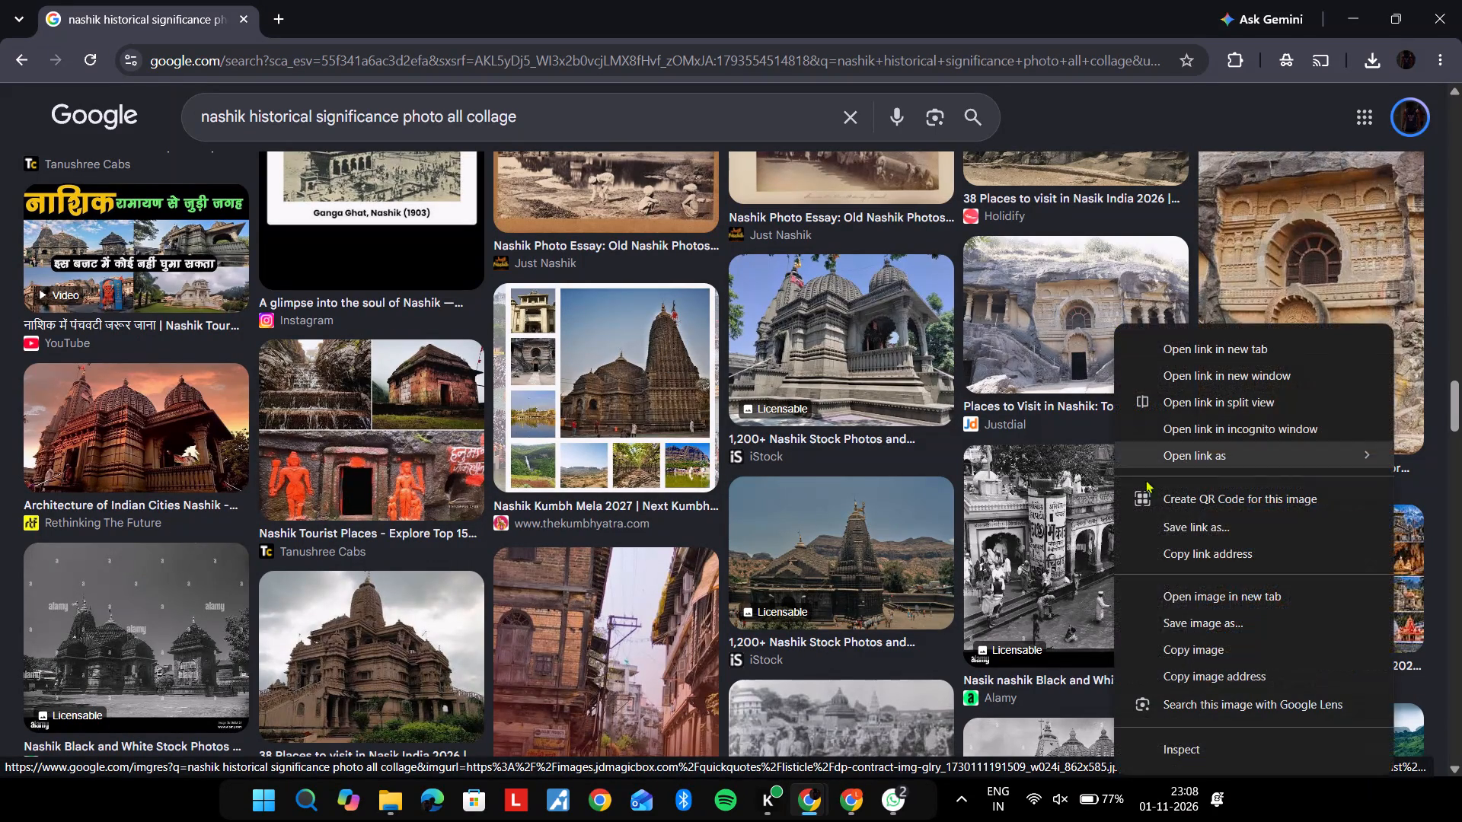
click(1189, 652)
key(alt+Tab)
key(ctrl+v)
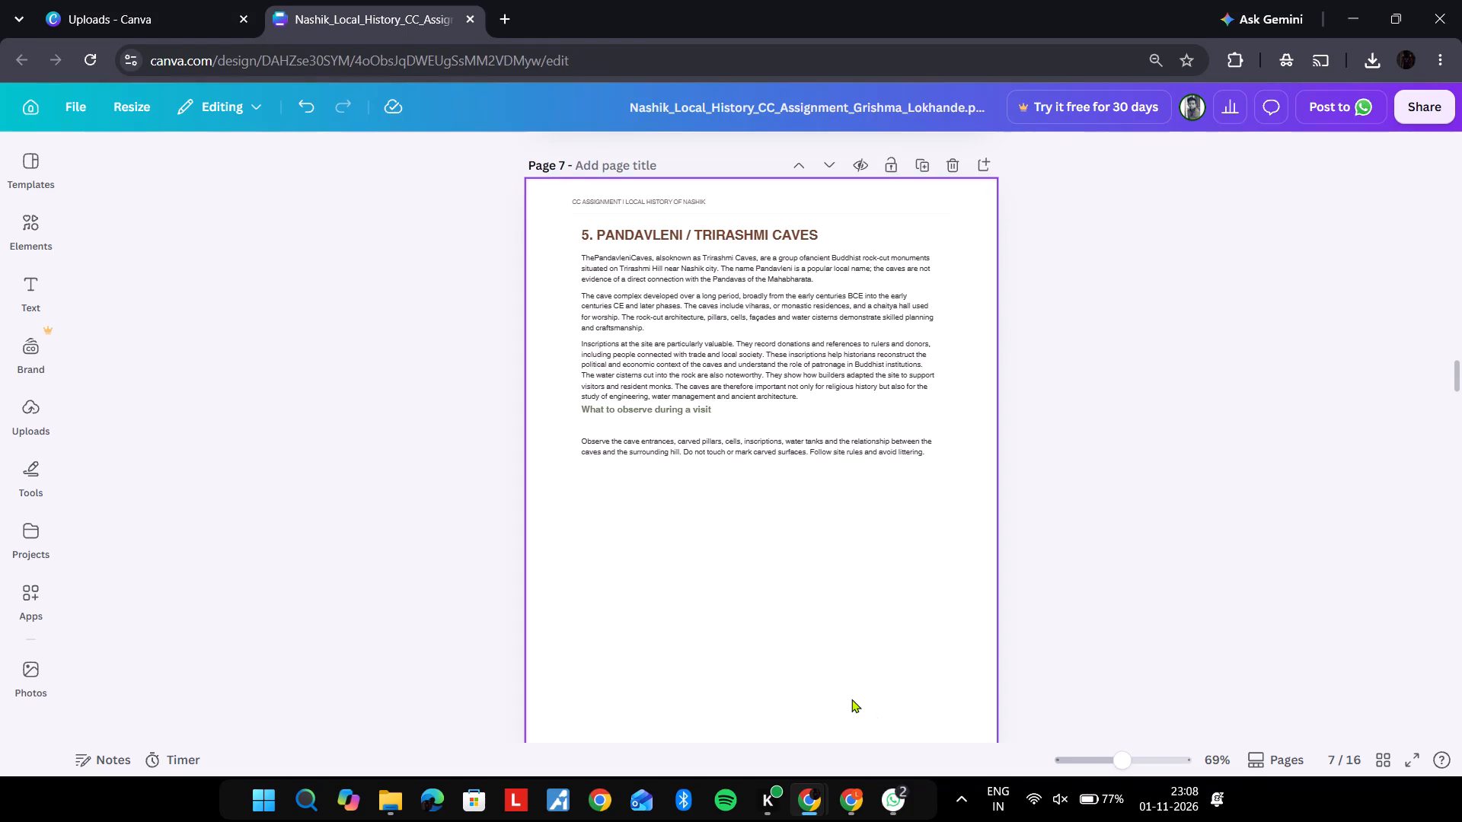
Move the cave photo below the page 7 text, enlarge it slightly and place it midway between the last paragraph and the footer.
drag(768, 540, 766, 618)
scroll(766, 618, down, 1)
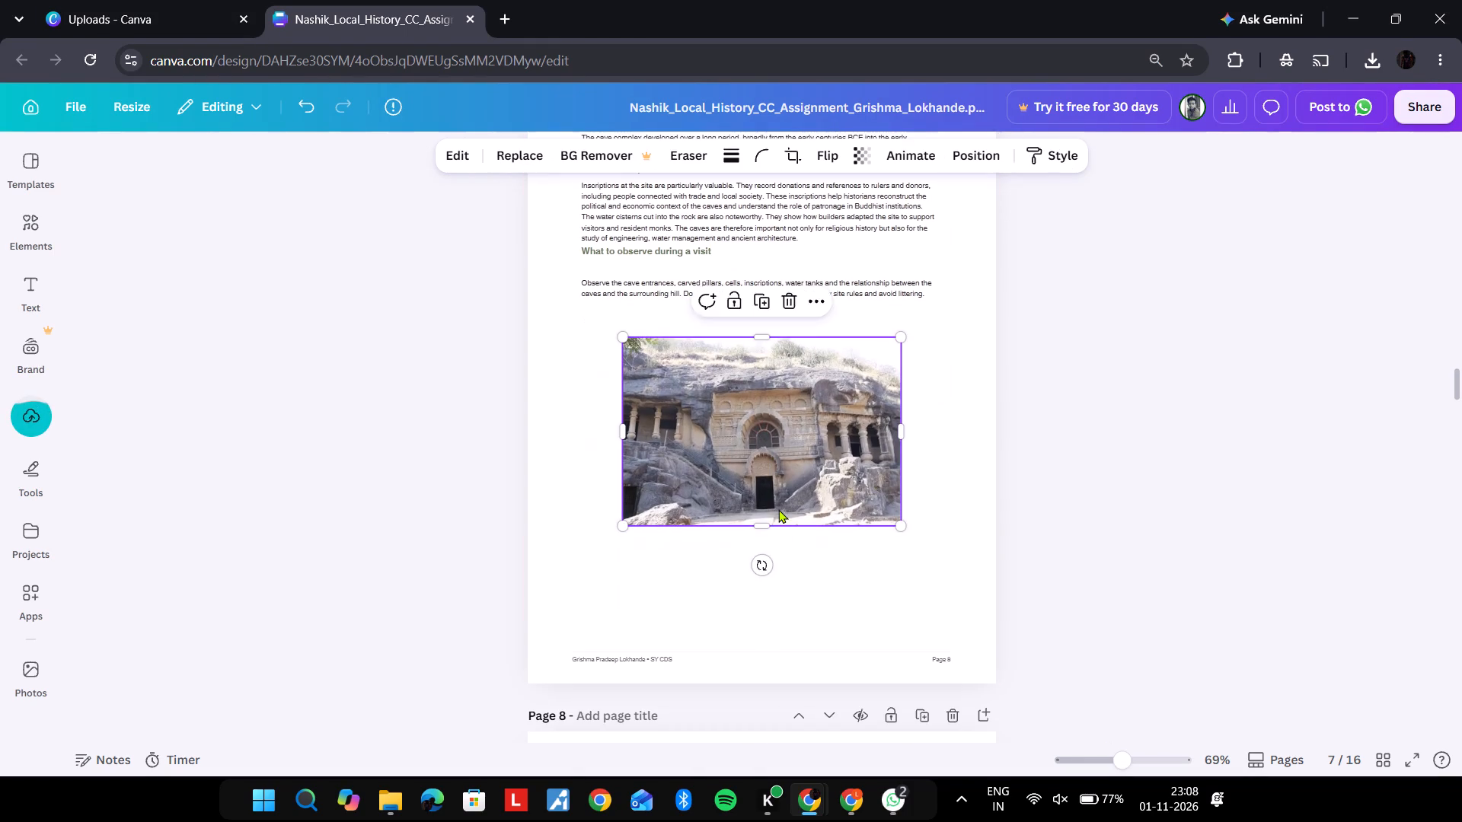
drag(778, 509, 776, 546)
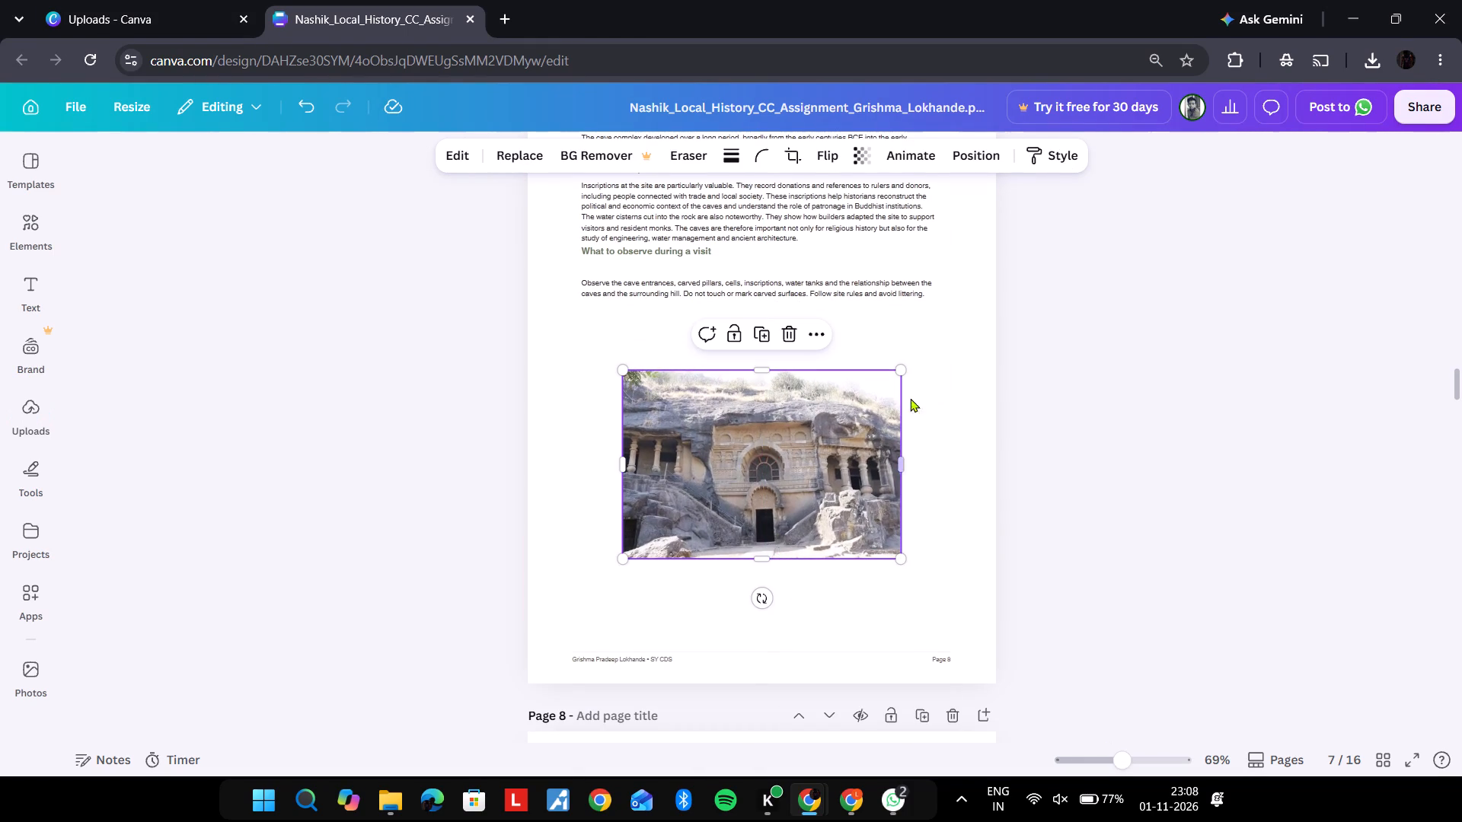
drag(904, 371, 924, 346)
drag(872, 451, 870, 455)
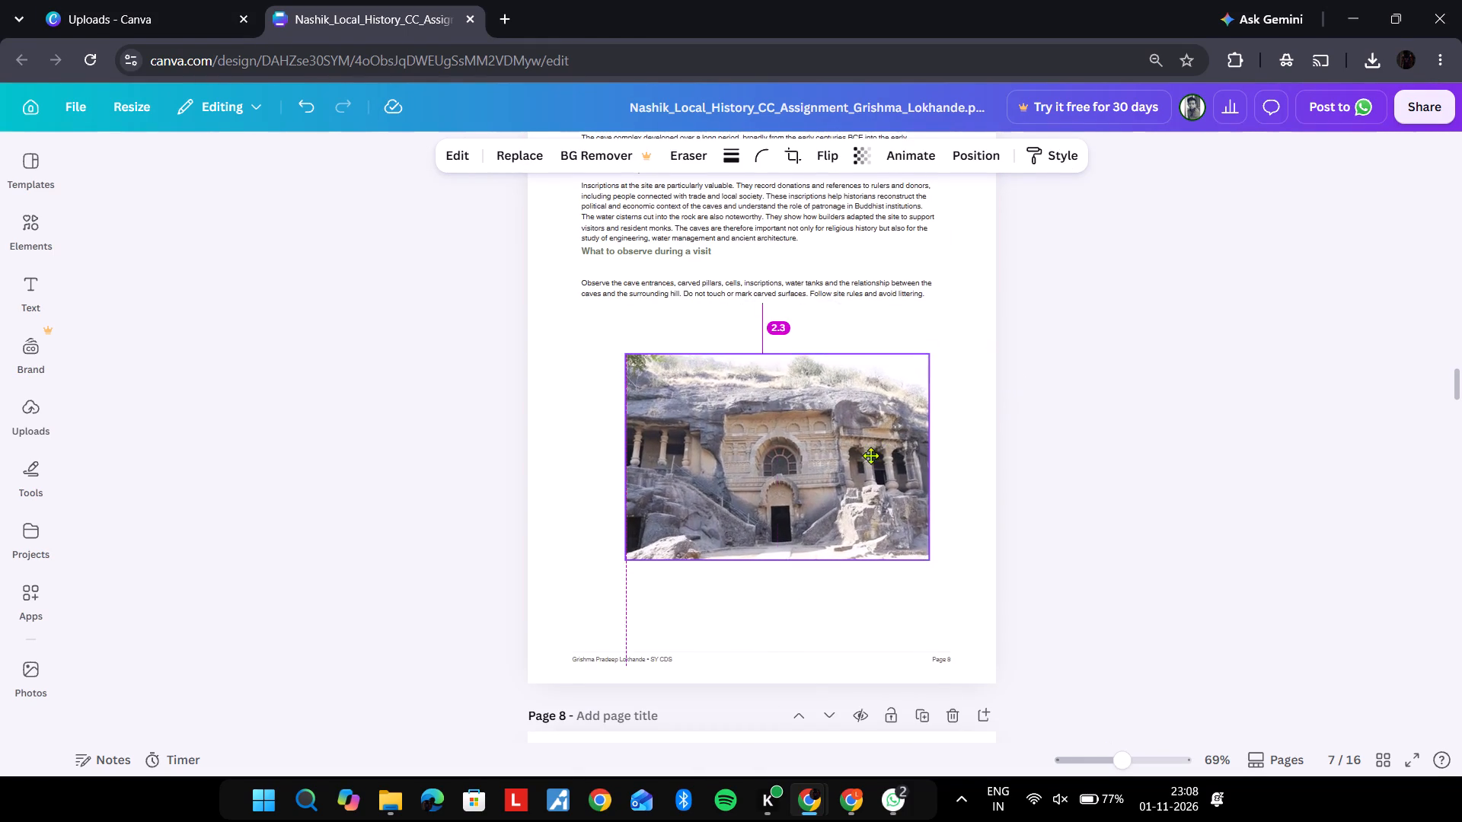
drag(870, 455, 863, 459)
click(863, 459)
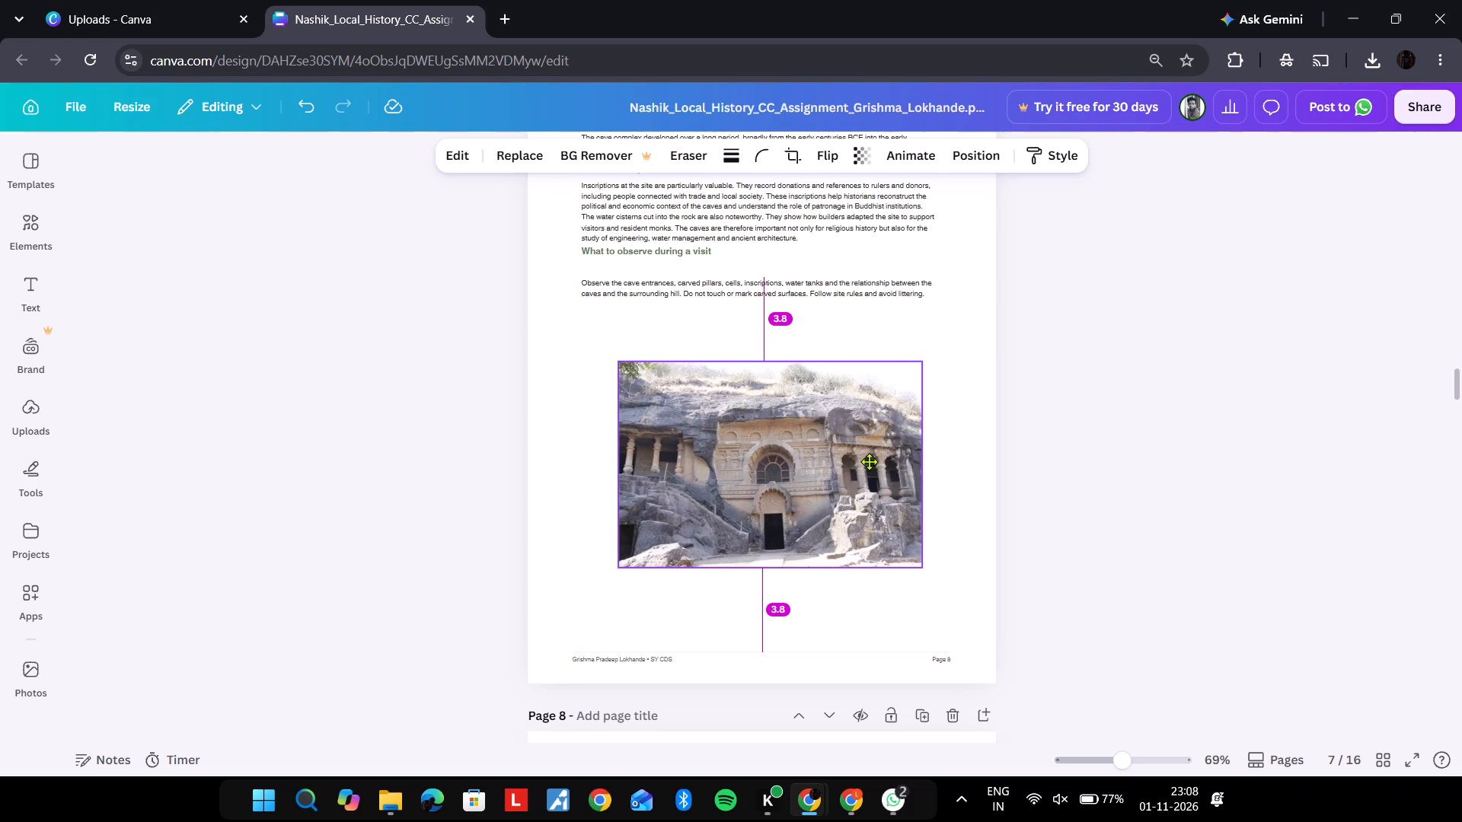
click(1374, 359)
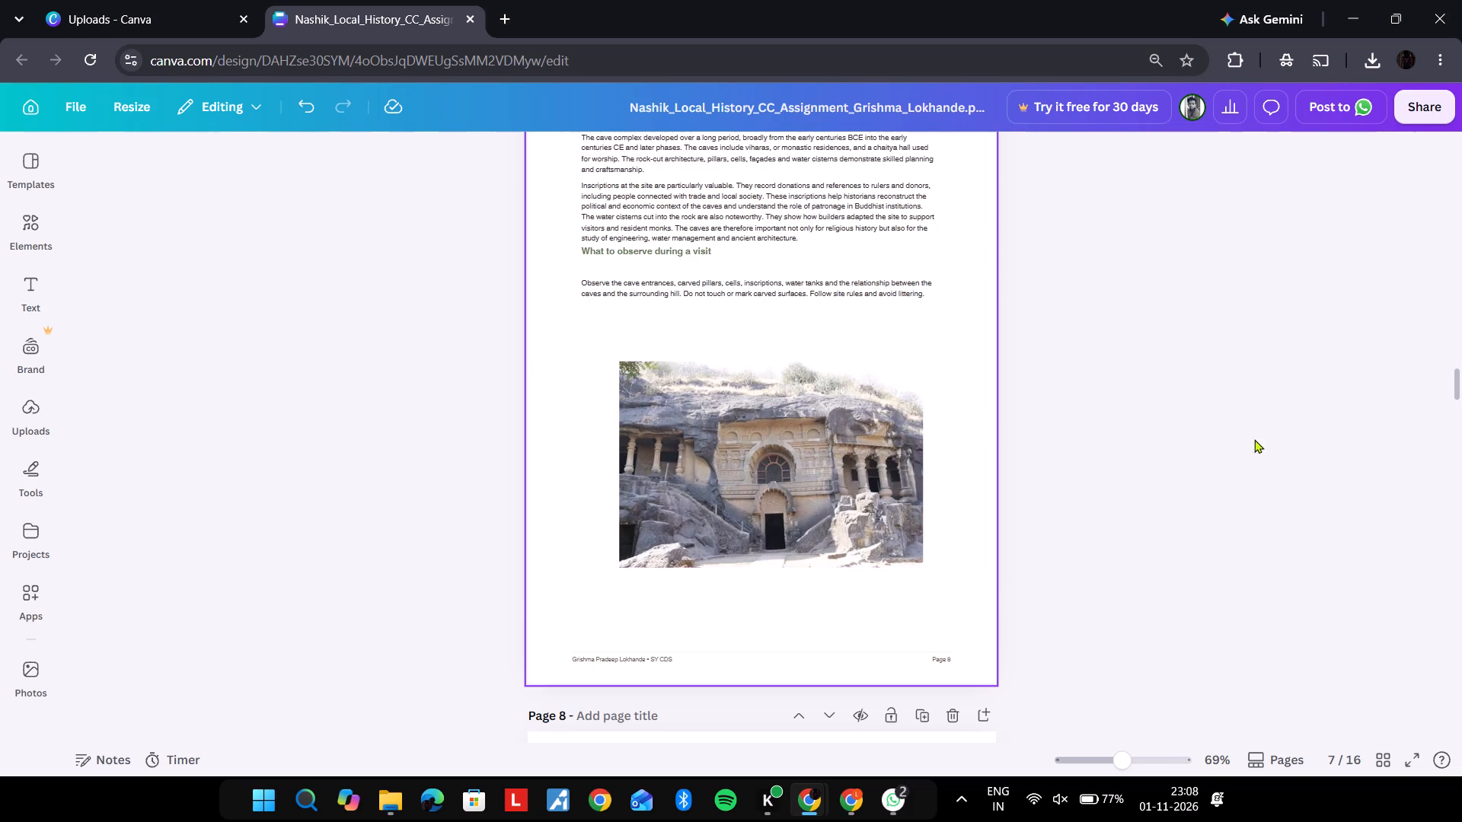
Delete the "Trimbakeshwar Temple Heritage" illustration with its captions from page 8.
scroll(1304, 474, down, 3)
scroll(1204, 453, down, 1)
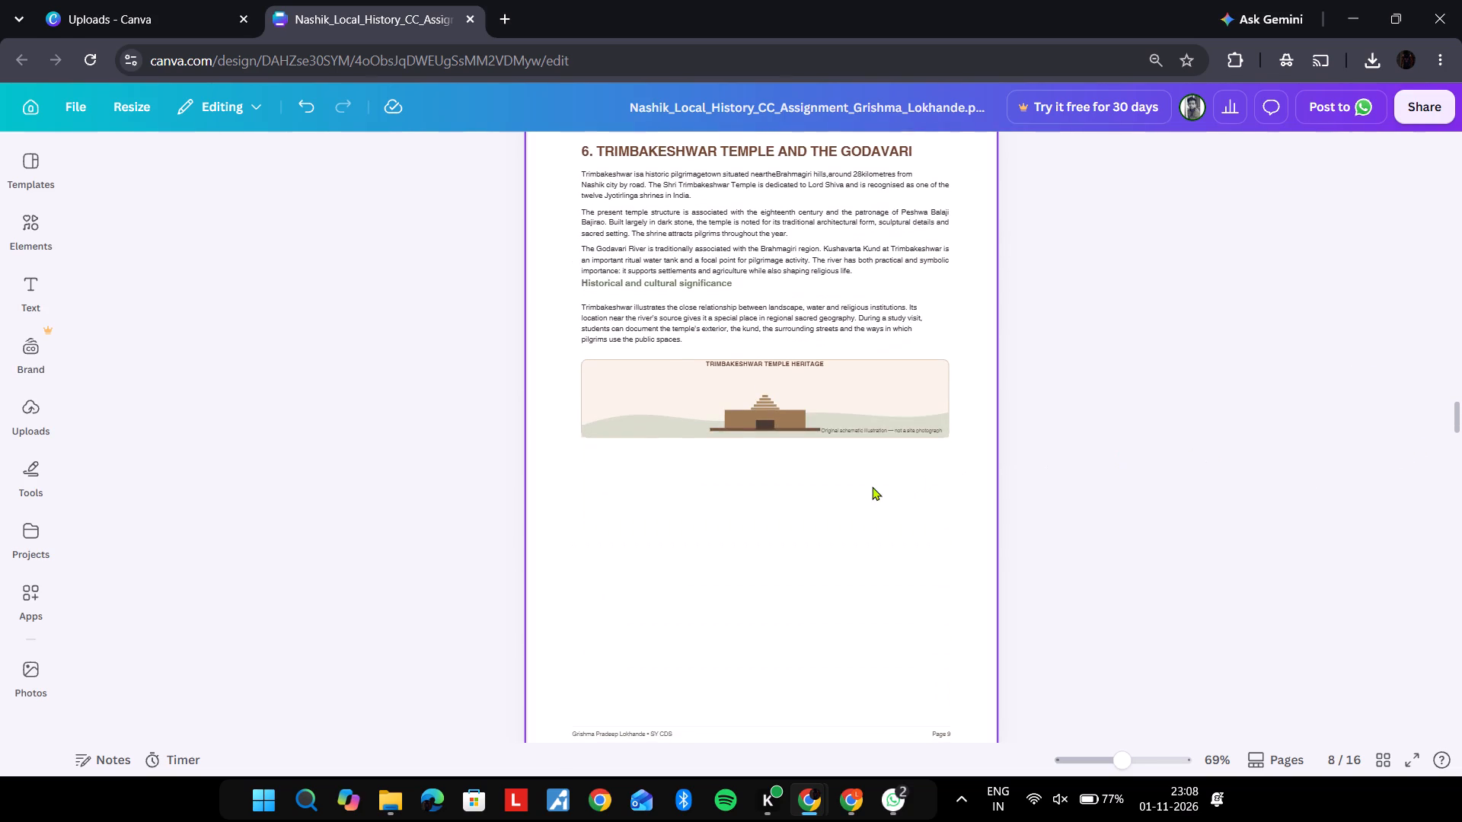
drag(872, 486, 755, 365)
key(BackSpace)
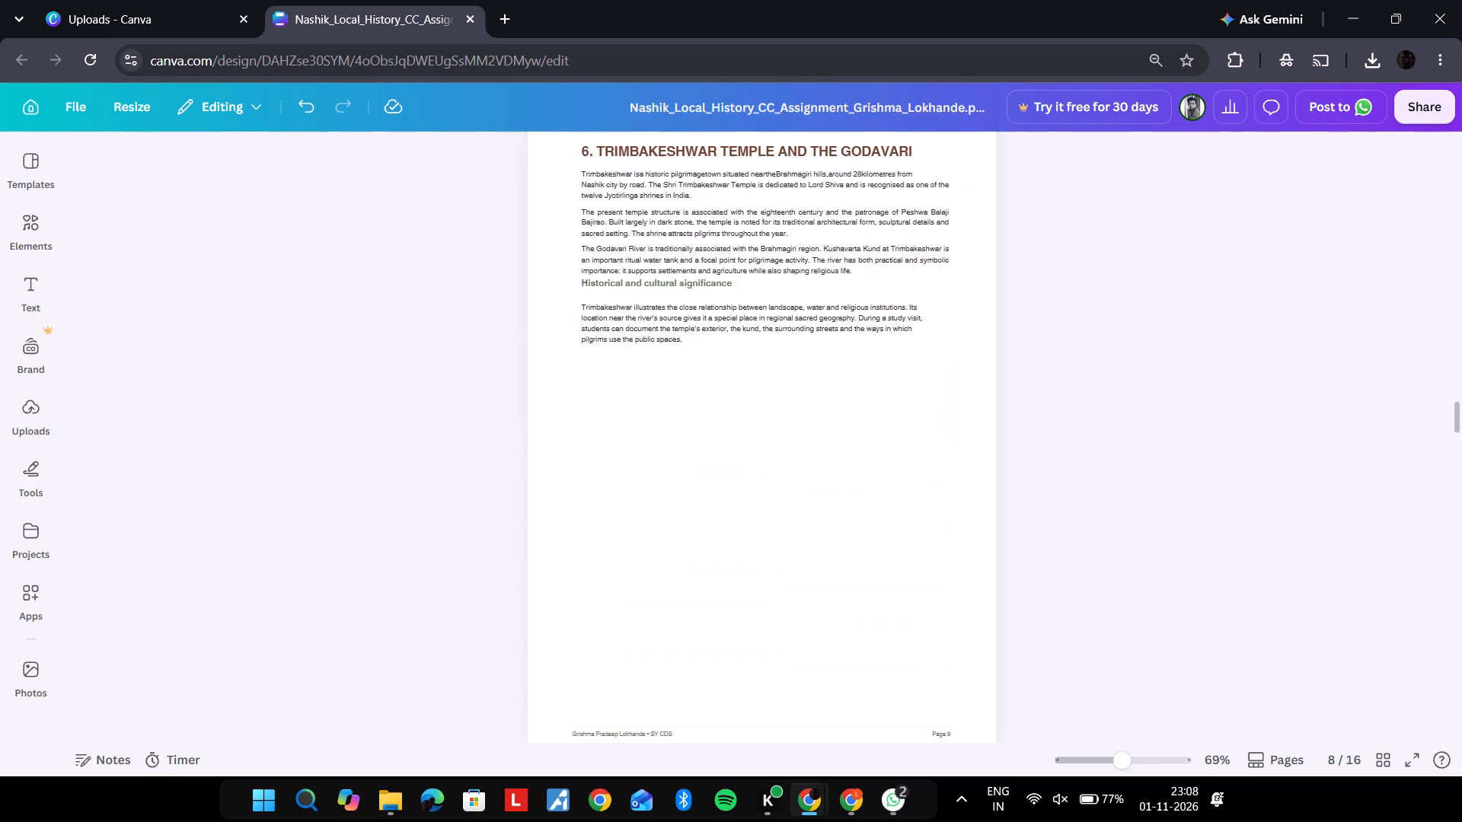
Find the Justdial photo of the Trimbakeshwar temple in the Google Images results, copy it and paste it onto page 8 in Canva.
key(alt+Tab)
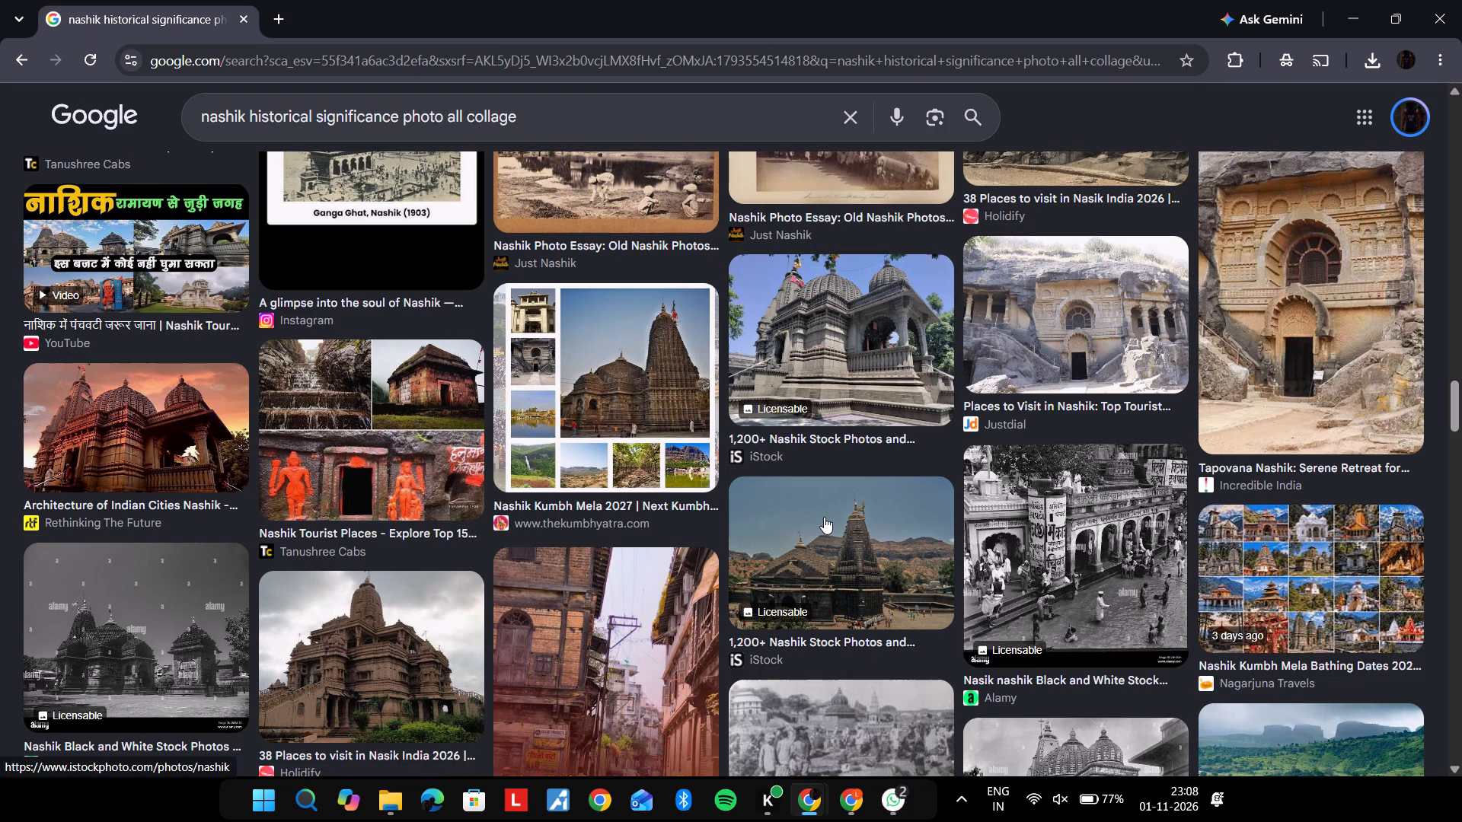
scroll(824, 517, down, 2)
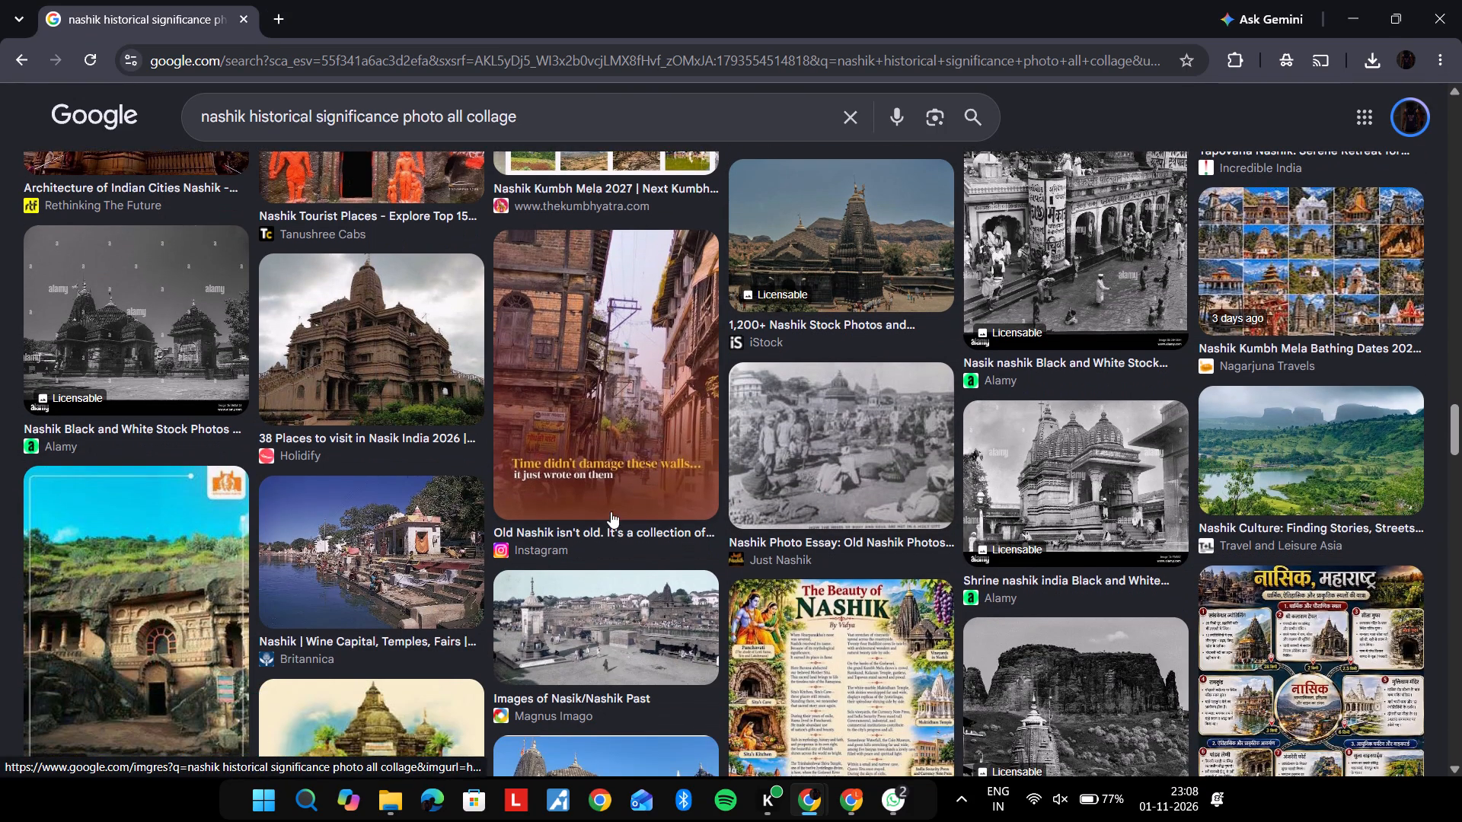
scroll(611, 511, down, 3)
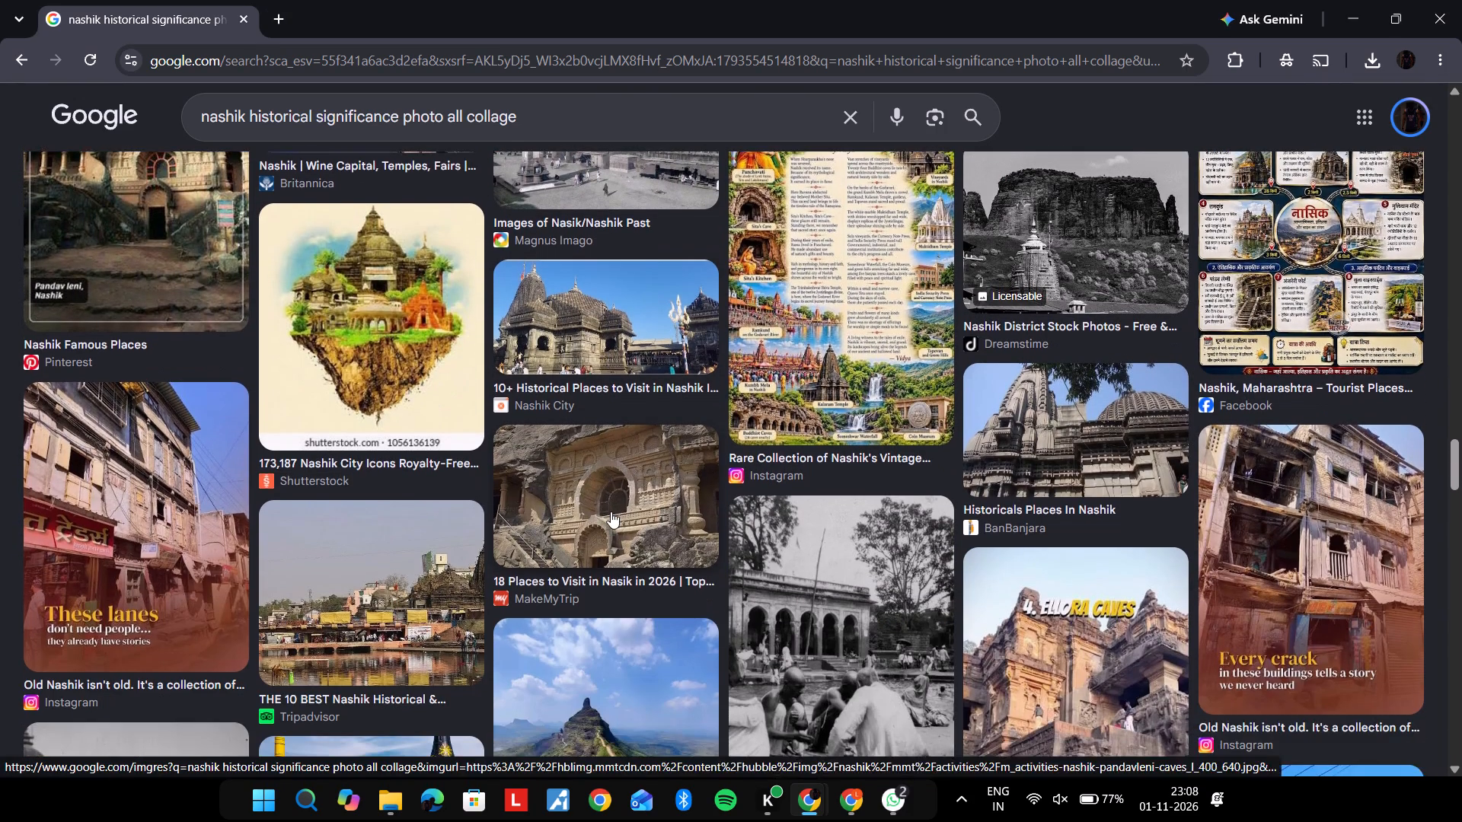
scroll(611, 511, down, 4)
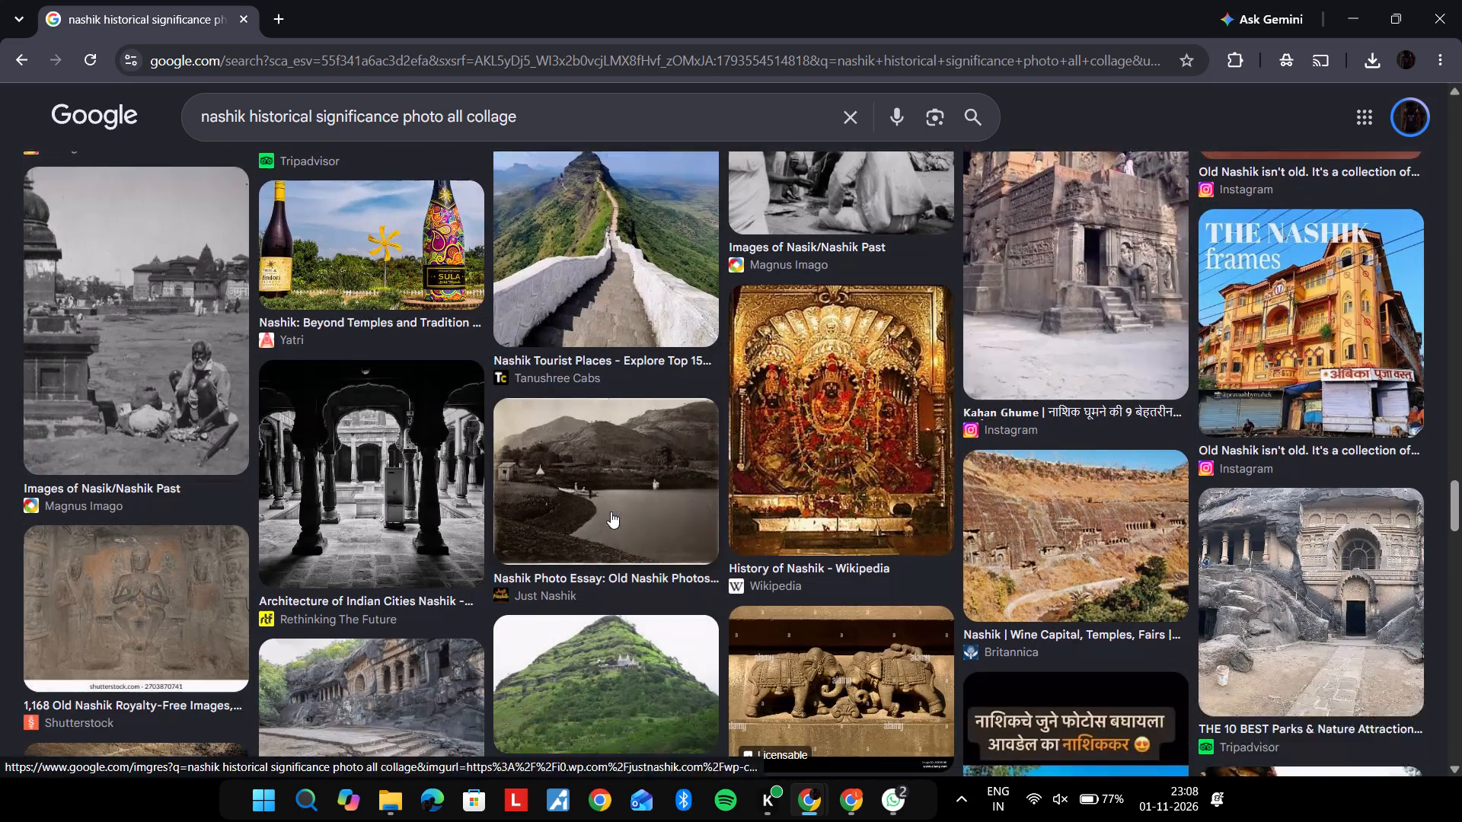
scroll(611, 511, down, 2)
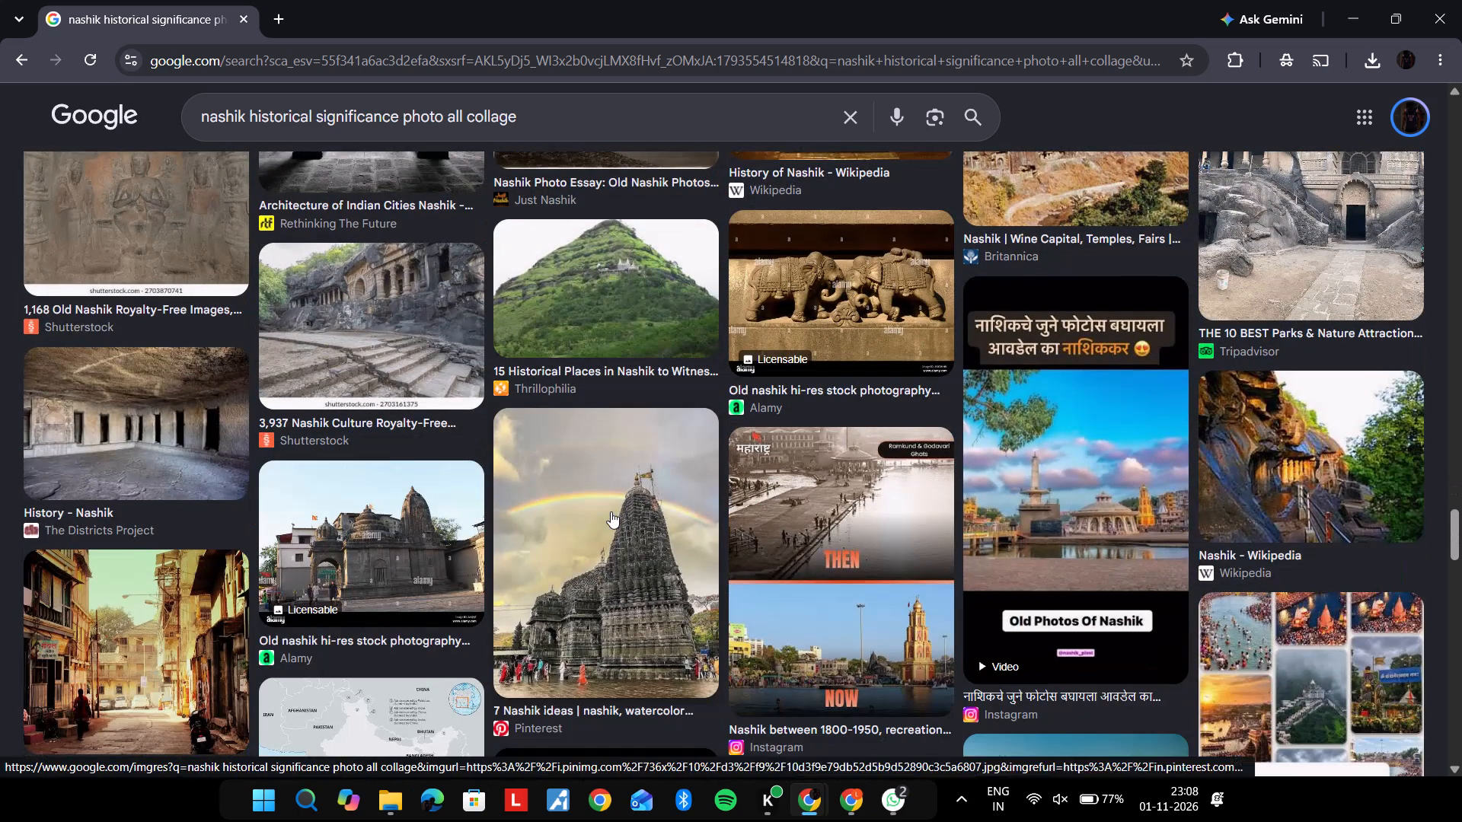
scroll(611, 511, up, 20)
scroll(611, 511, up, 1)
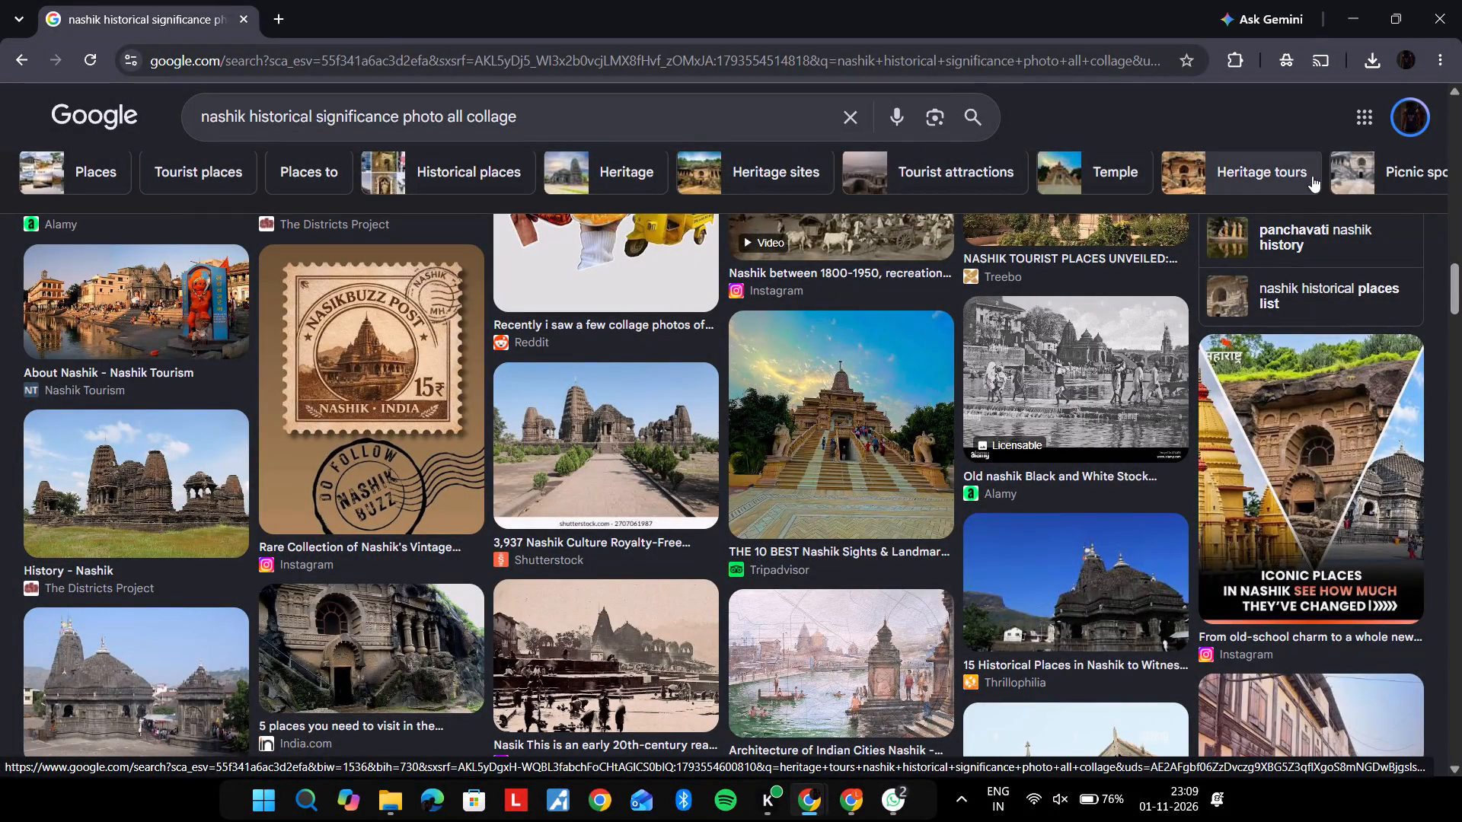
scroll(937, 285, up, 20)
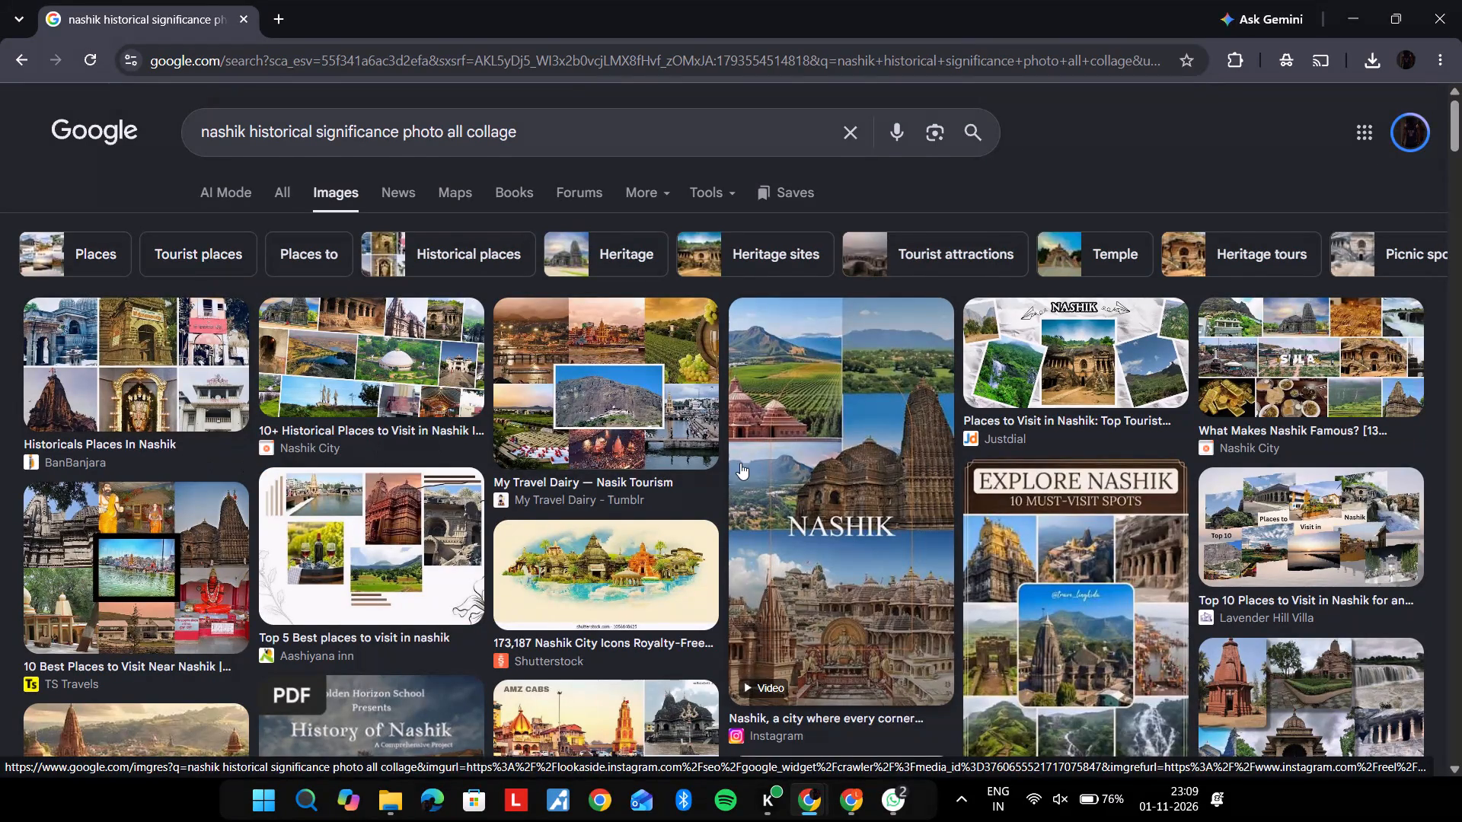
scroll(740, 463, down, 5)
scroll(583, 435, down, 2)
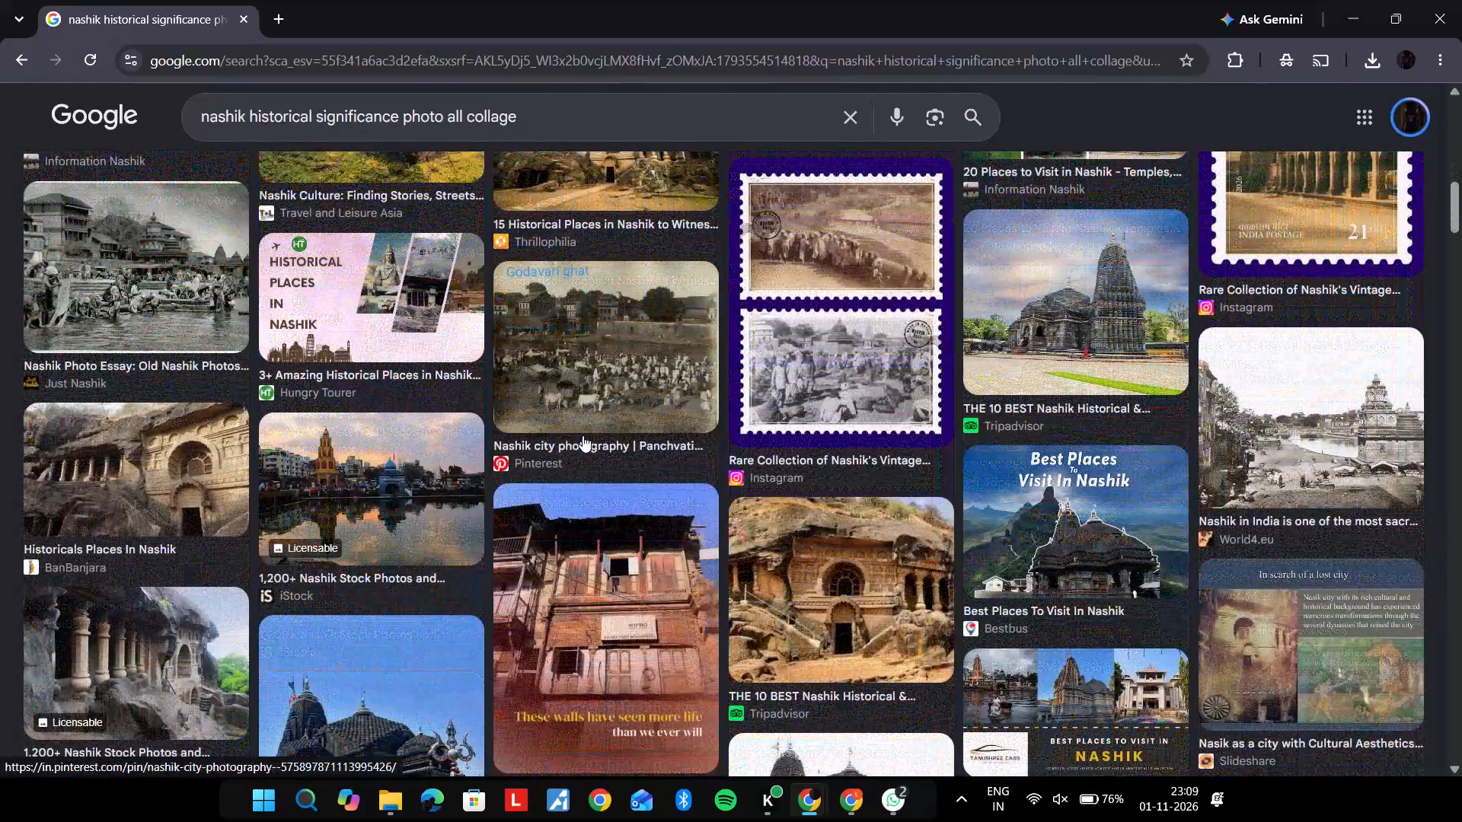
scroll(583, 435, down, 2)
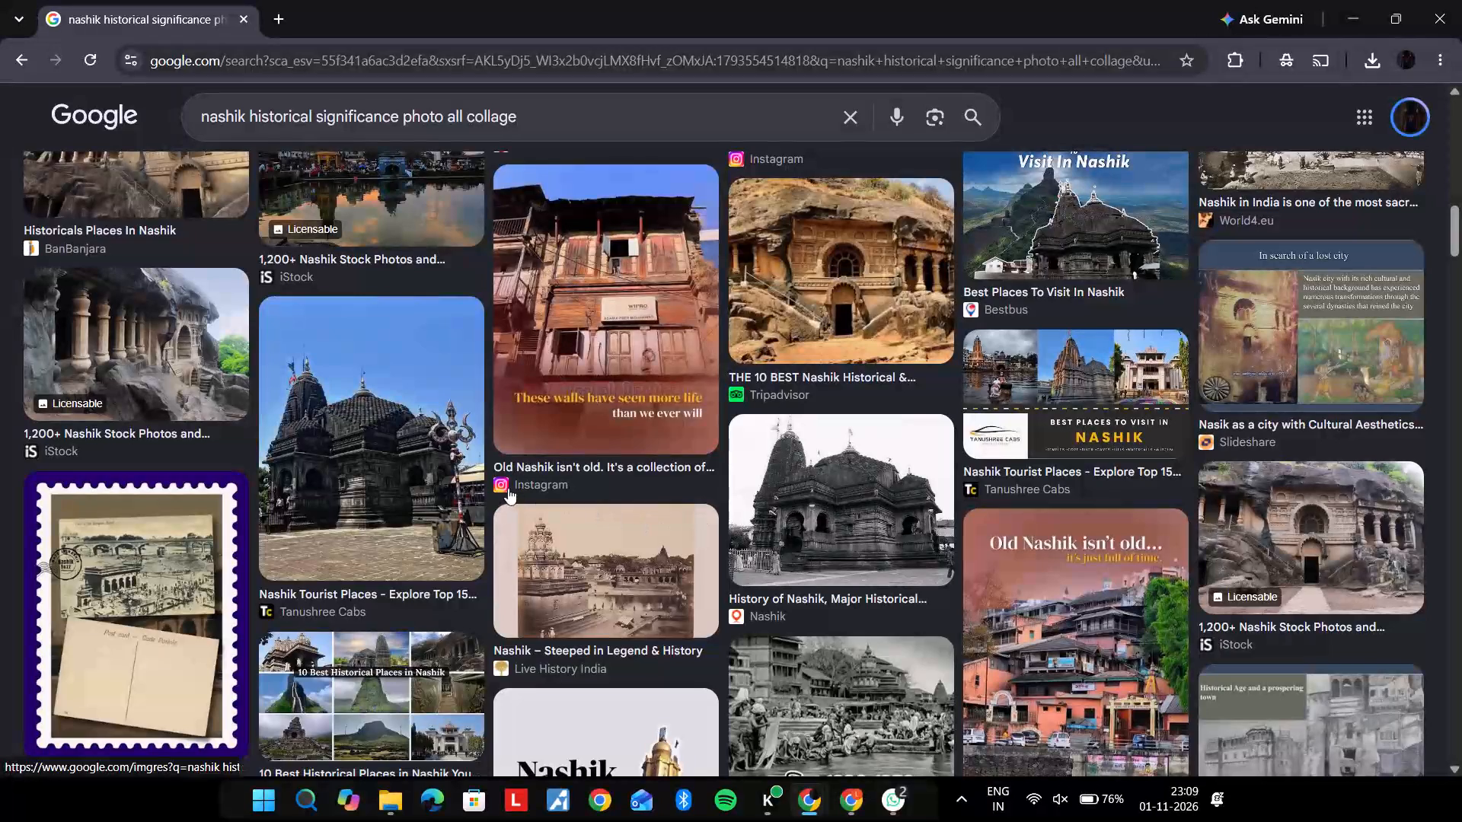
scroll(415, 488, down, 2)
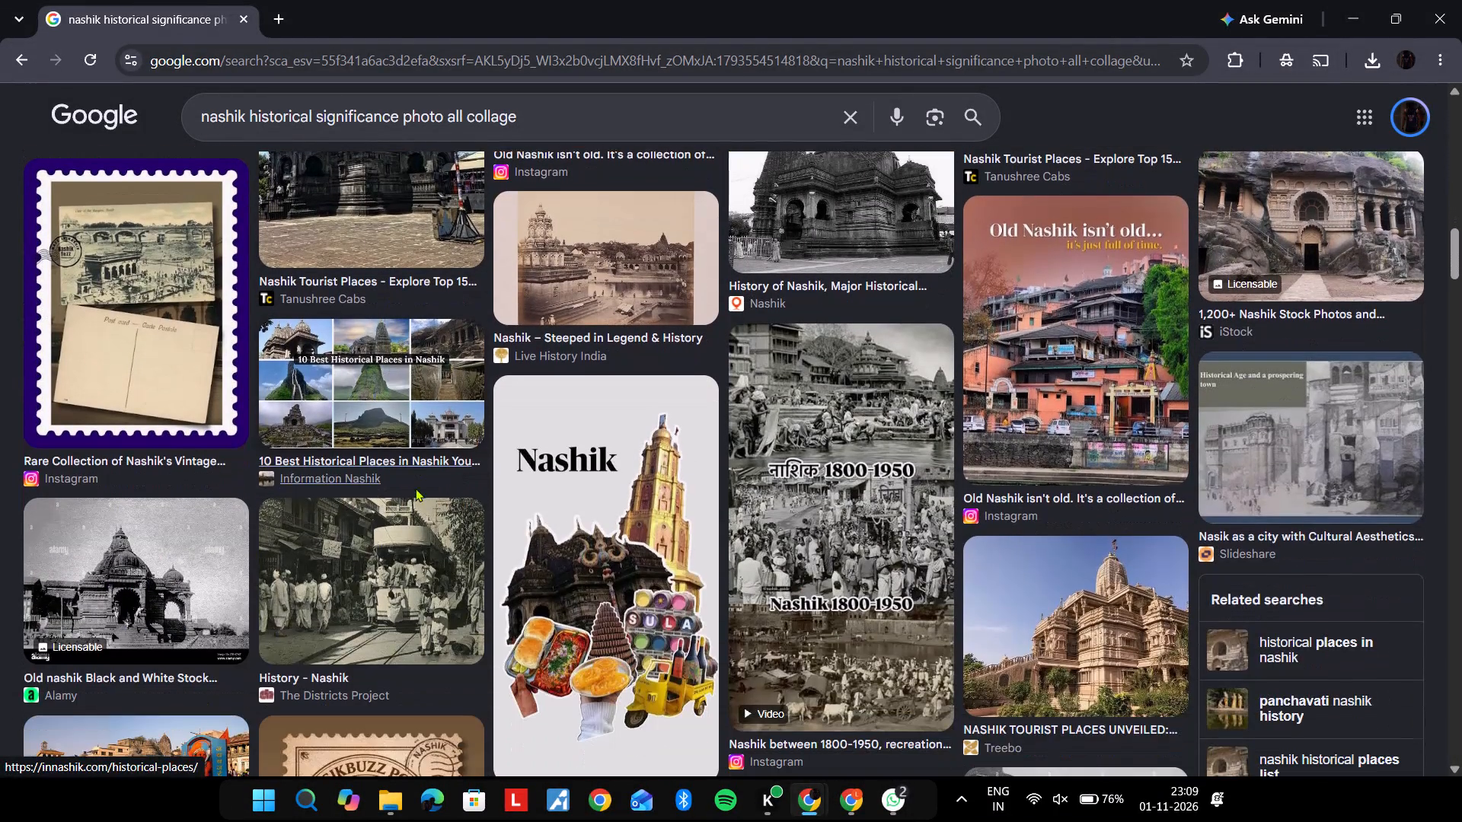
scroll(415, 488, down, 2)
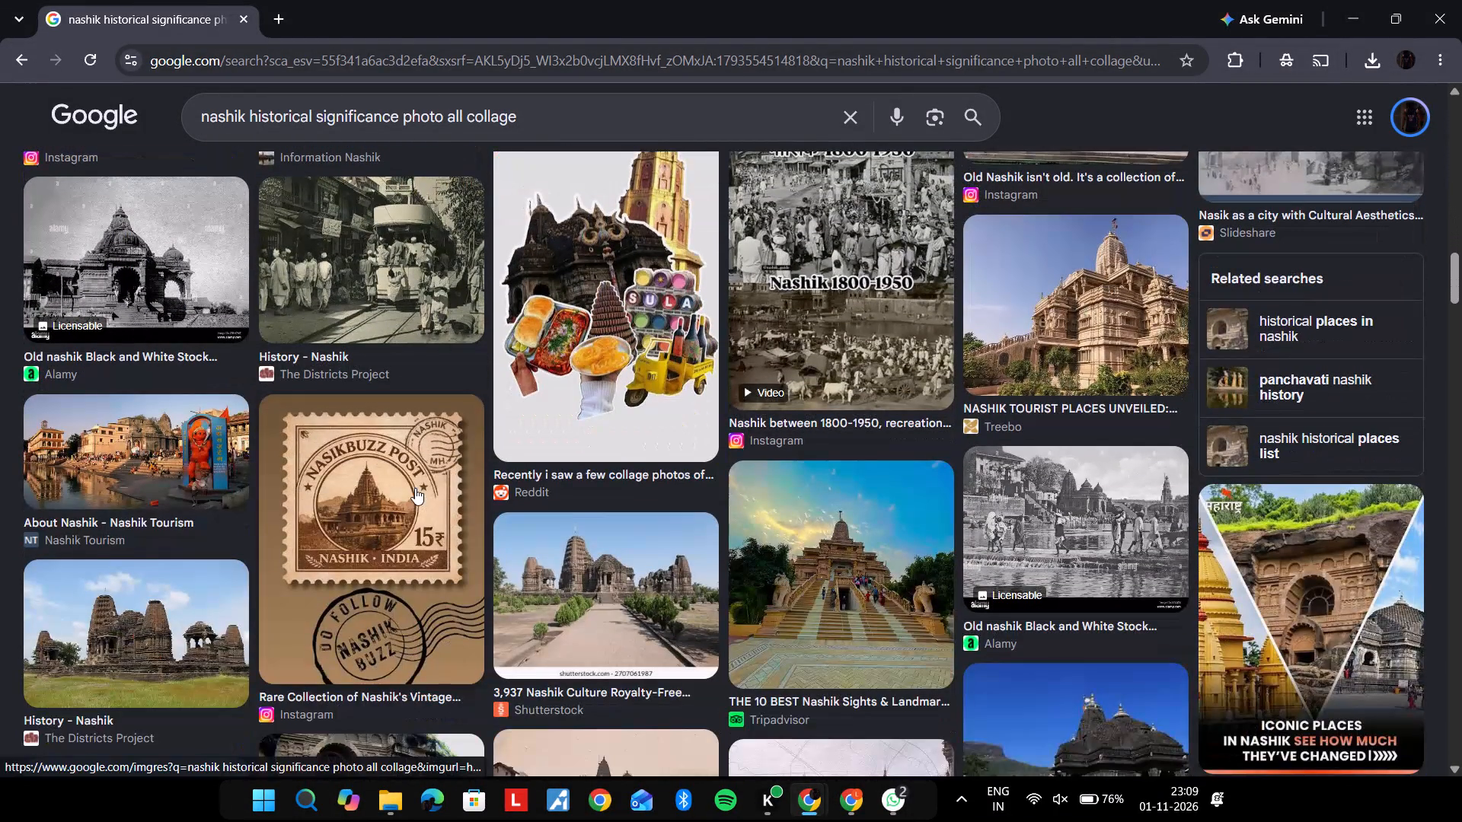
scroll(415, 488, down, 2)
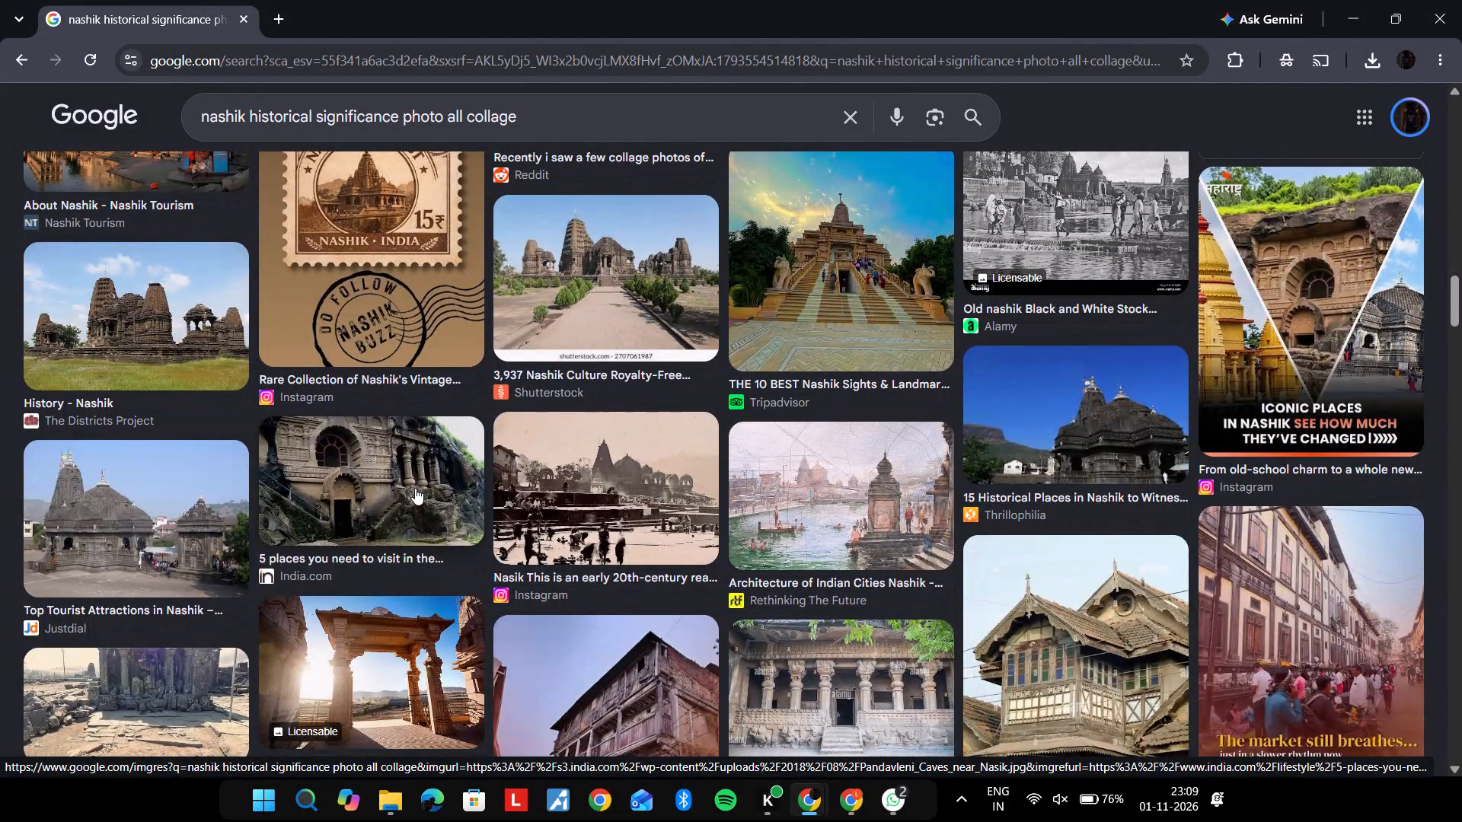
right_click(126, 483)
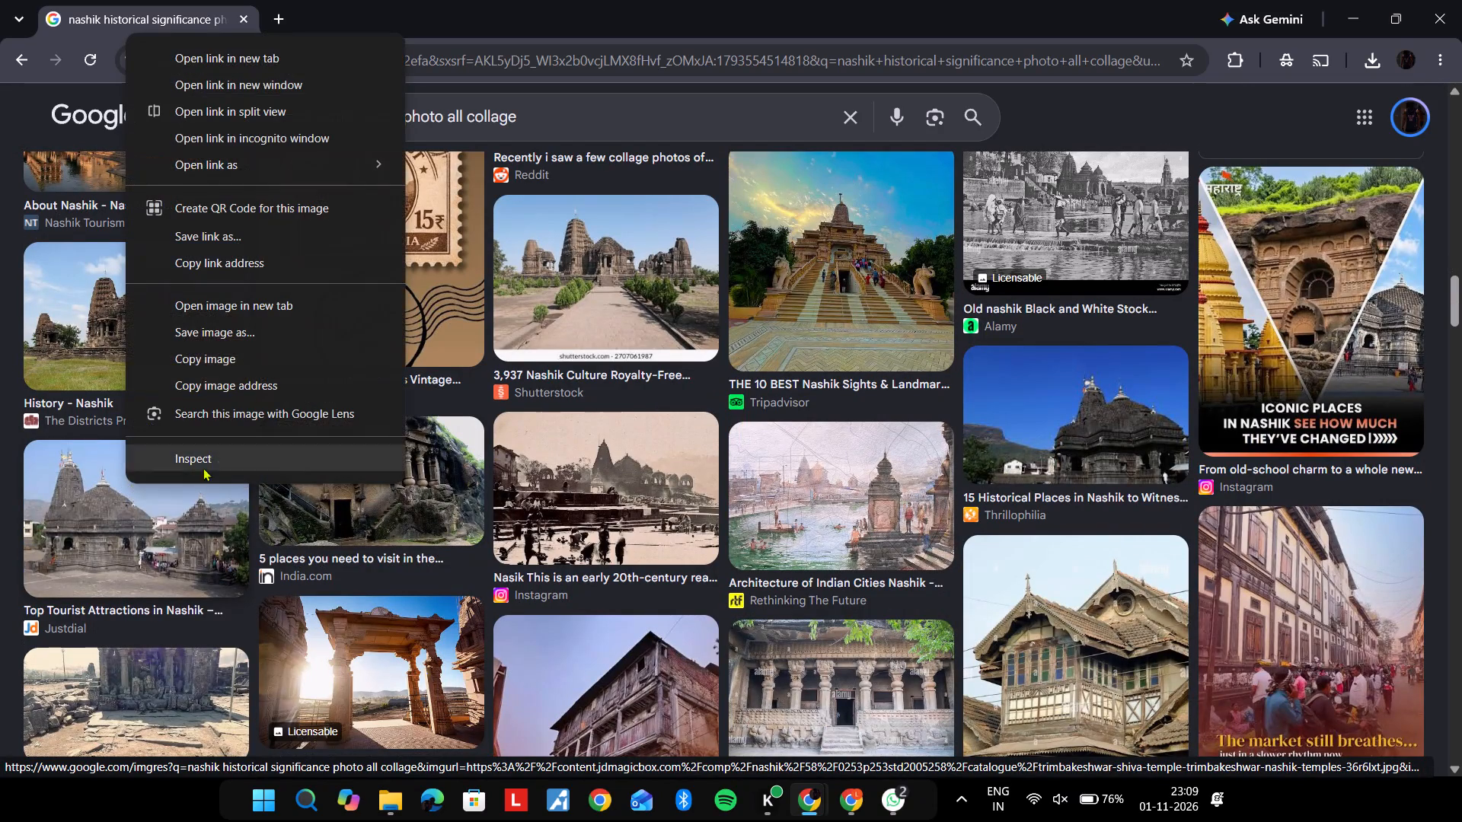
click(287, 354)
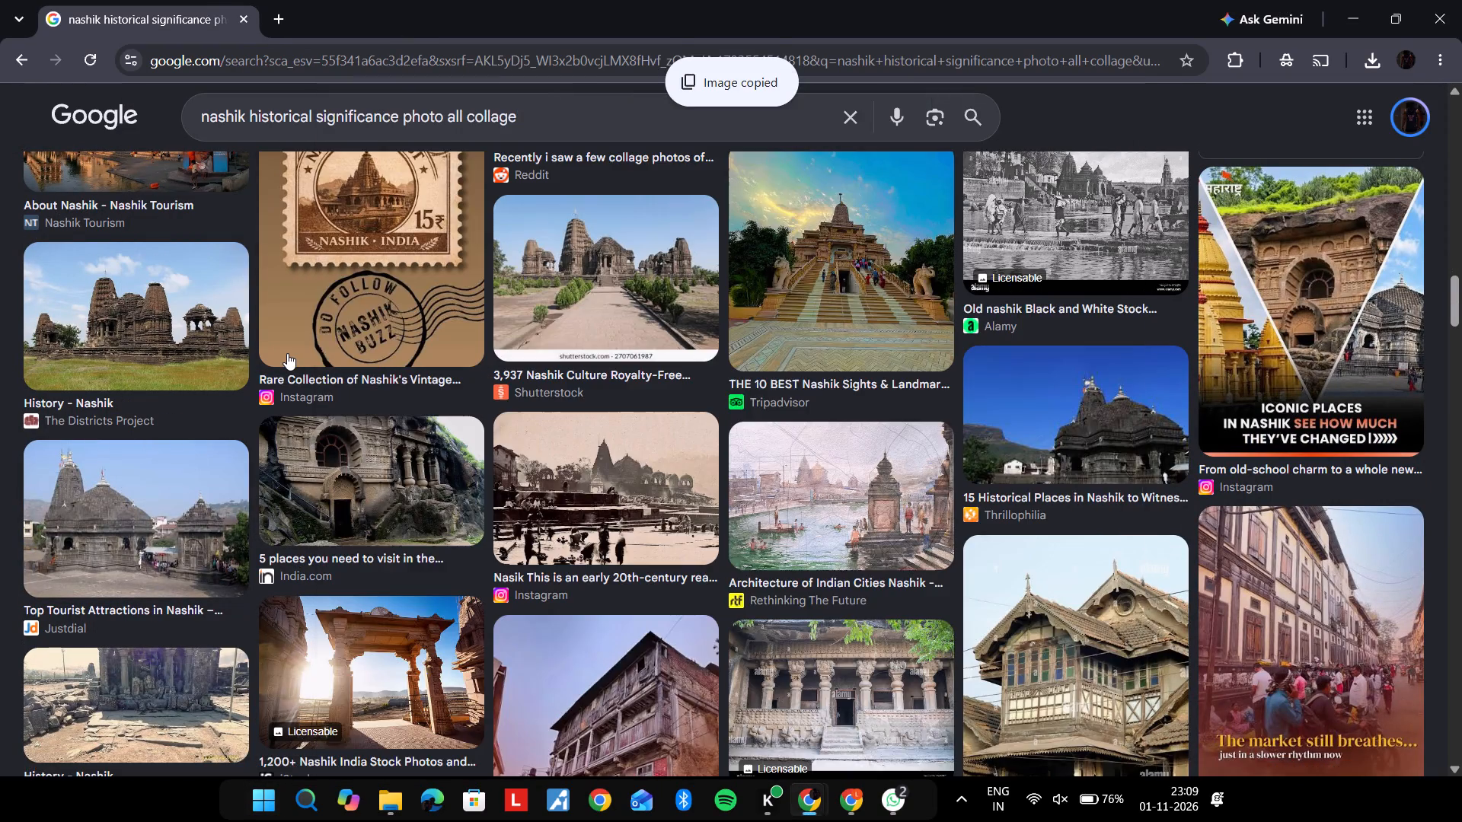
key(alt+Tab)
key(ctrl+v)
Move the temple photo below the page 8 text, enlarge it to nearly the text width and centre it horizontally above the footer.
drag(756, 413, 753, 457)
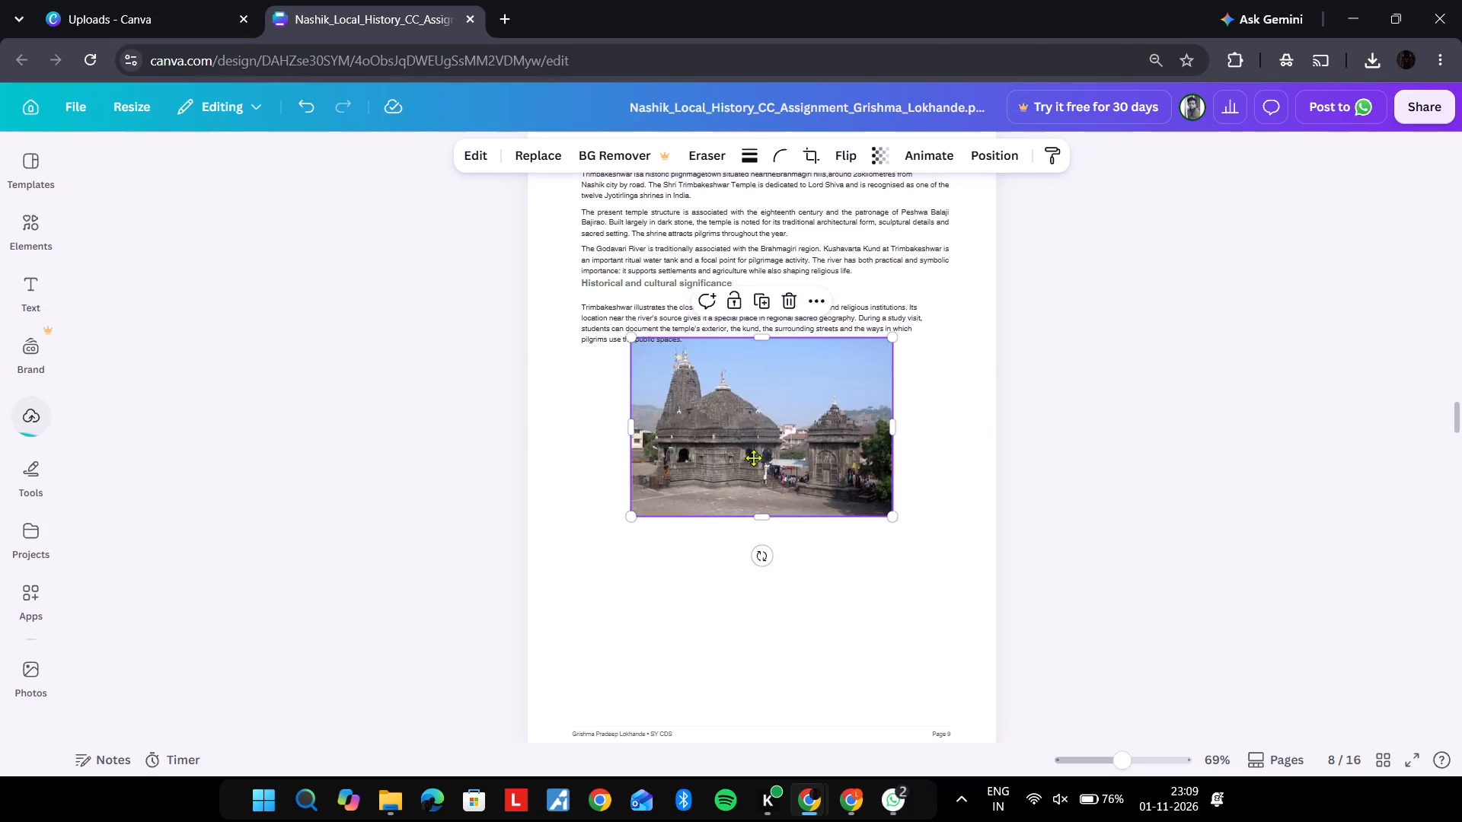
drag(753, 457, 741, 546)
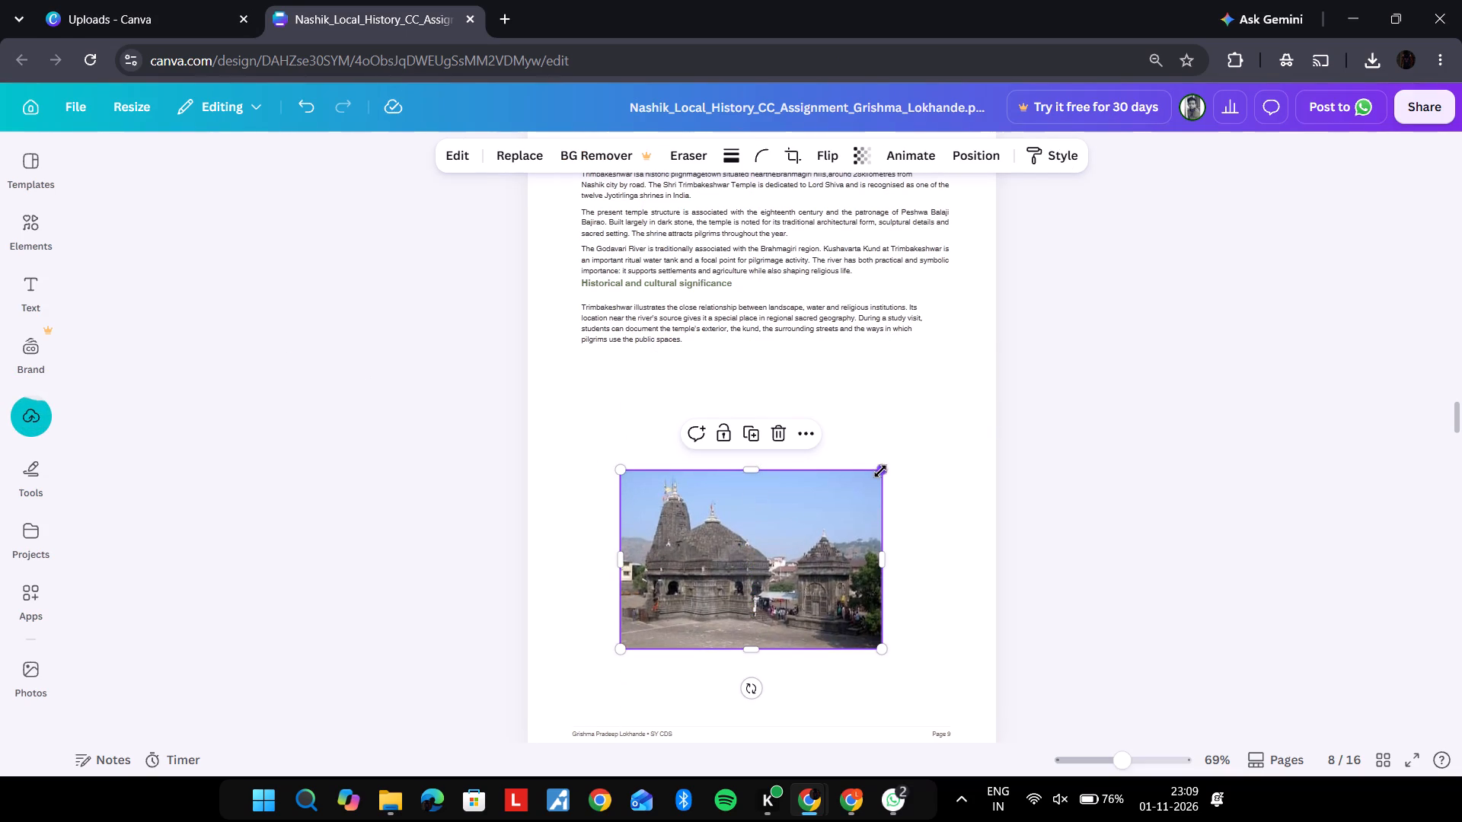
drag(880, 471, 933, 410)
drag(881, 490, 866, 483)
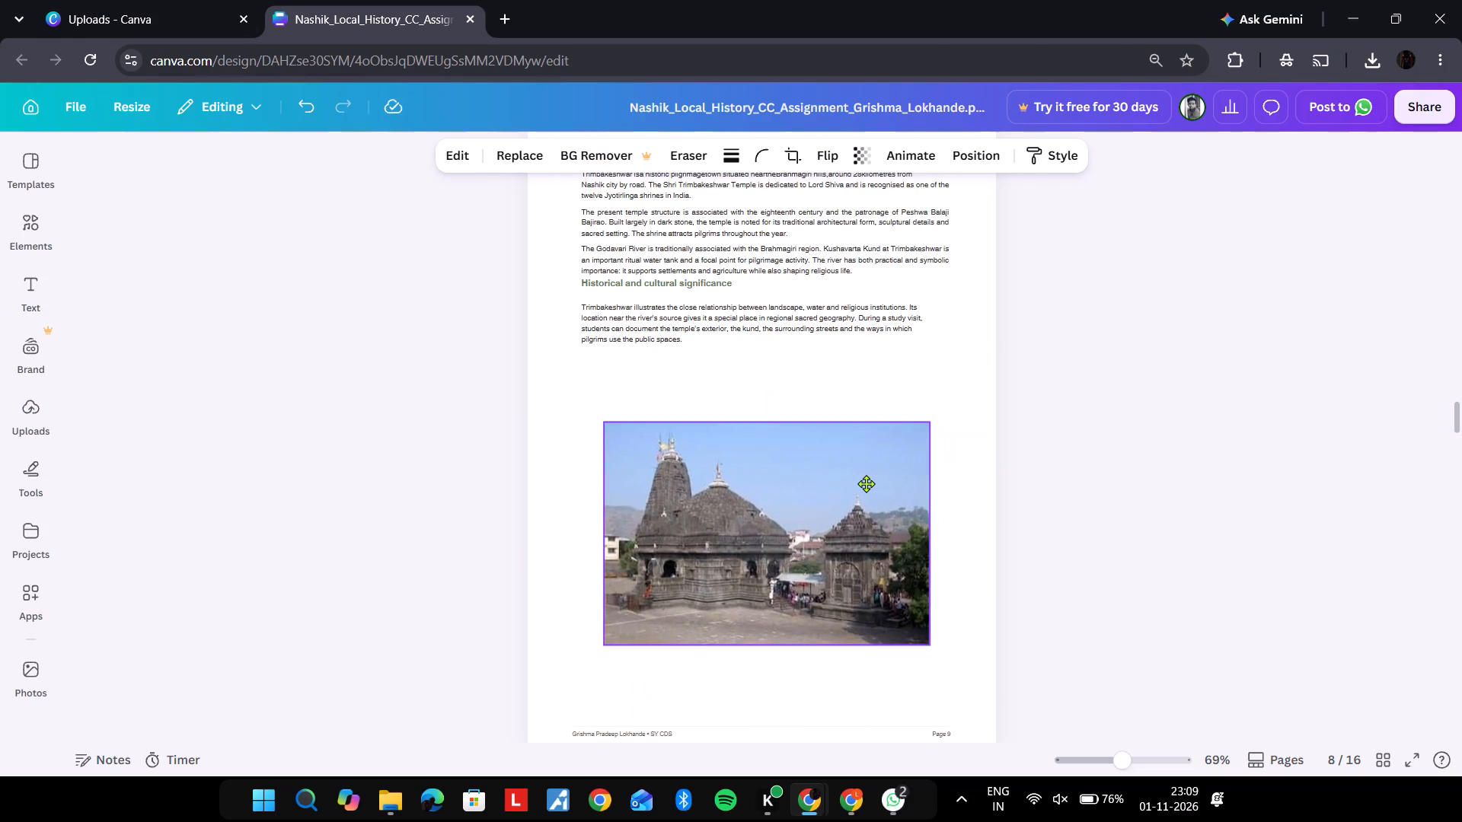
drag(866, 483, 857, 471)
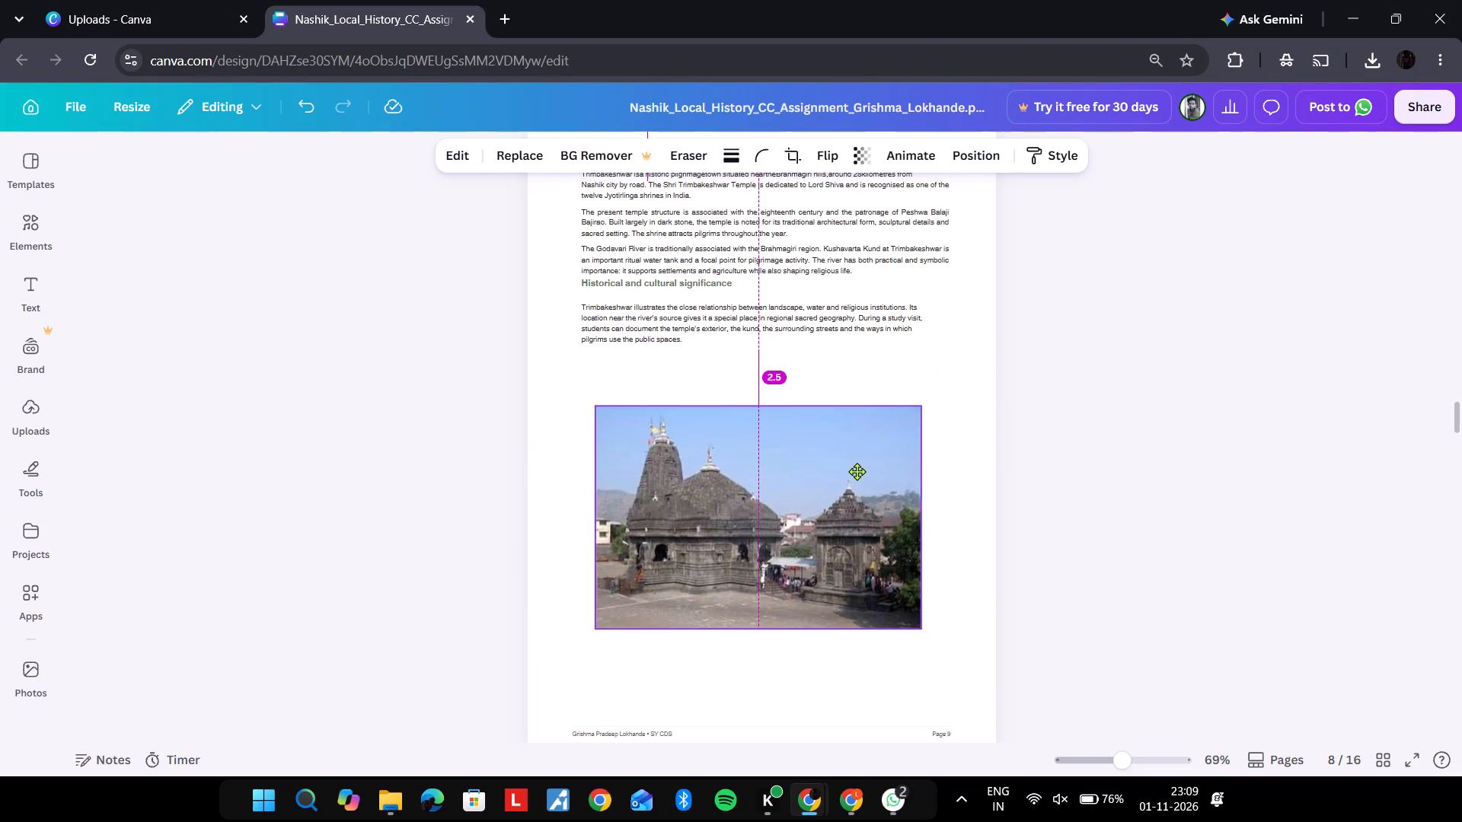
drag(857, 471, 883, 459)
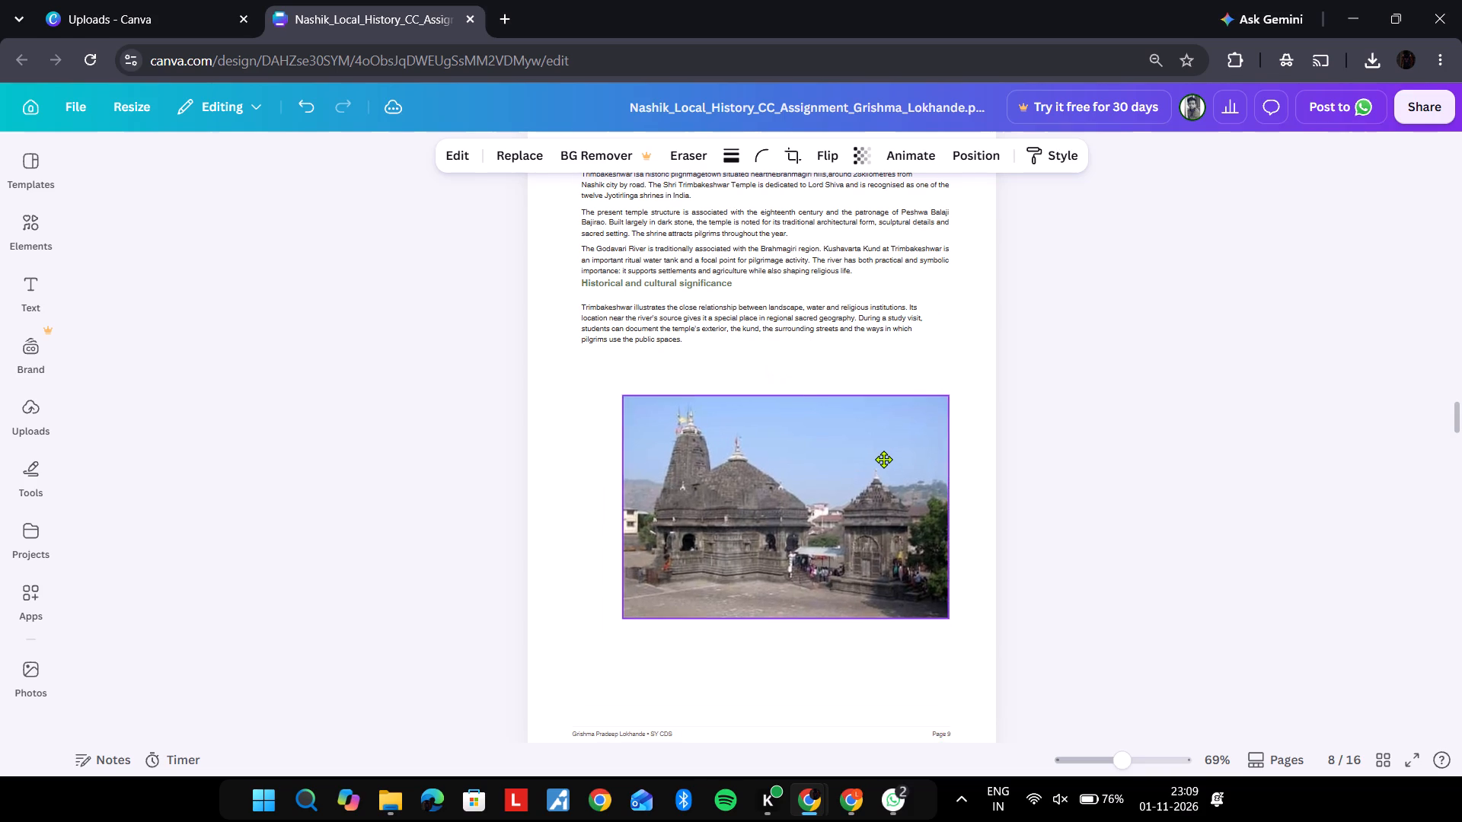
drag(883, 459, 862, 460)
click(462, 495)
Delete the "Godavari Riverfront and Ghats" illustration with its captions from page 9.
scroll(492, 493, down, 4)
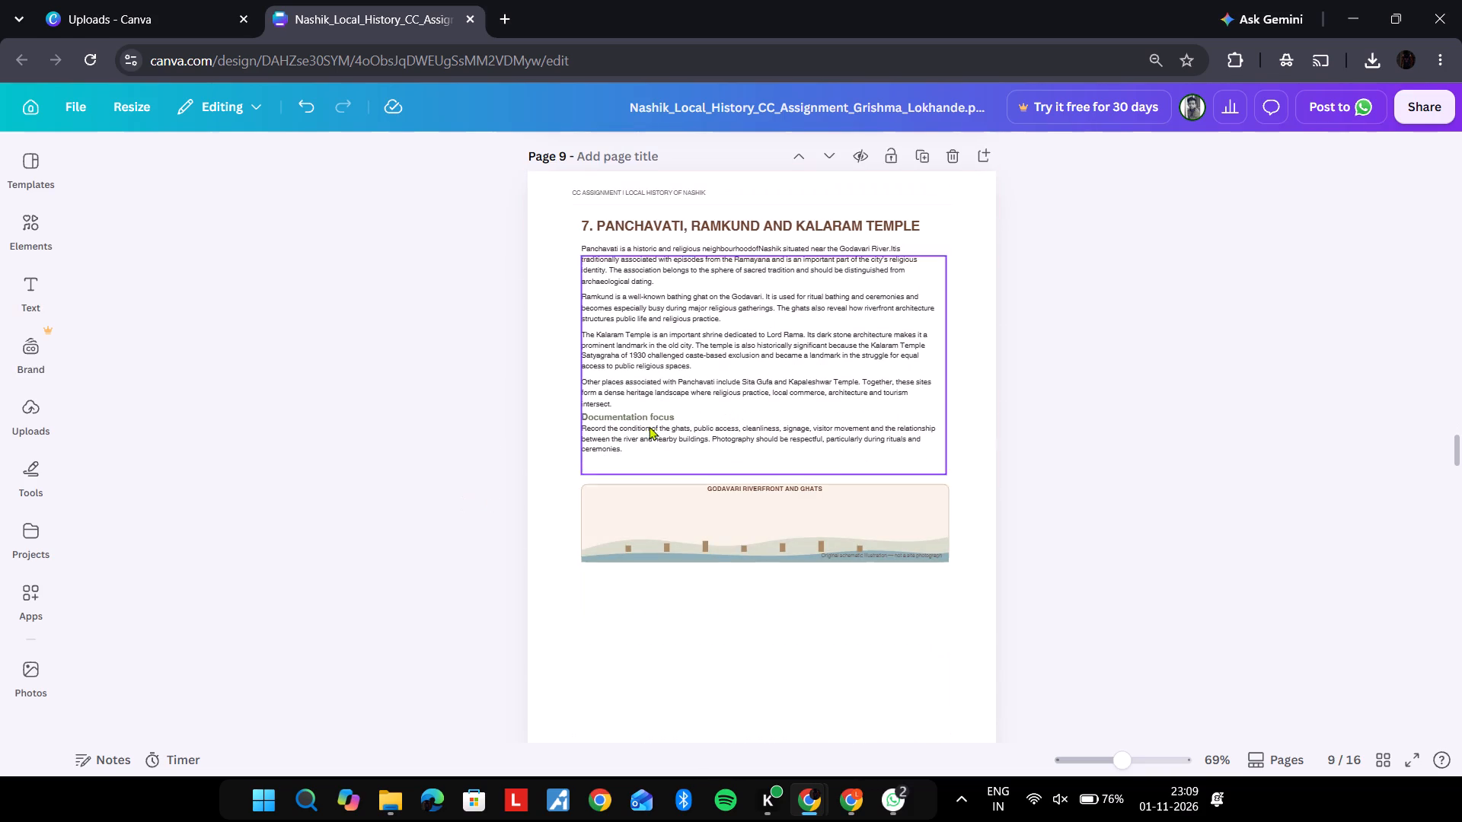
drag(812, 621, 792, 486)
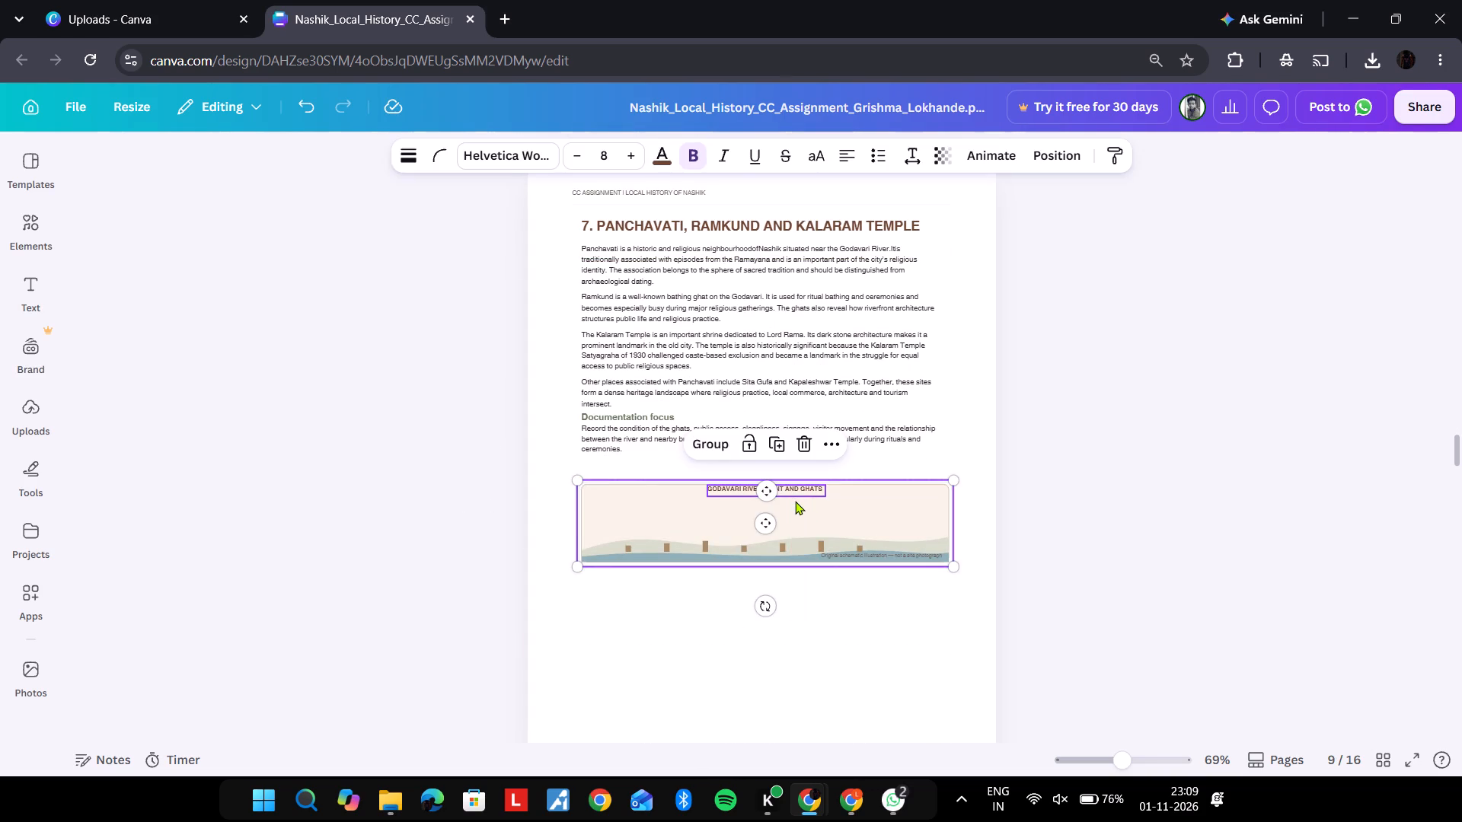
key(BackSpace)
click(886, 551)
key(BackSpace)
Find the "Traditional Culture of Nashik" riverfront ghat photo in the Google Images results, copy it and paste it onto page 9 in Canva.
key(alt+Tab)
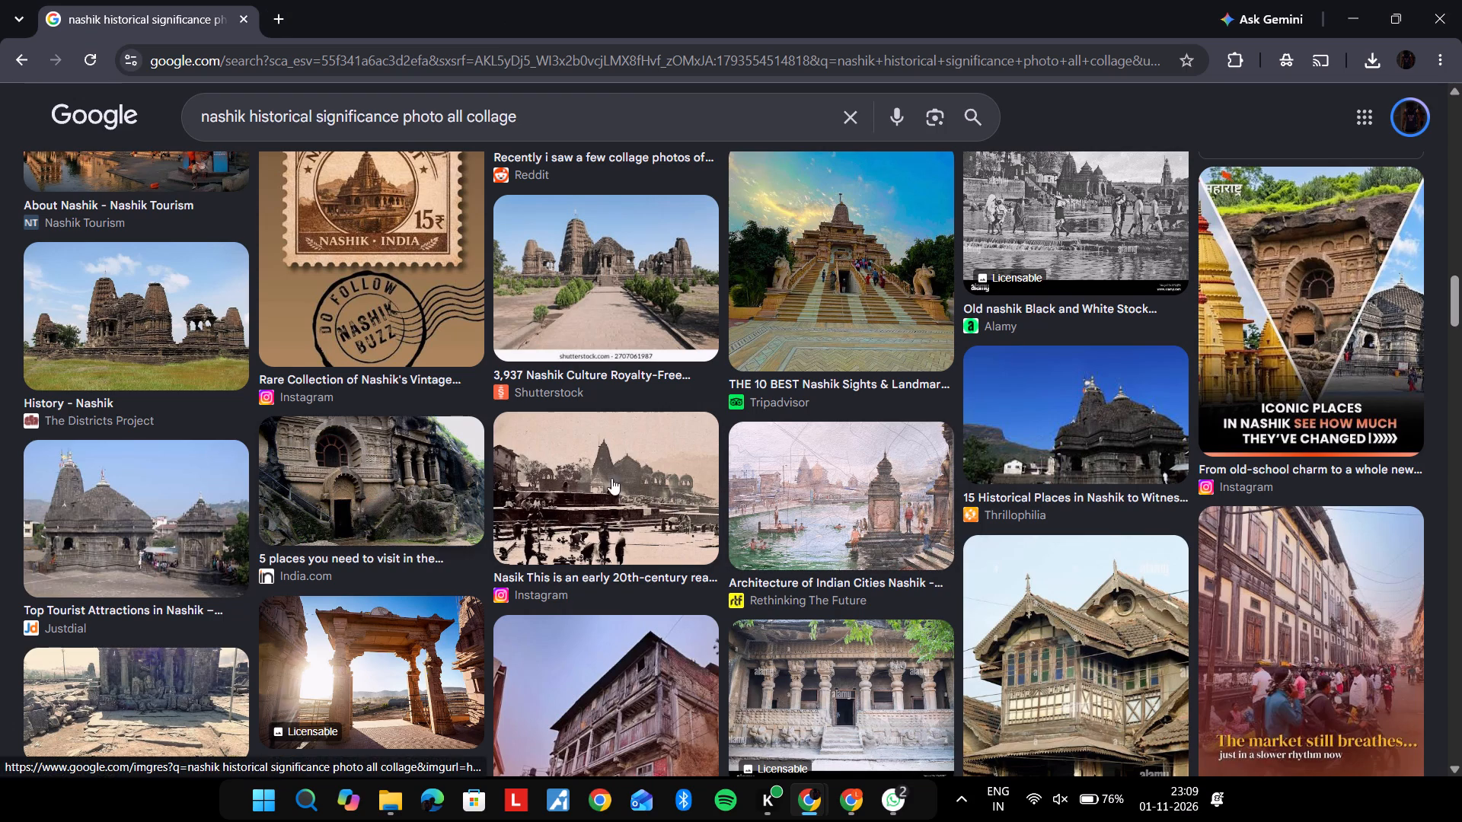
scroll(607, 522, down, 2)
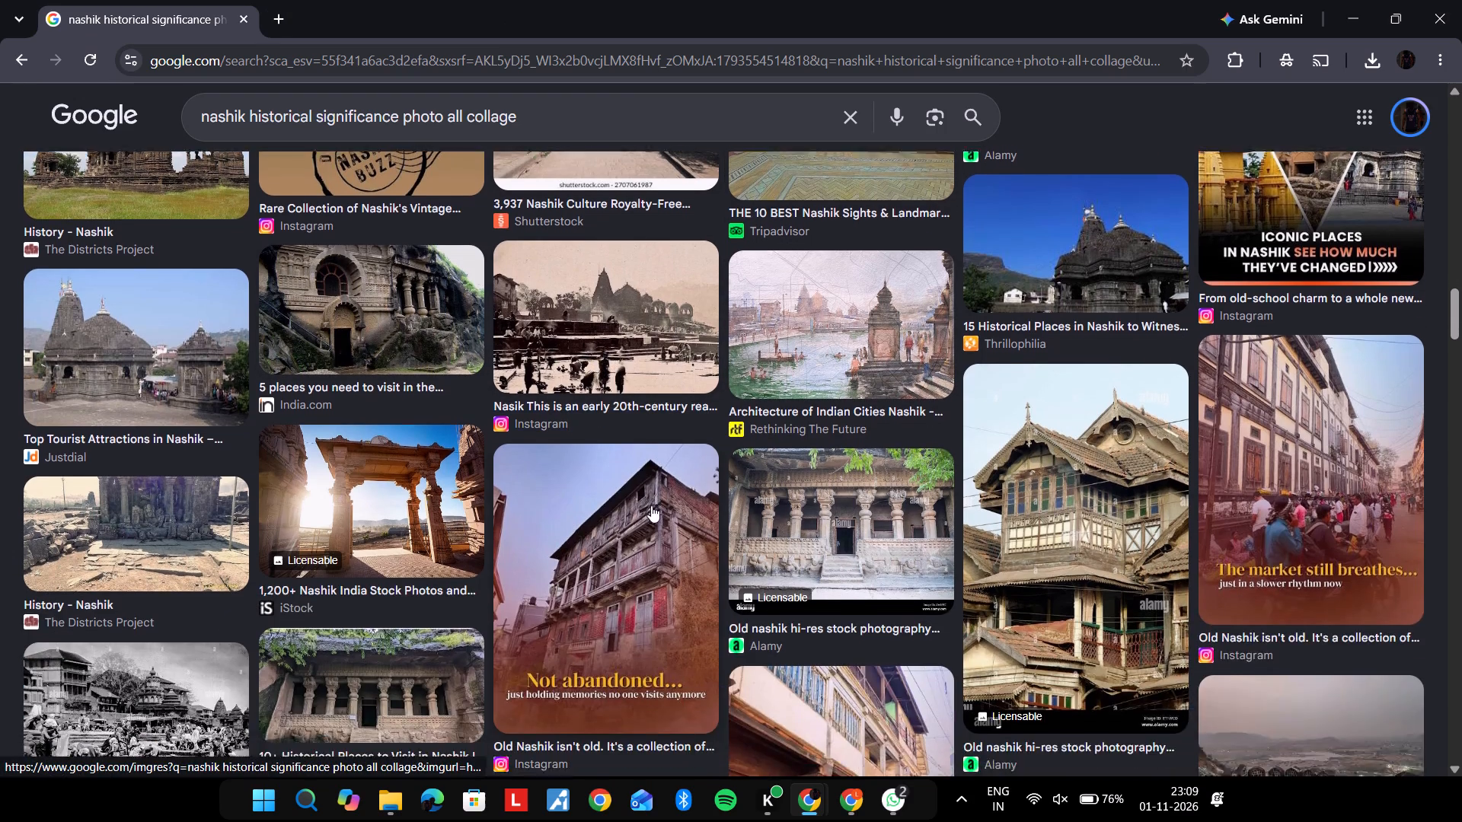
scroll(651, 505, down, 3)
scroll(864, 418, down, 1)
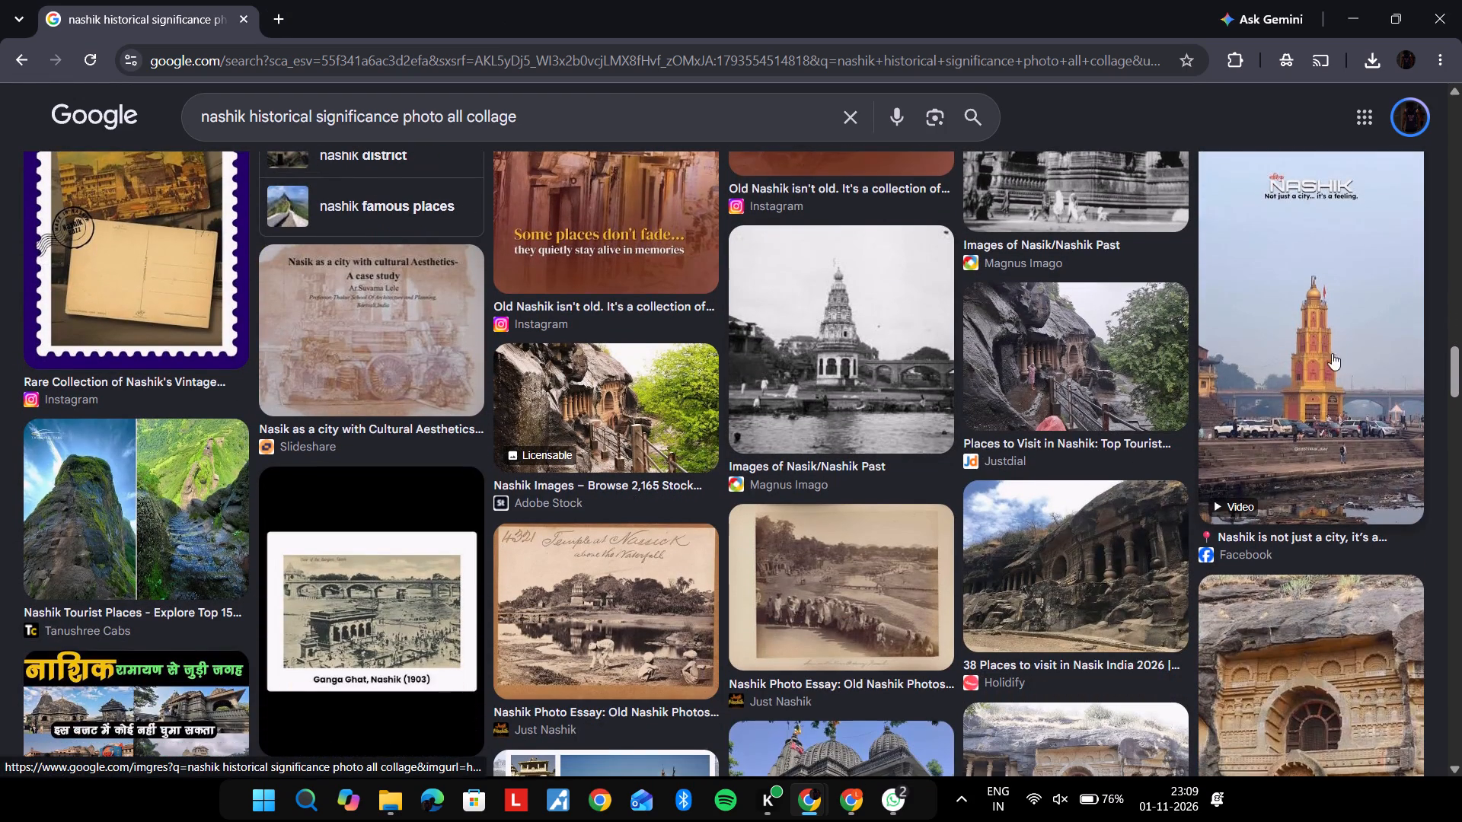
scroll(1096, 480, down, 2)
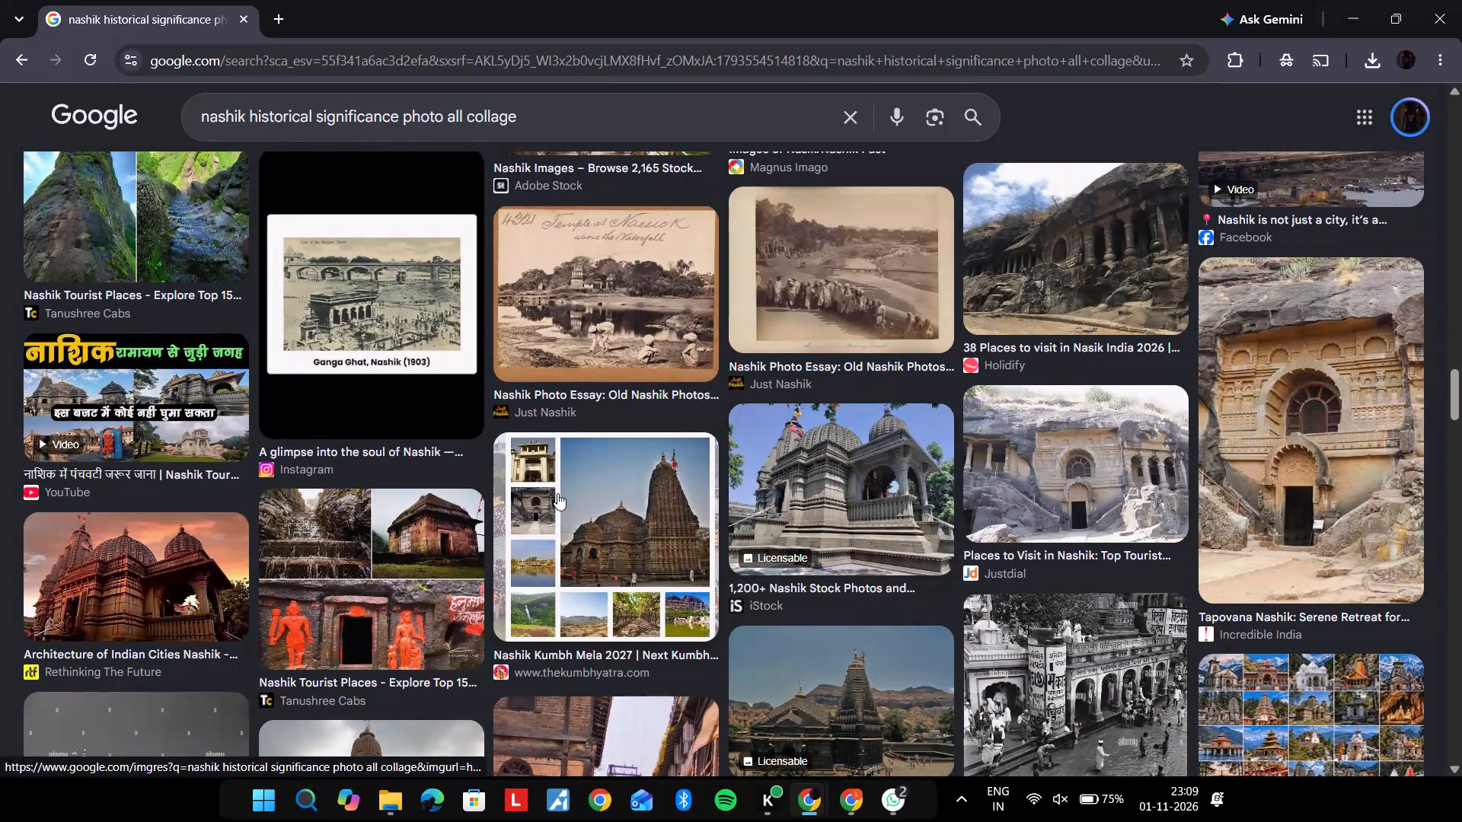
scroll(856, 488, down, 1)
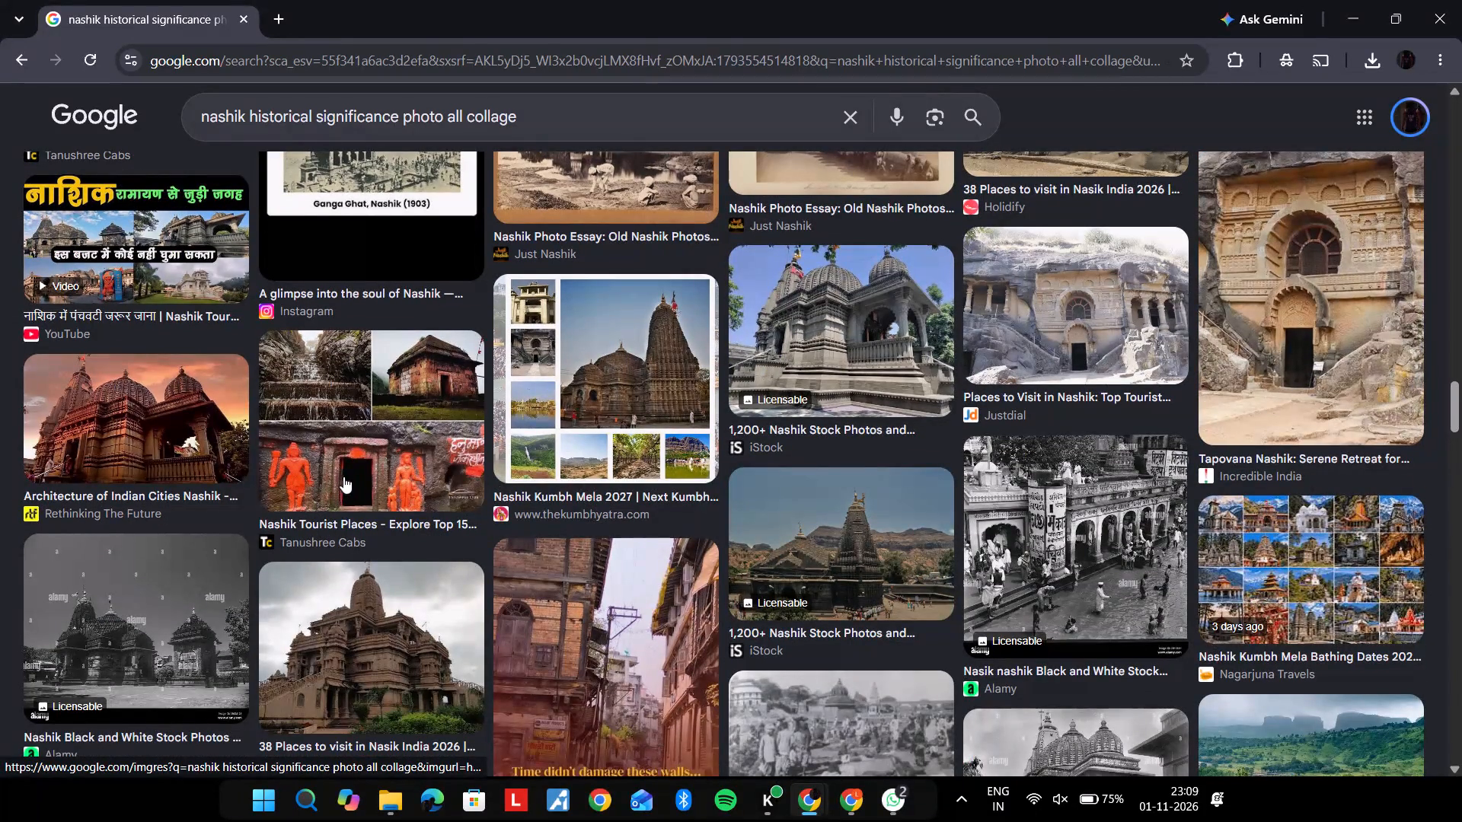
scroll(348, 473, down, 3)
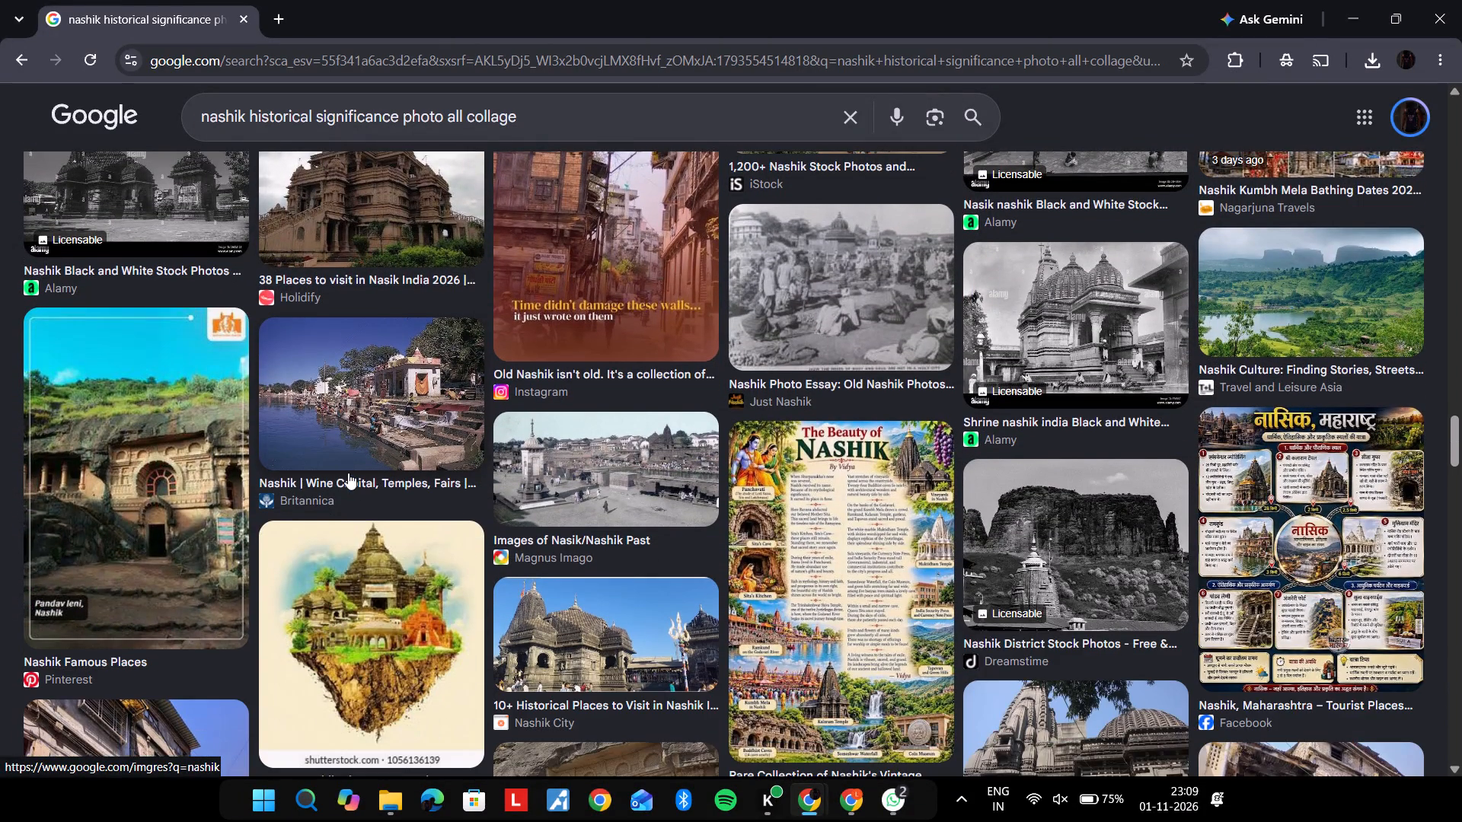
scroll(348, 473, down, 3)
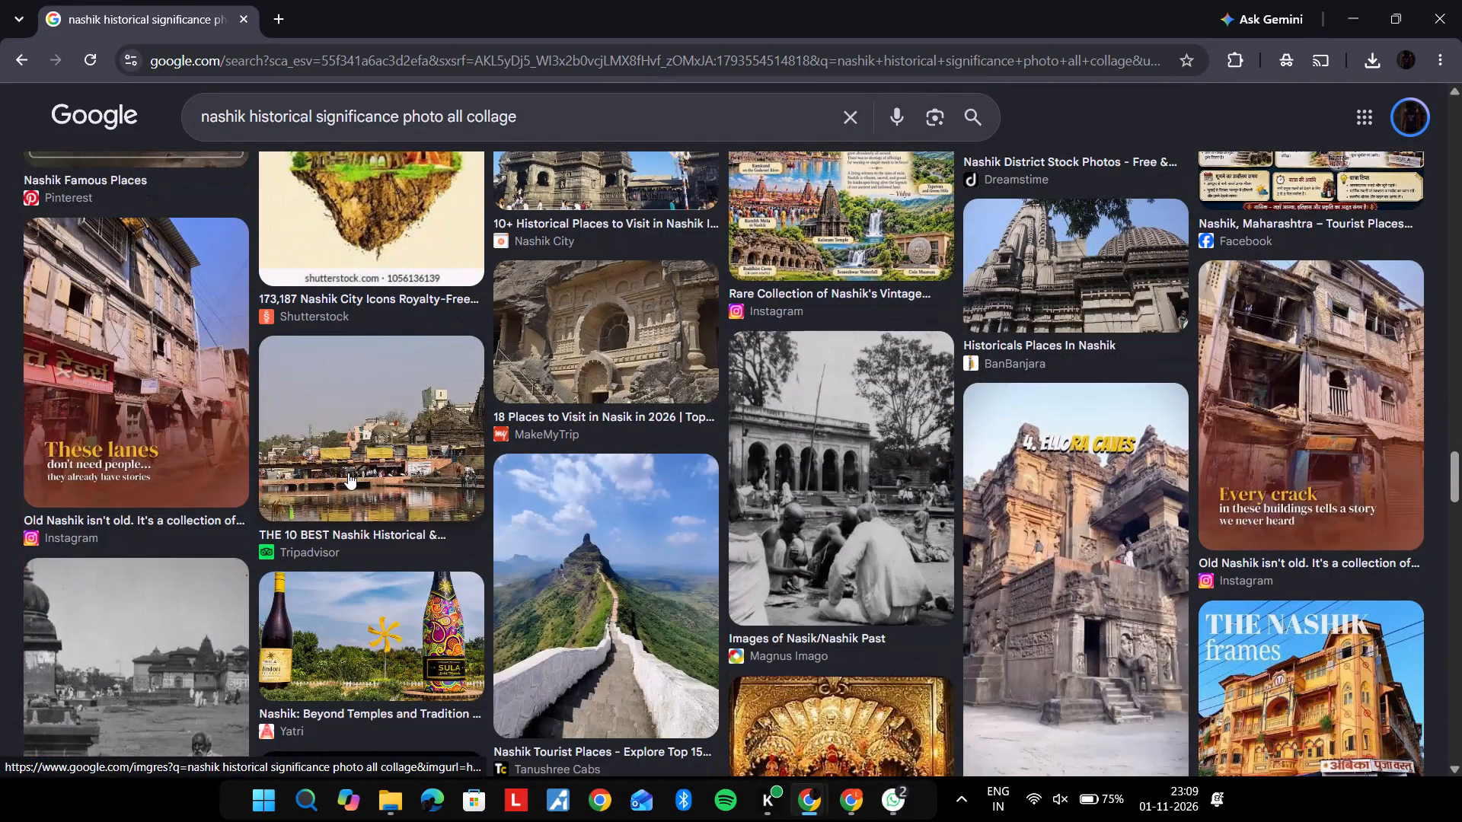
scroll(666, 467, down, 2)
scroll(445, 474, down, 1)
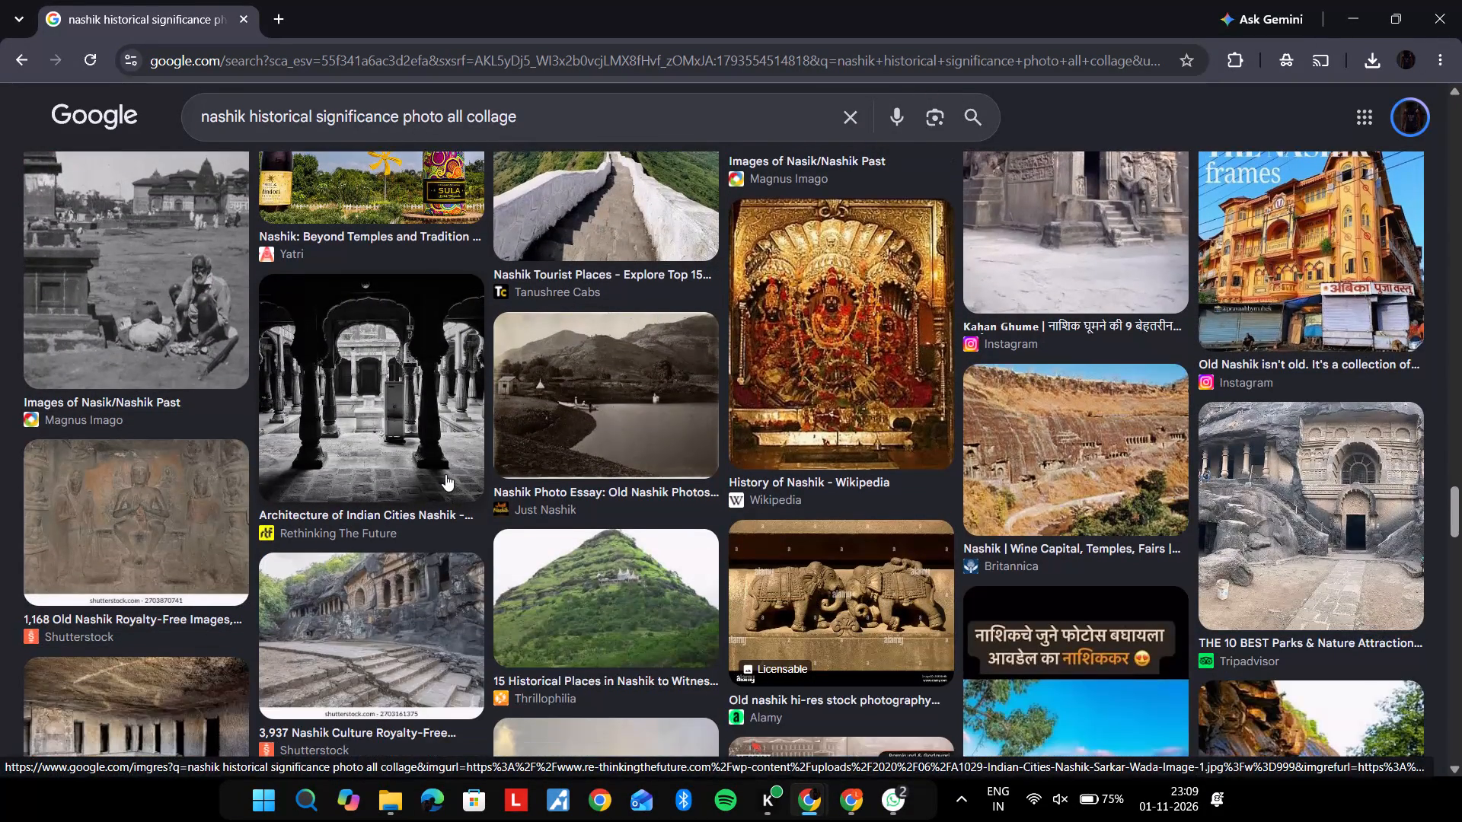
scroll(445, 474, down, 2)
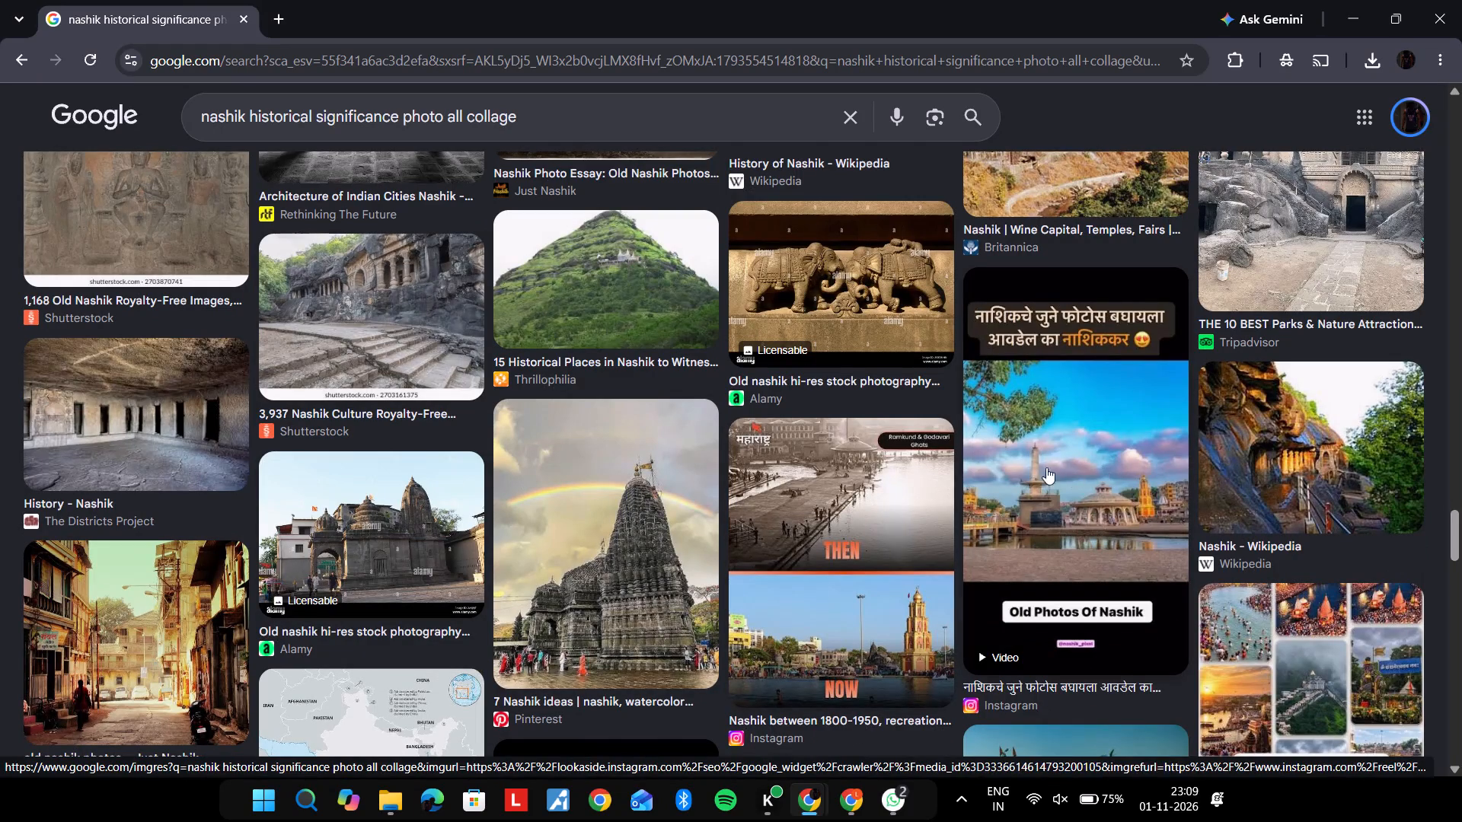
scroll(297, 490, down, 4)
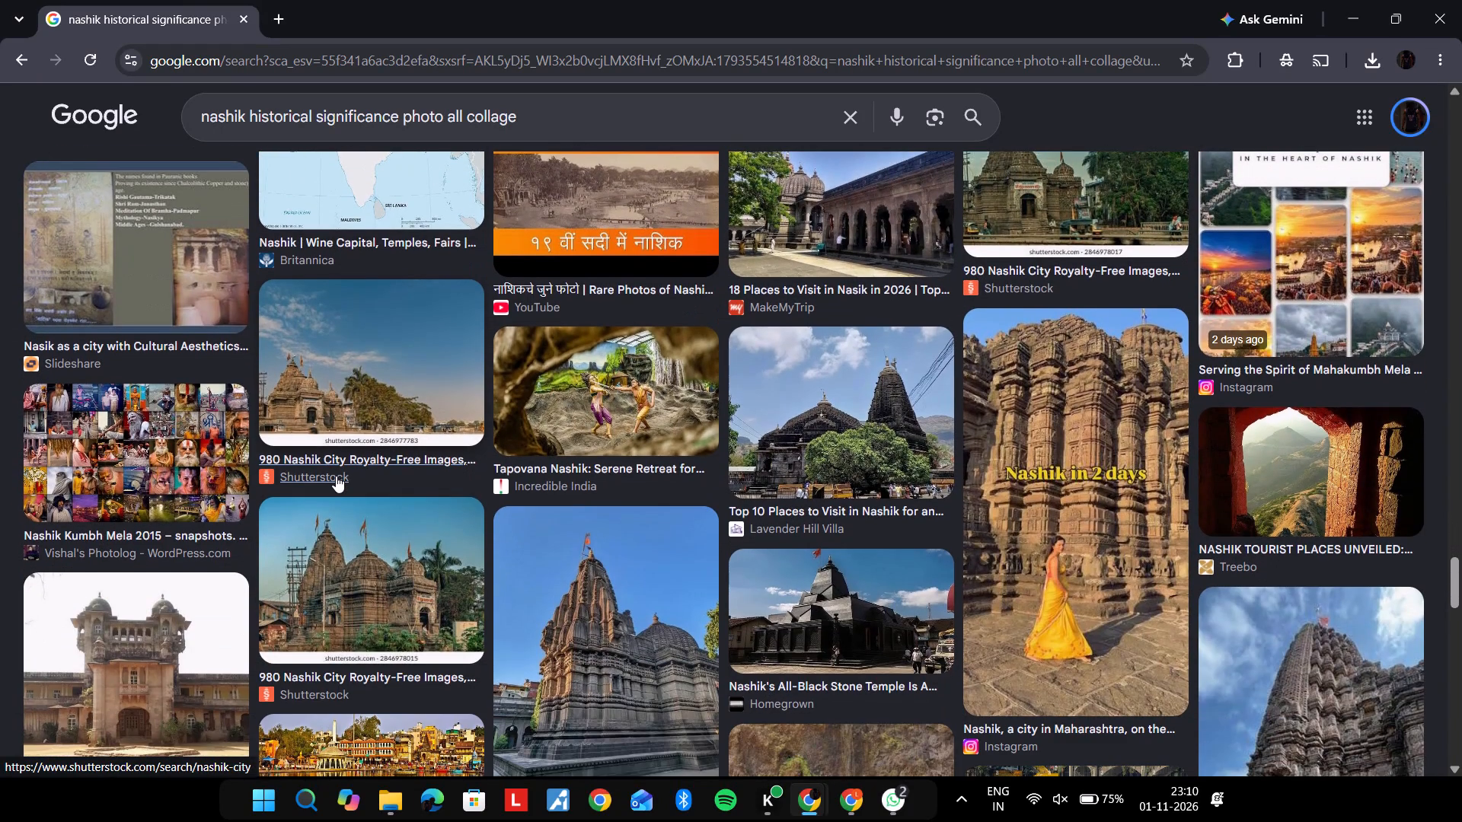
scroll(336, 476, down, 2)
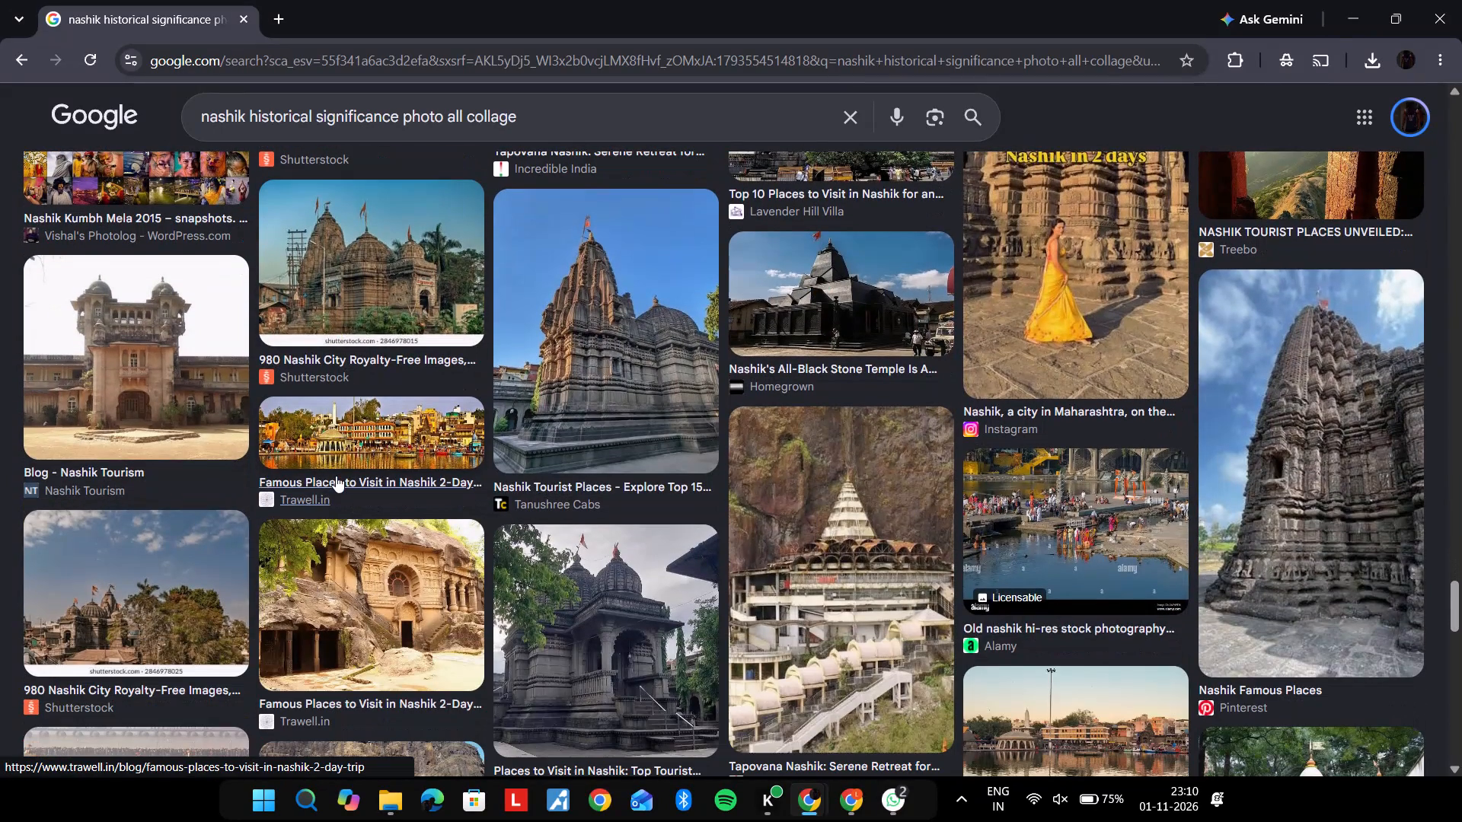
scroll(336, 476, down, 3)
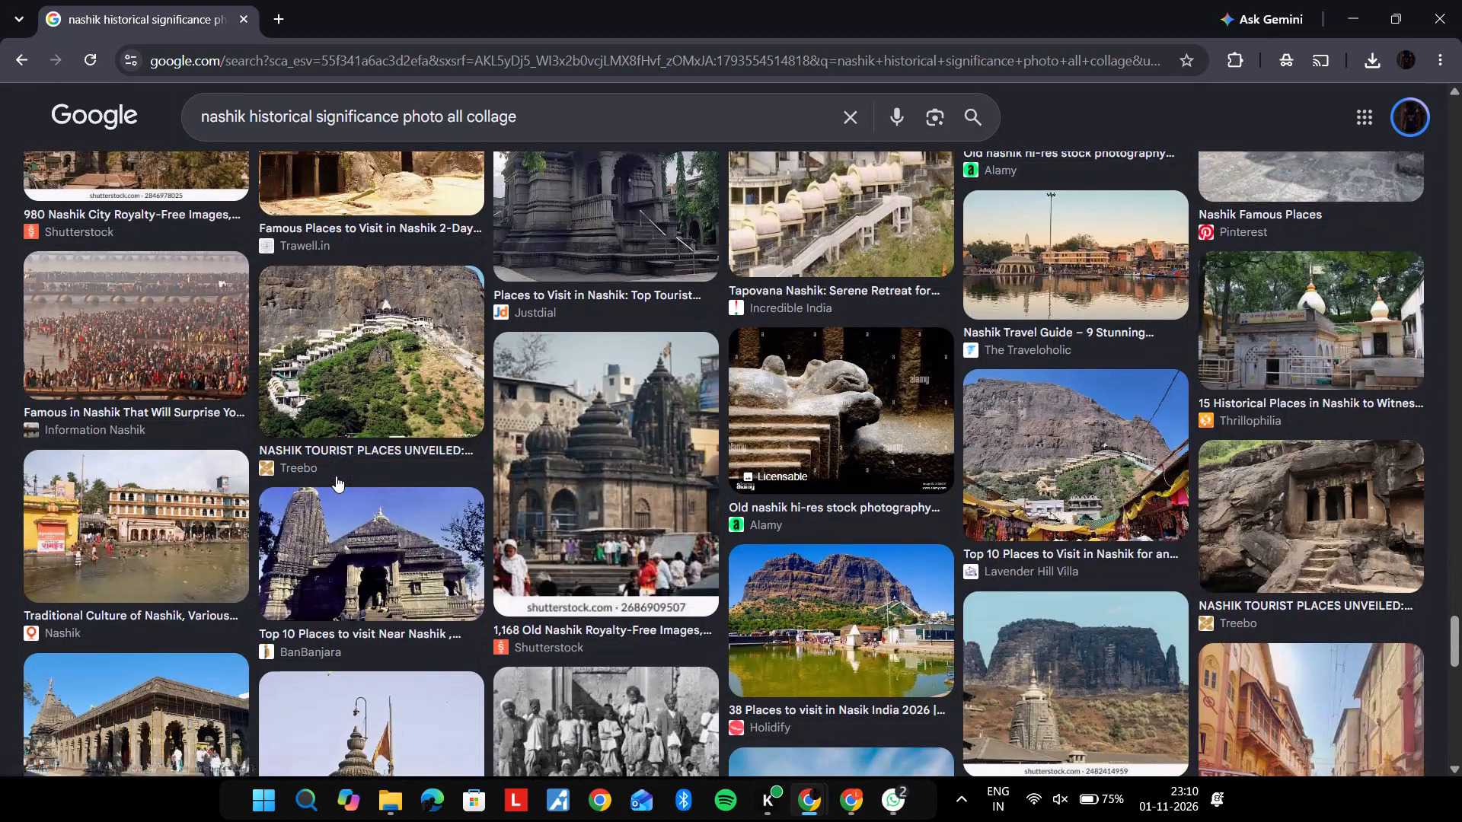
scroll(336, 476, down, 1)
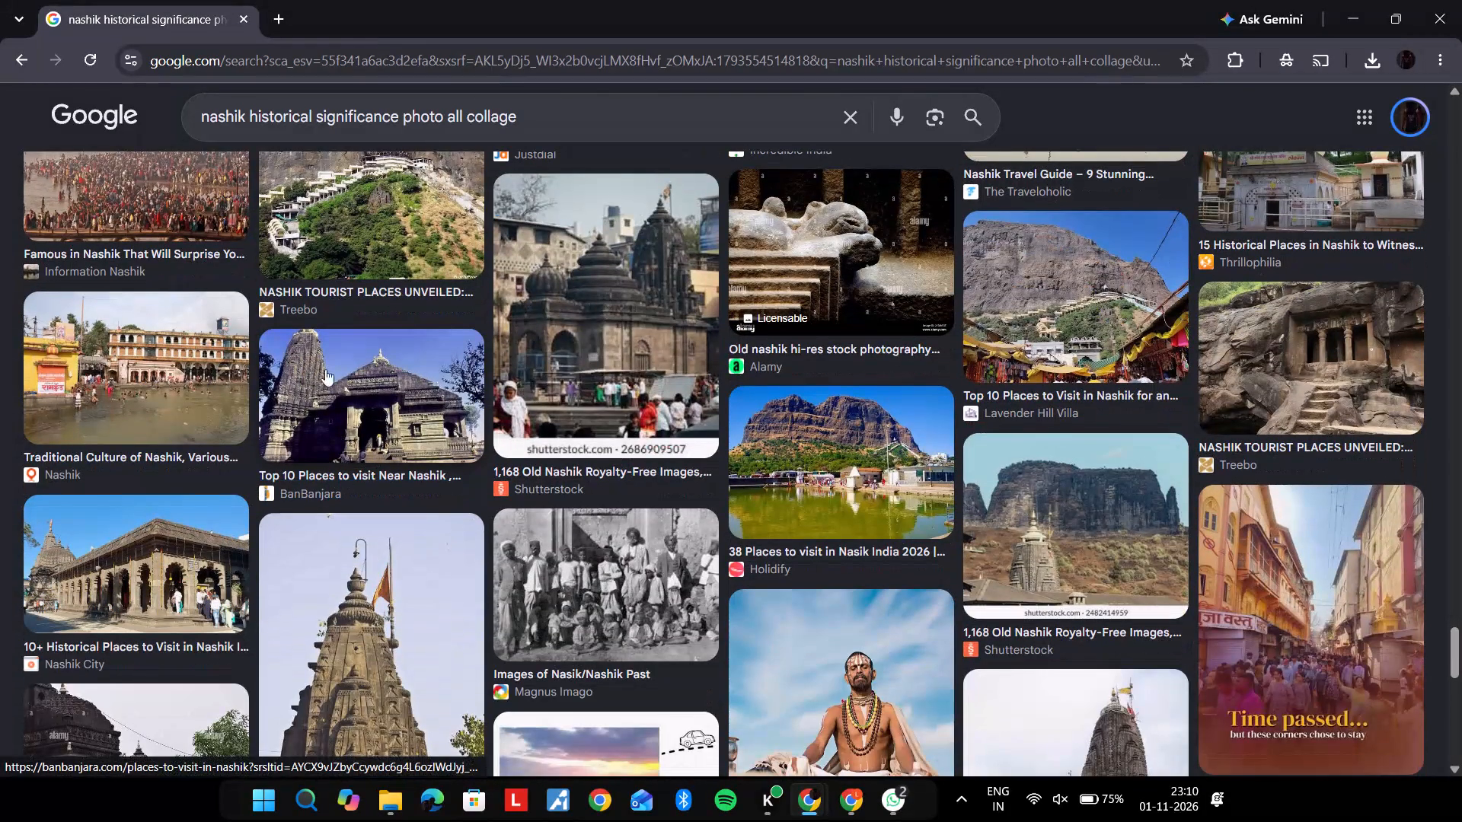
right_click(171, 374)
click(238, 658)
key(alt+Tab)
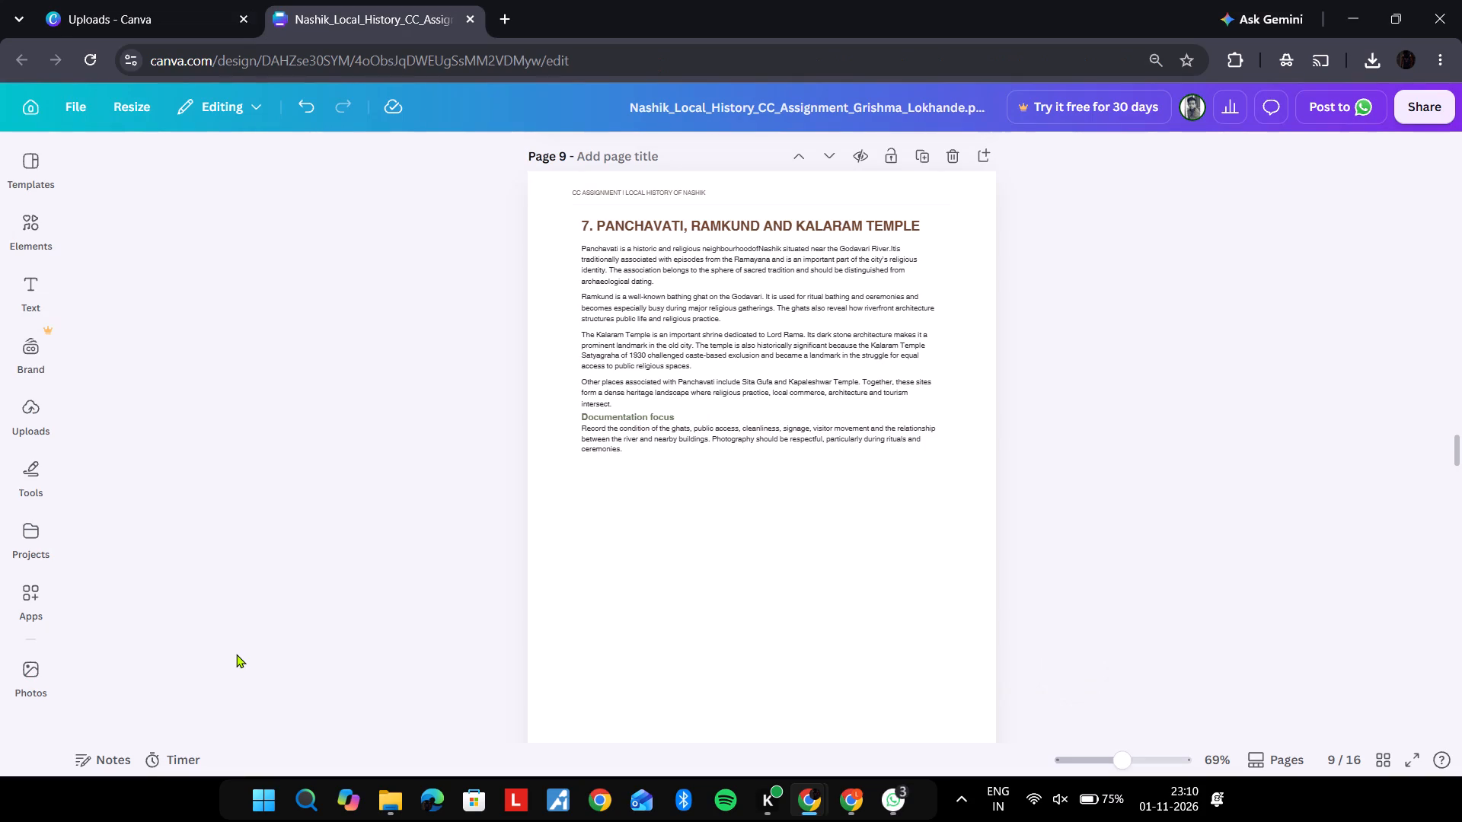
key(ctrl+v)
Move the ghat photo below the page 9 text, enlarge it to nearly the text width and centre it horizontally.
drag(806, 545, 802, 632)
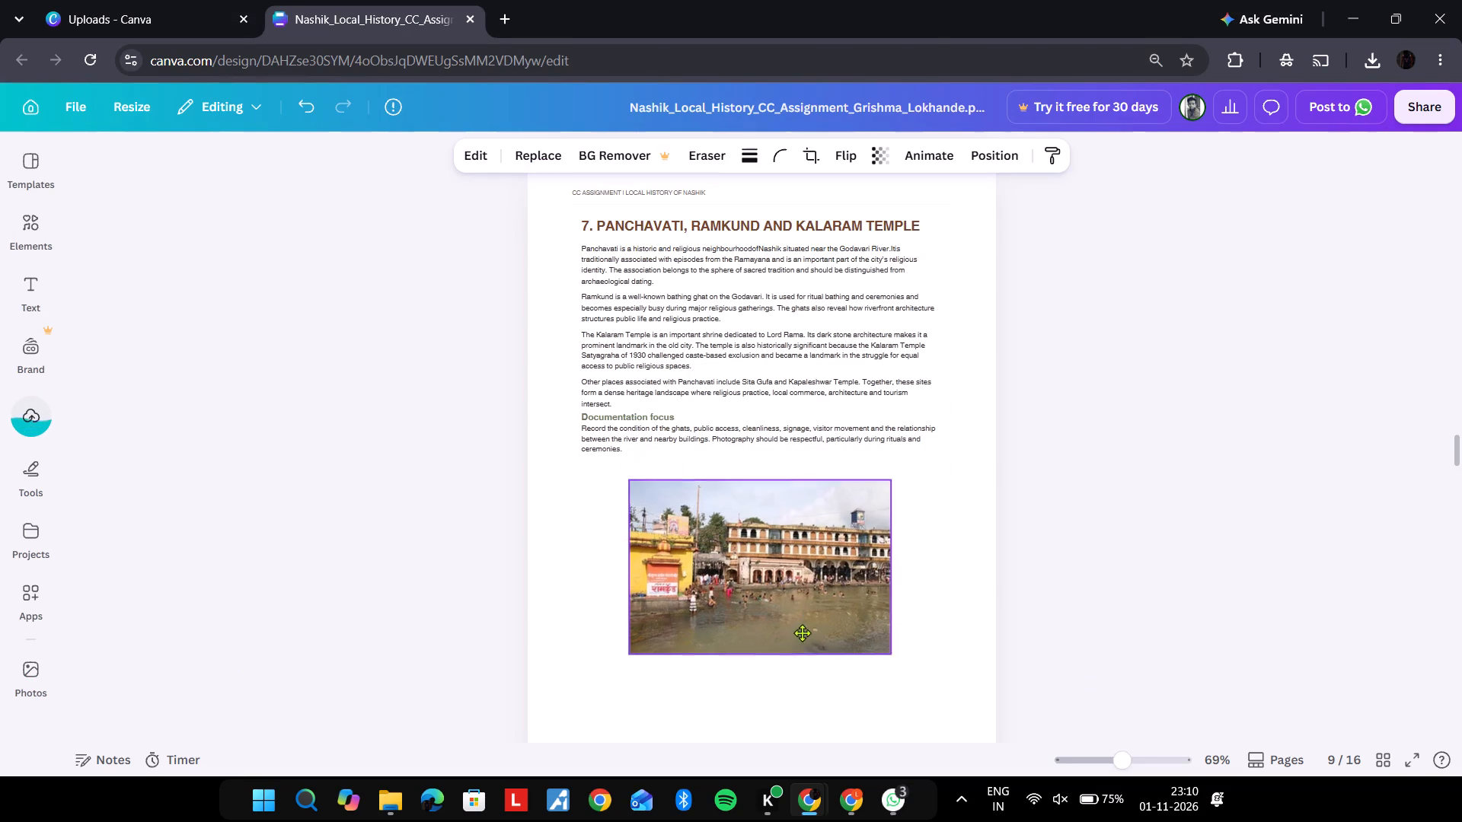
drag(802, 632, 784, 656)
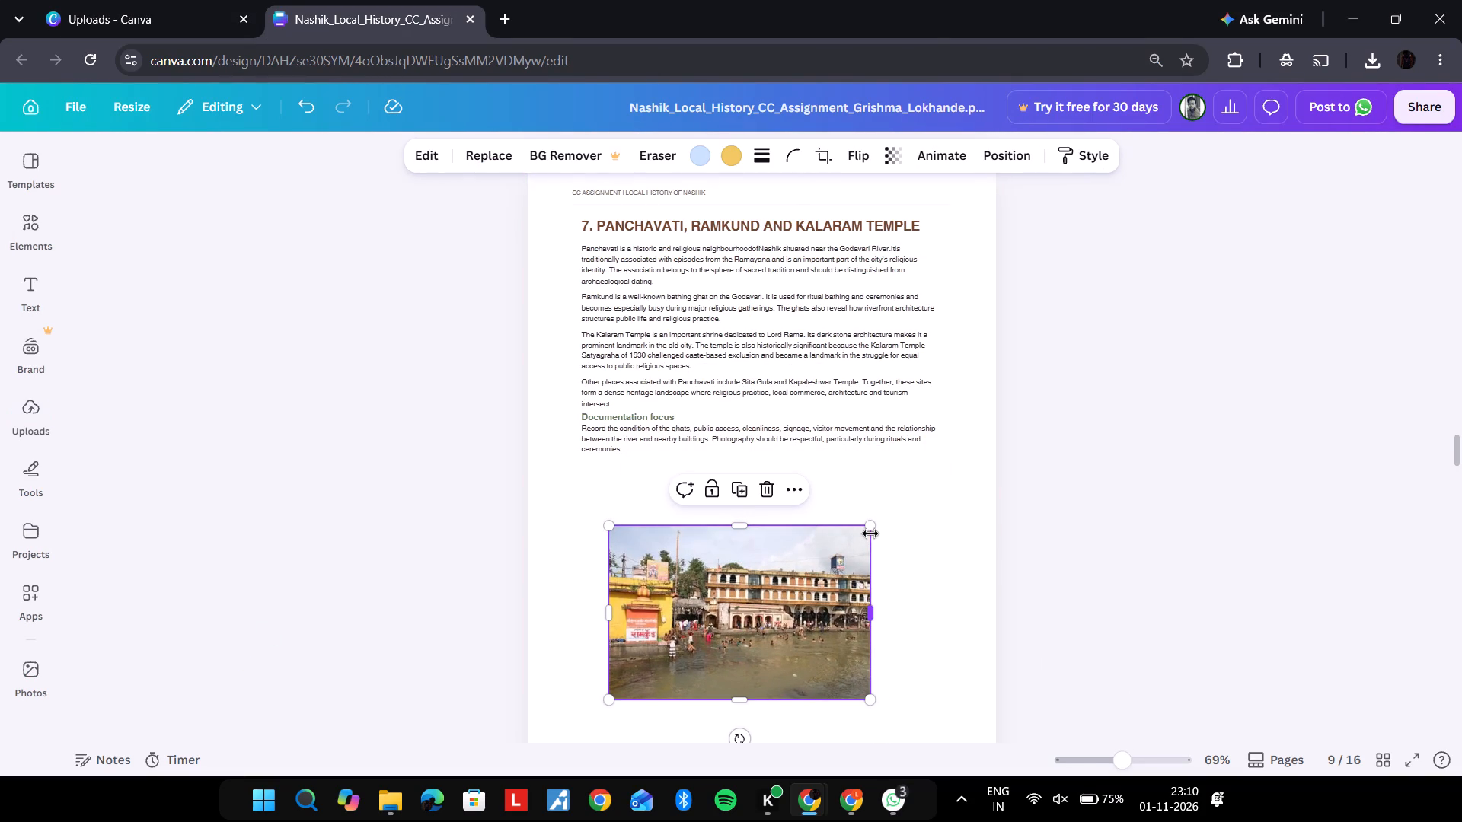
drag(874, 530, 935, 468)
drag(873, 571, 867, 580)
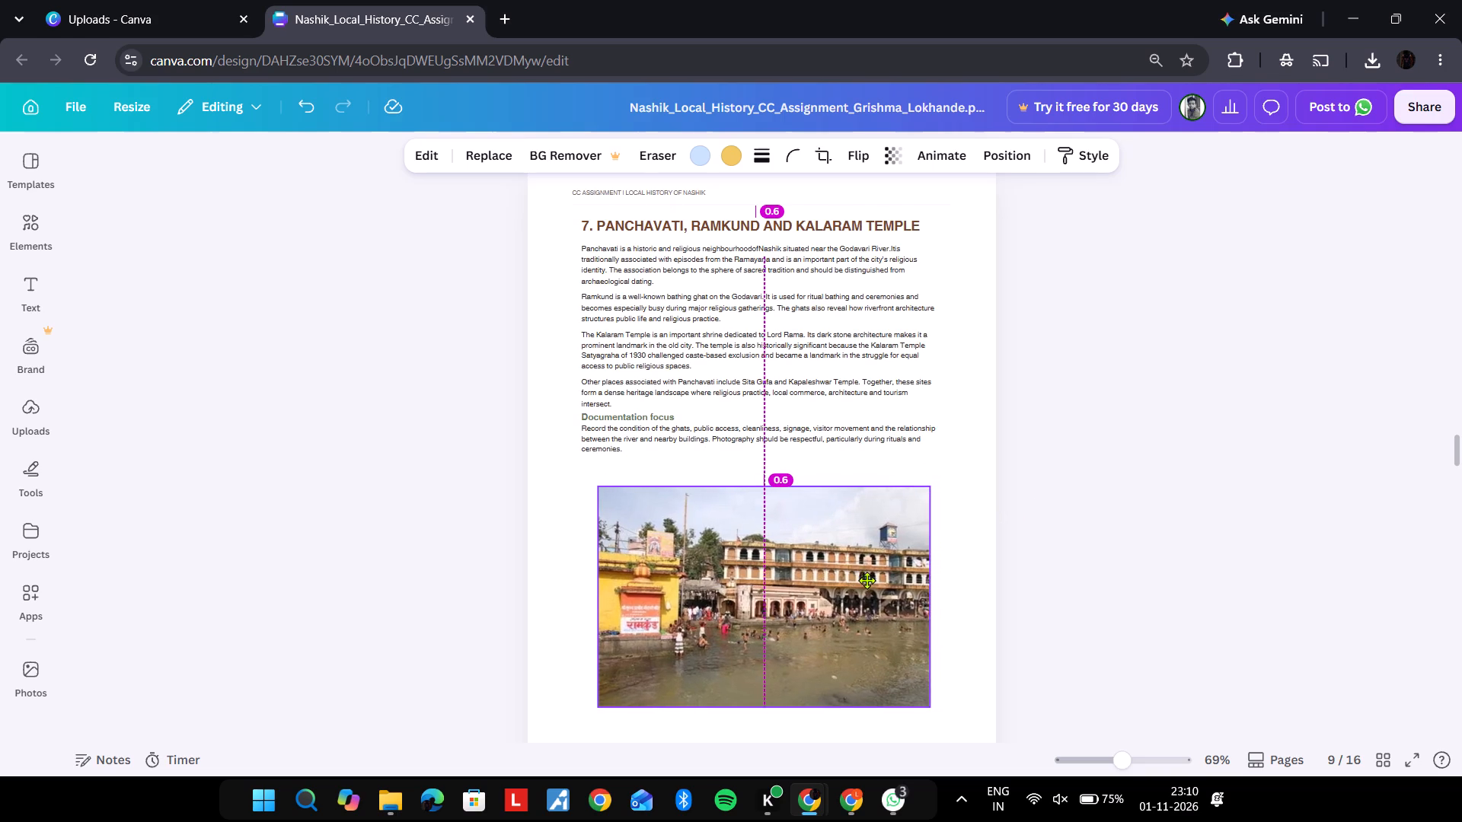
drag(867, 580, 868, 580)
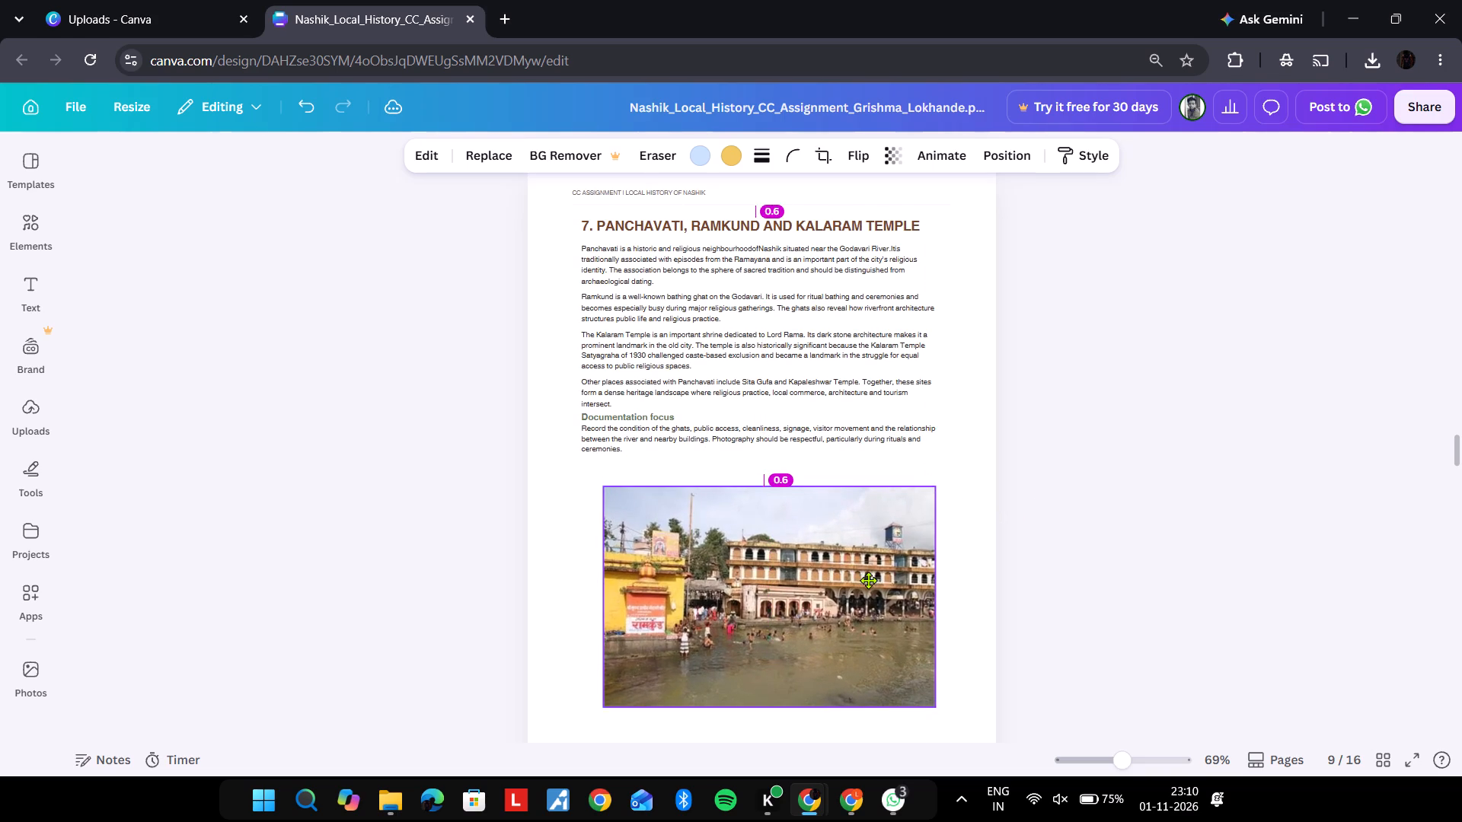
drag(868, 580, 866, 589)
scroll(867, 589, down, 2)
click(1179, 437)
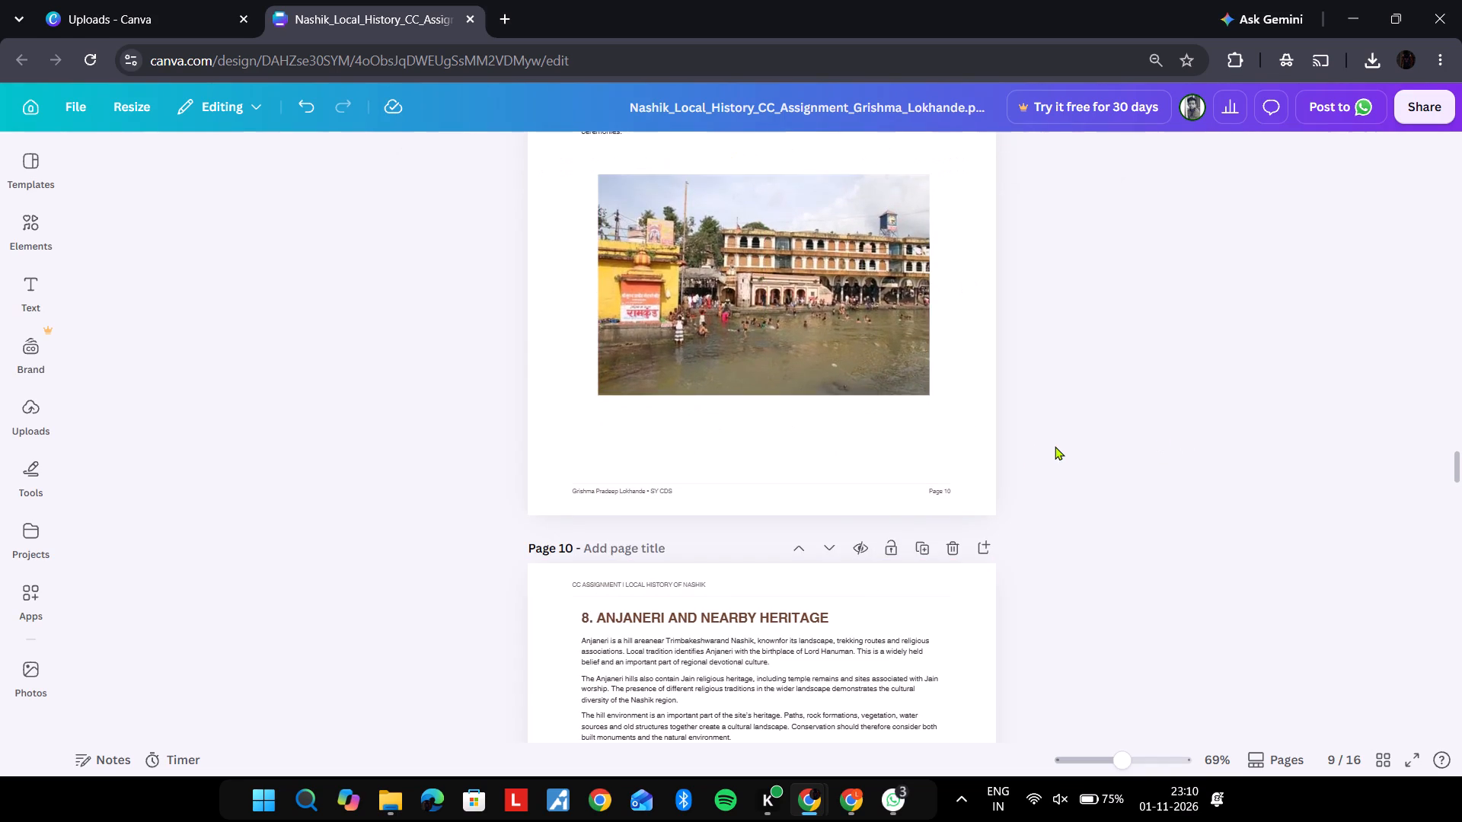
Apply the Glow shadow effect to the ghat photo on page 9.
scroll(1061, 440, up, 1)
click(763, 464)
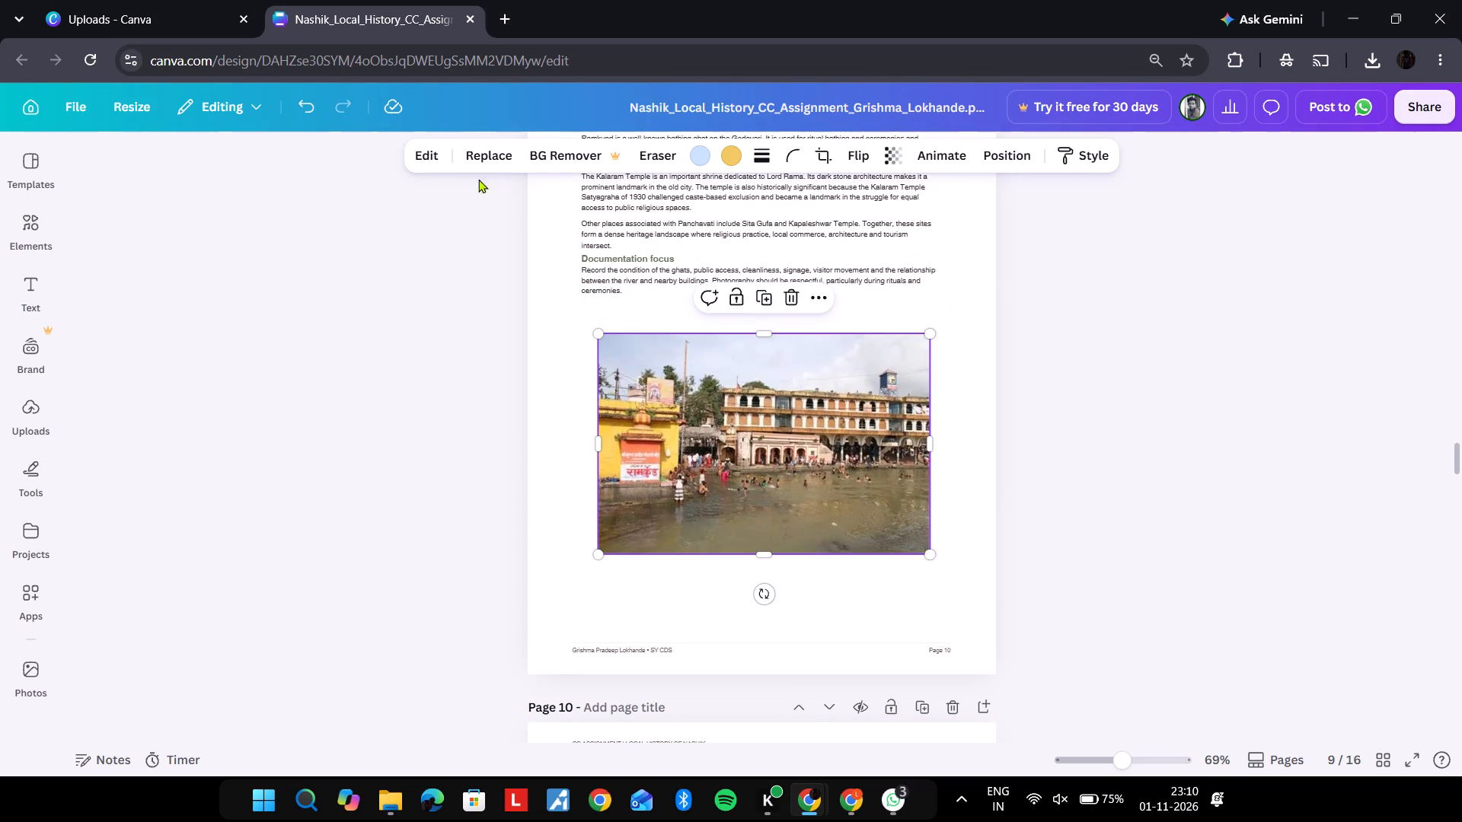
click(442, 165)
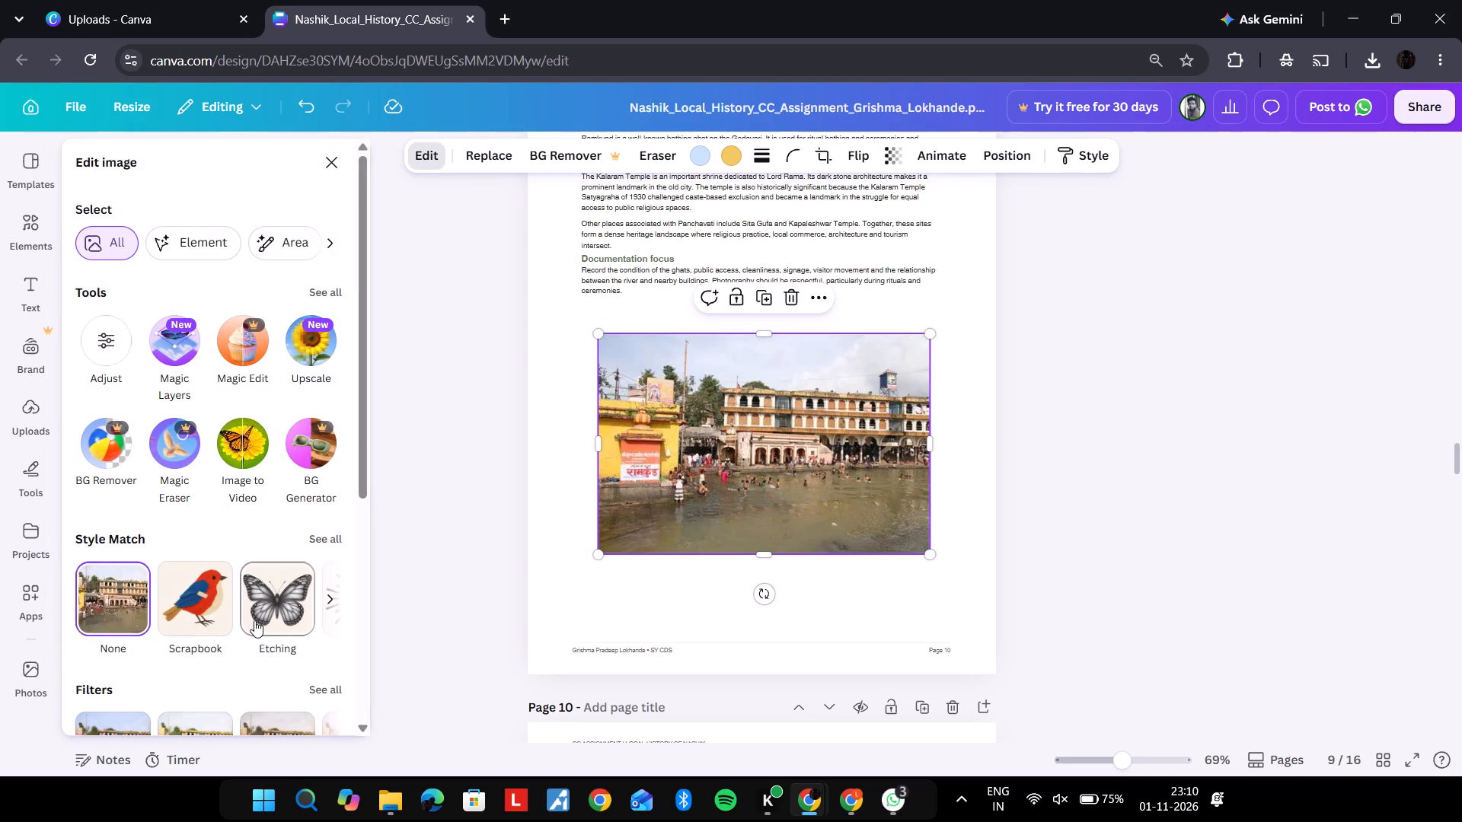
scroll(254, 620, down, 3)
click(201, 680)
click(336, 552)
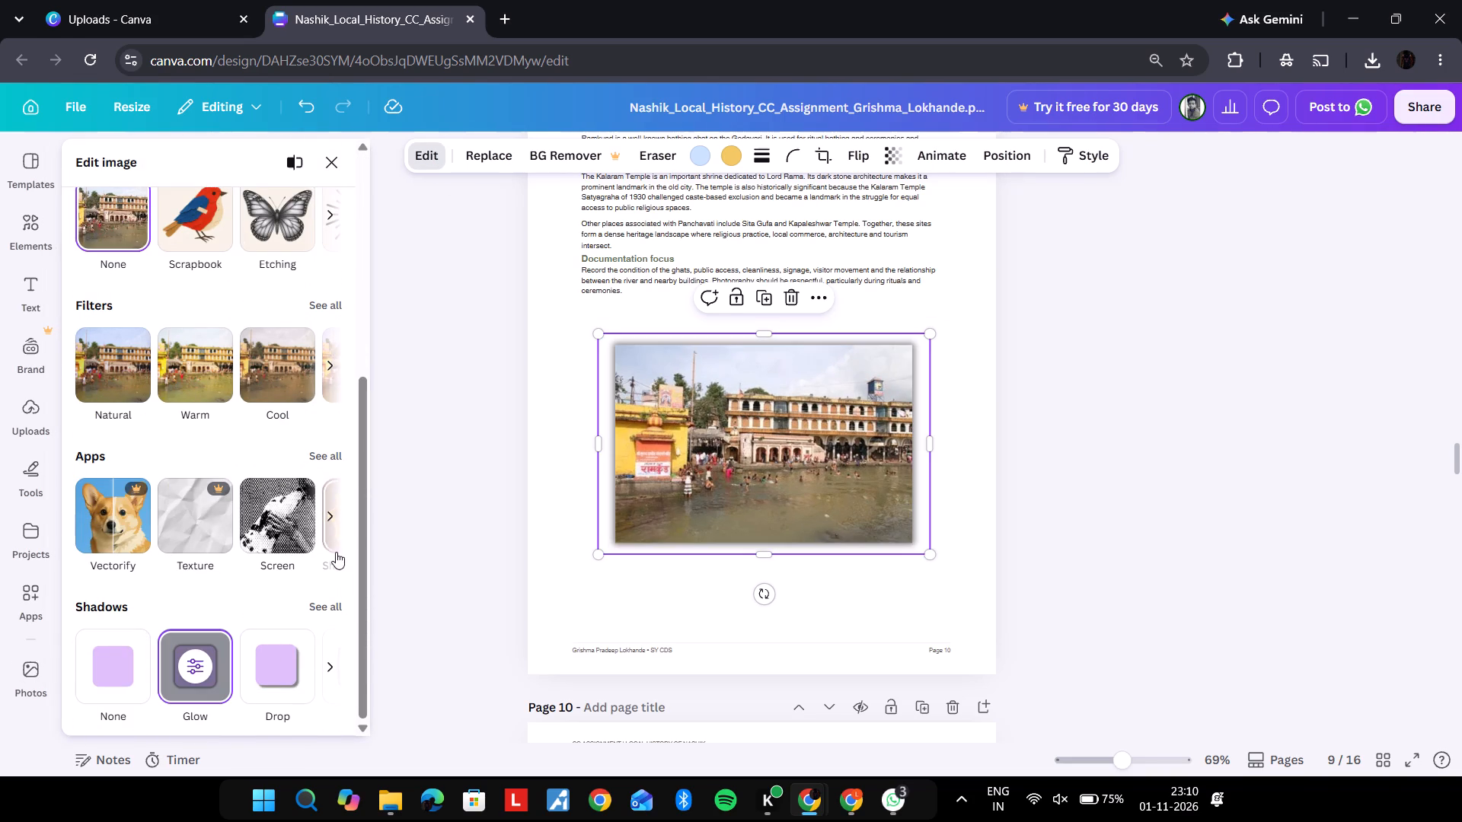
Enlarge the glowing ghat photo slightly and shift it down, centred between the page 9 text and the footer.
drag(927, 556, 936, 578)
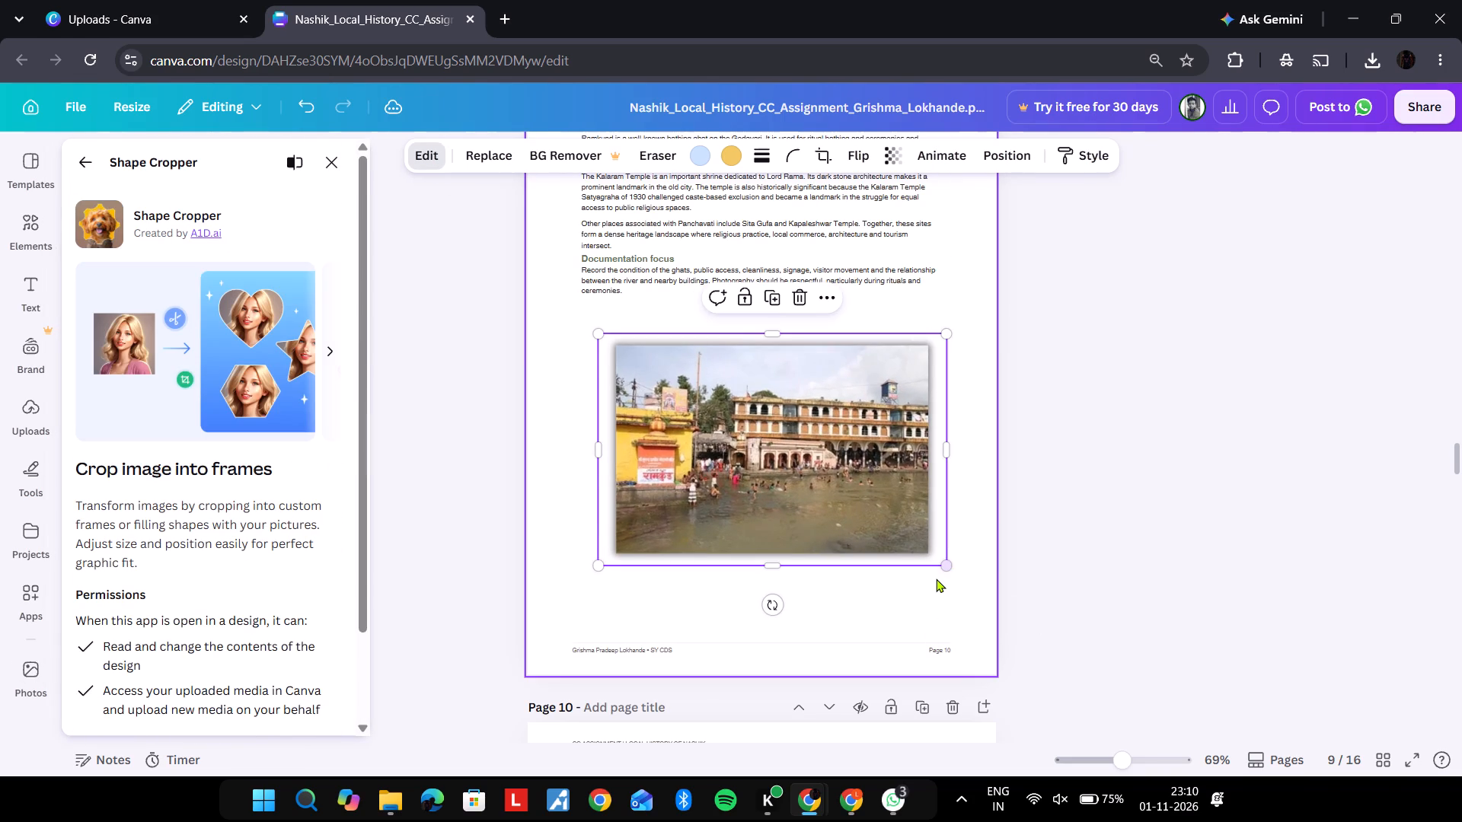
drag(784, 413, 780, 437)
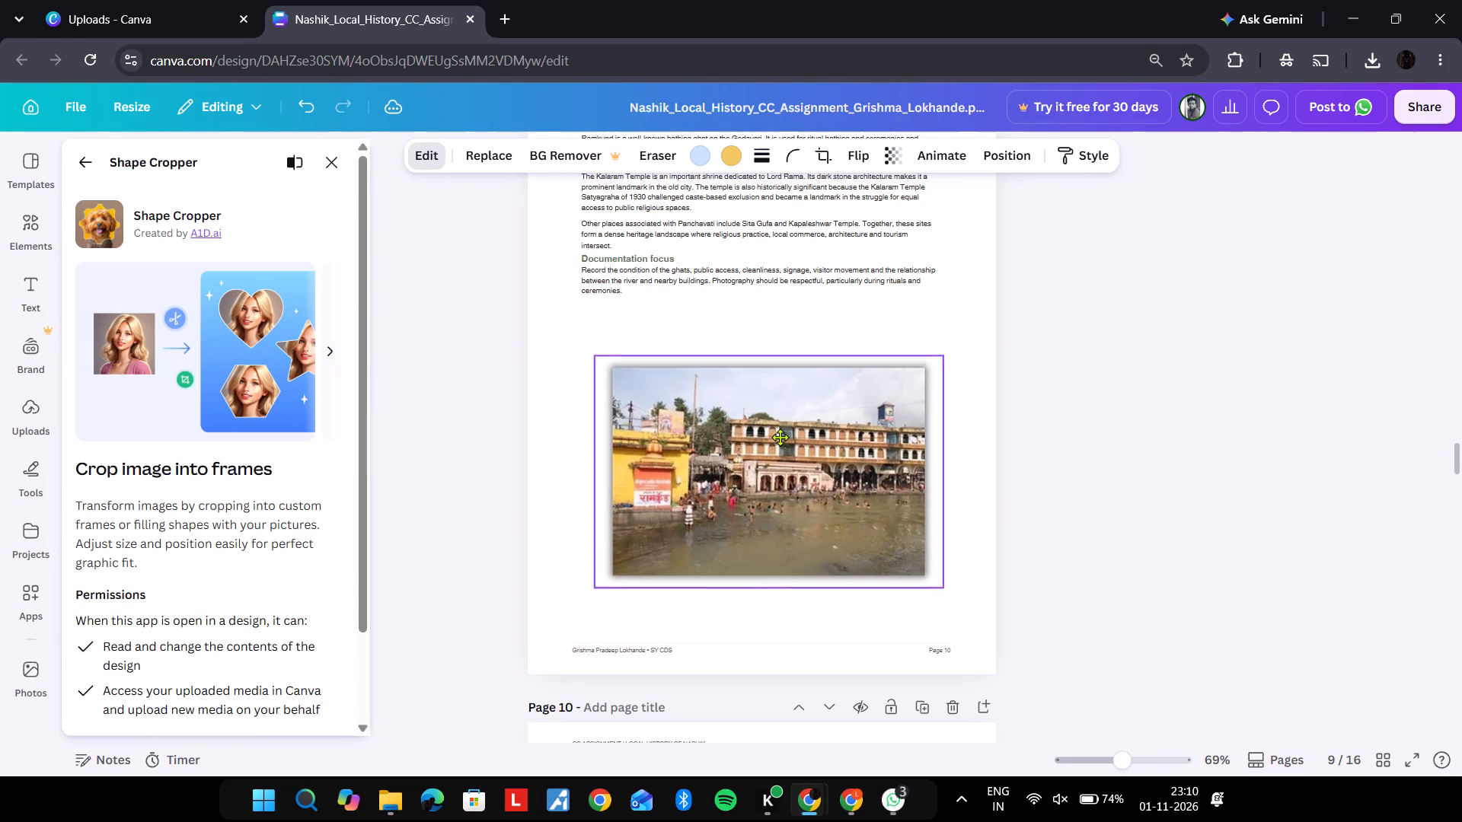
drag(780, 437, 780, 435)
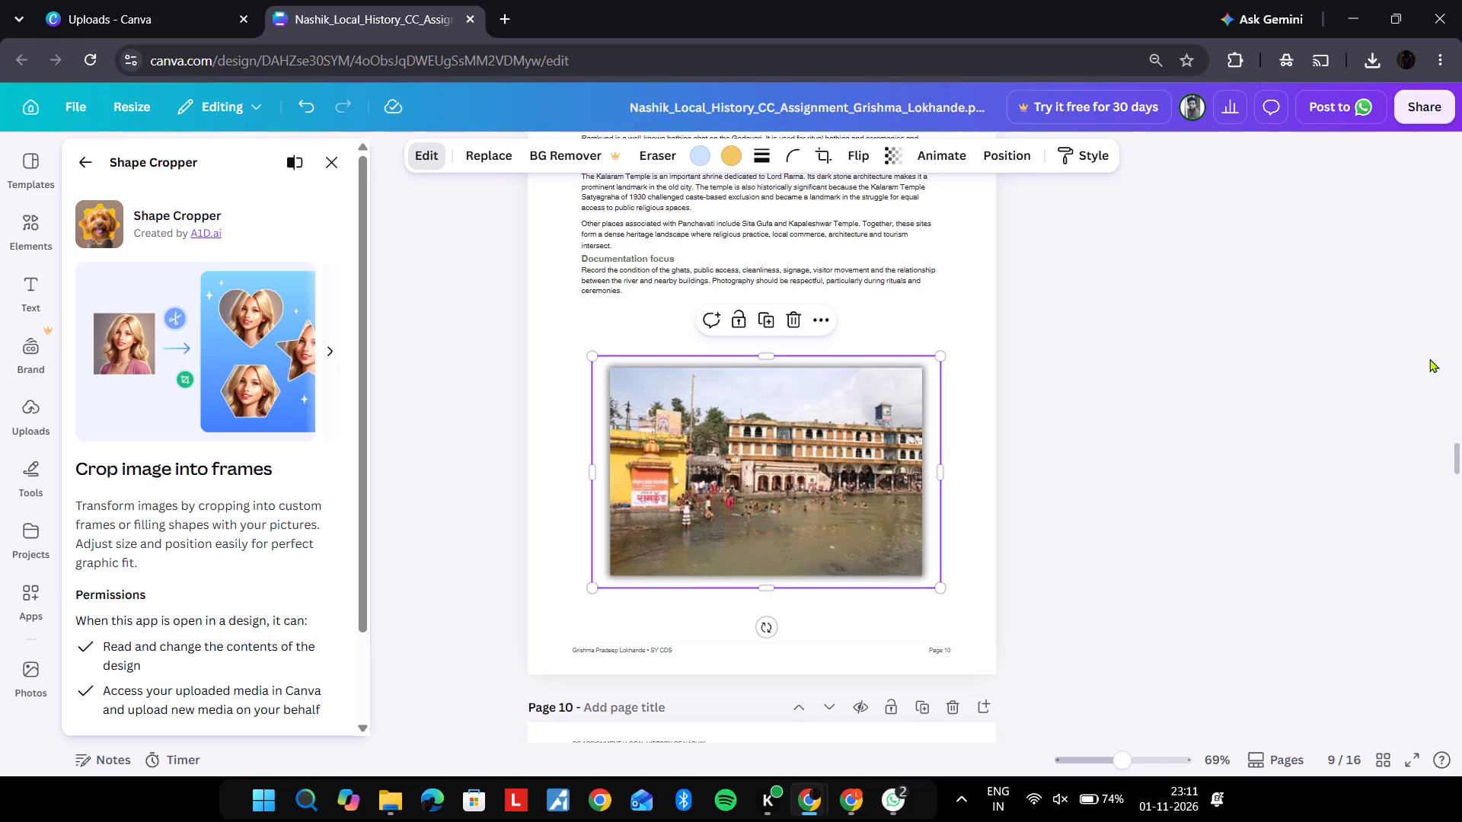
click(1247, 595)
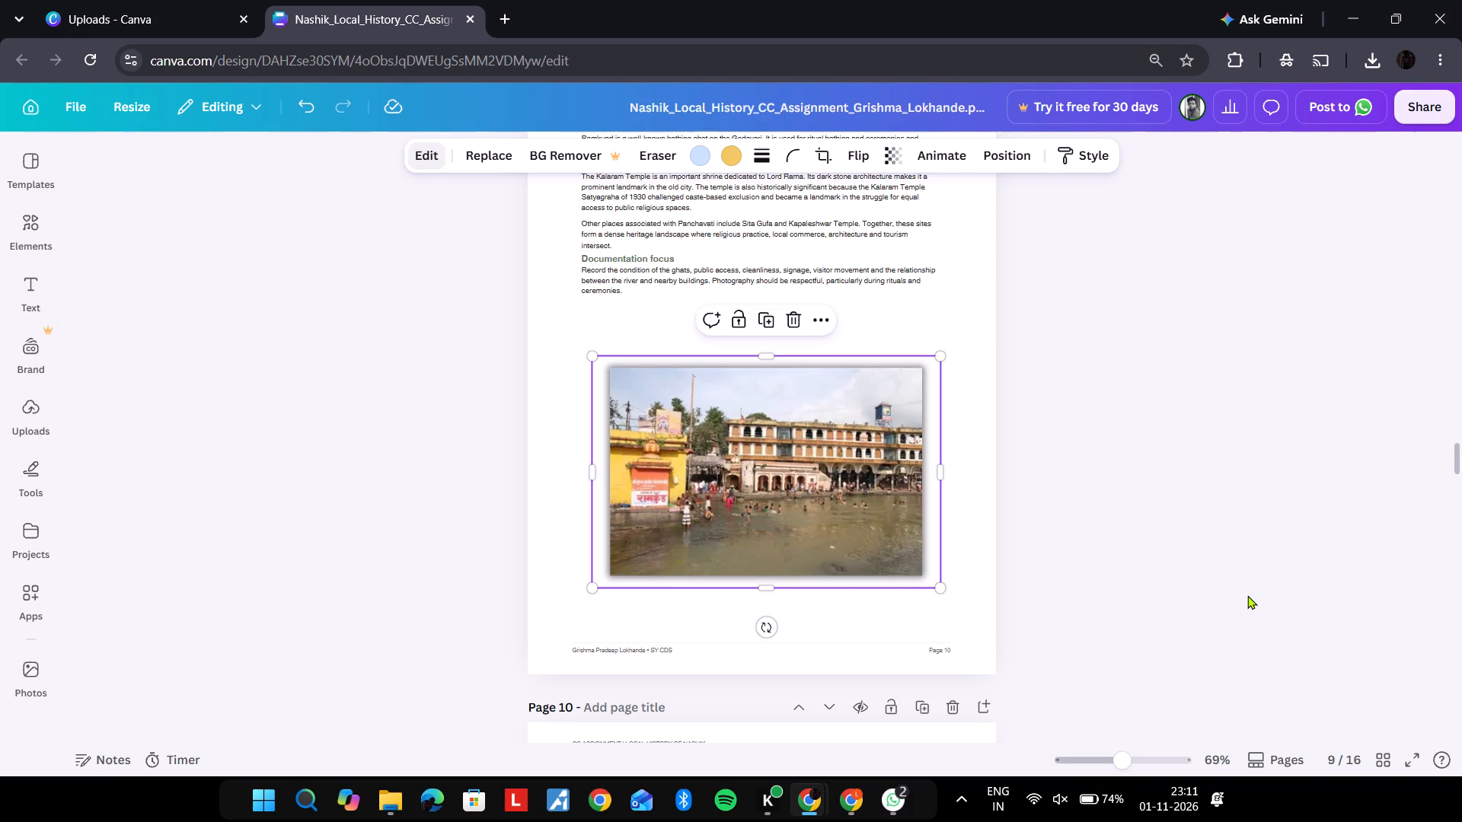
Delete the "Anjaneri Hill Heritage" illustration with its captions from page 10.
scroll(1247, 595, down, 2)
scroll(872, 592, down, 1)
drag(895, 495, 895, 406)
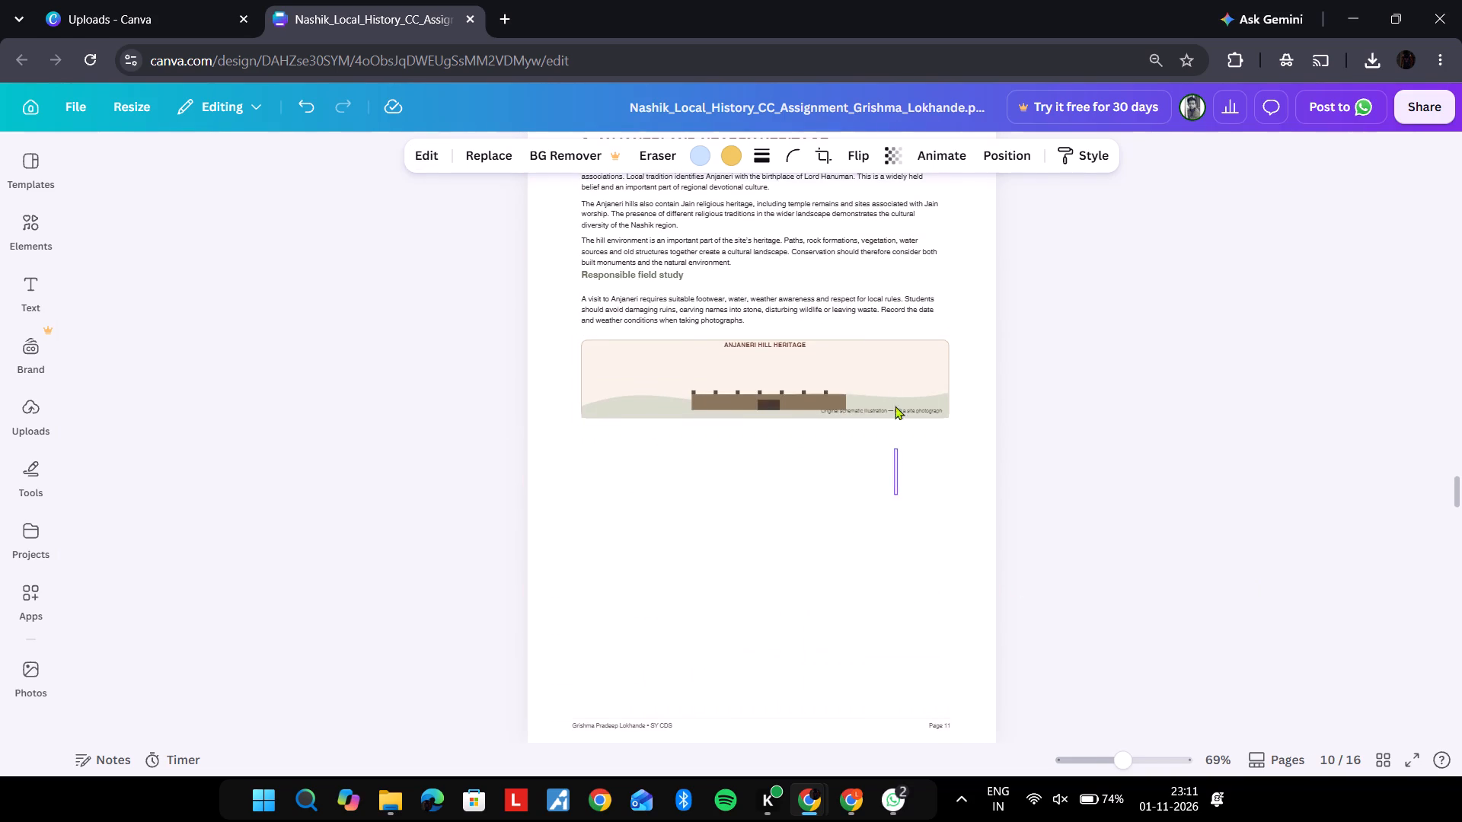
drag(895, 406, 795, 348)
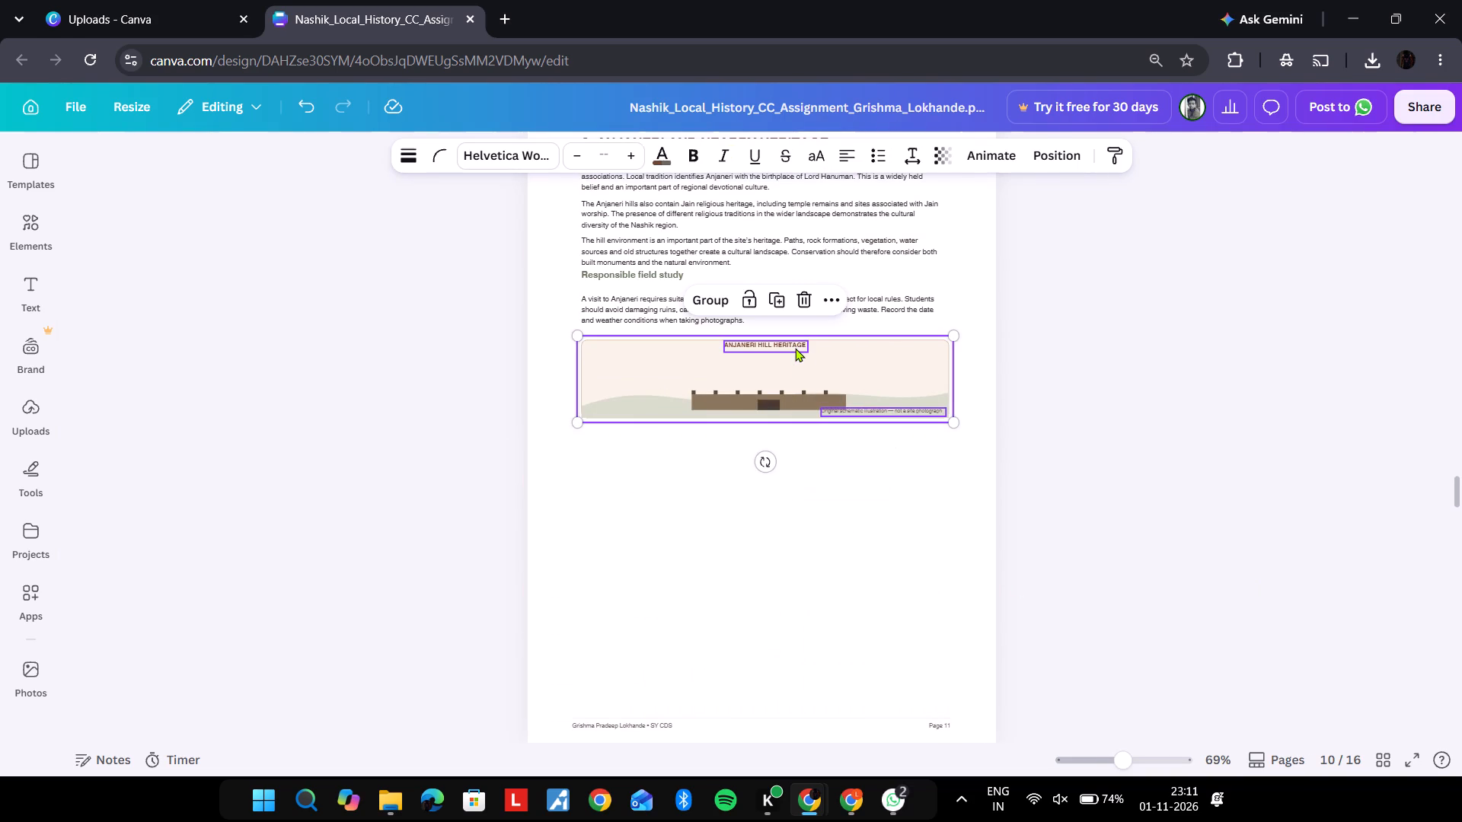
key(BackSpace)
Switch to the Google Images results for "nashik historical significance photo all collage" and look through them for a replacement Anjaneri hill photo for page 10.
key(alt+Tab)
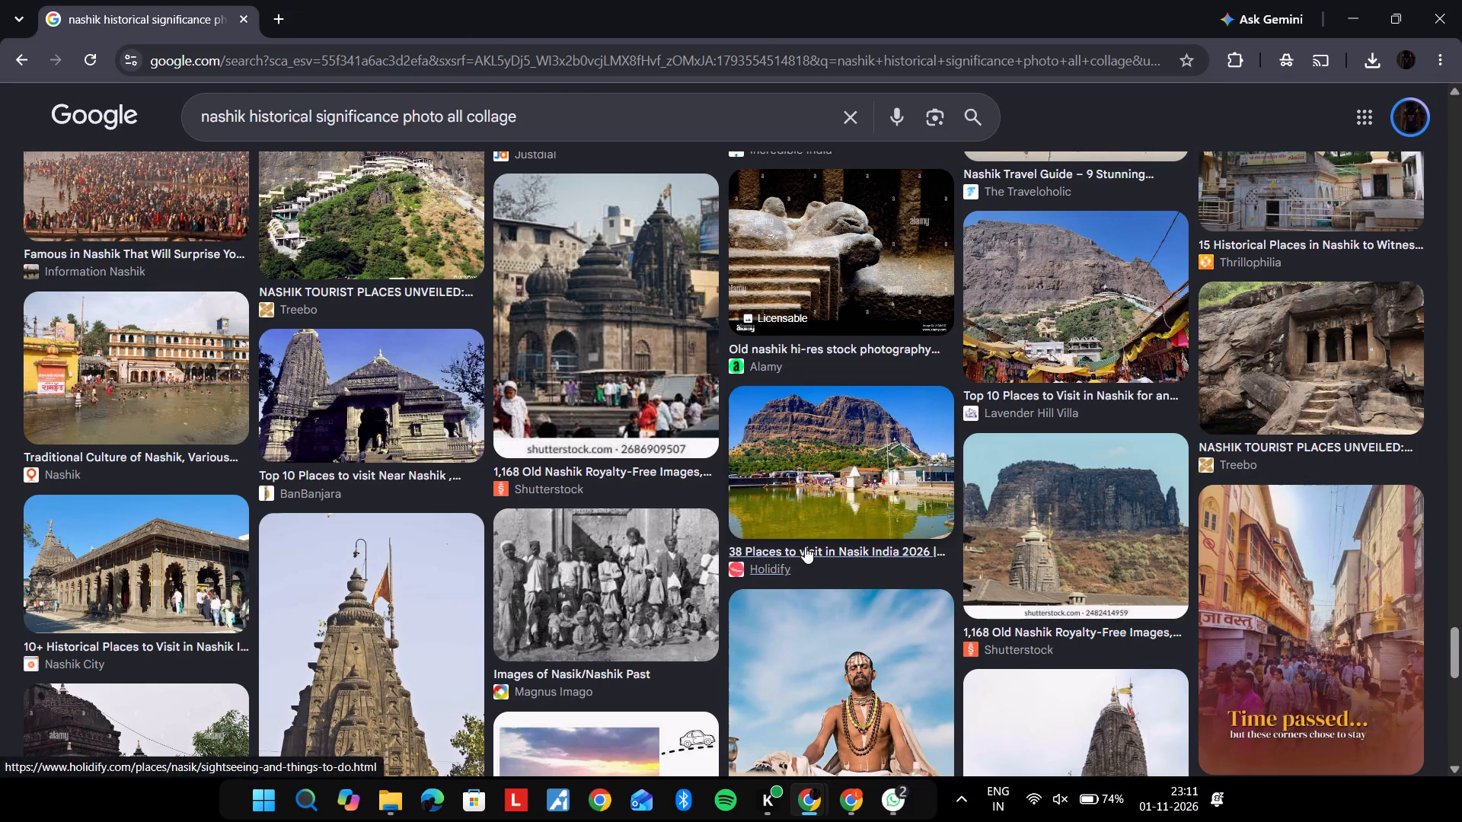
scroll(805, 546, up, 9)
scroll(805, 546, down, 6)
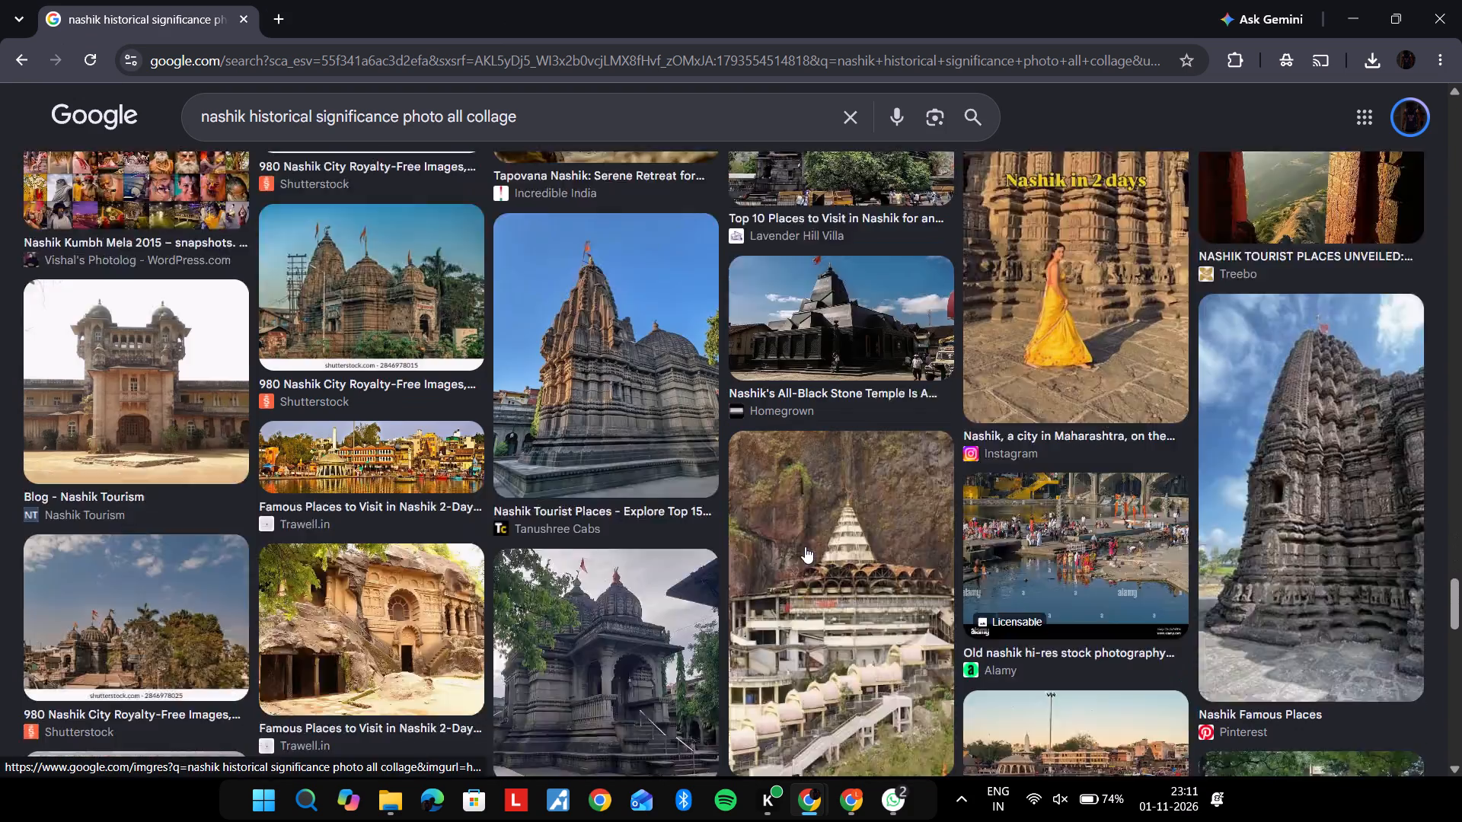
scroll(805, 546, up, 17)
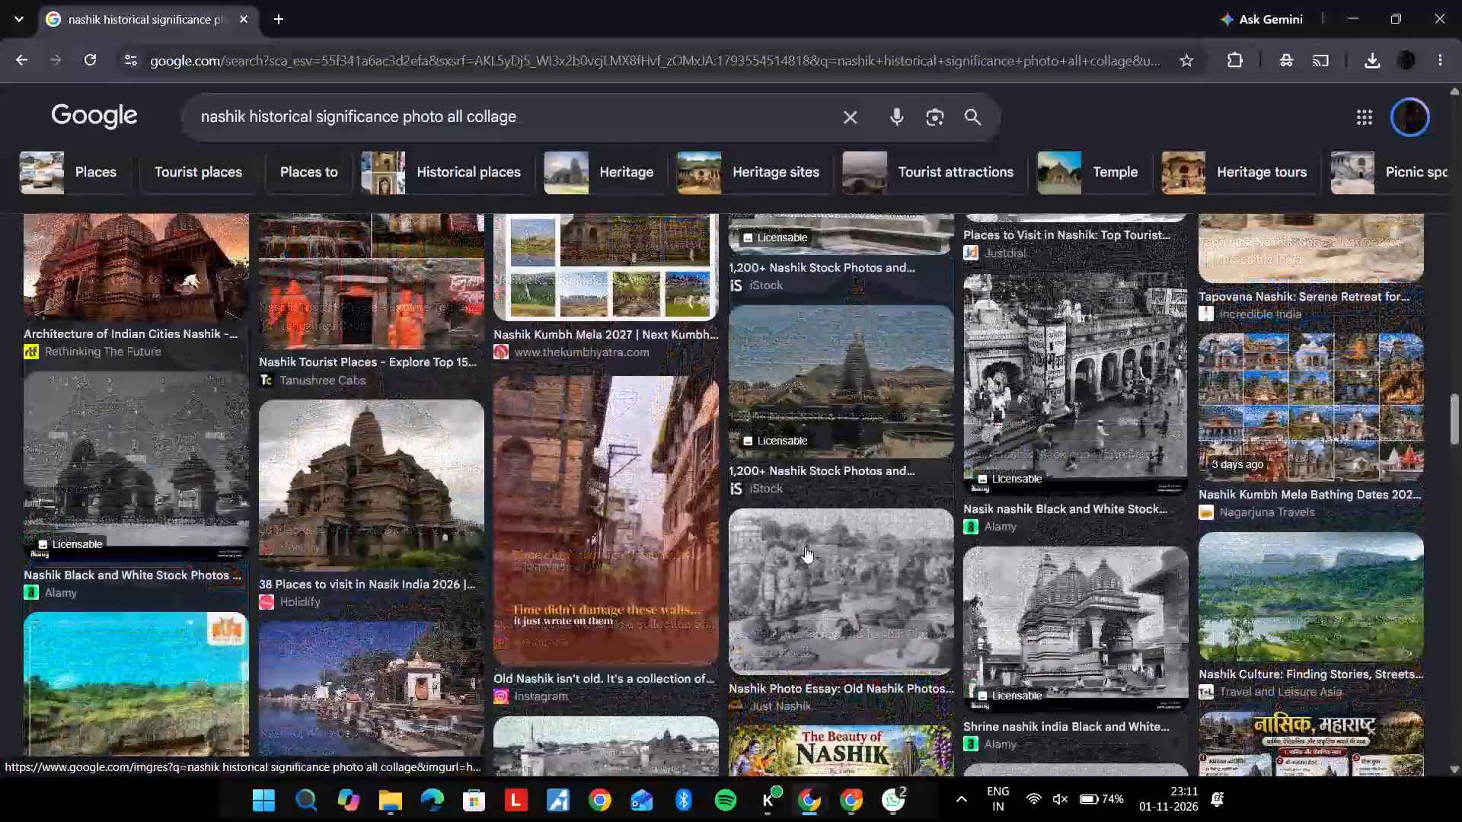
scroll(805, 546, up, 8)
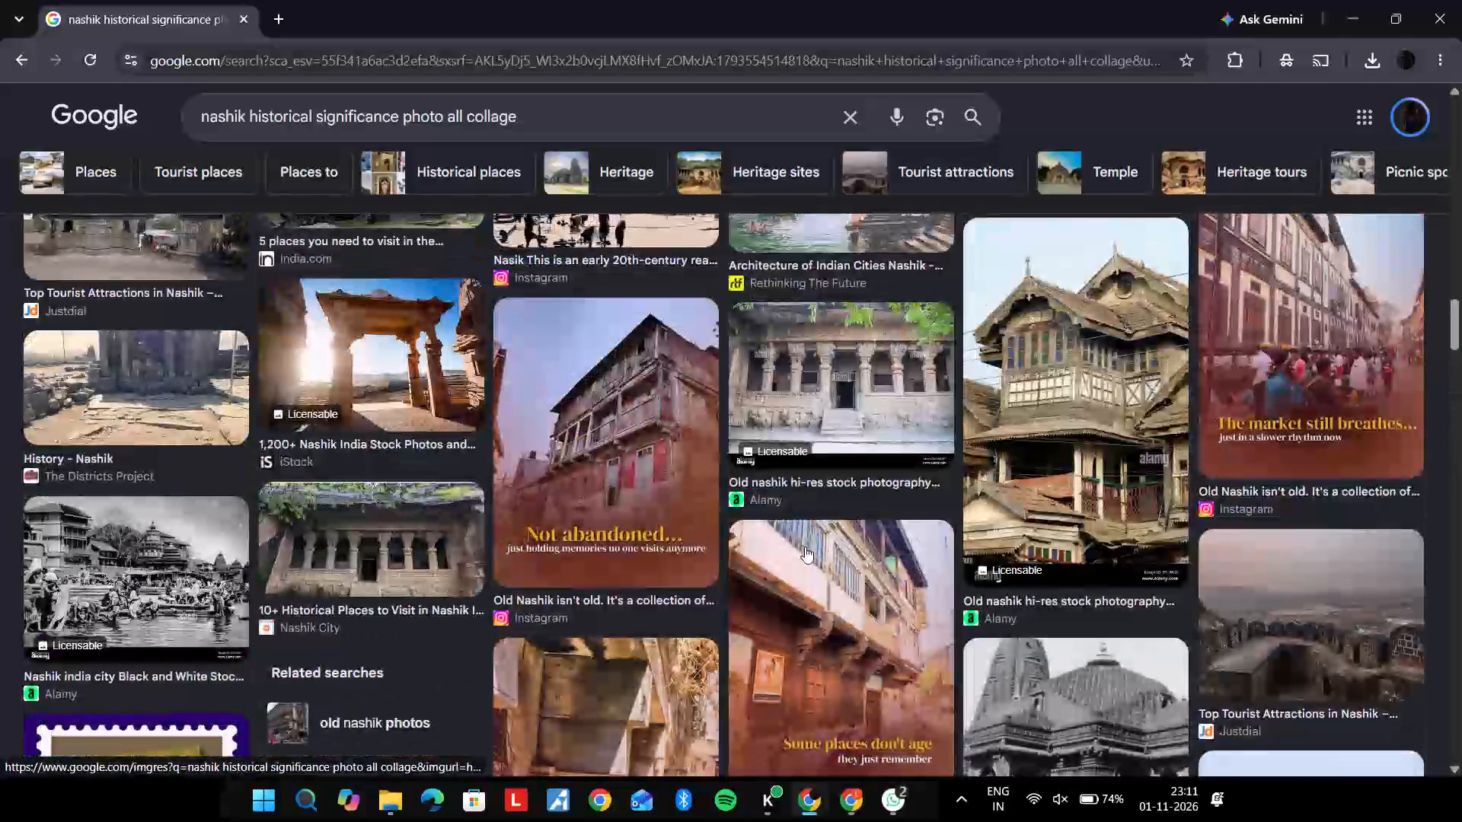
scroll(805, 546, up, 9)
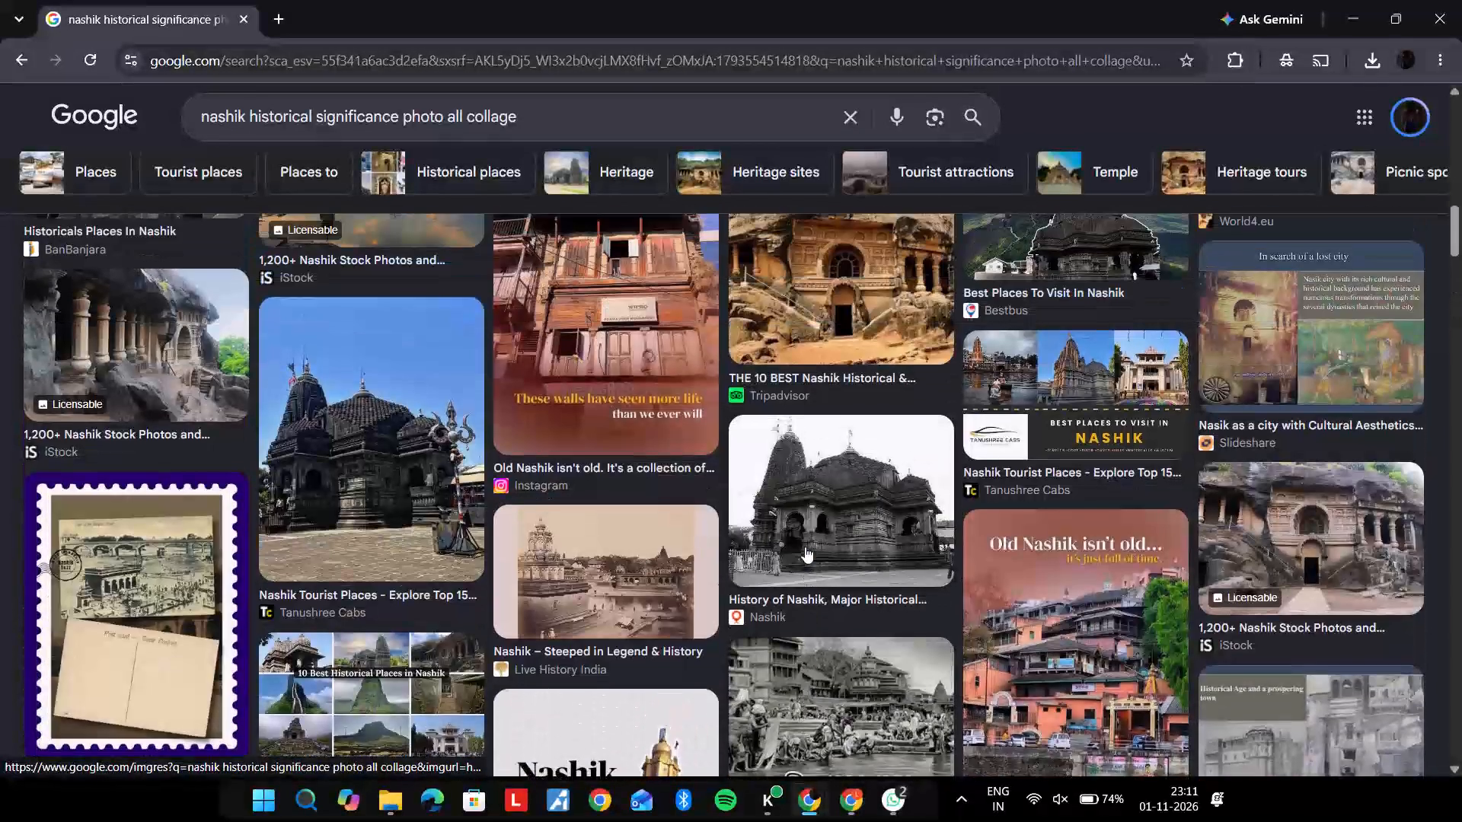
scroll(805, 546, up, 11)
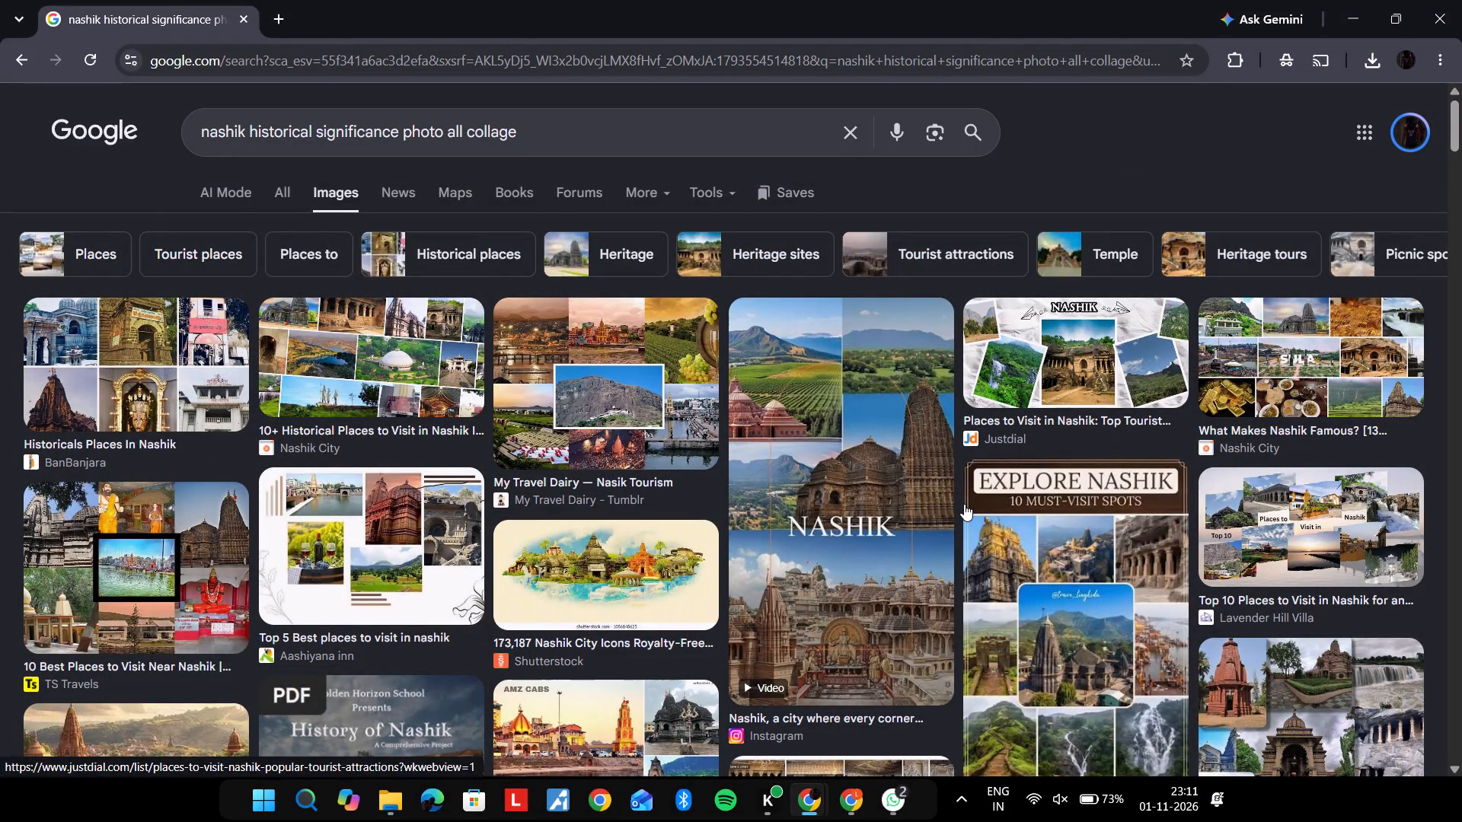
scroll(964, 504, down, 10)
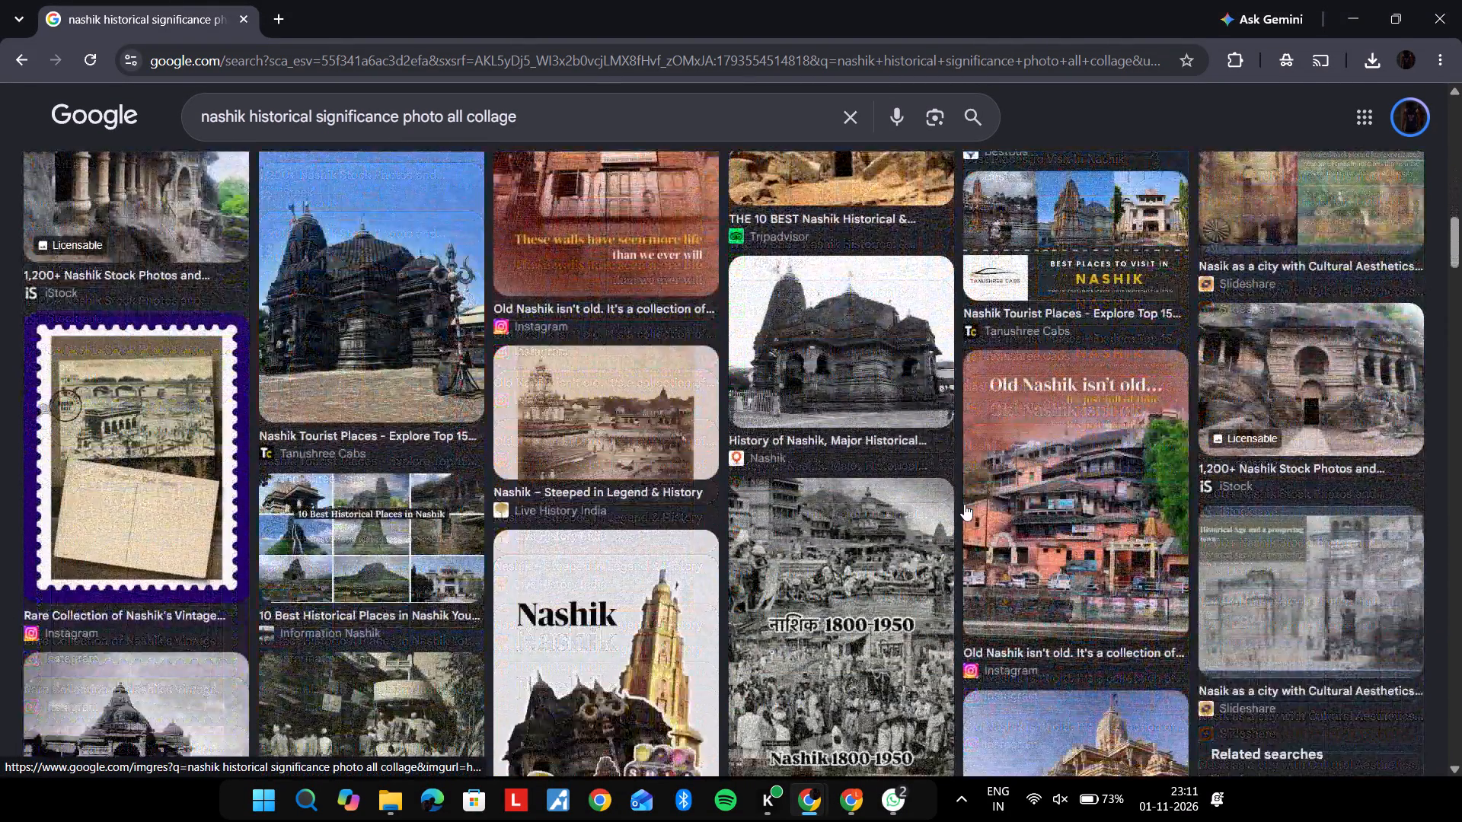
scroll(964, 504, down, 6)
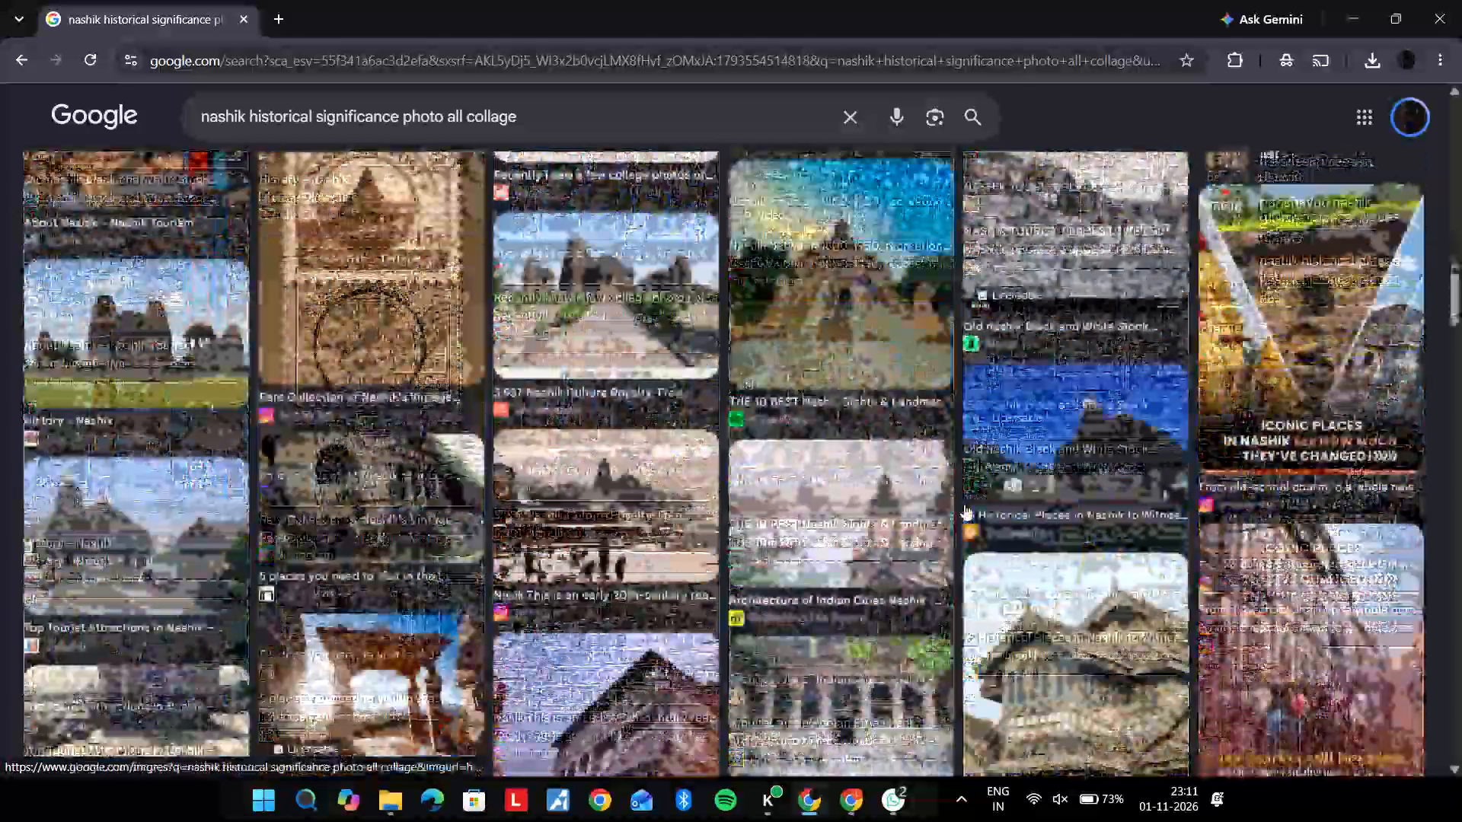
scroll(964, 504, down, 7)
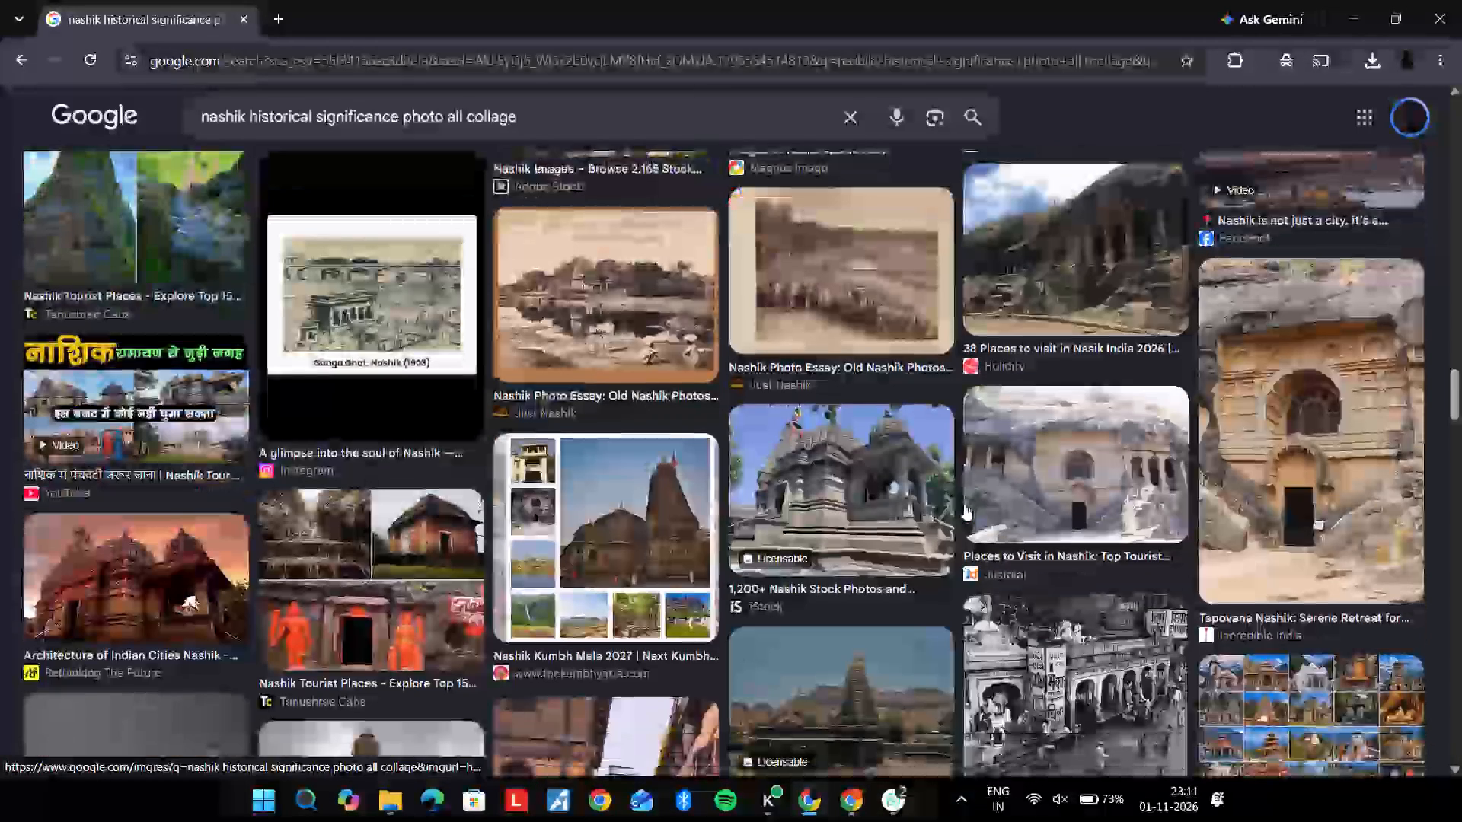
scroll(964, 504, down, 7)
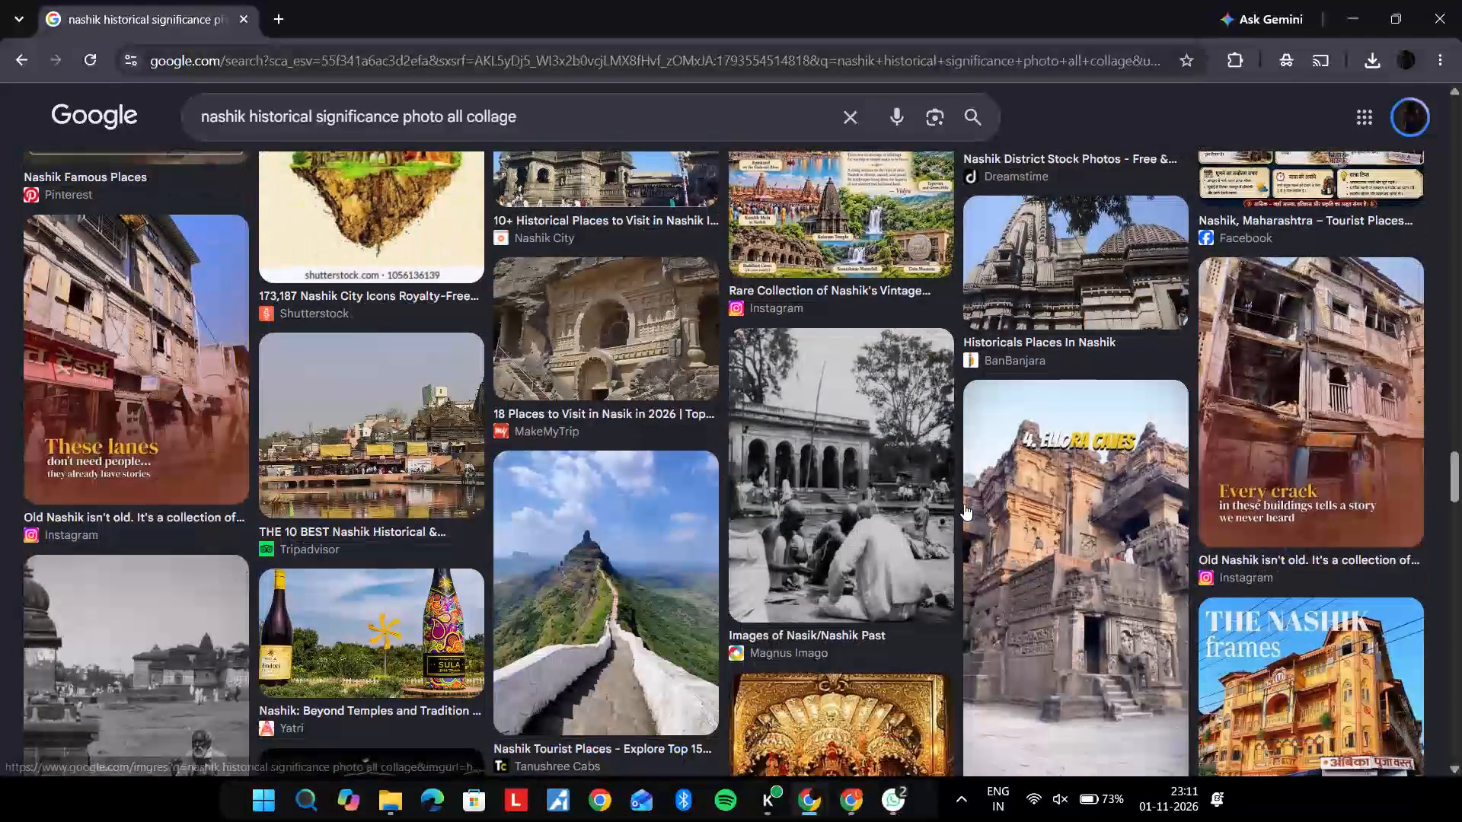
scroll(964, 504, down, 5)
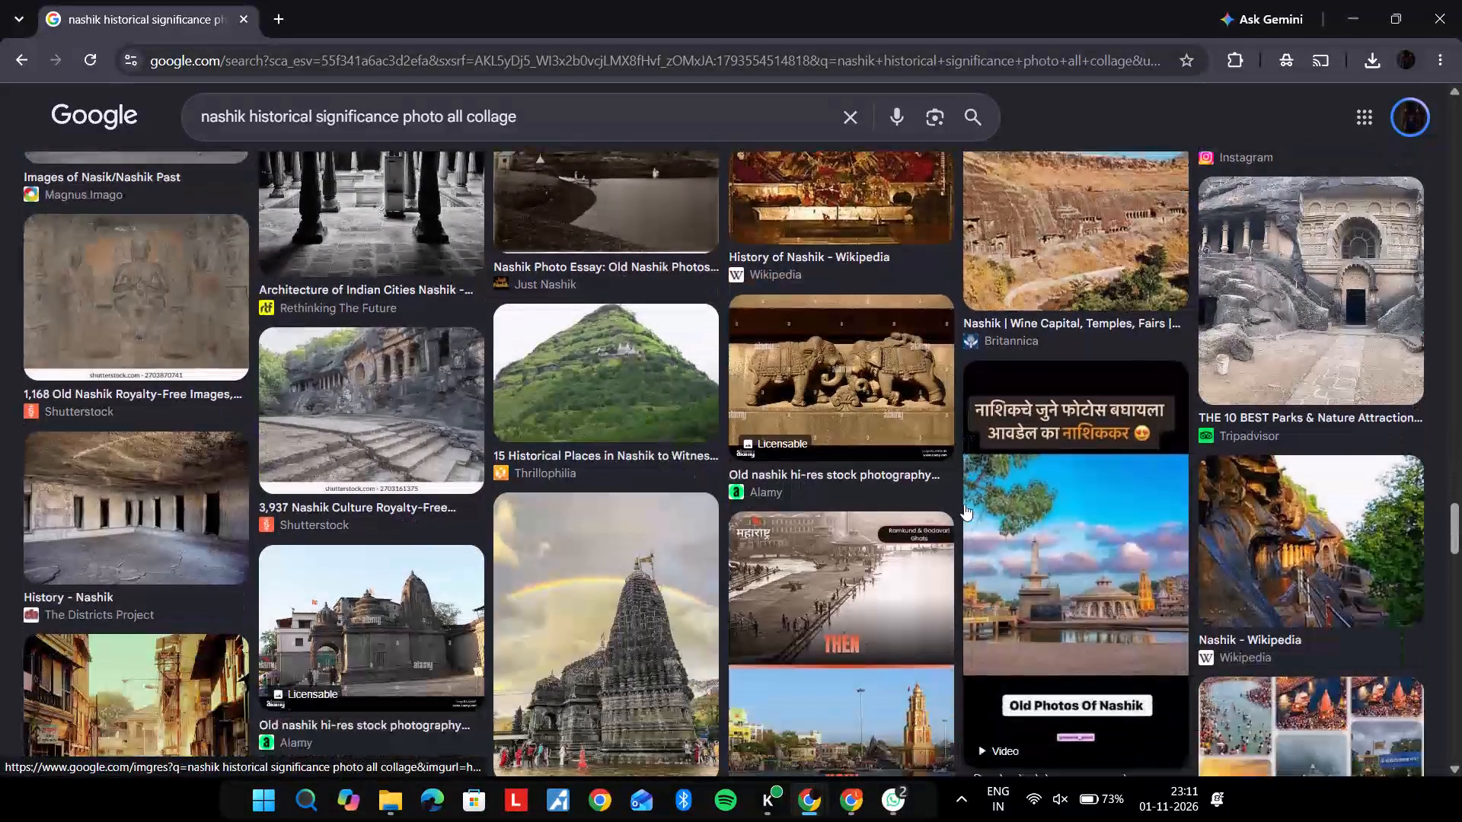
scroll(964, 504, down, 6)
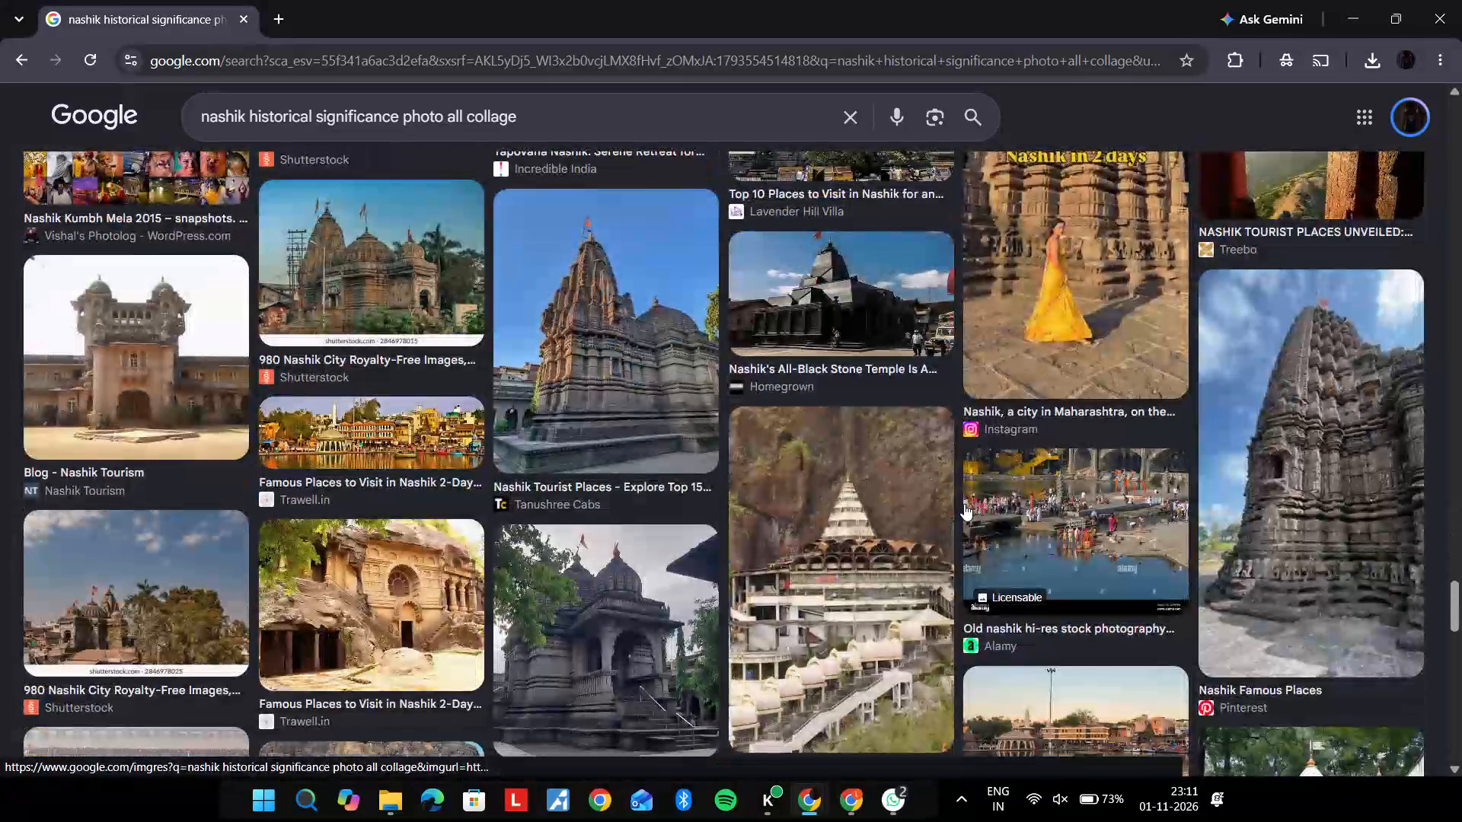
scroll(964, 504, down, 6)
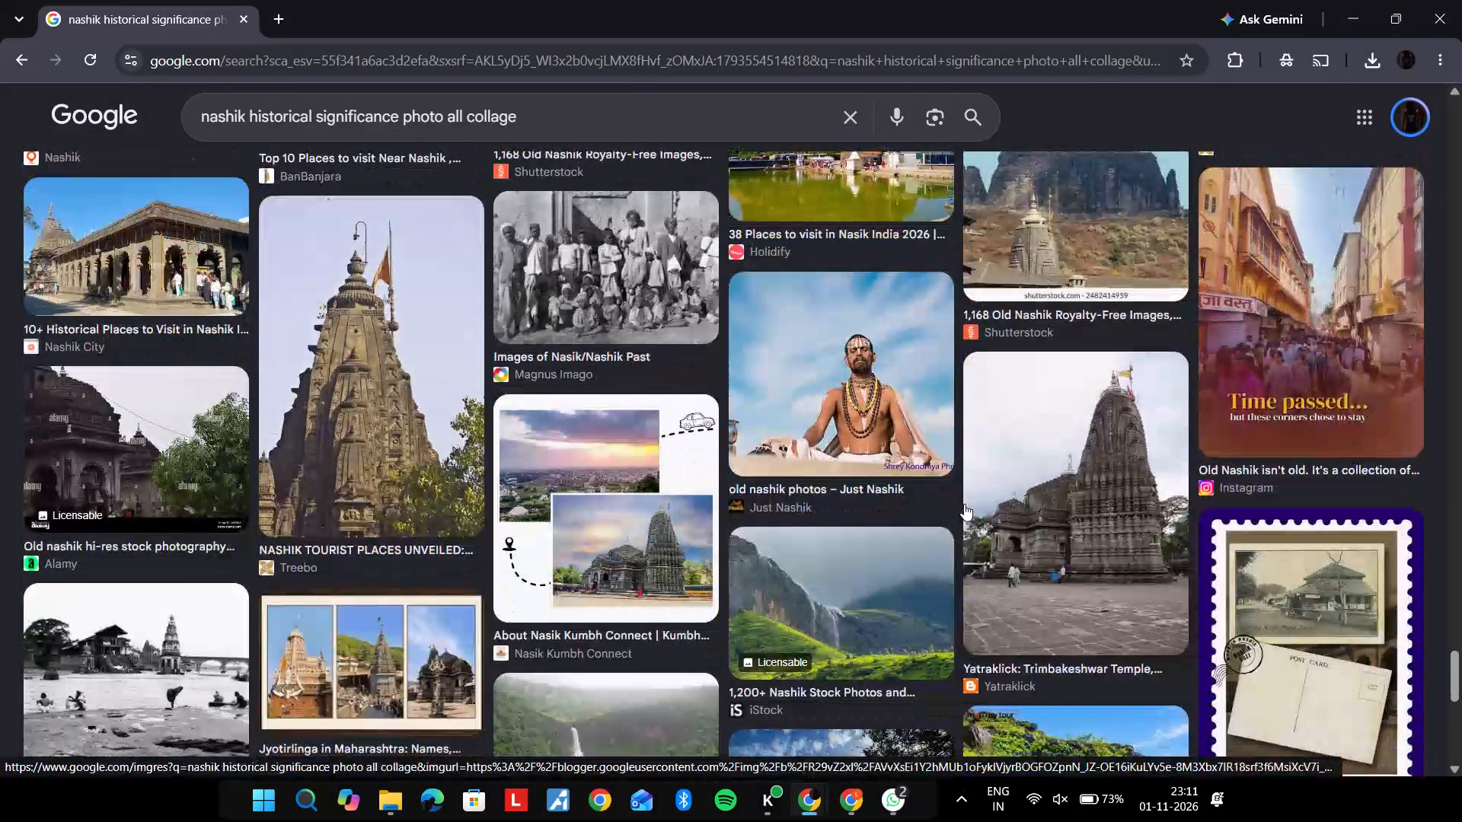
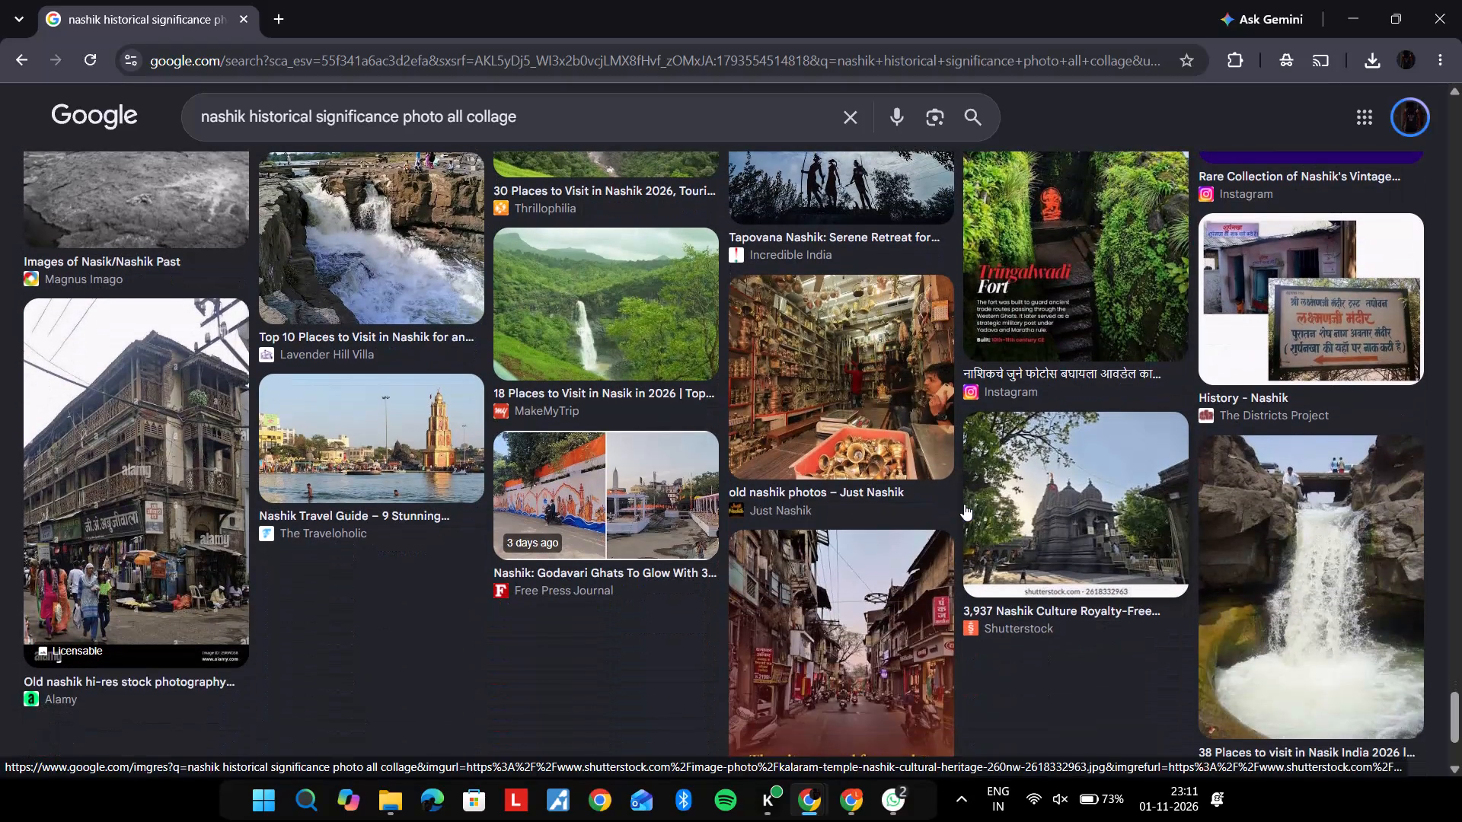
Look through the "nashik historical significance photo all collage" image results for a photo of Anjaneri hill.
scroll(964, 504, down, 2)
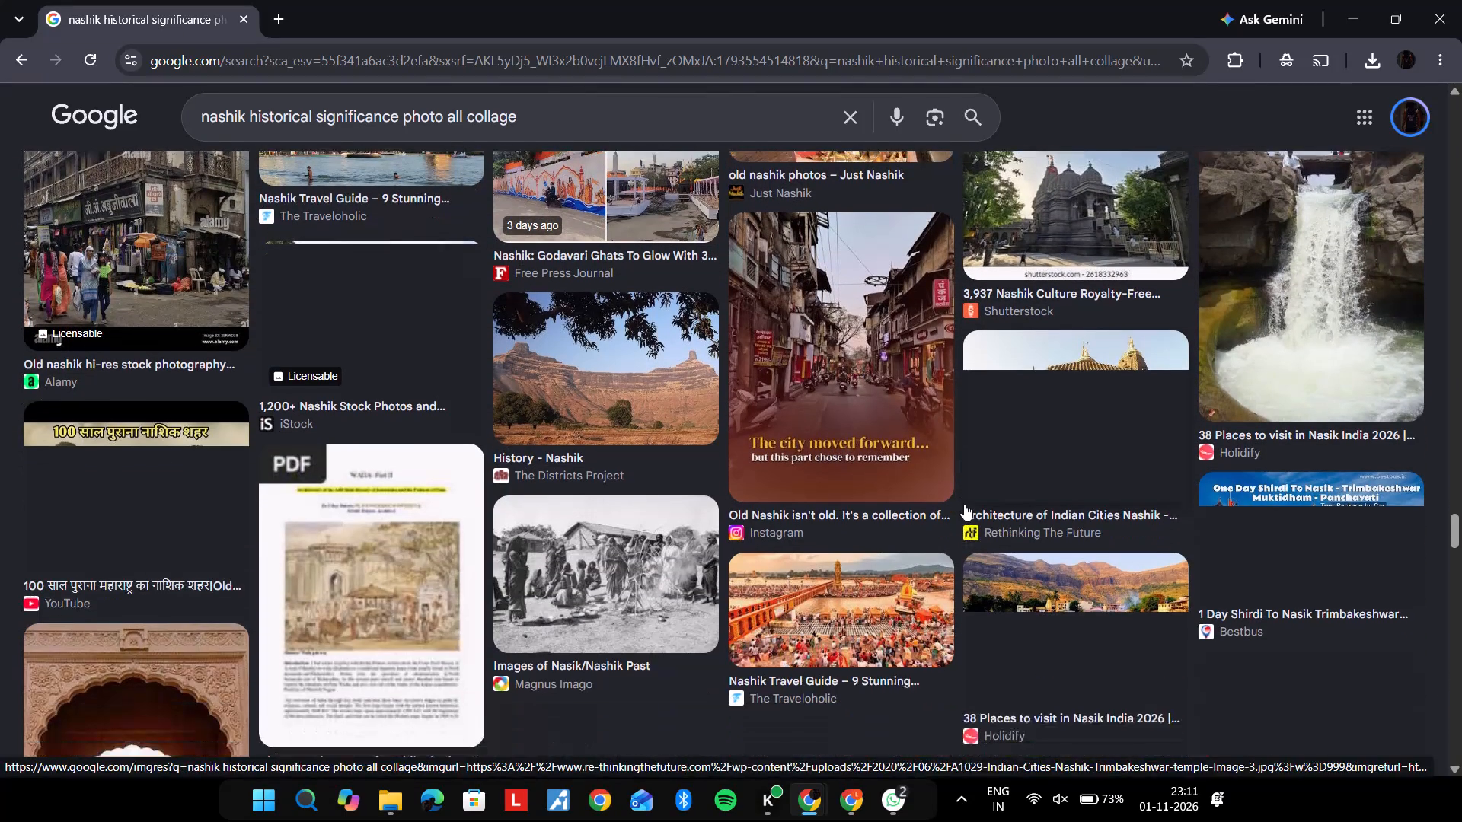
scroll(964, 504, down, 1)
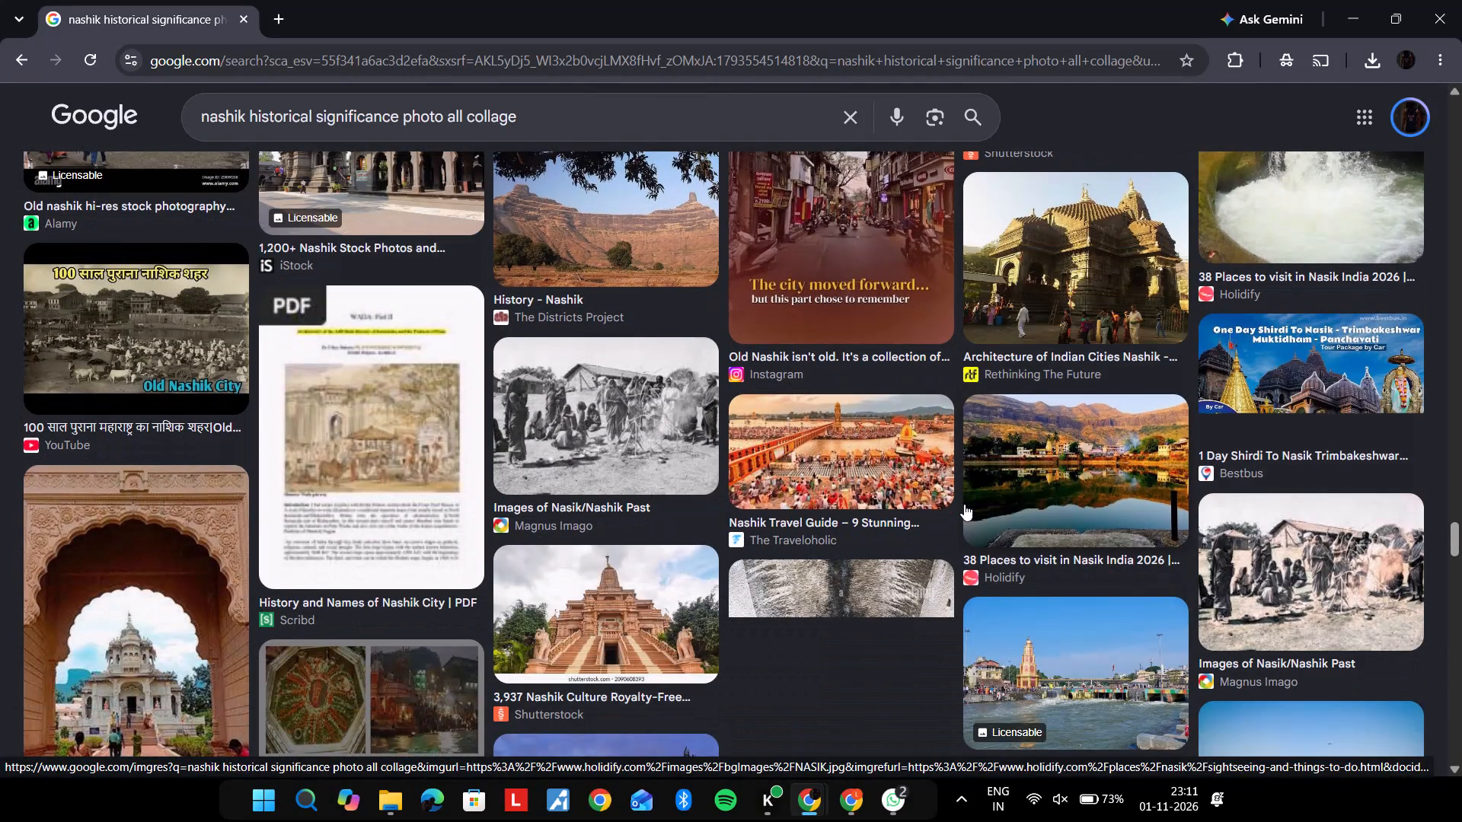
scroll(964, 504, down, 4)
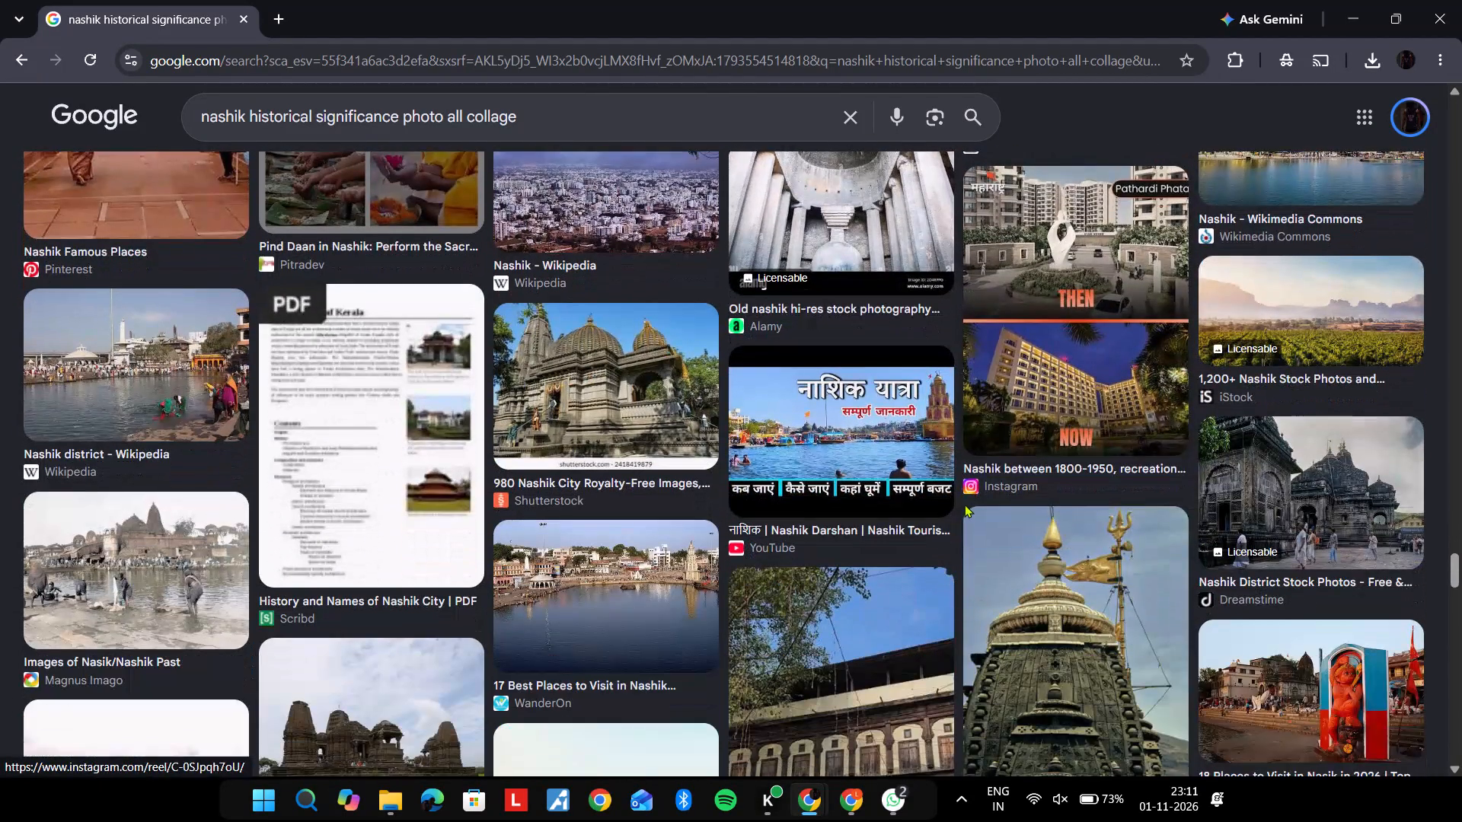
scroll(964, 504, down, 6)
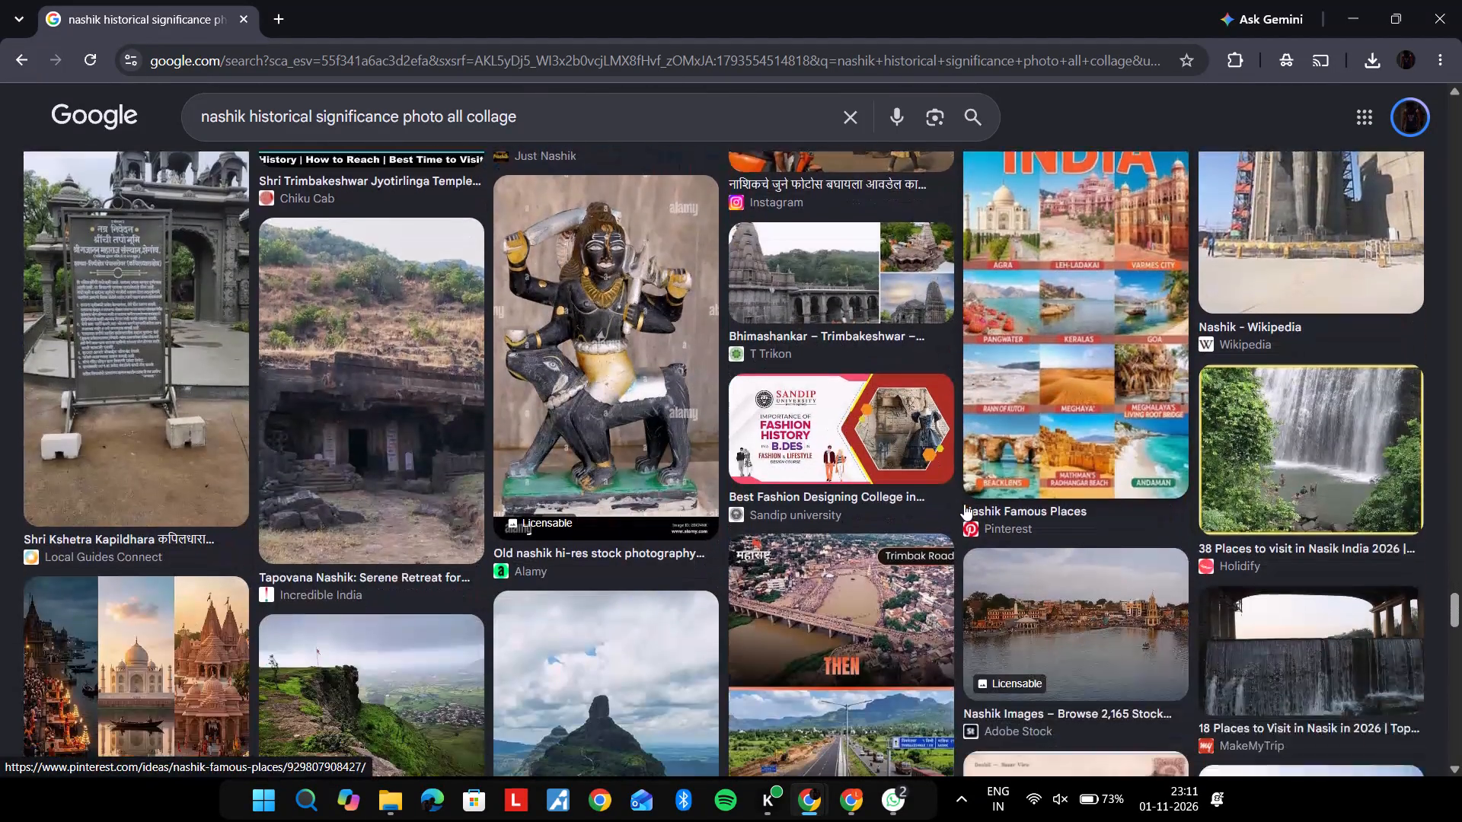
scroll(886, 504, down, 1)
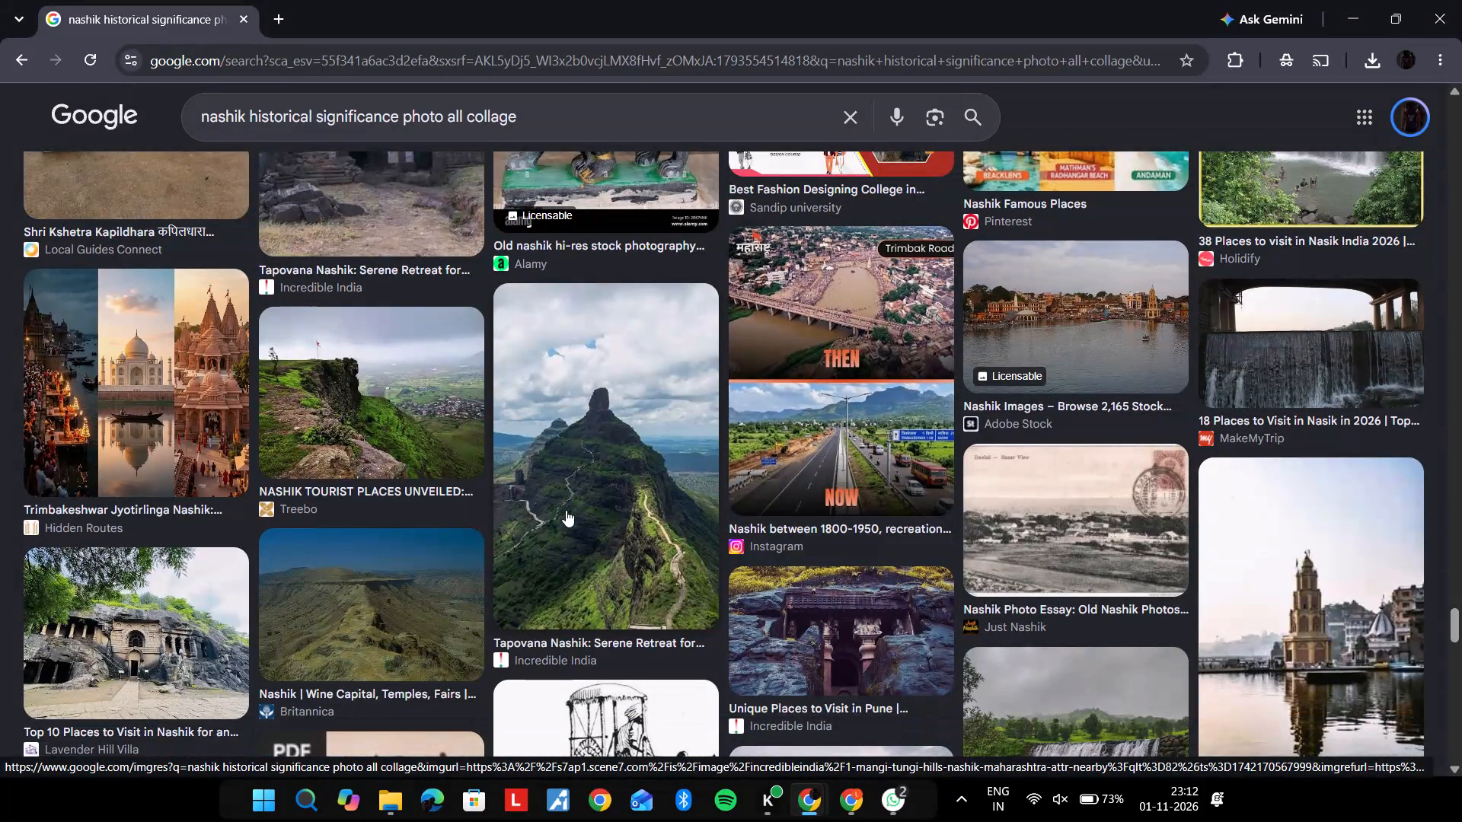
scroll(566, 510, down, 6)
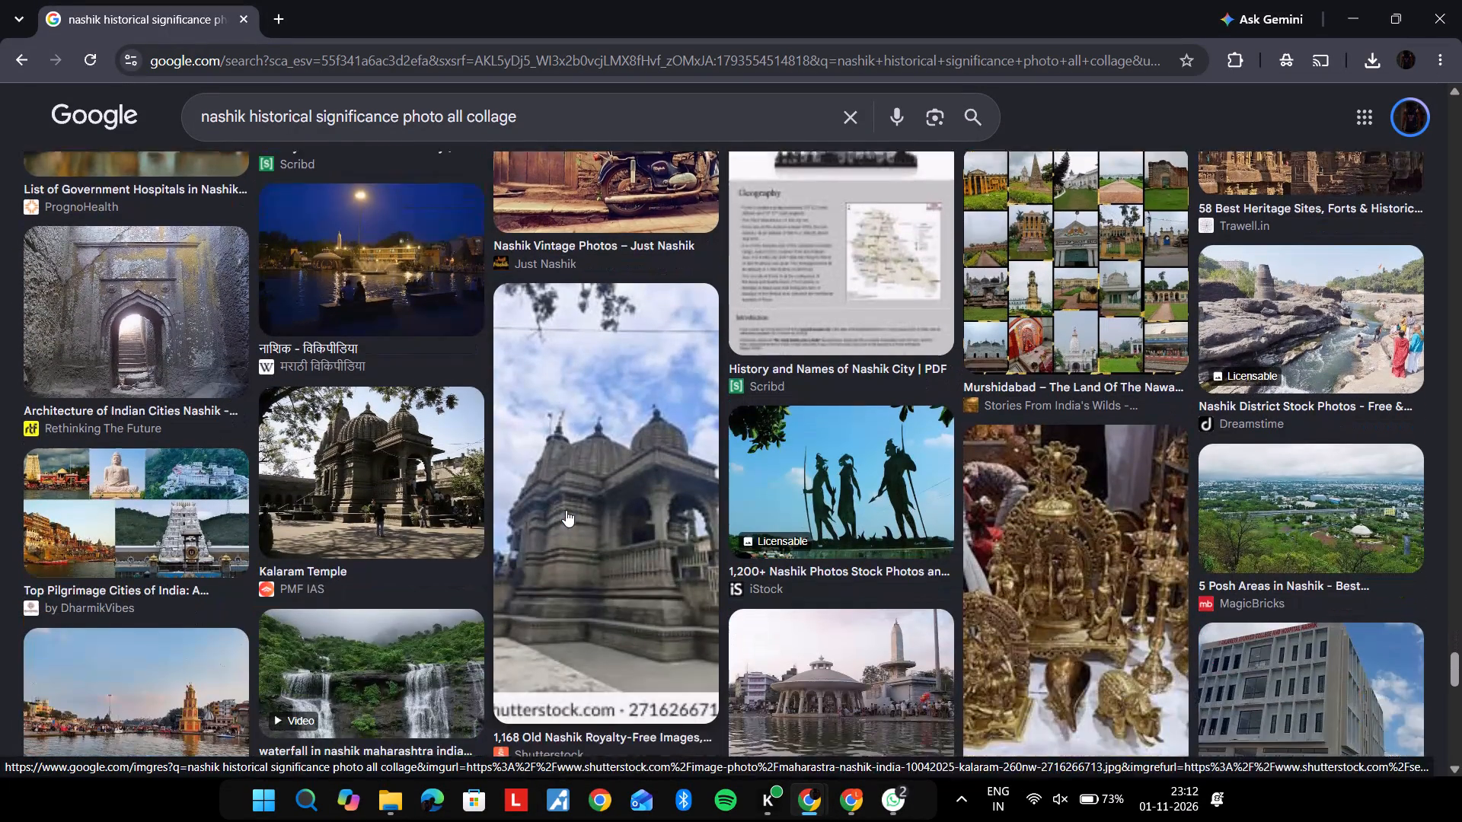
scroll(566, 510, down, 7)
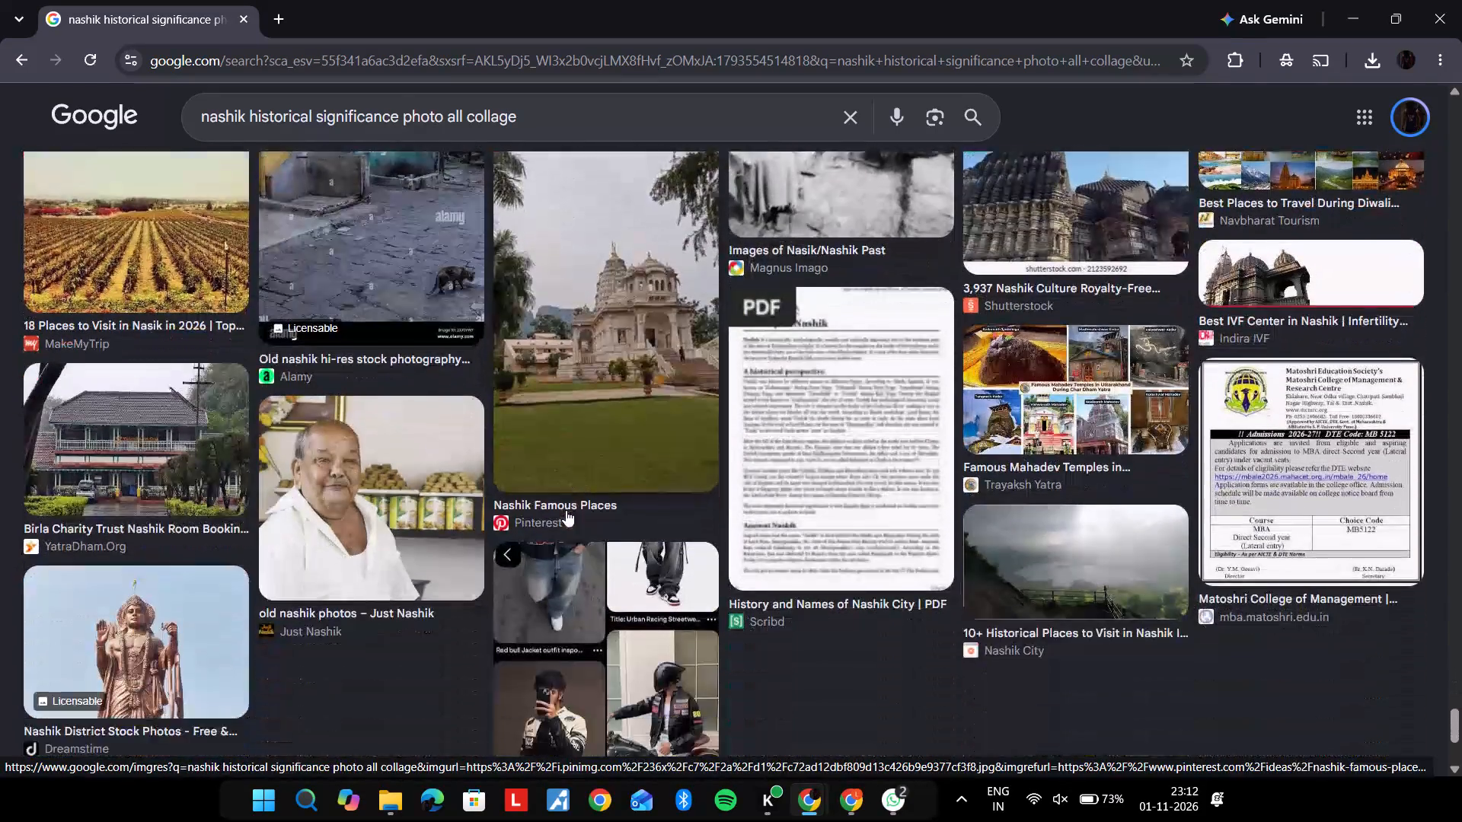
scroll(566, 510, down, 2)
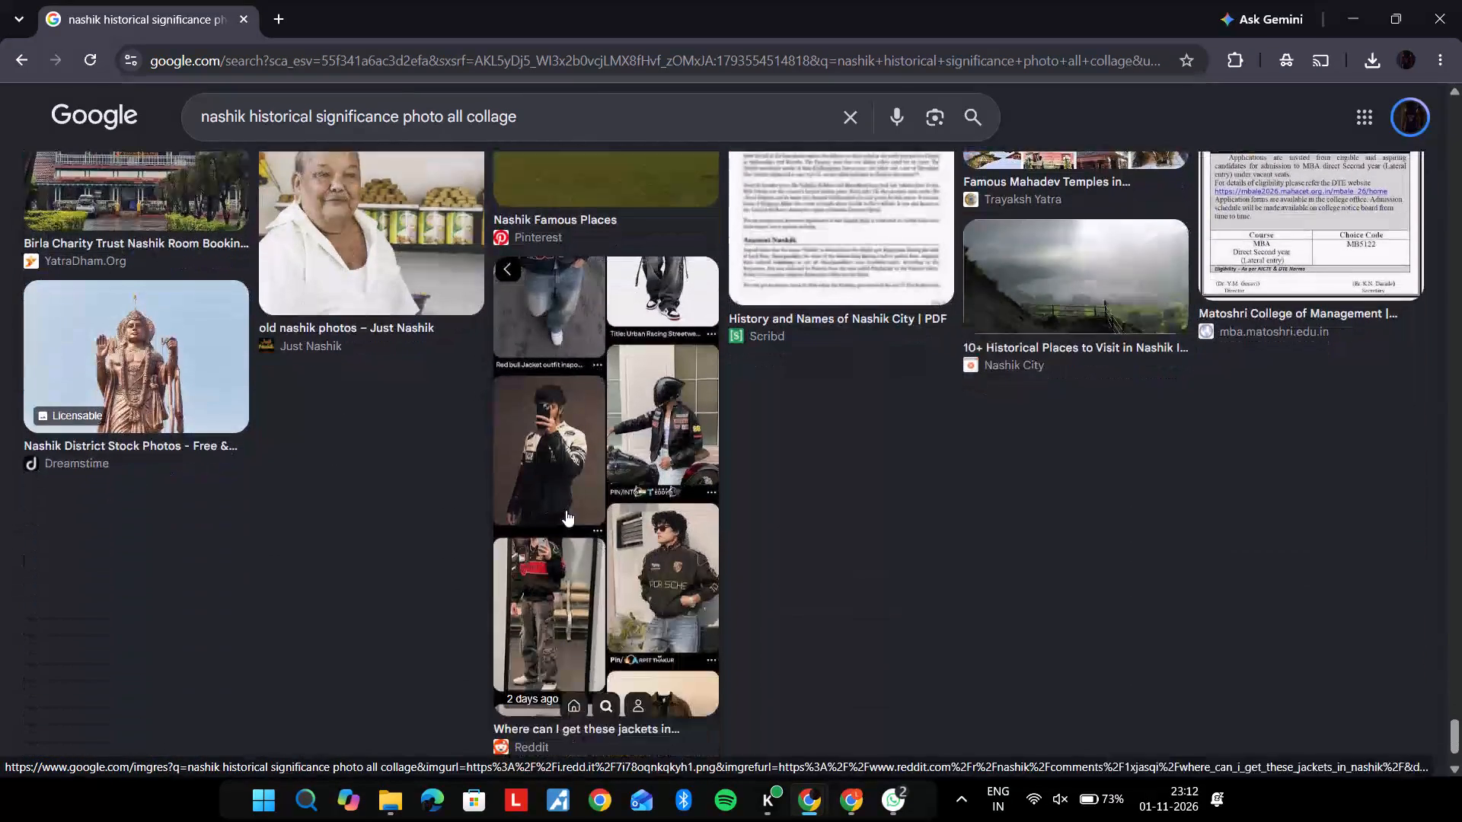
scroll(566, 510, down, 1)
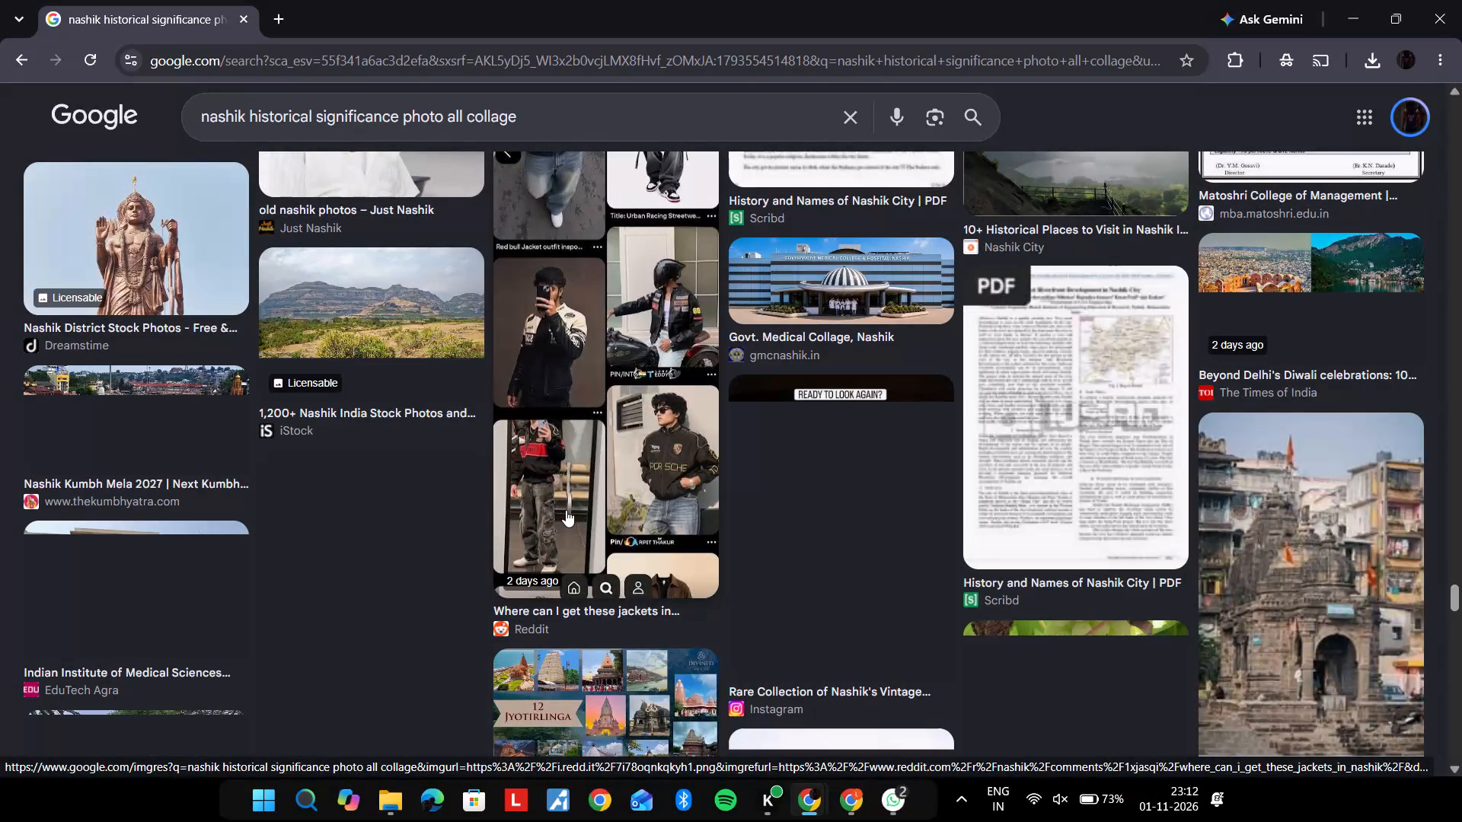
scroll(379, 586, up, 5)
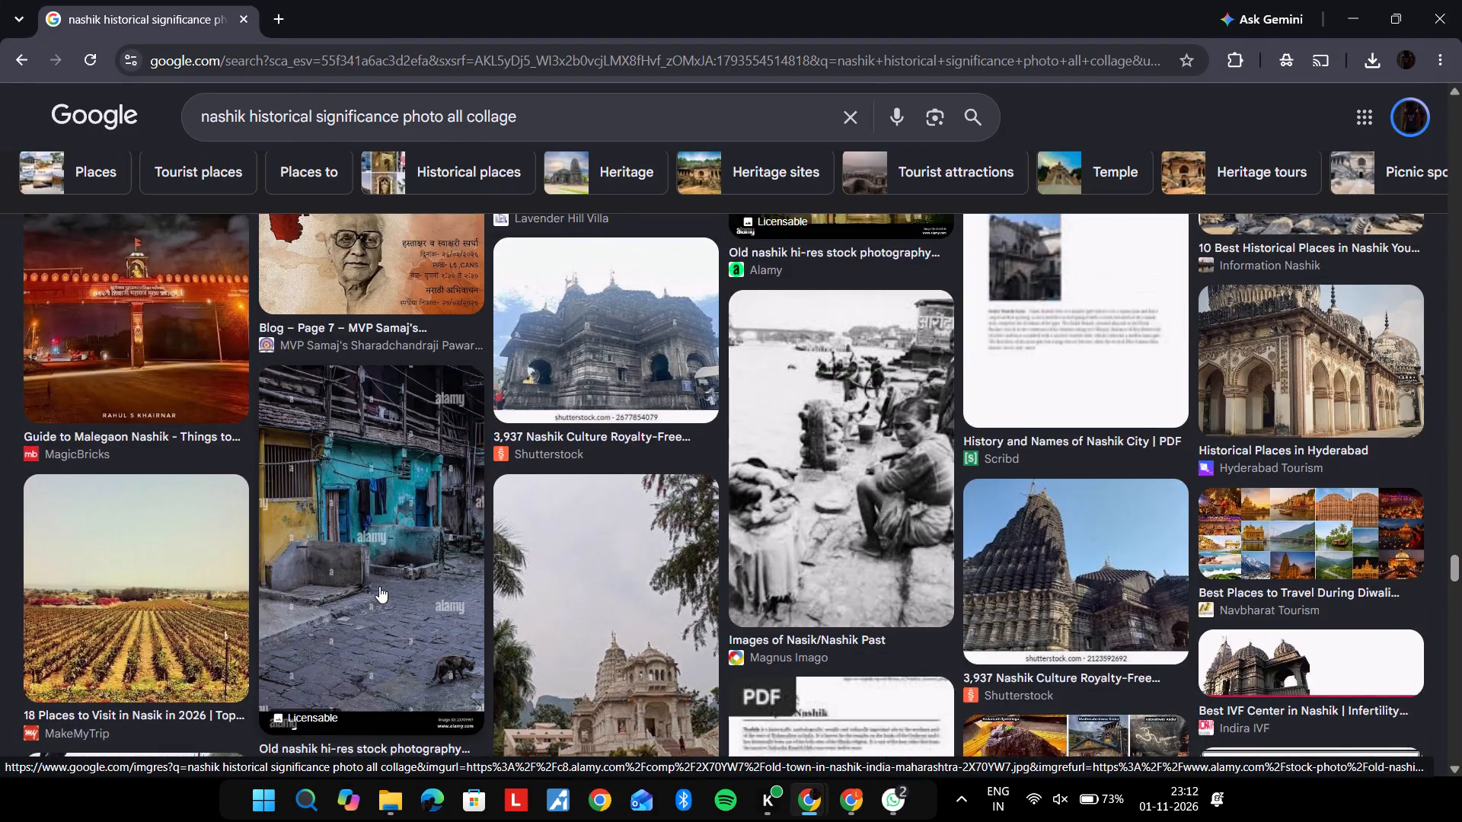
scroll(458, 517, up, 11)
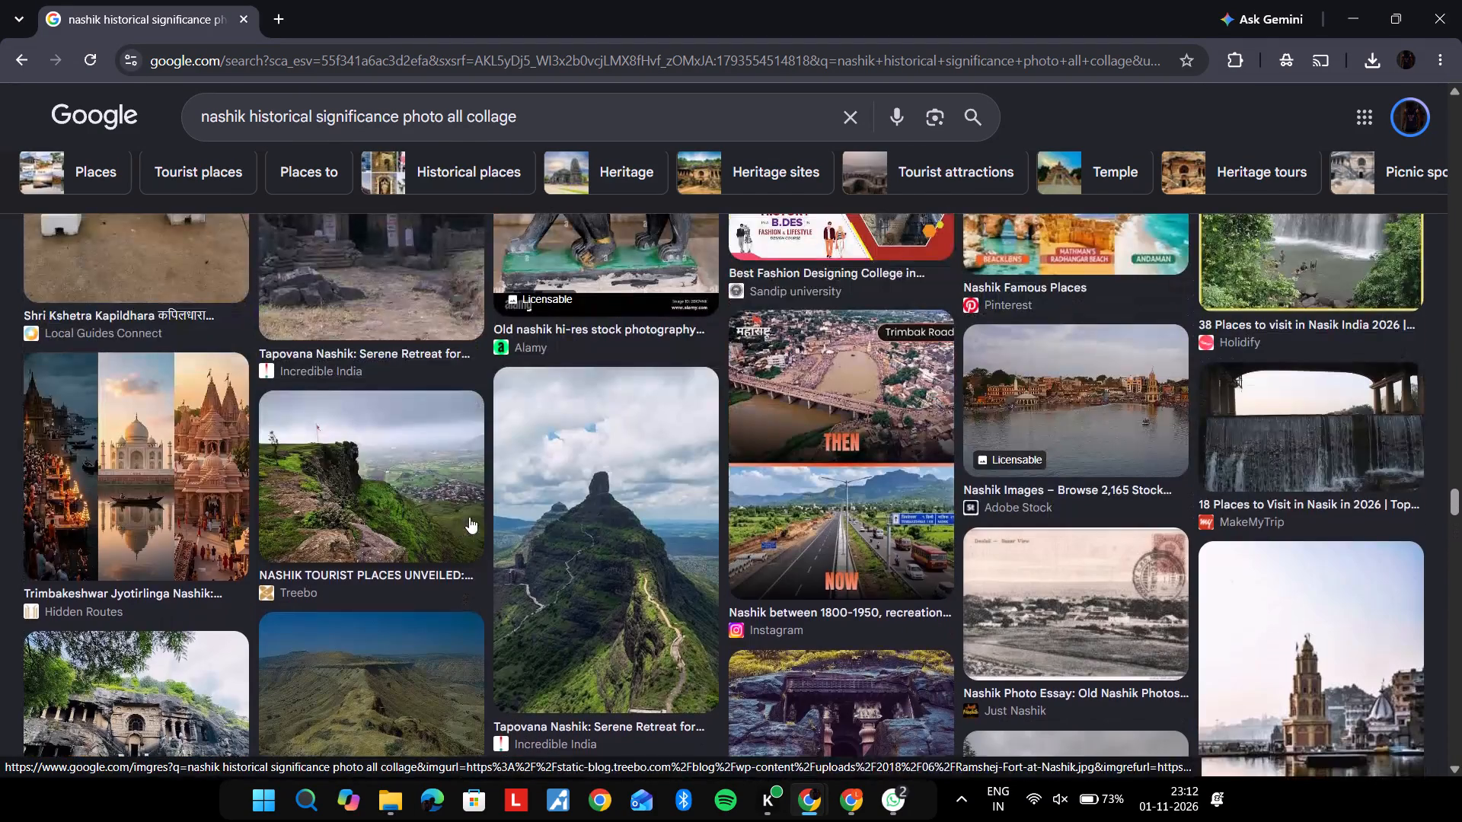
Open the Incredible India green hill photo and browse the full set of similar images for an Anjaneri photo.
click(653, 586)
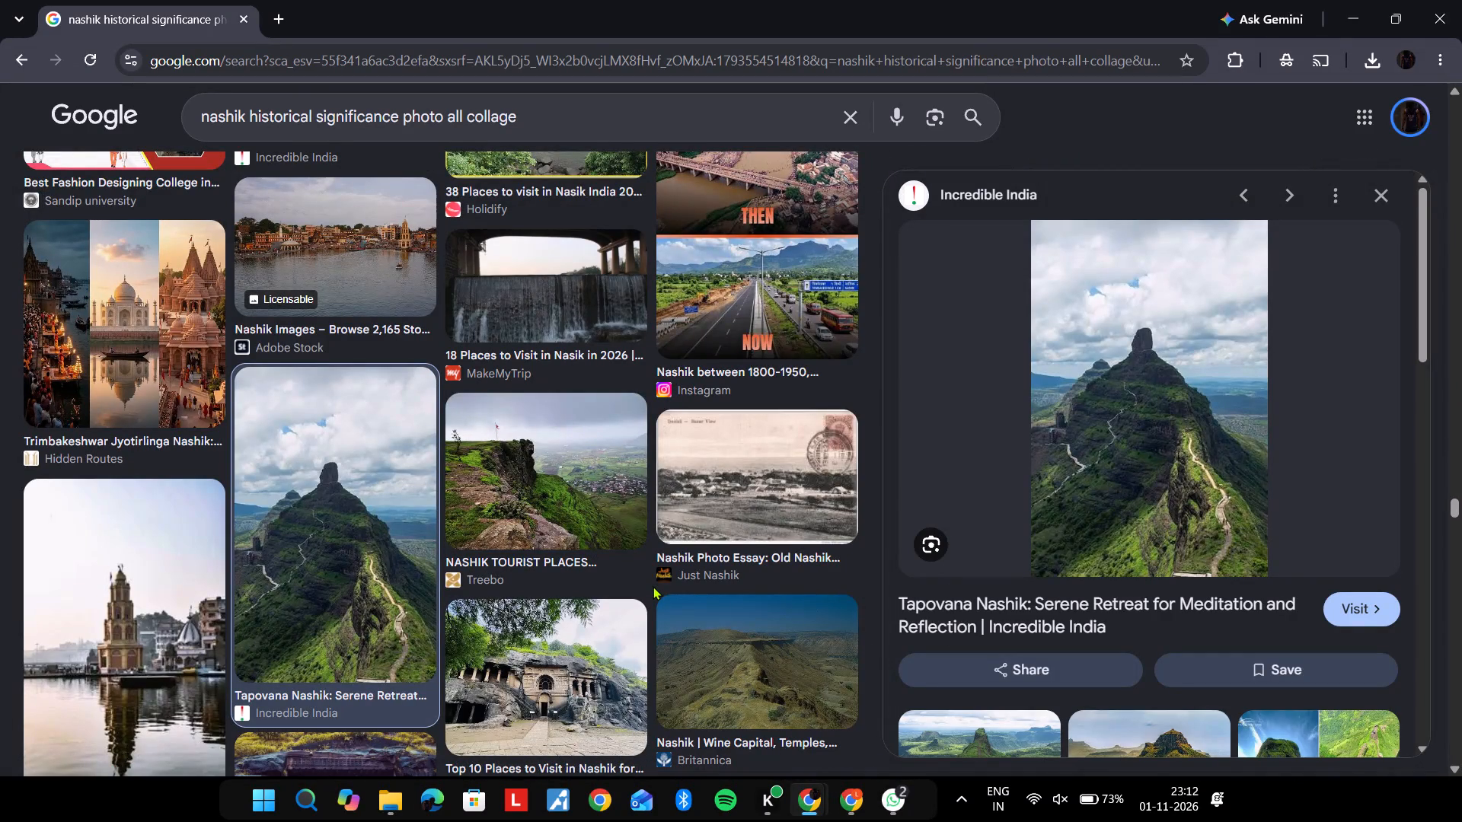
scroll(1237, 507, down, 3)
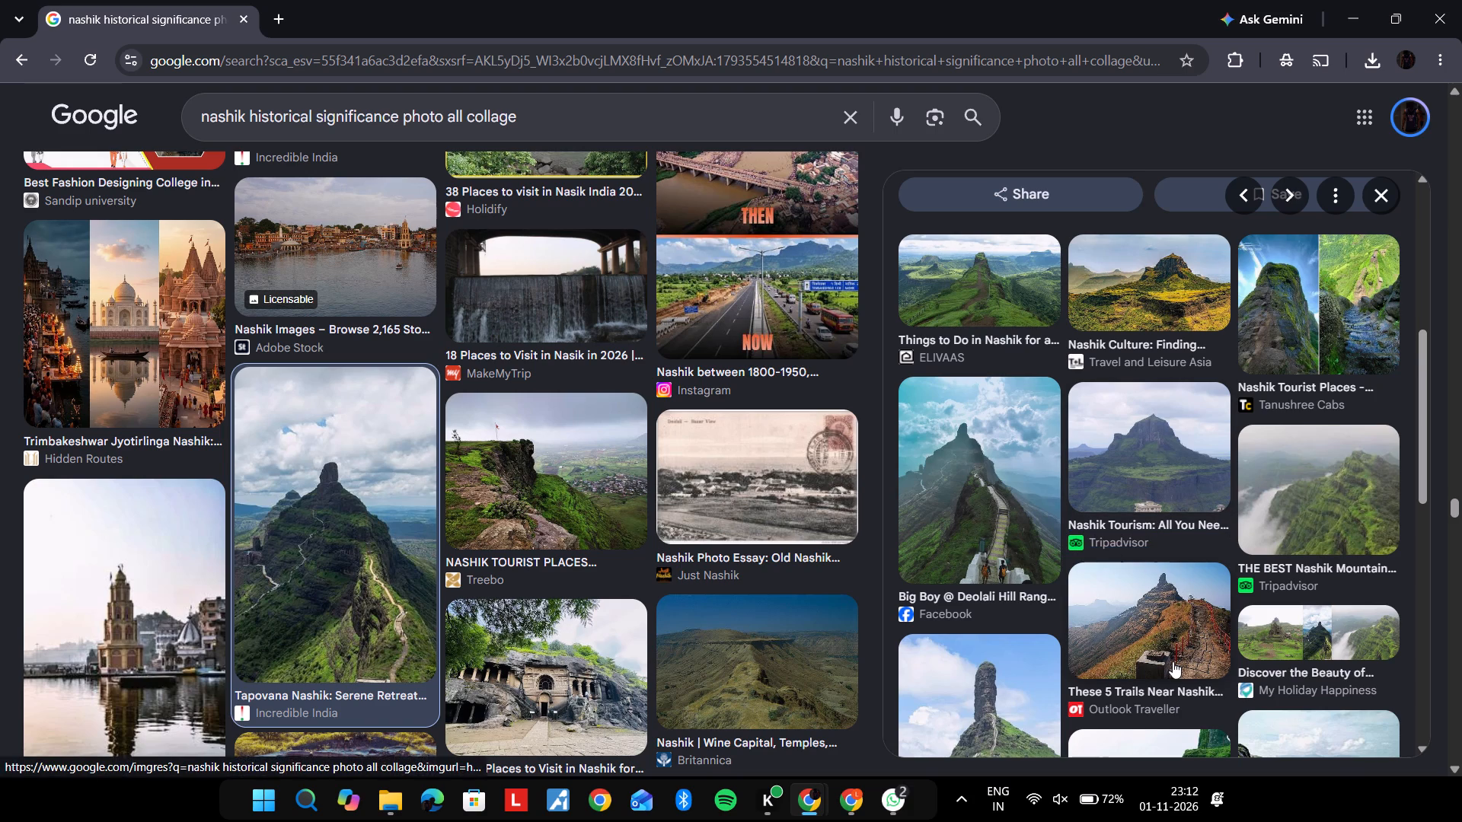
scroll(1173, 661, down, 3)
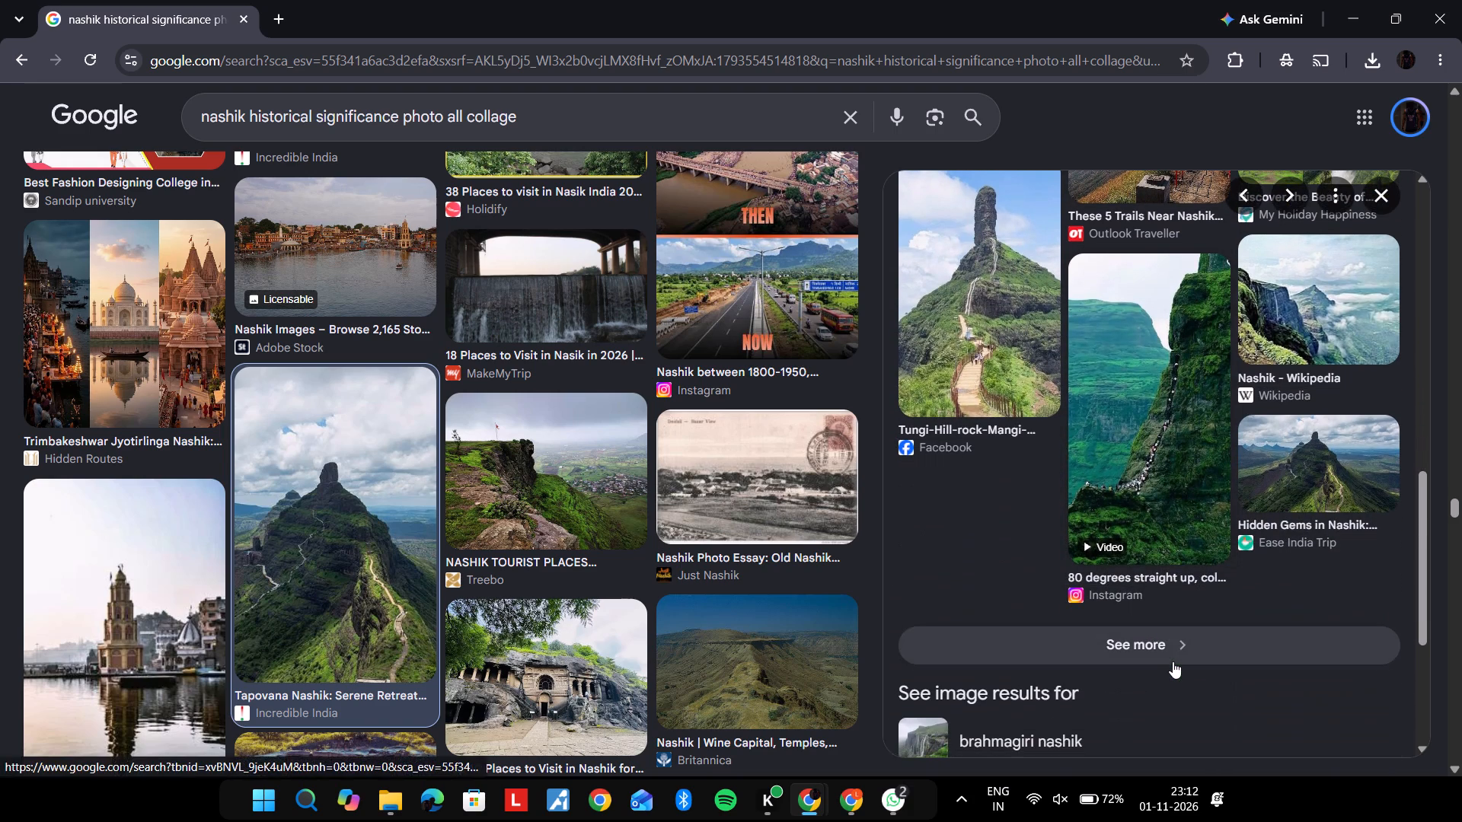
click(1183, 655)
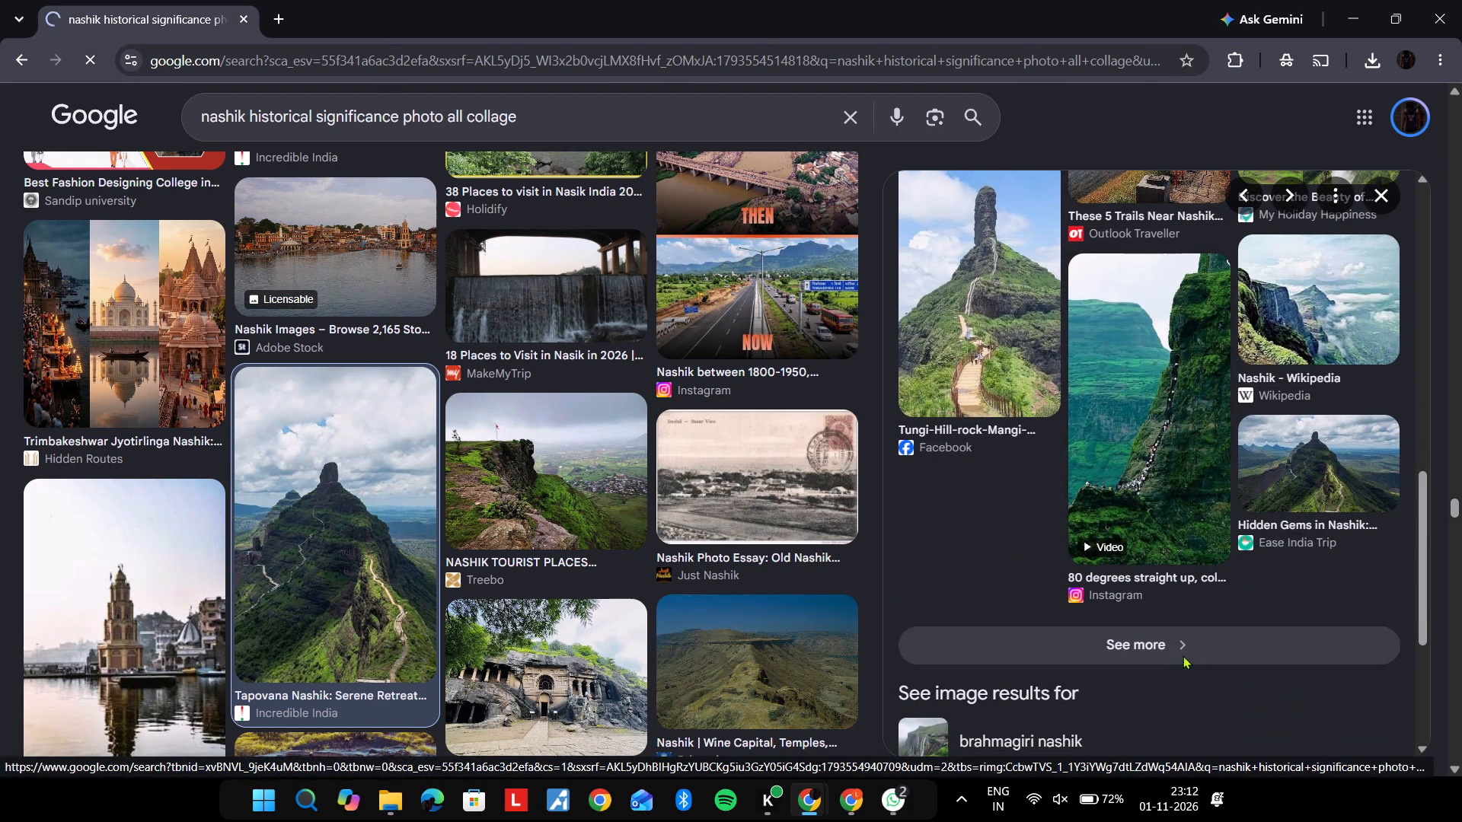
scroll(1183, 655, down, 2)
scroll(969, 635, down, 3)
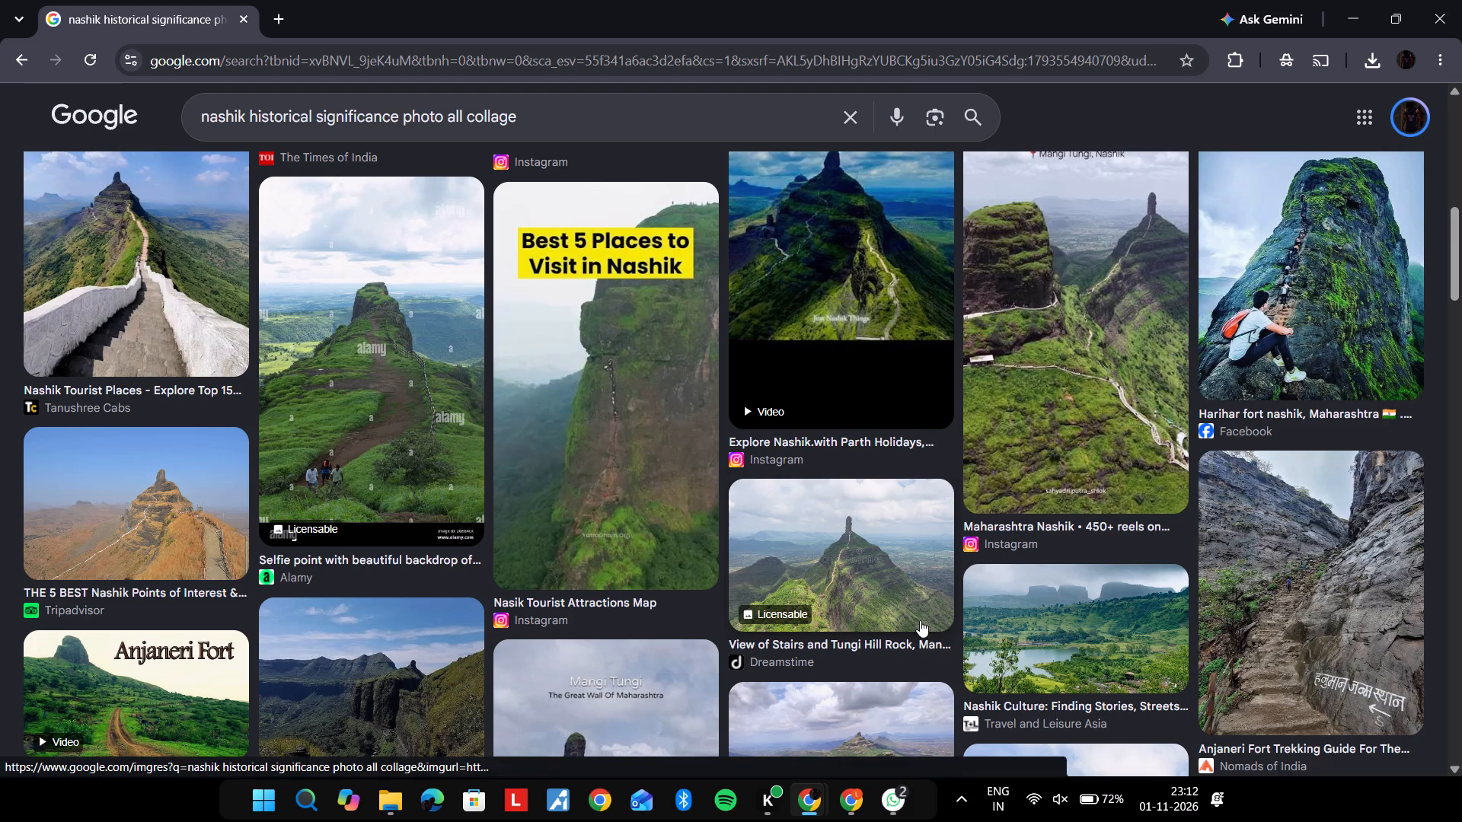
scroll(921, 621, down, 1)
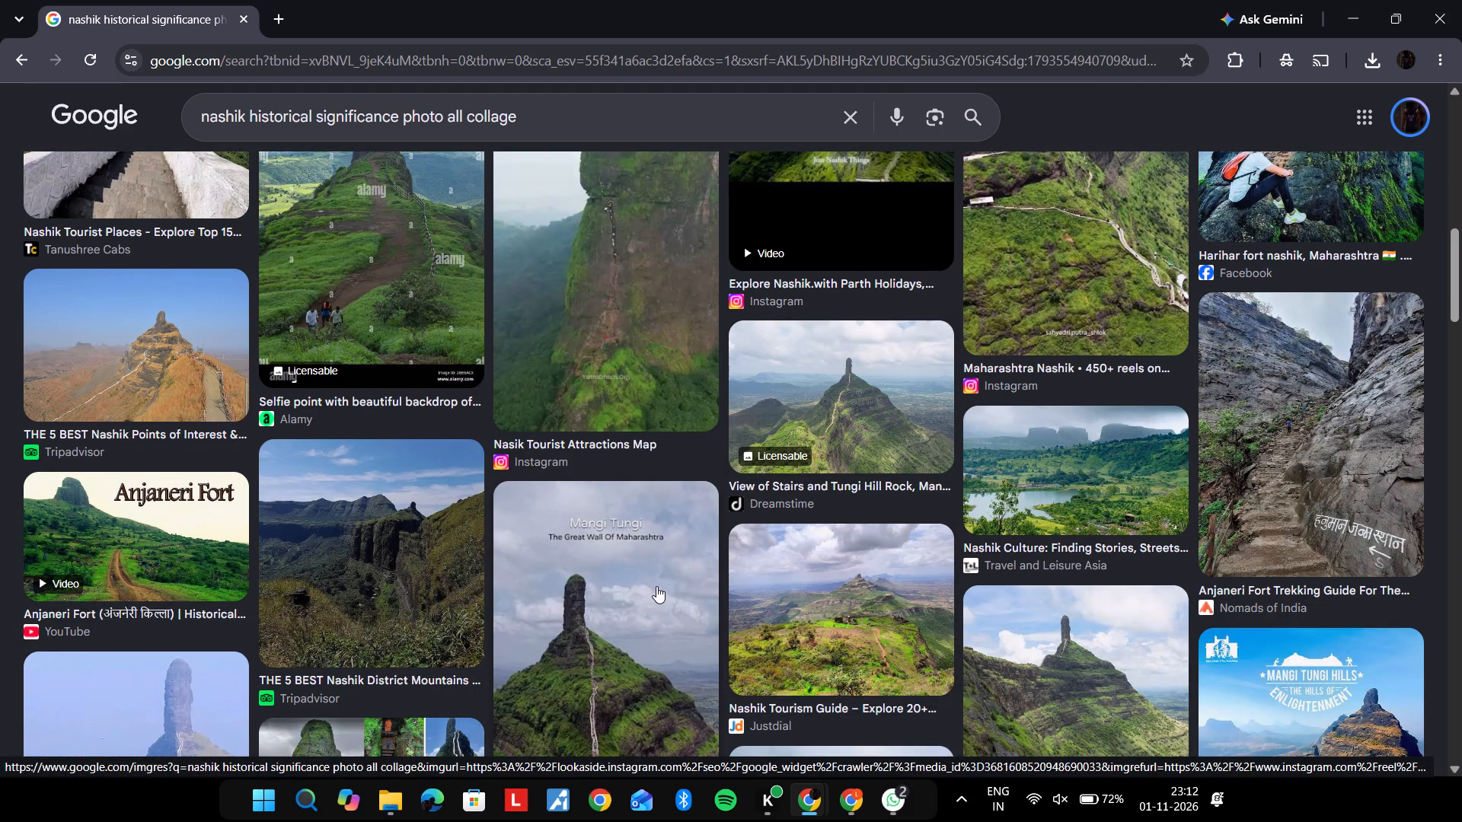
Copy the Anjaneri Fort rock-stairway photo from Nomads of India and place it below the text on page 10 in Canva.
right_click(1310, 437)
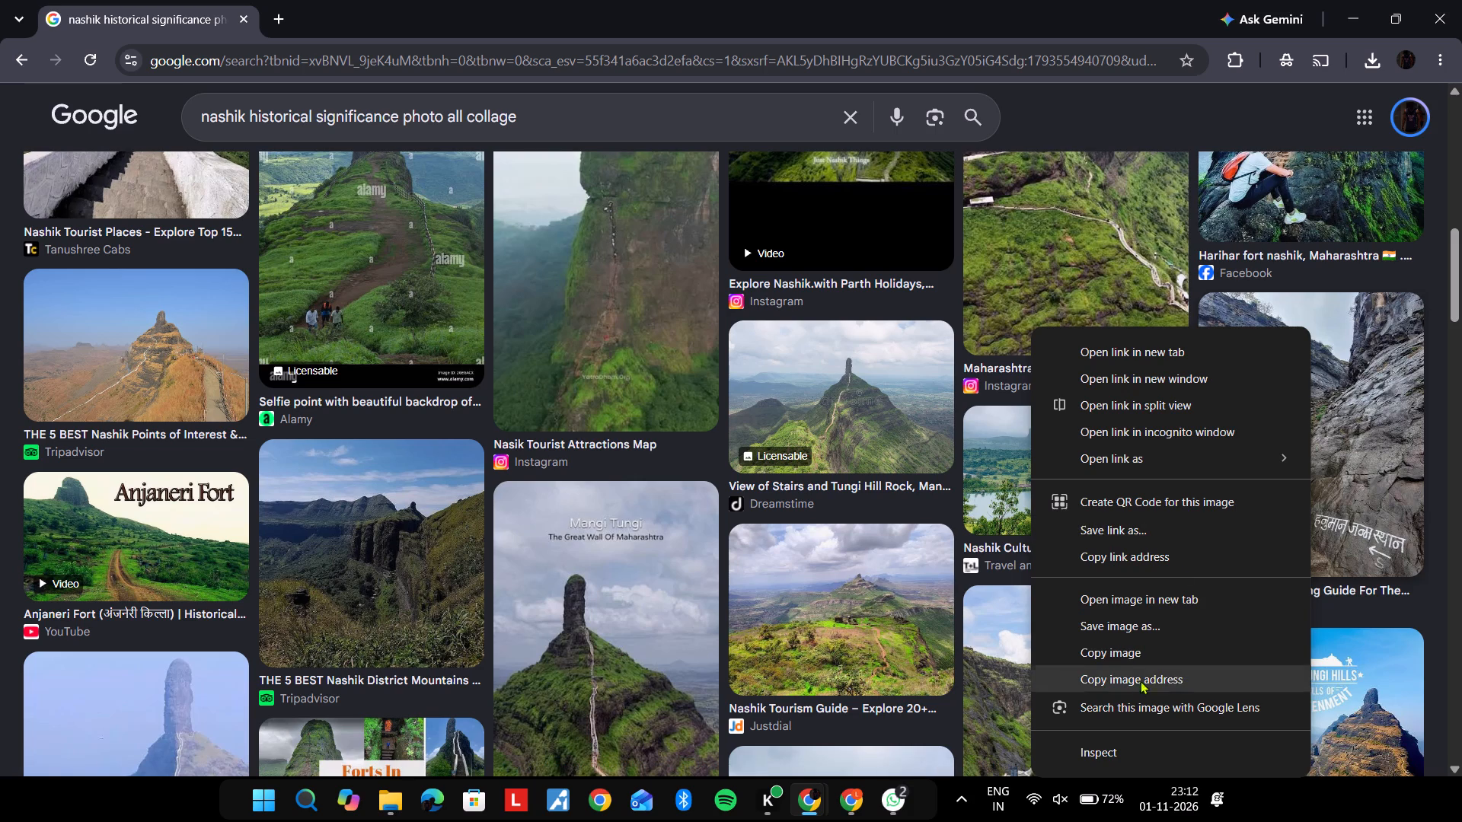
click(1146, 658)
key(alt+Tab)
key(ctrl+v)
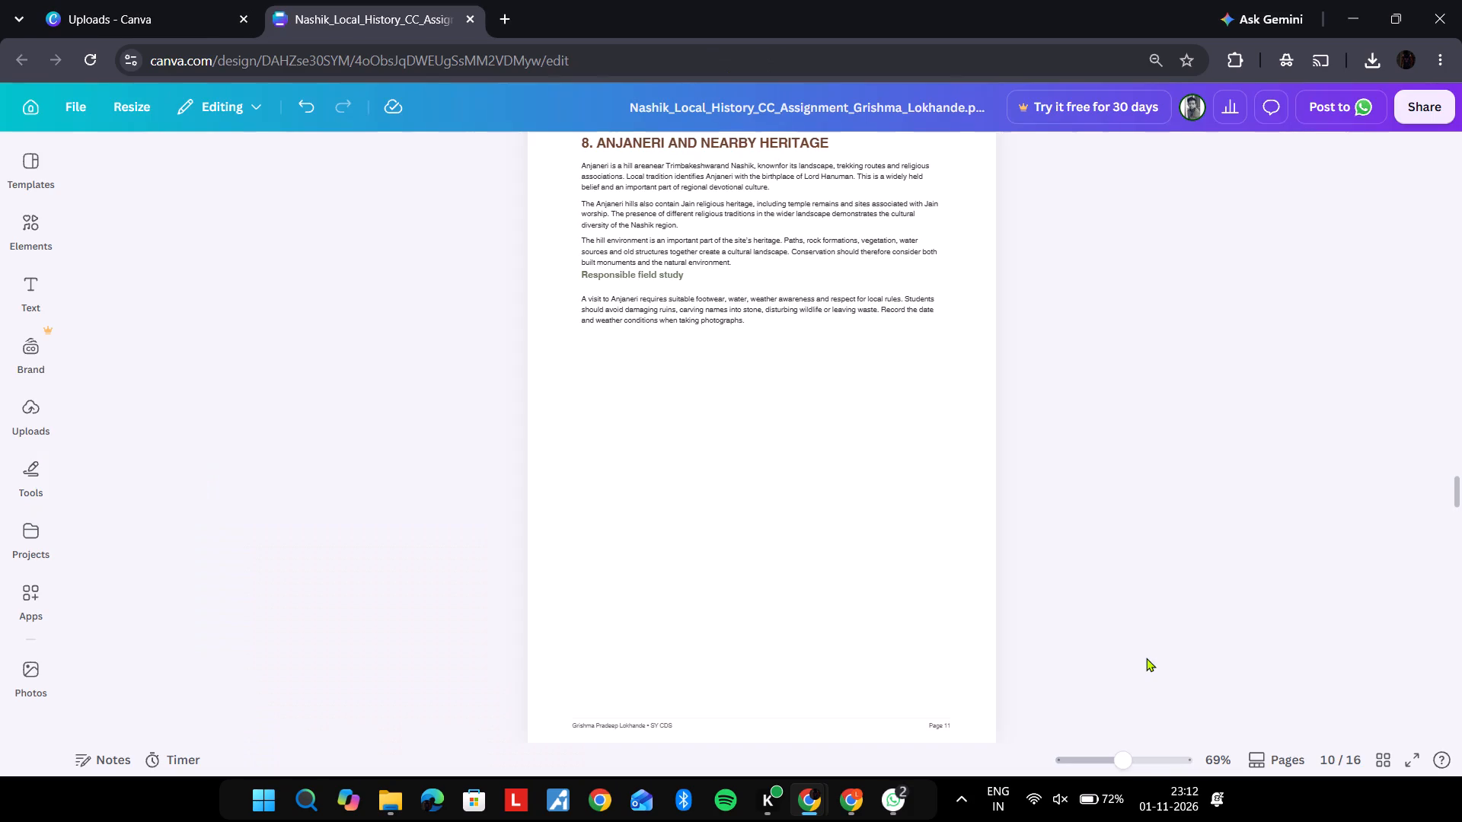
drag(777, 453, 774, 556)
click(1167, 546)
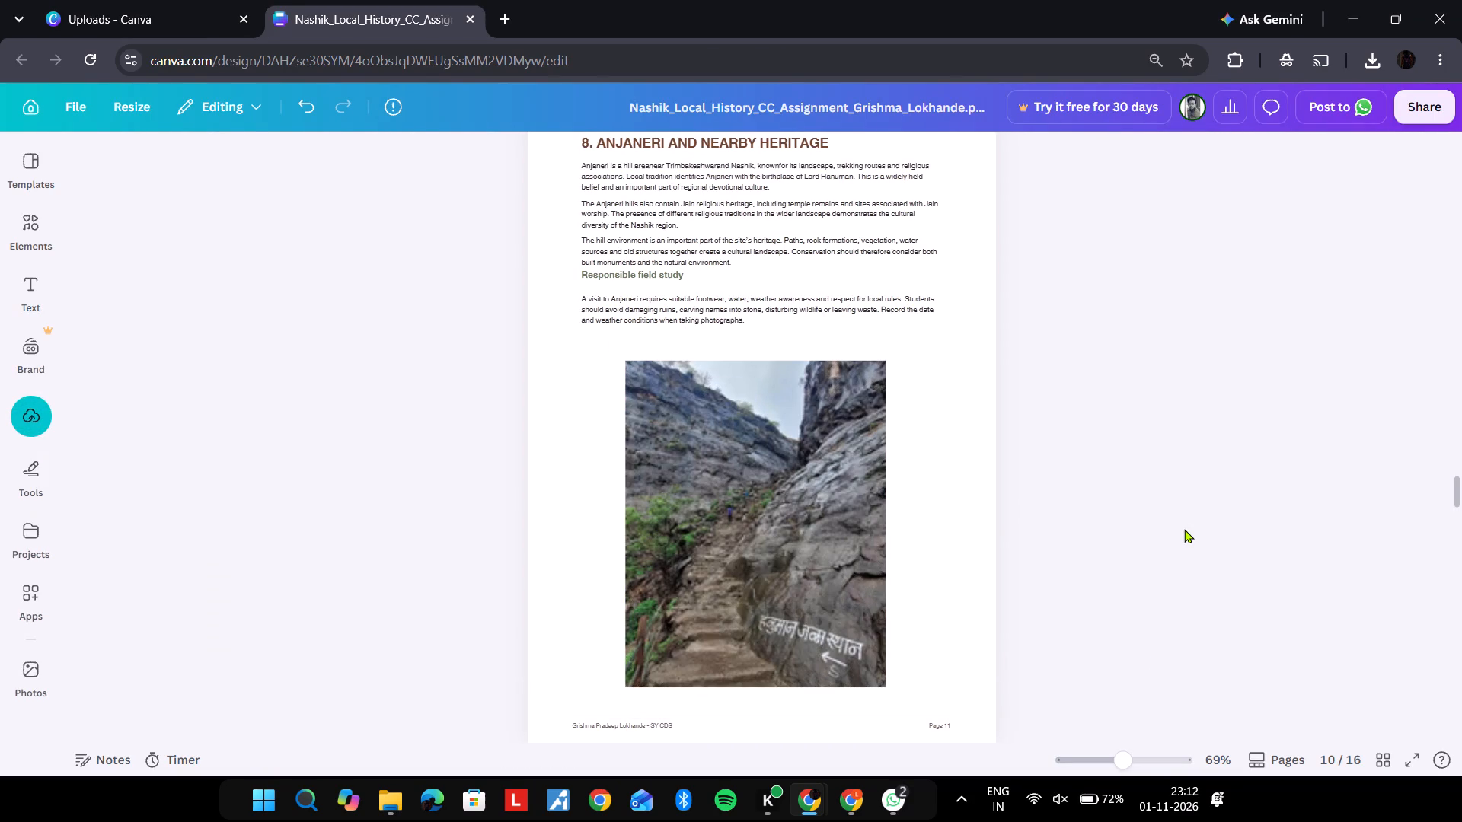
Delete the "Gondeshwar and Medieval Temple Architecture" illustration with its captions from page 11.
scroll(1184, 529, down, 3)
scroll(1077, 537, down, 1)
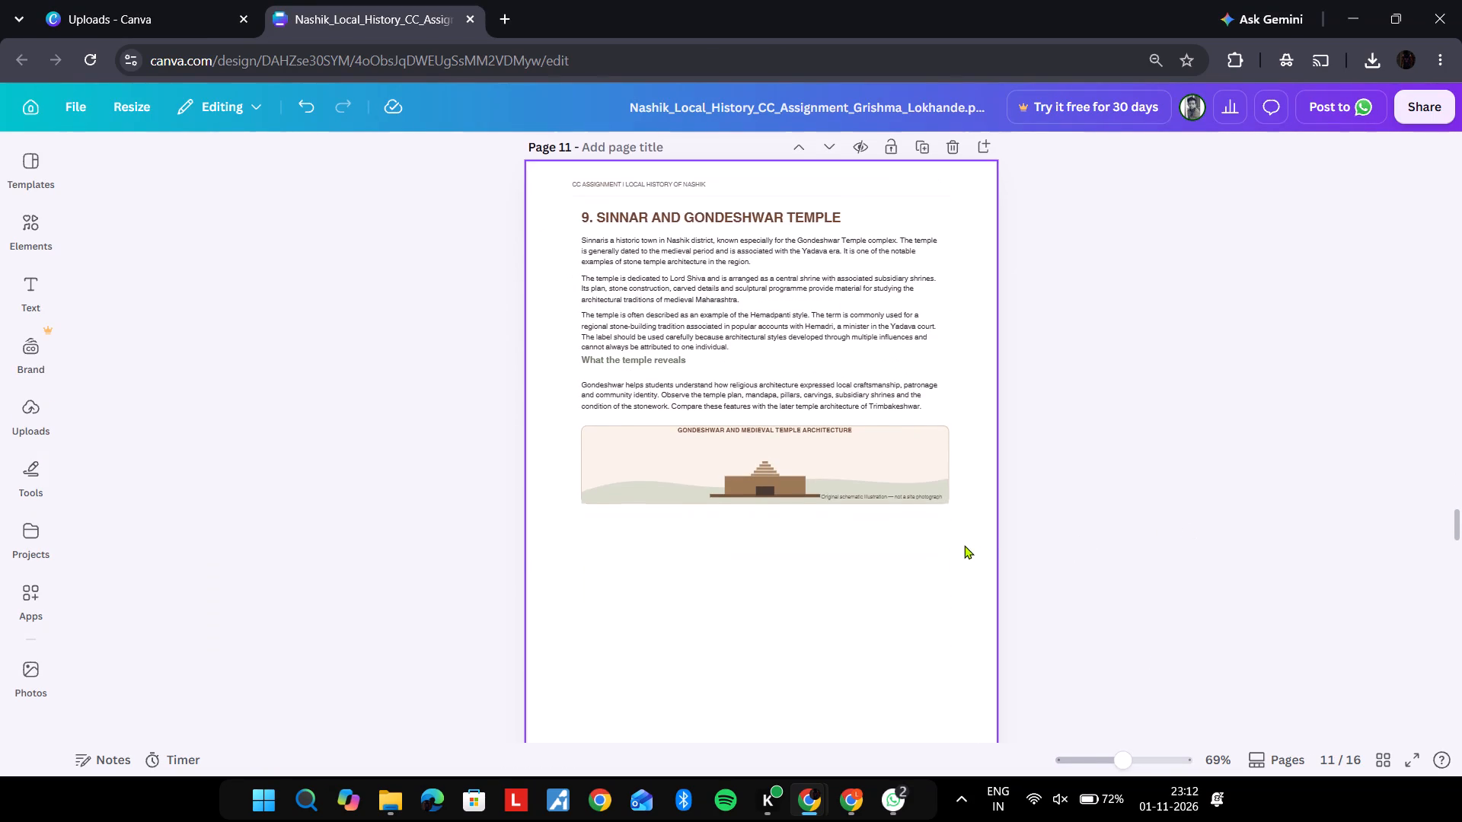
drag(964, 545, 803, 435)
key(BackSpace)
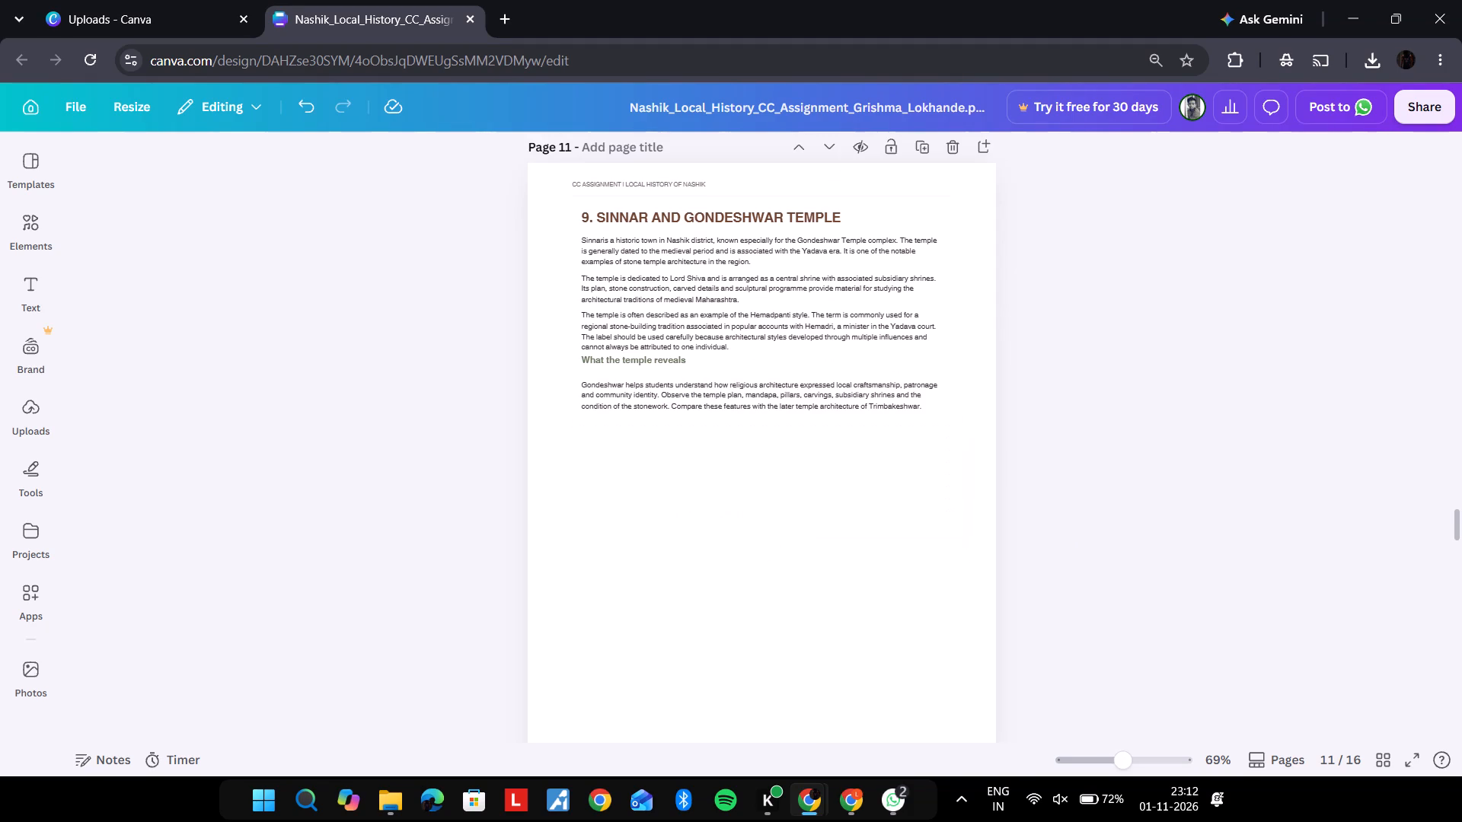
Return to the main "nashik historical significance photo all collage" image results and look back through them for a Gondeshwar temple photo.
key(alt+Tab)
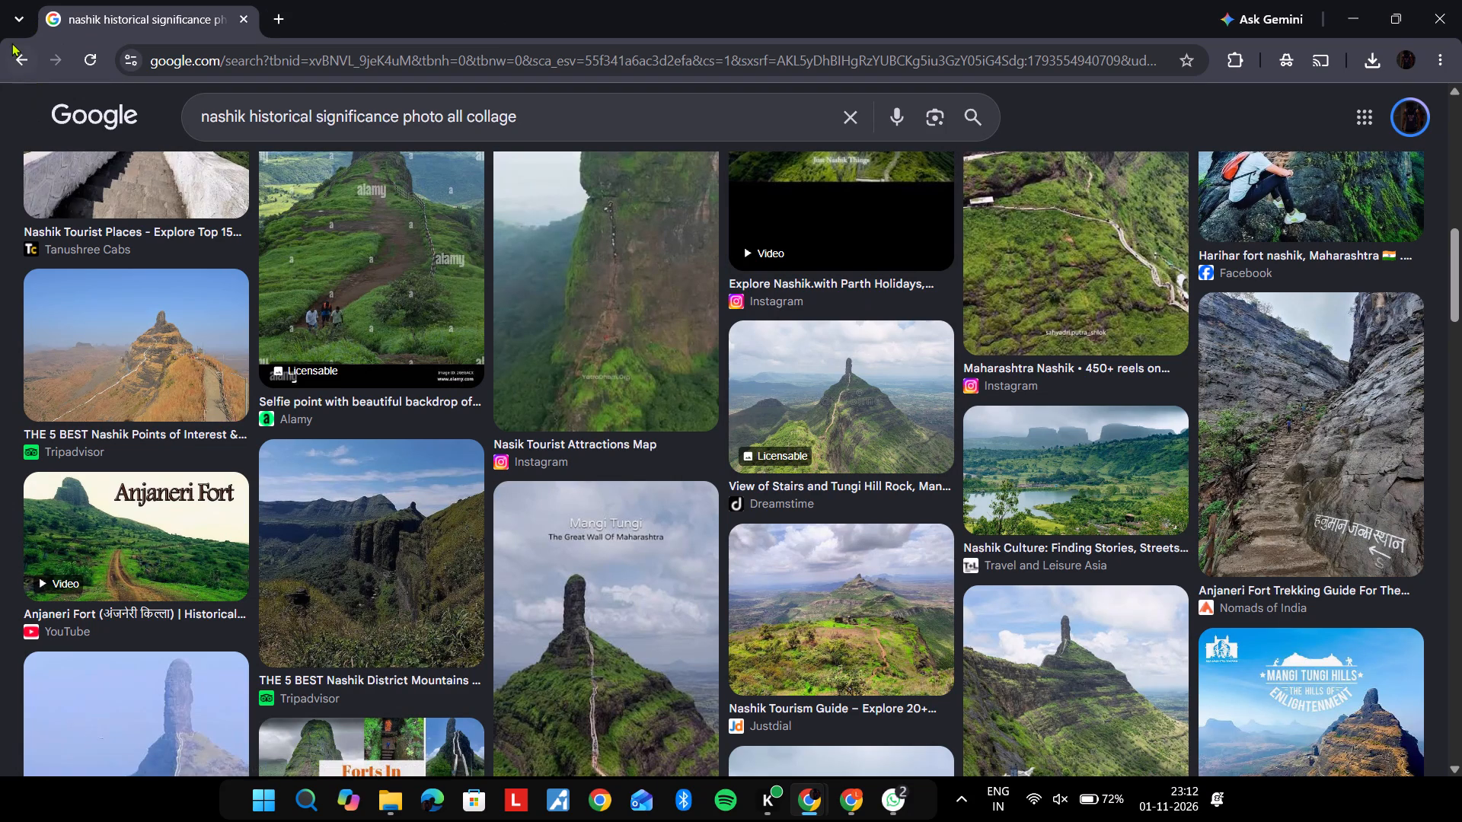
click(12, 43)
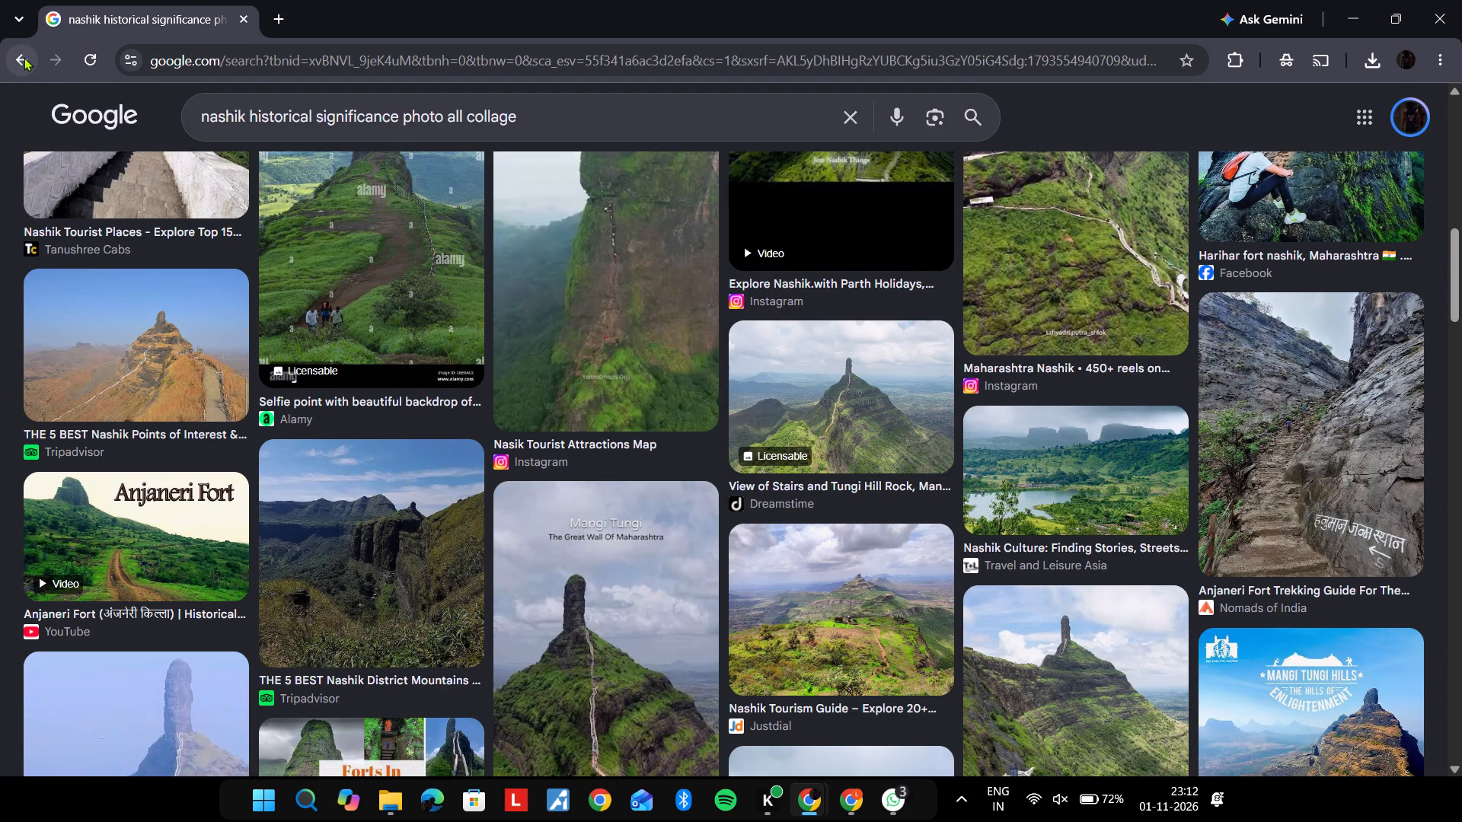
click(24, 57)
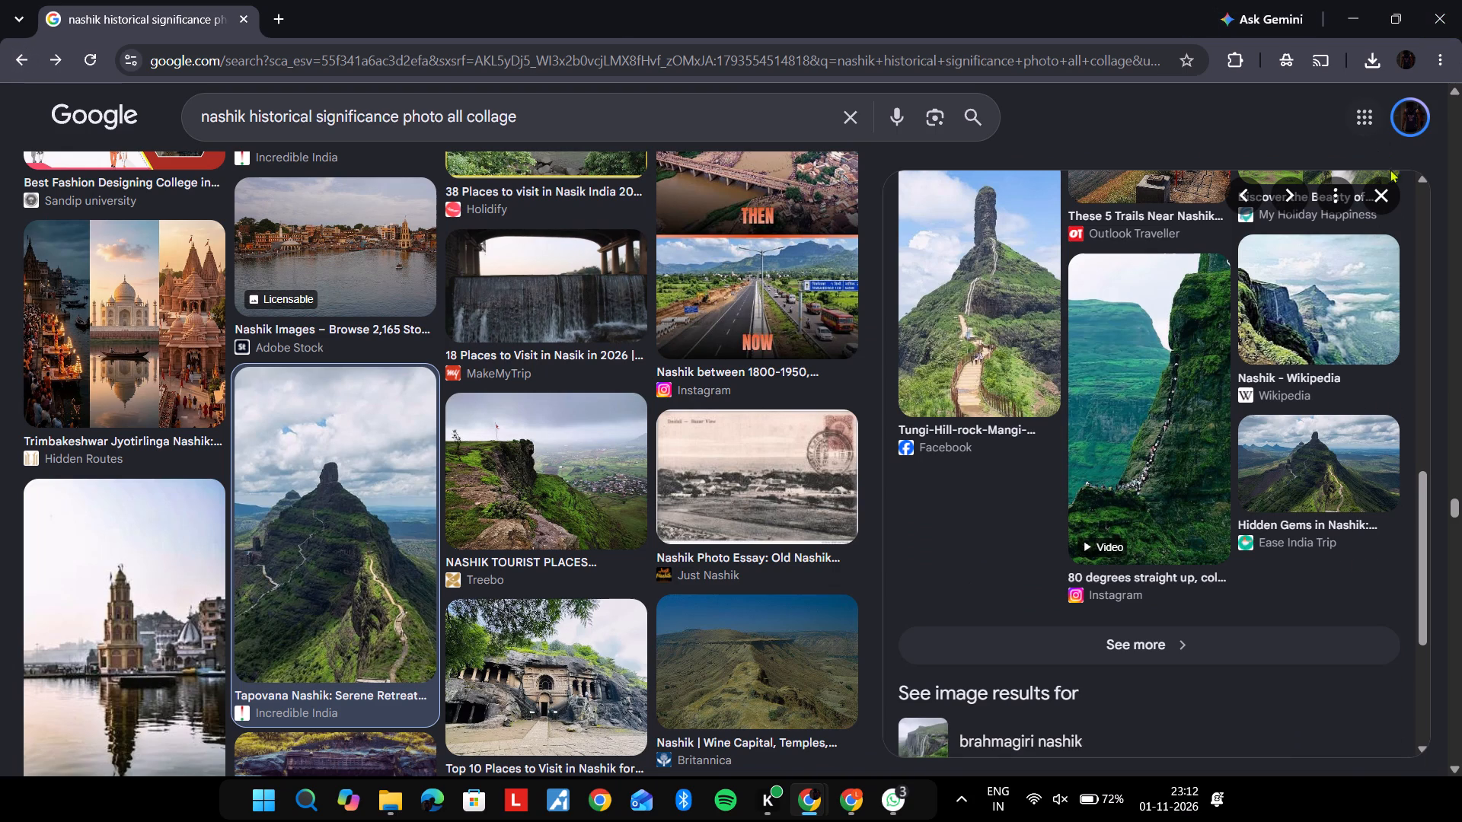
click(1387, 188)
scroll(915, 561, up, 1)
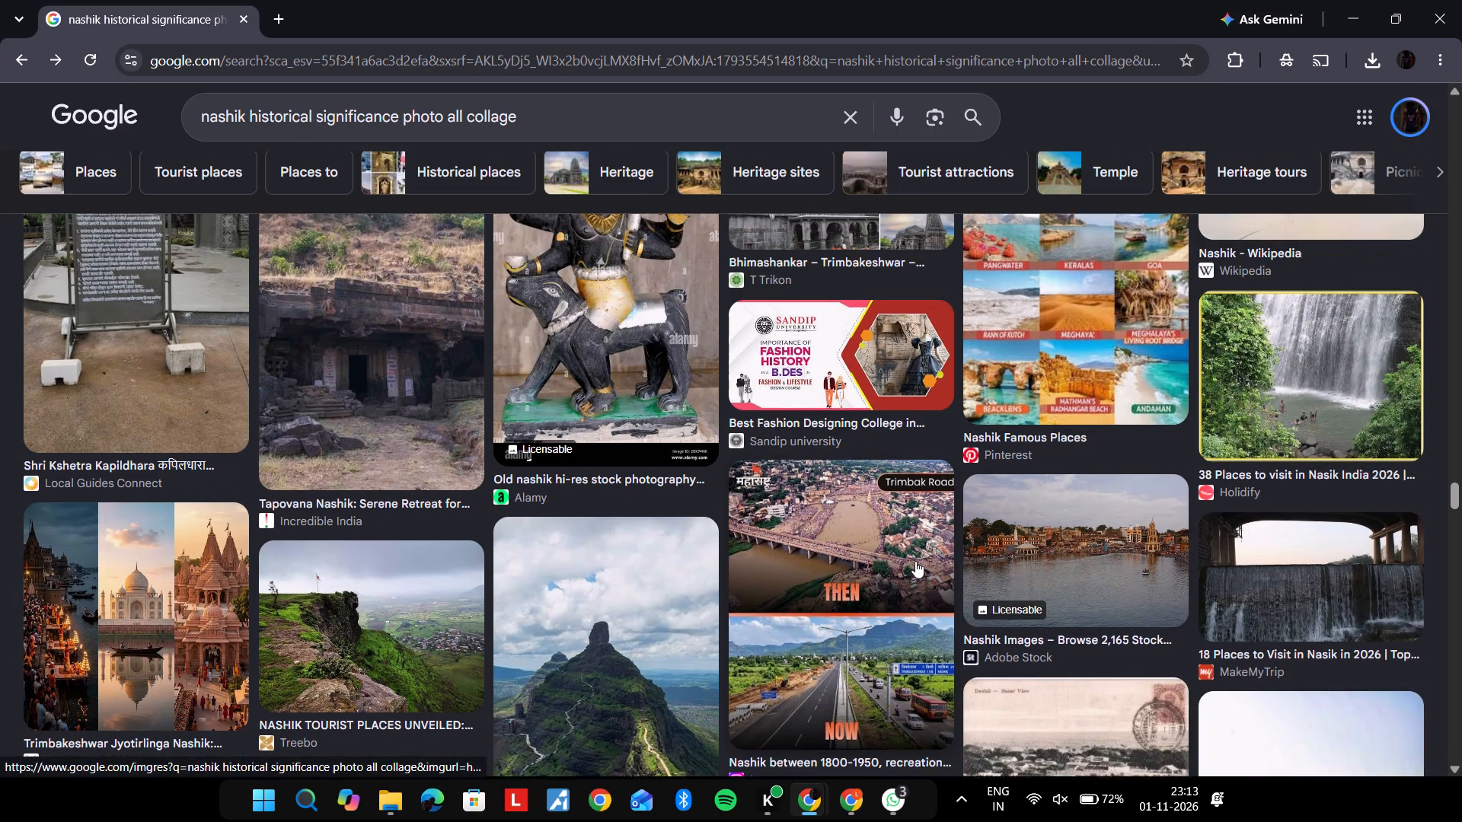
scroll(915, 561, up, 8)
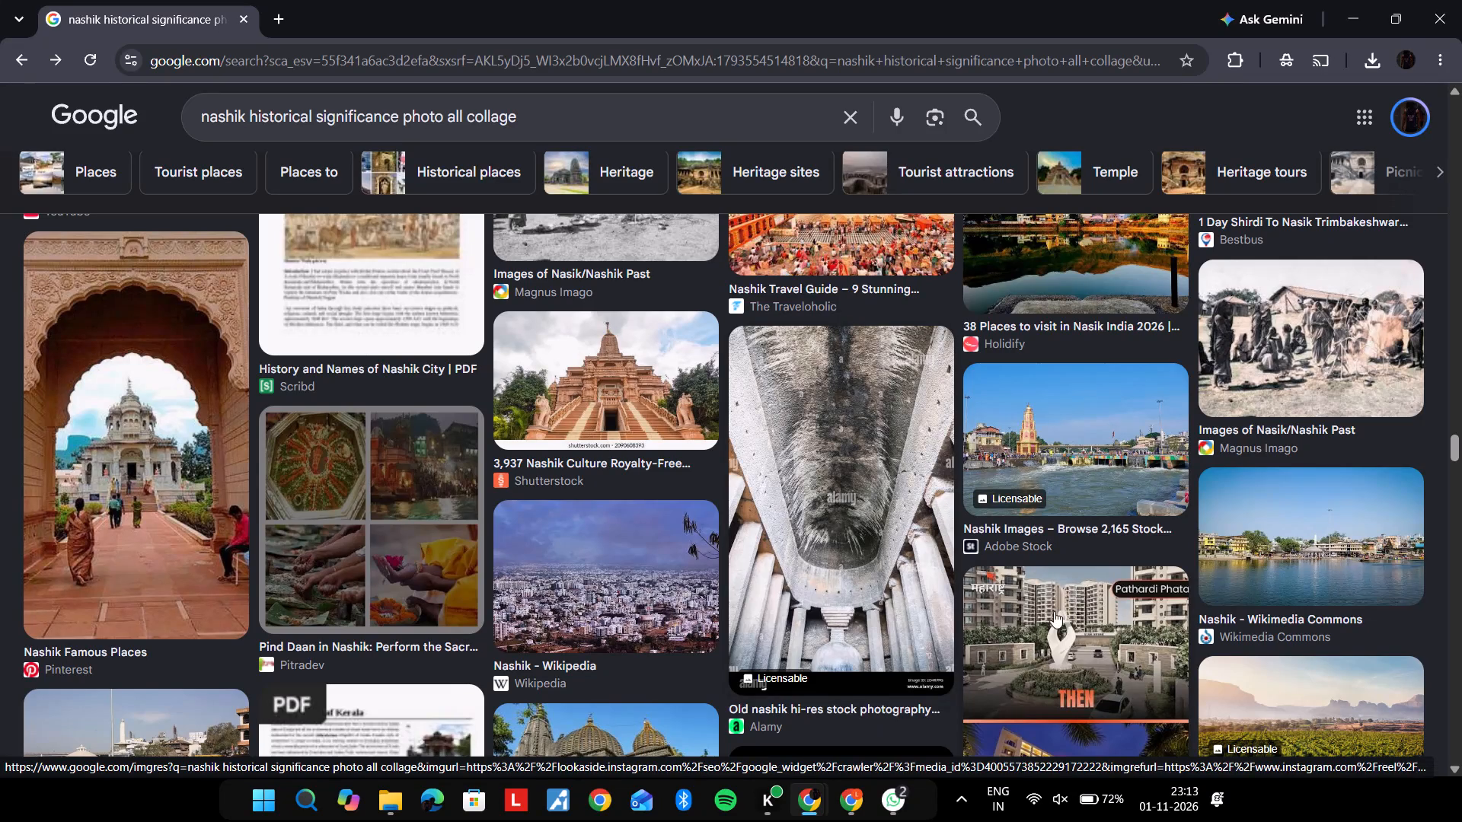
scroll(999, 470, up, 9)
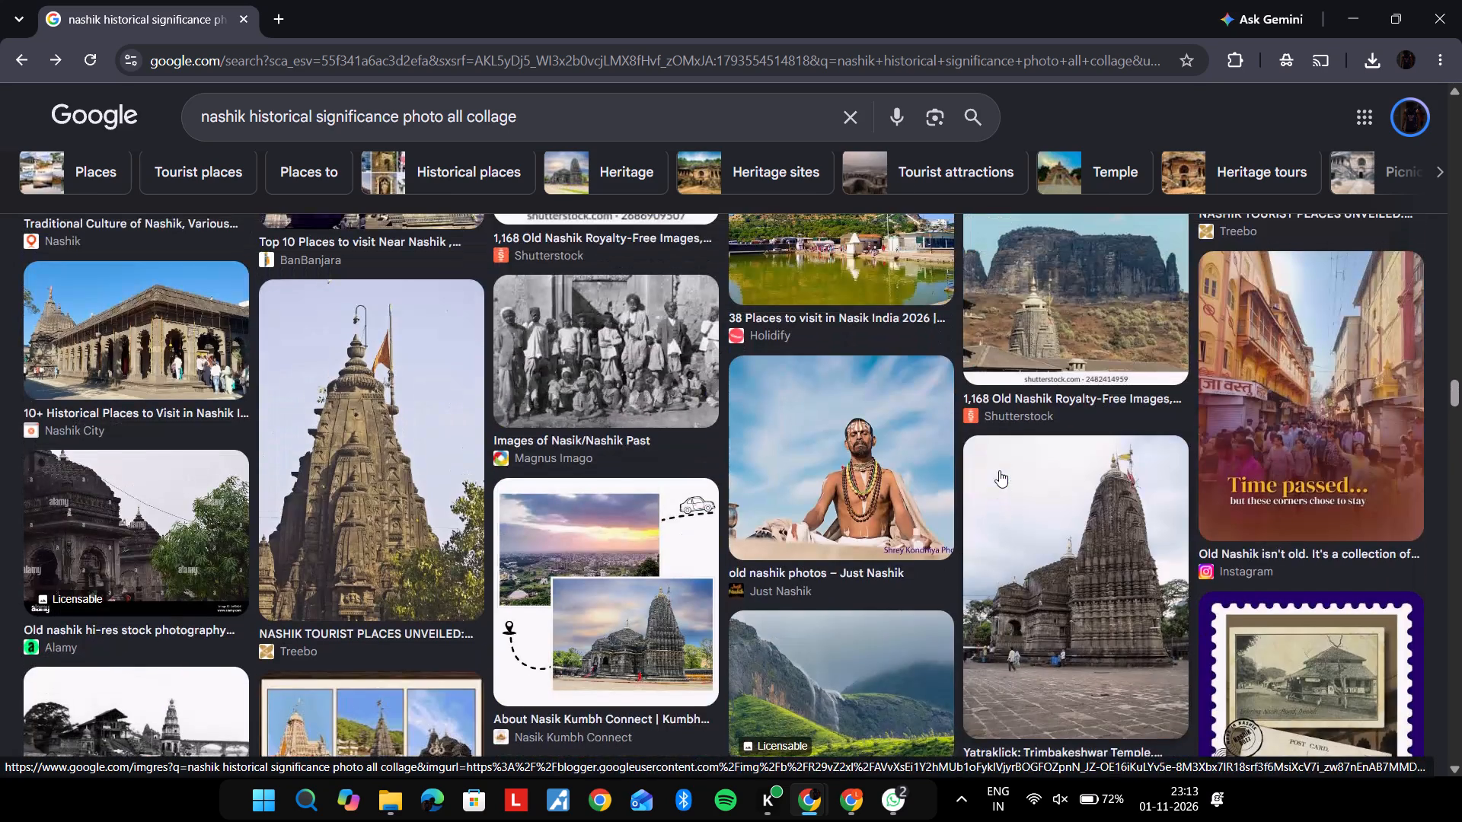
scroll(999, 470, up, 5)
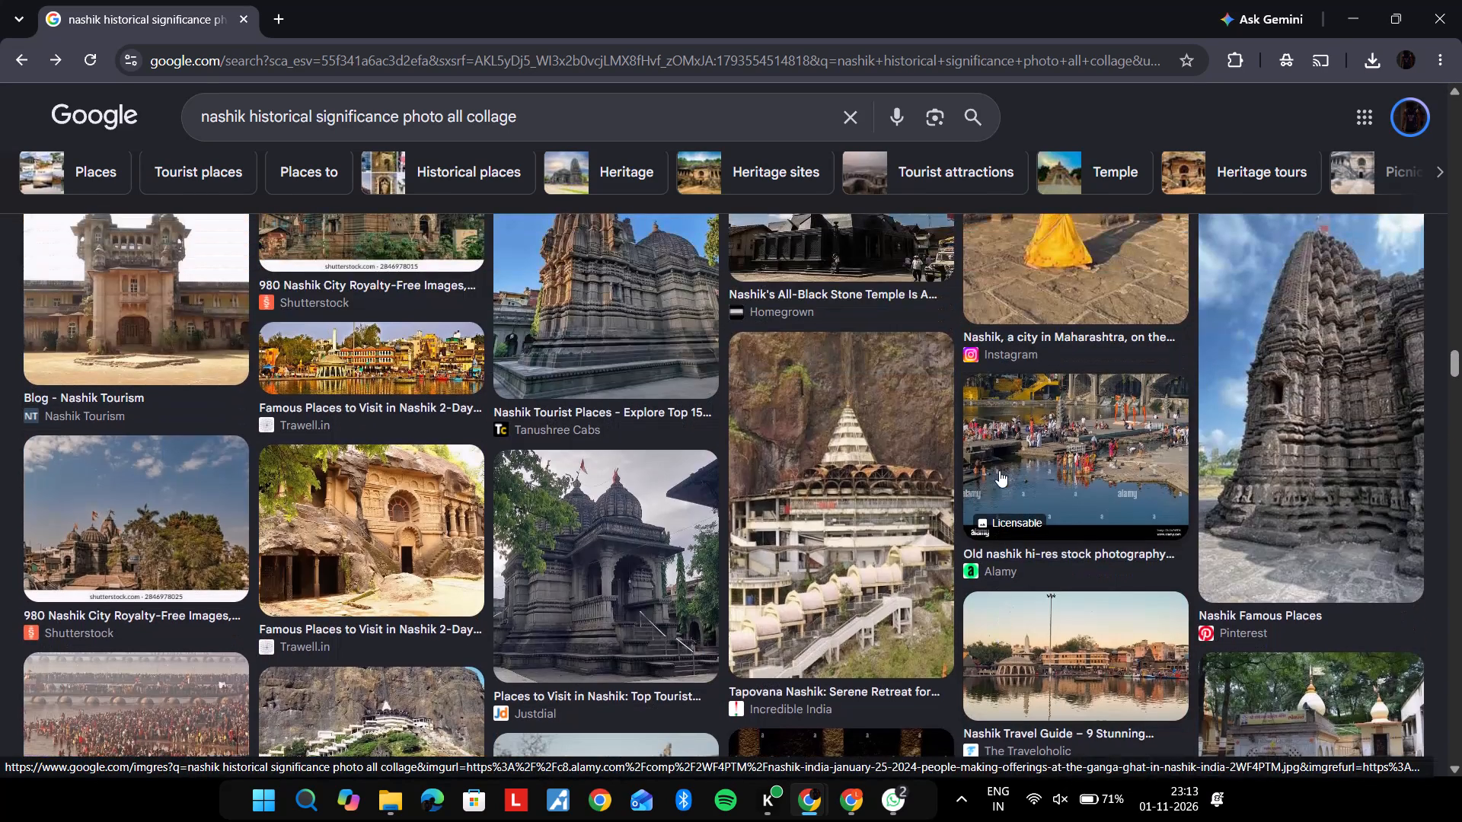
scroll(999, 470, up, 4)
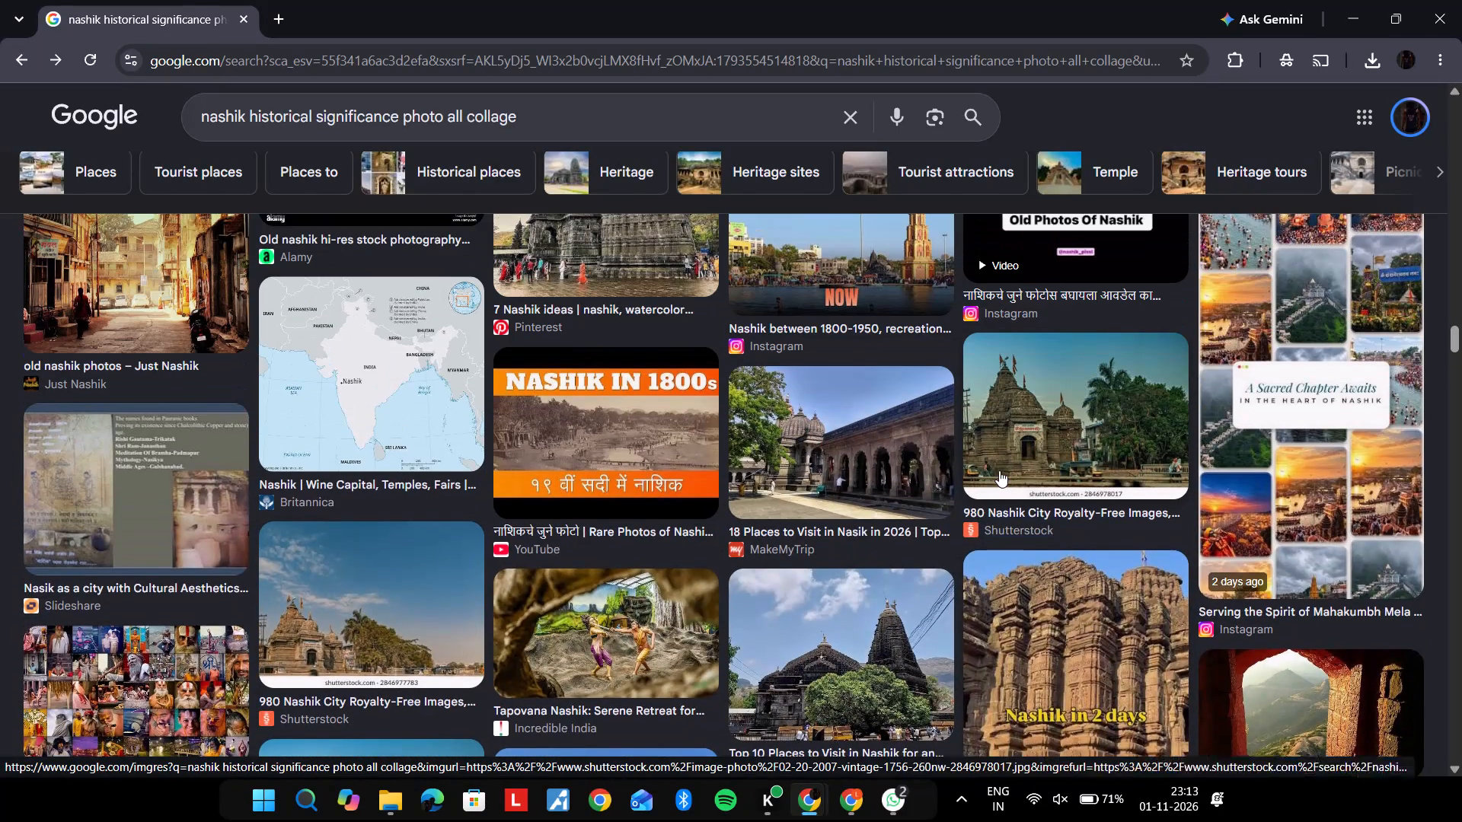
scroll(999, 470, up, 1)
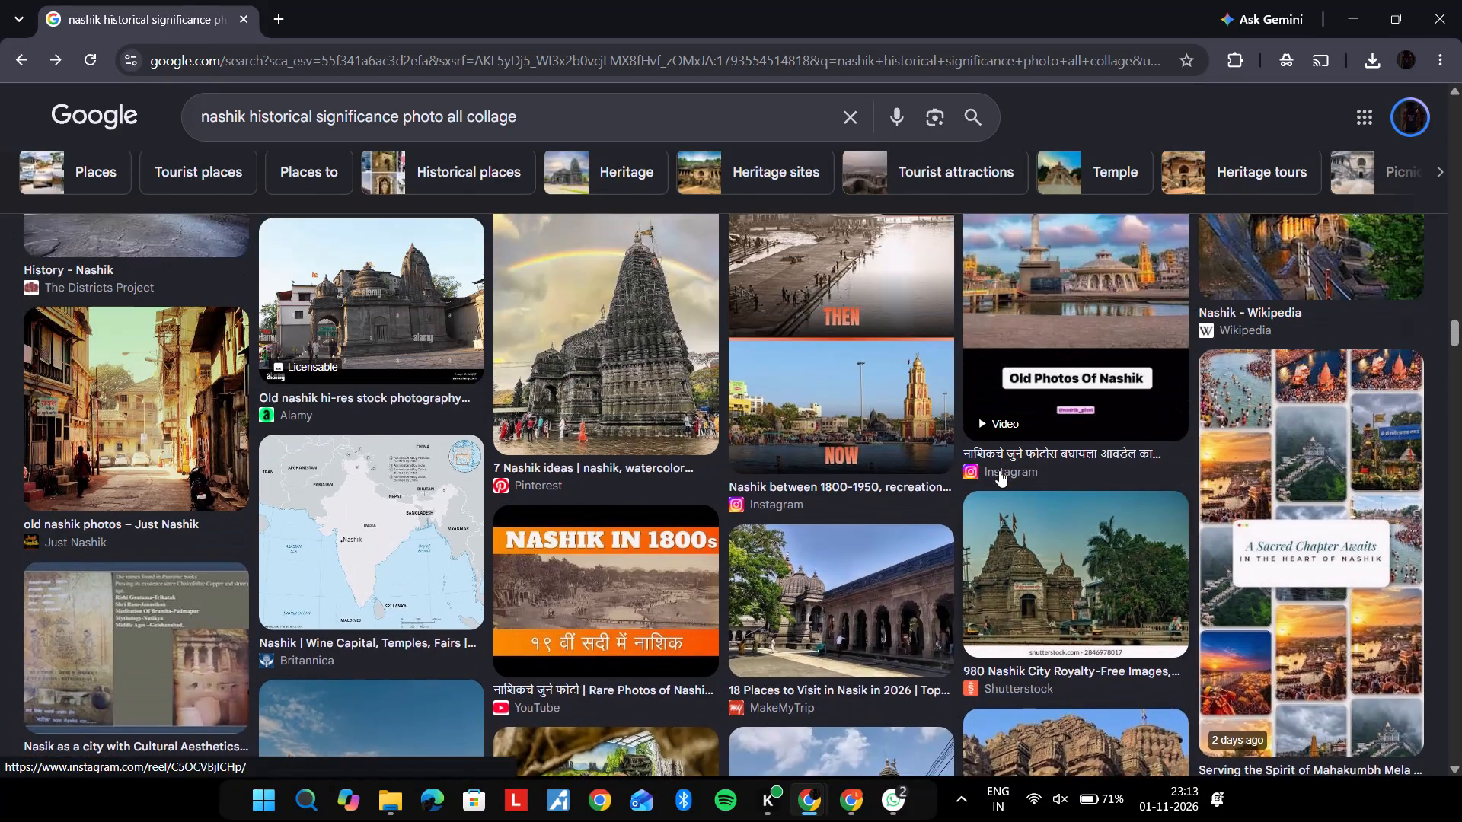
scroll(999, 470, up, 7)
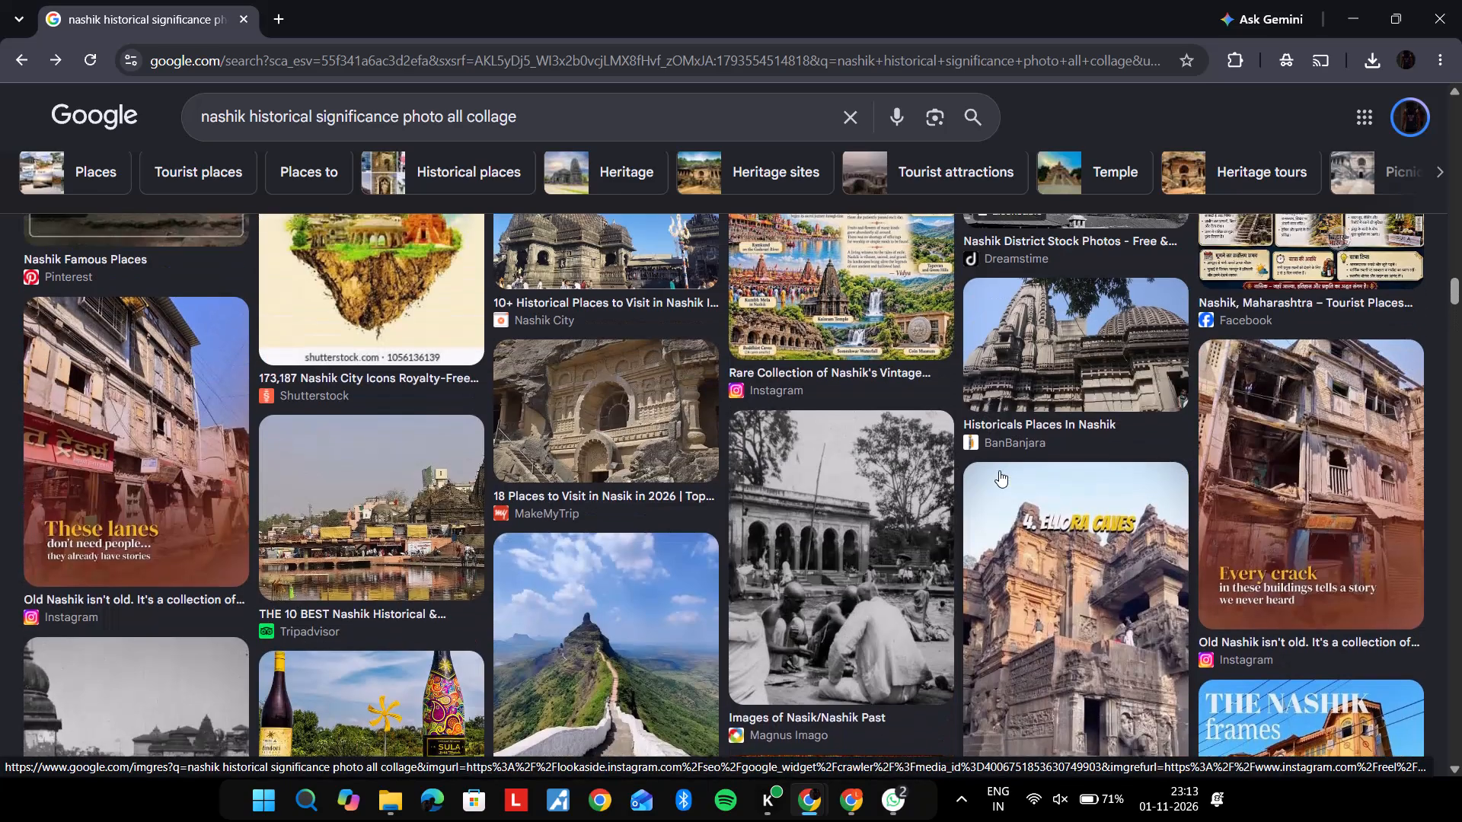
scroll(999, 470, up, 4)
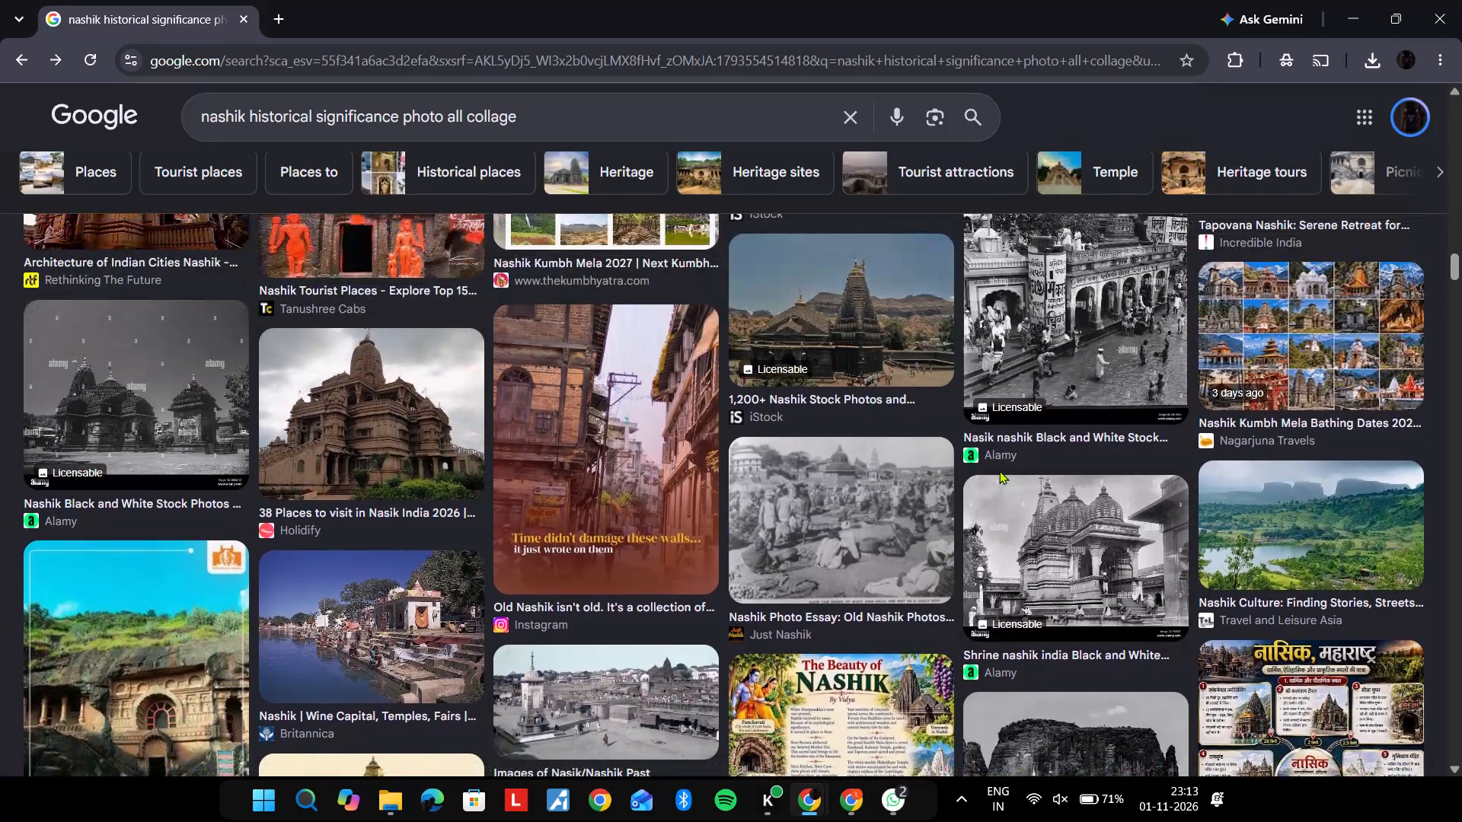
scroll(999, 470, down, 2)
scroll(999, 470, up, 2)
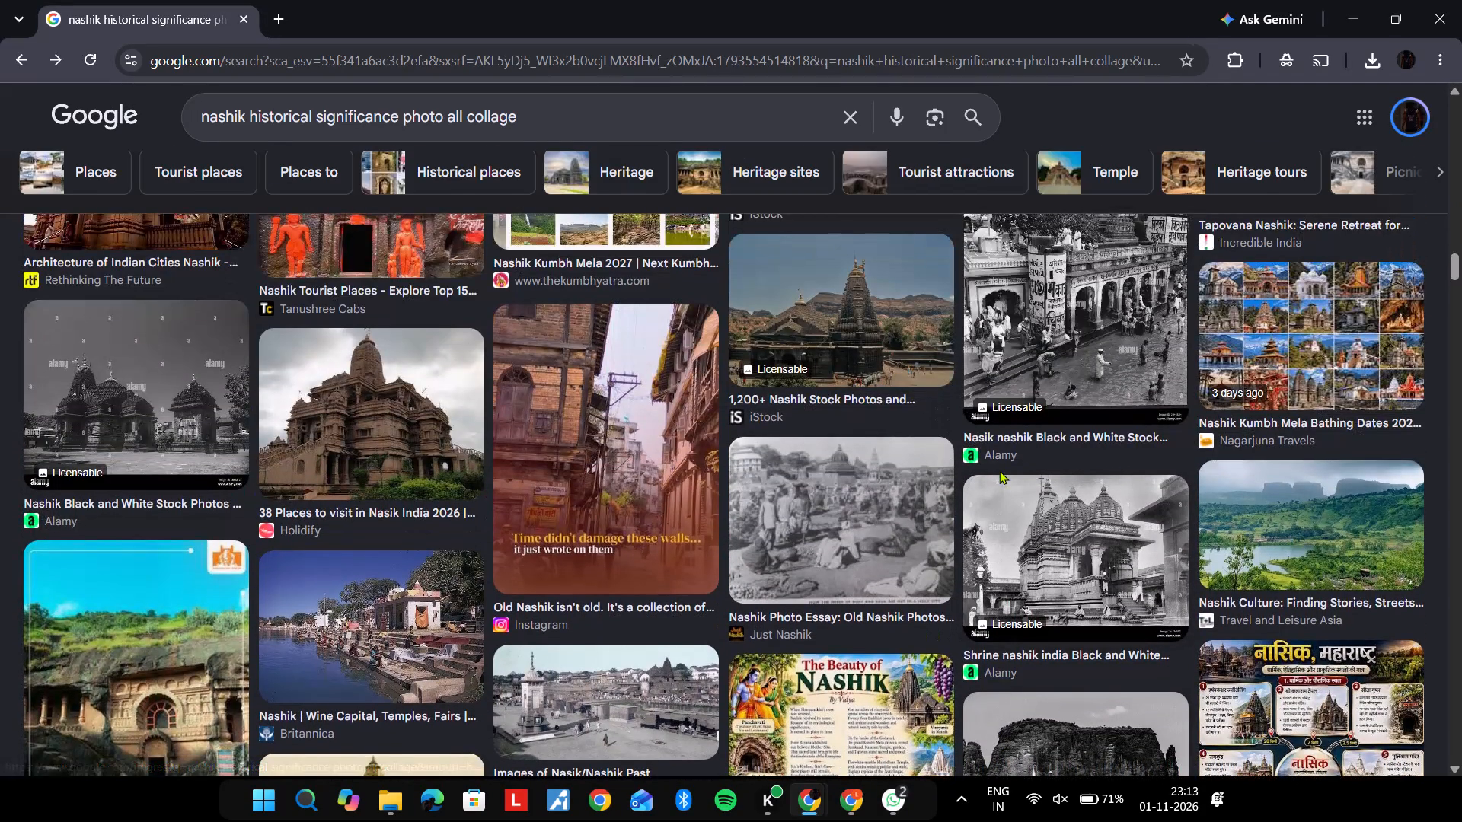
scroll(999, 470, up, 6)
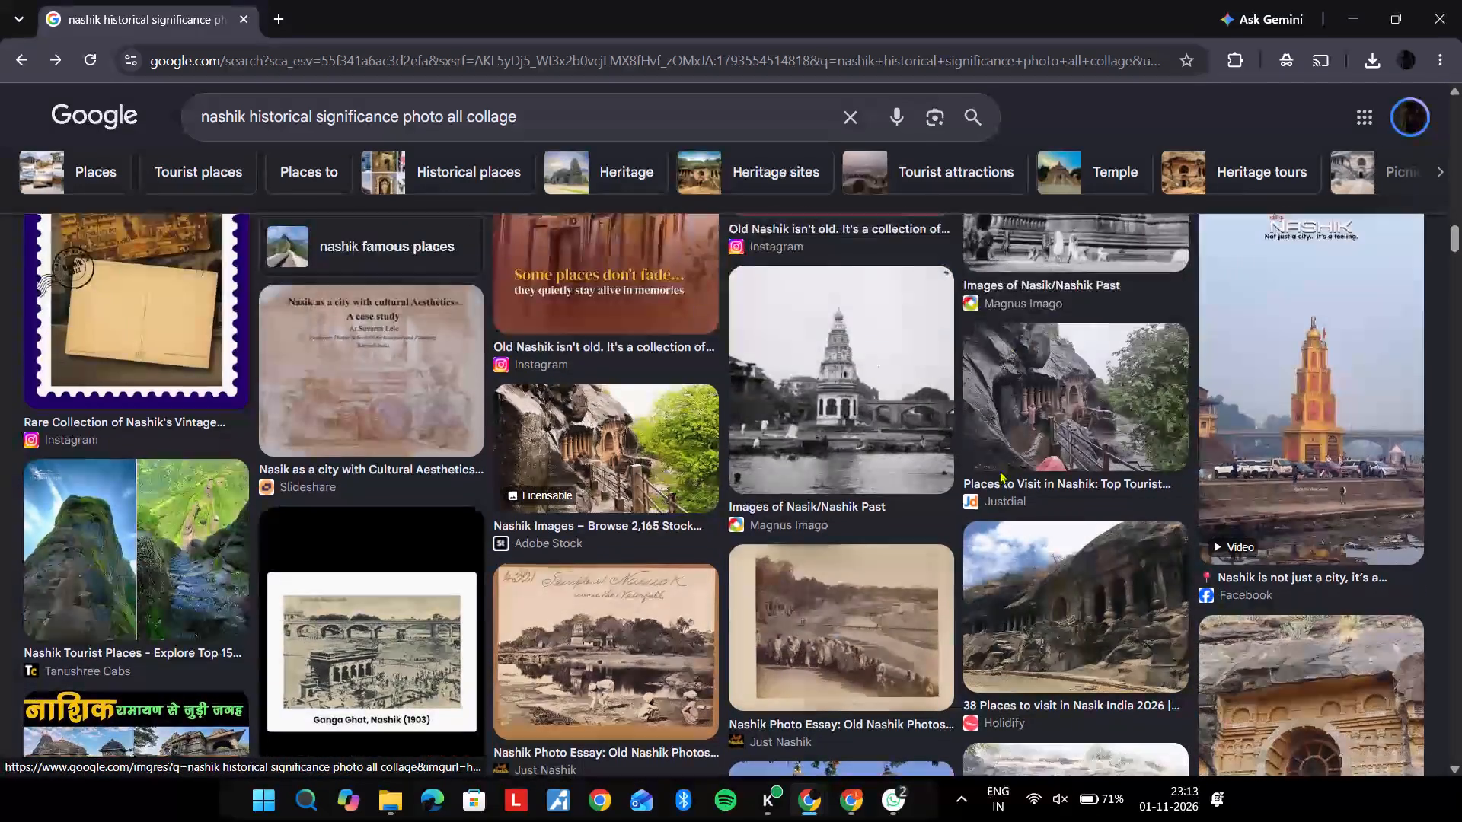
scroll(999, 470, up, 2)
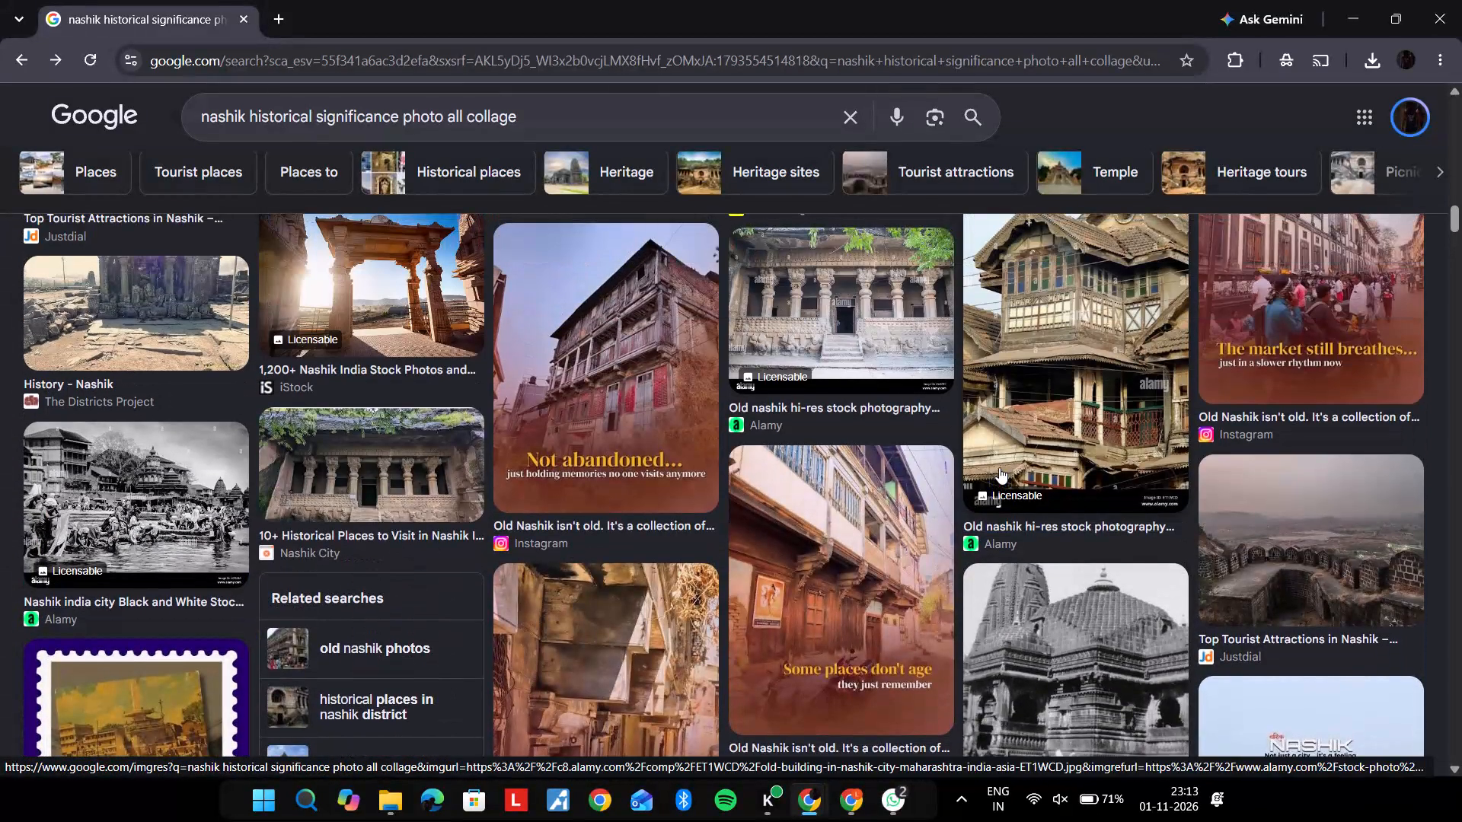
scroll(999, 467, down, 4)
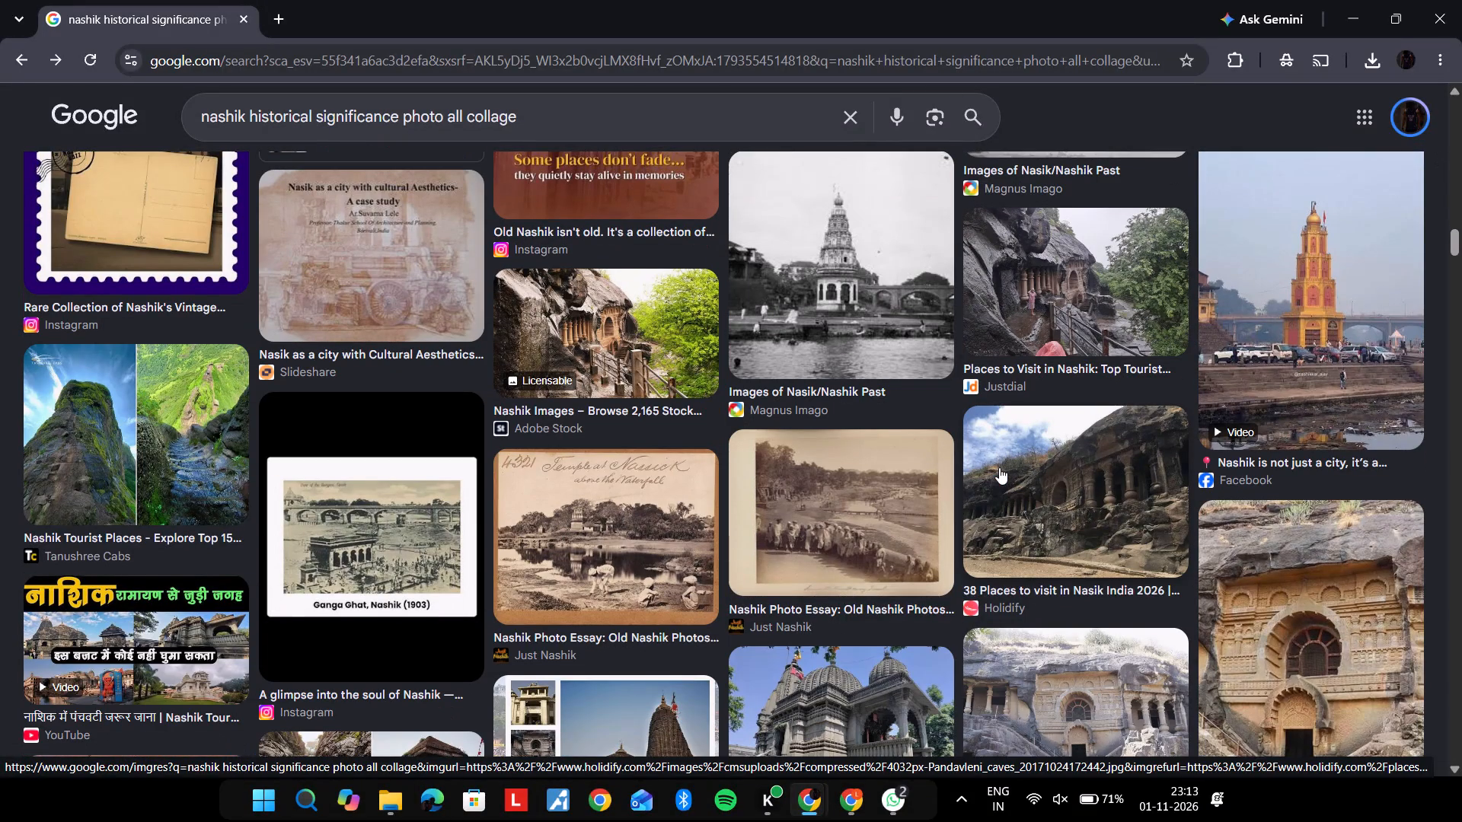
scroll(999, 467, down, 1)
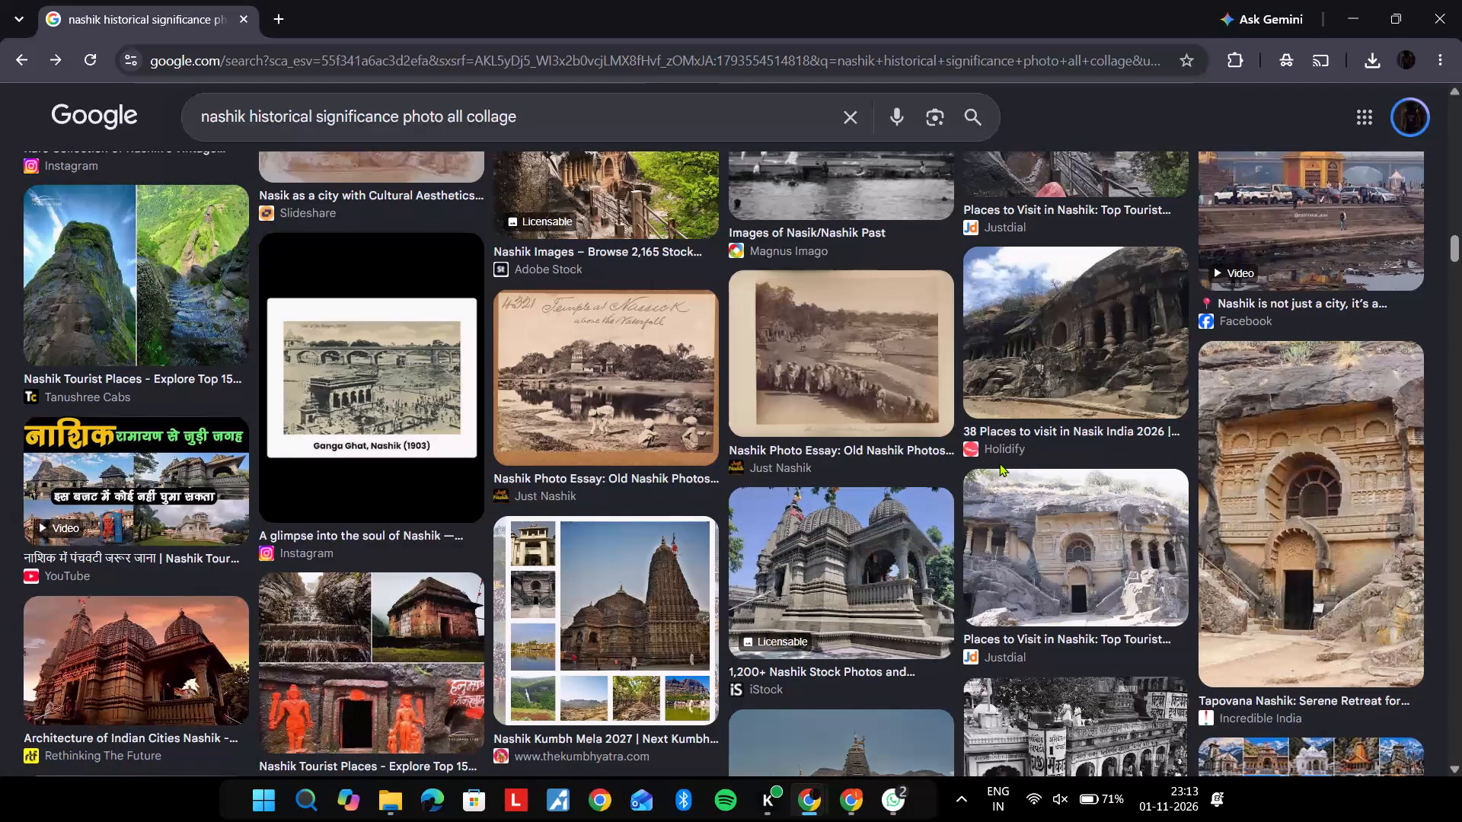
scroll(999, 463, up, 4)
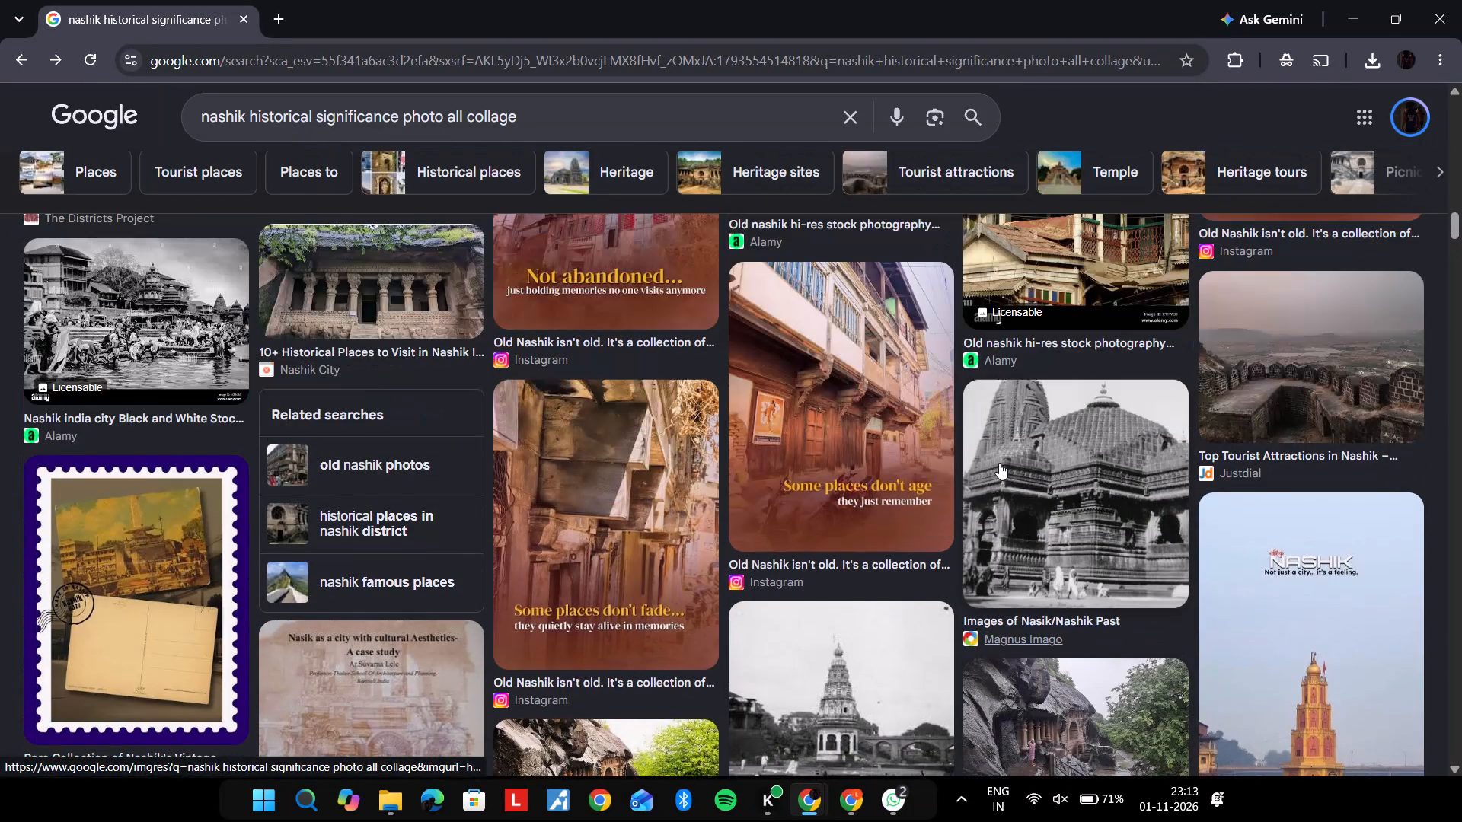
scroll(999, 463, up, 1)
scroll(937, 441, up, 6)
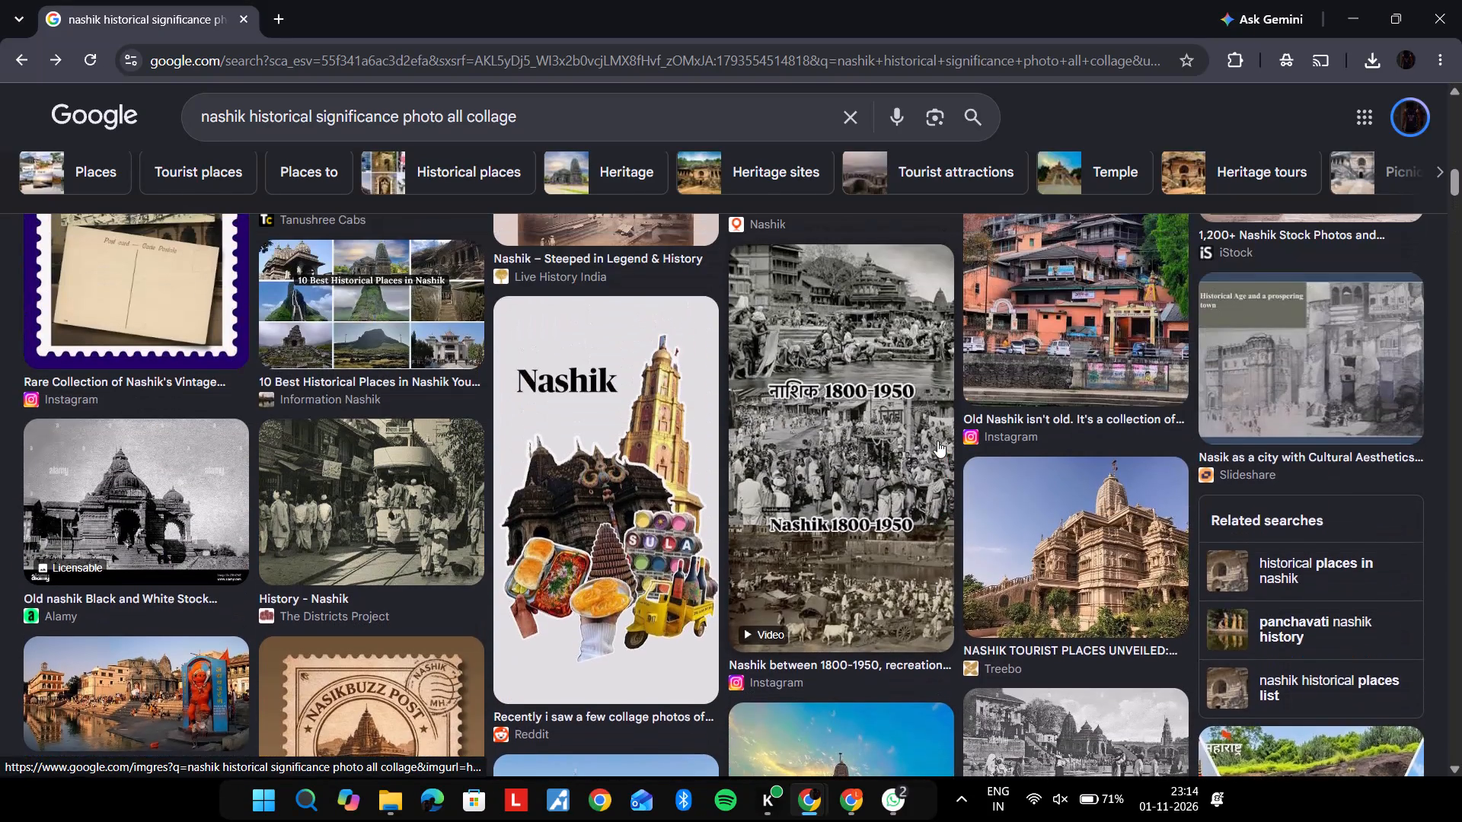
scroll(937, 441, up, 3)
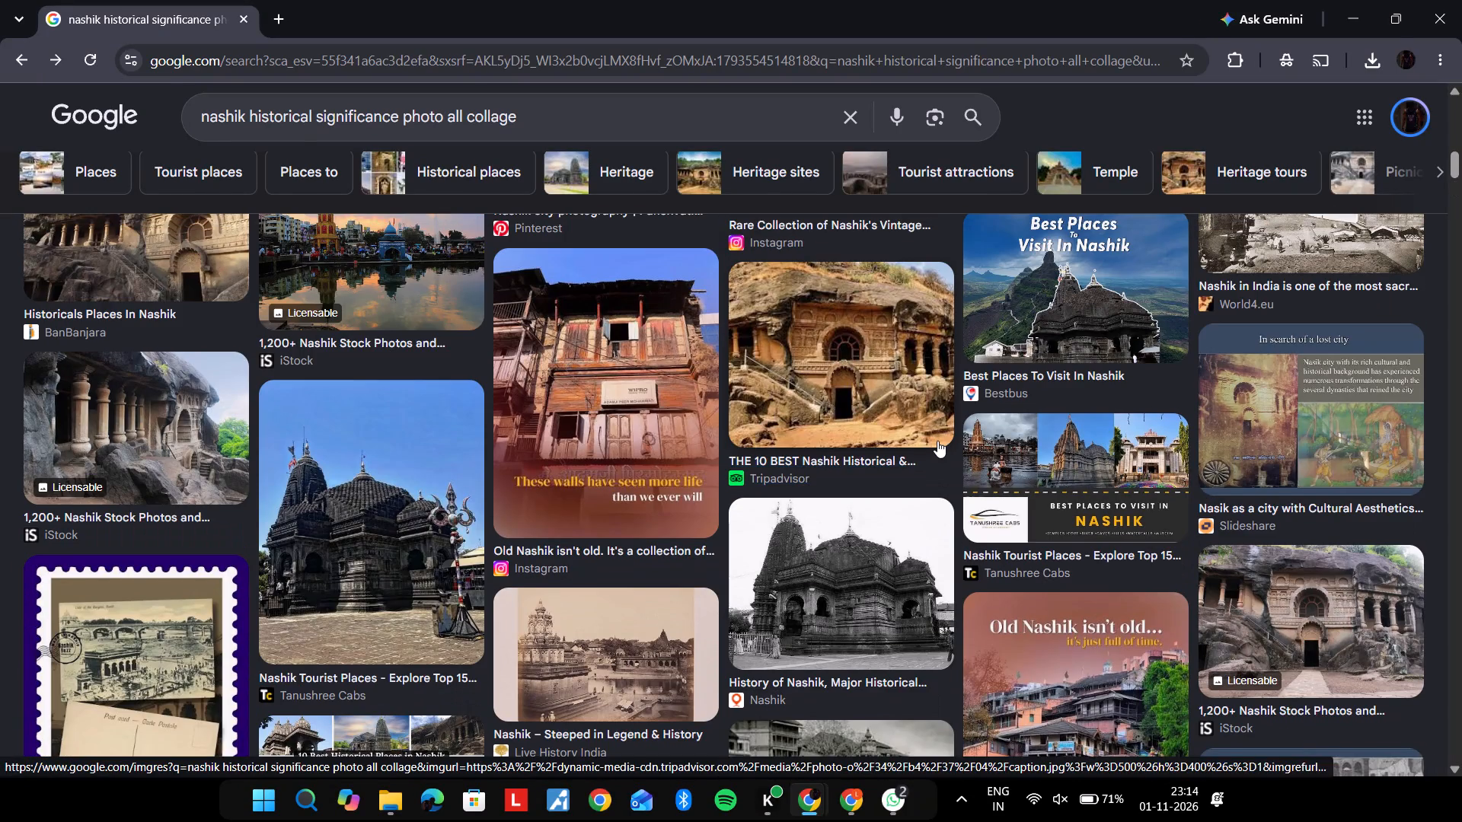
scroll(937, 441, up, 5)
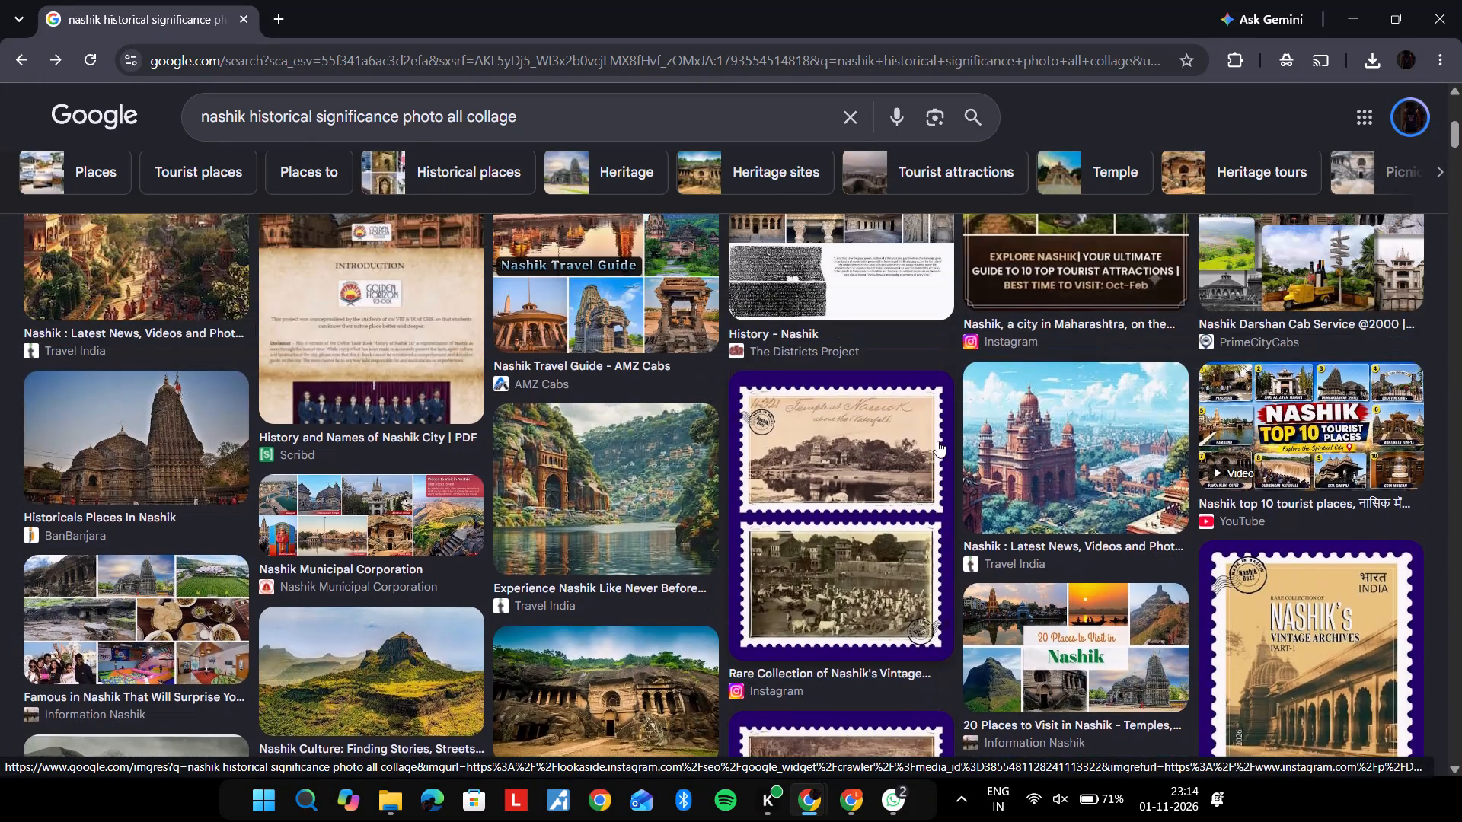
scroll(937, 441, up, 2)
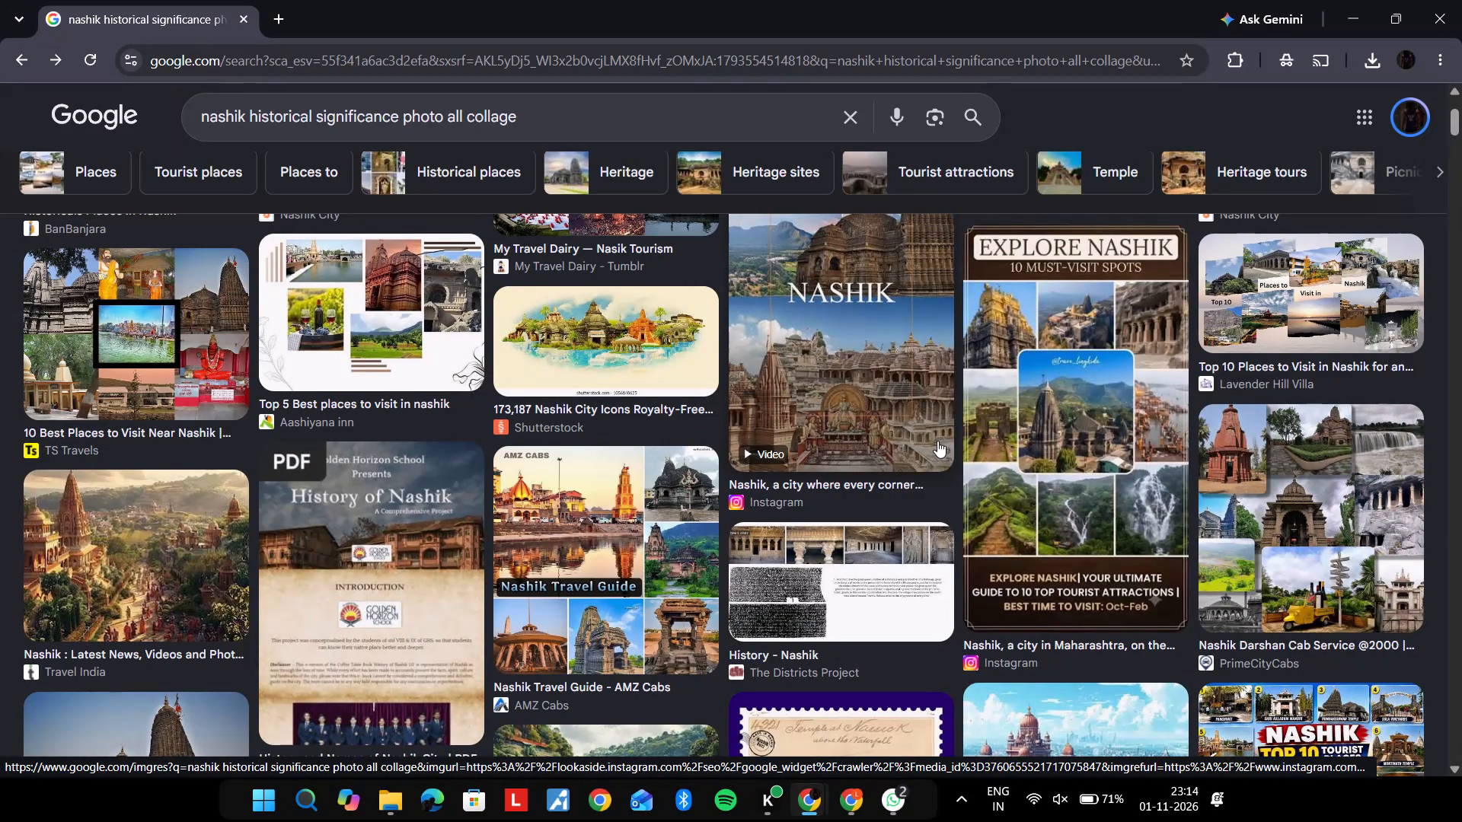
scroll(937, 441, up, 3)
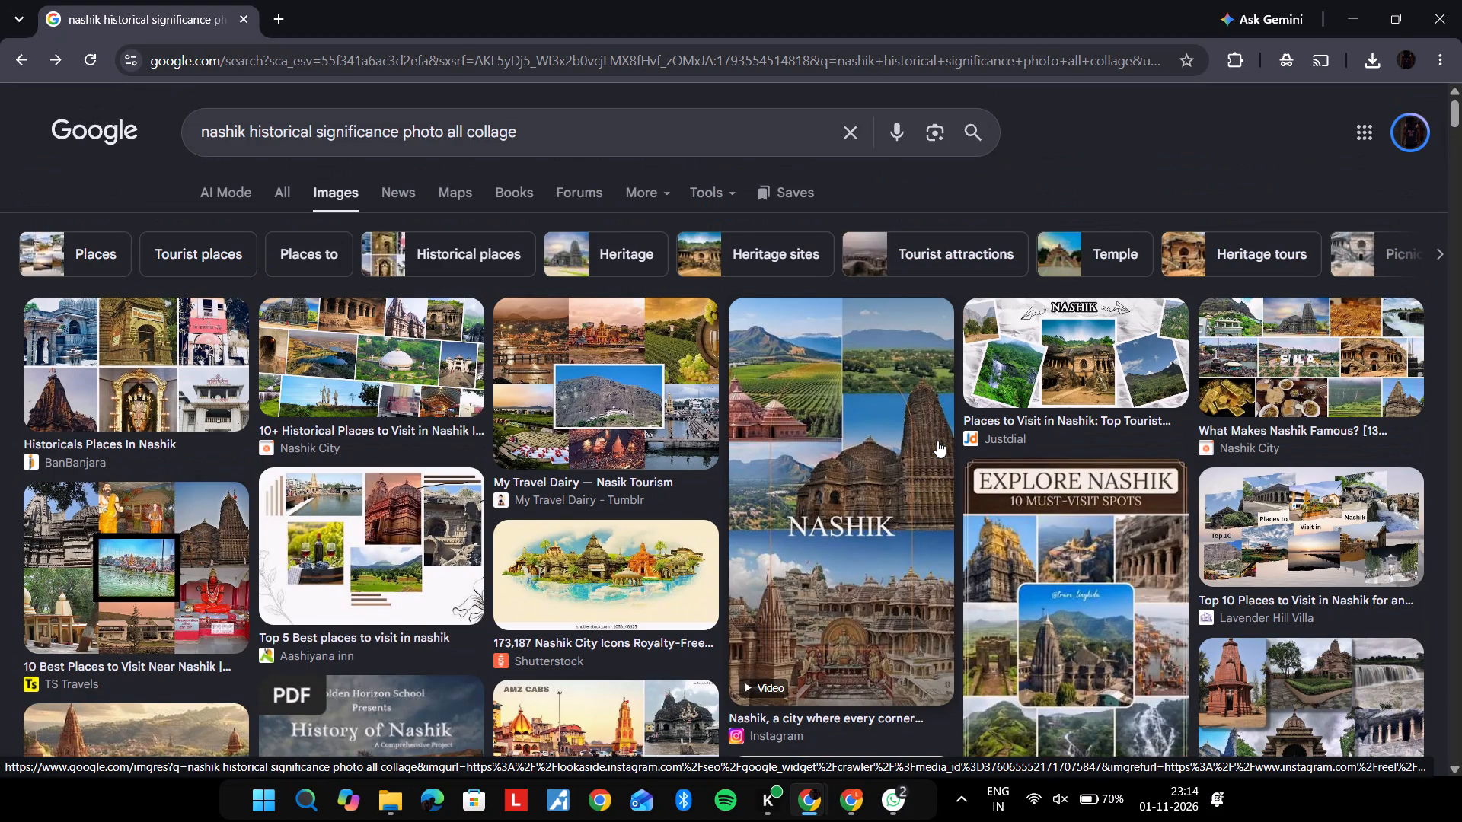
scroll(937, 441, up, 3)
scroll(937, 441, down, 6)
scroll(937, 441, up, 6)
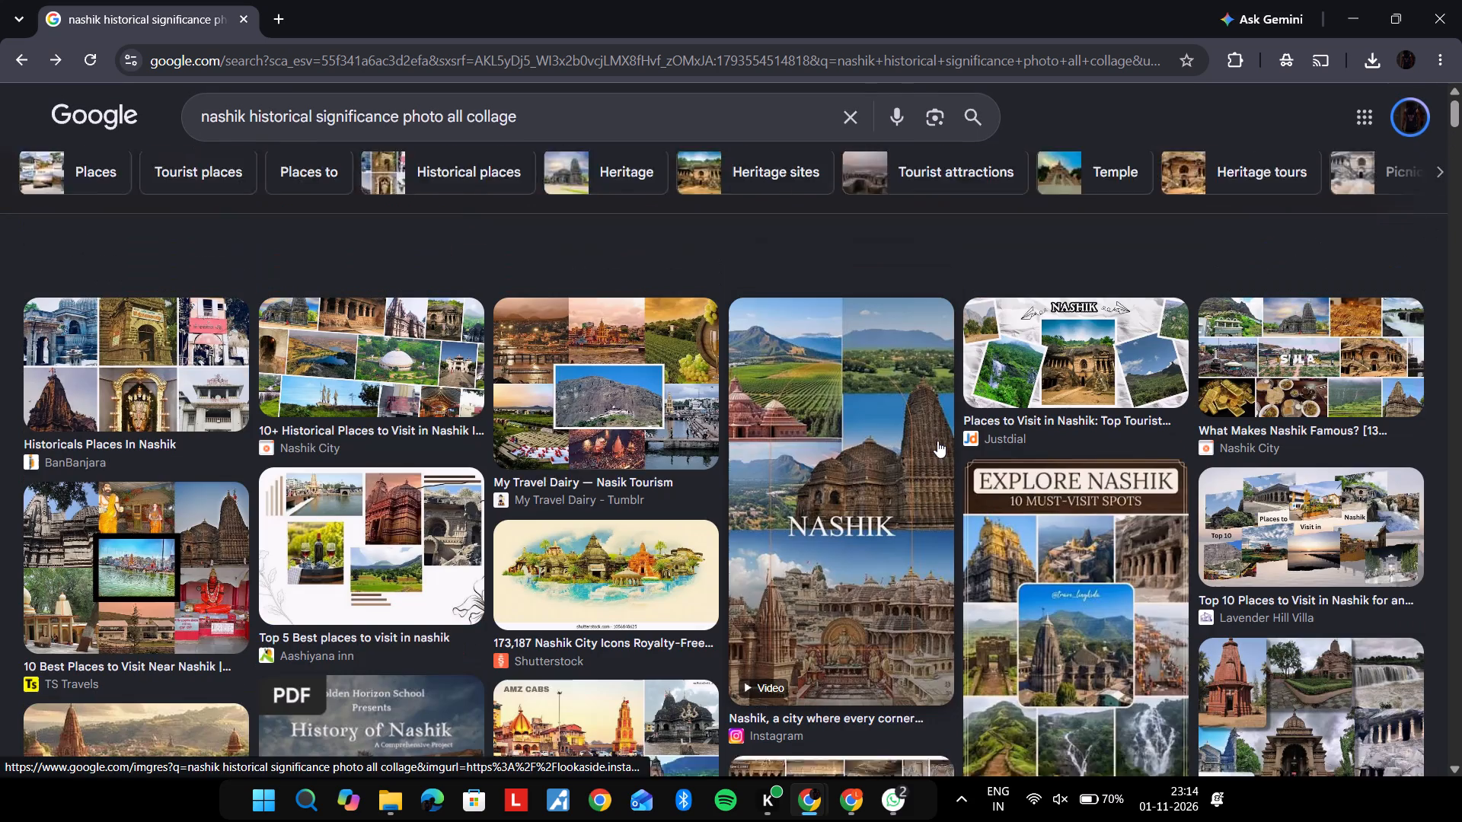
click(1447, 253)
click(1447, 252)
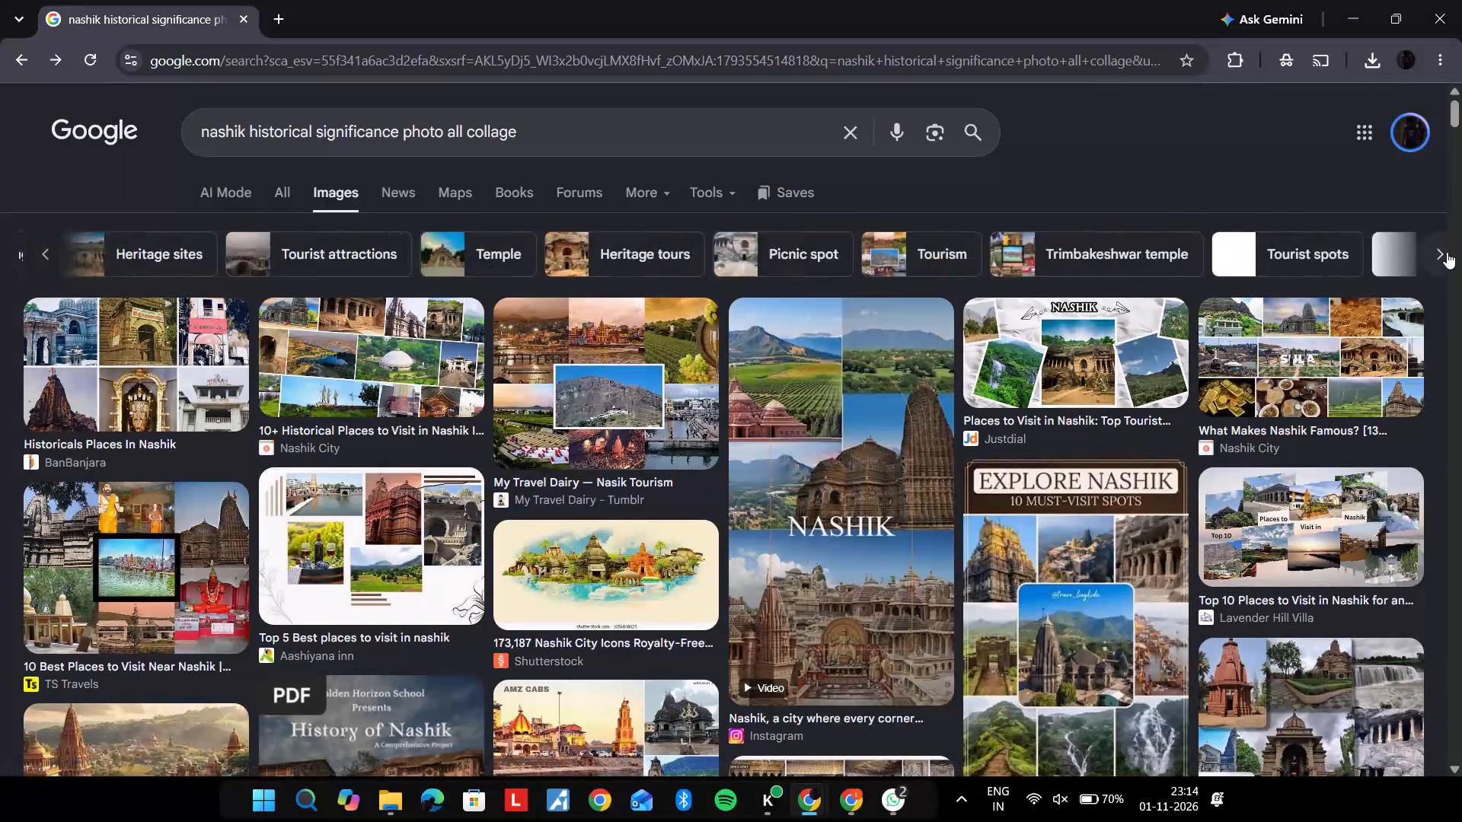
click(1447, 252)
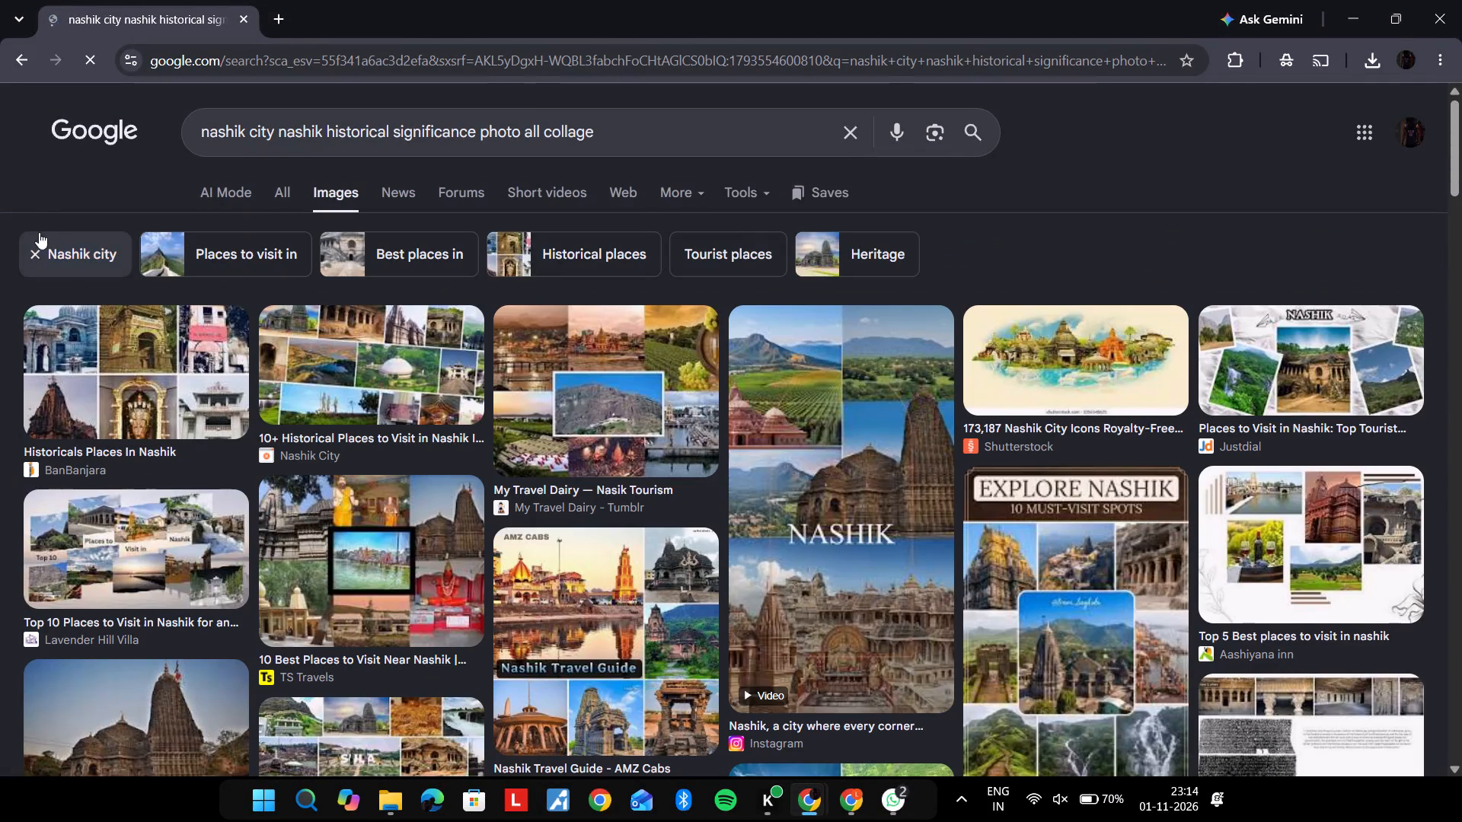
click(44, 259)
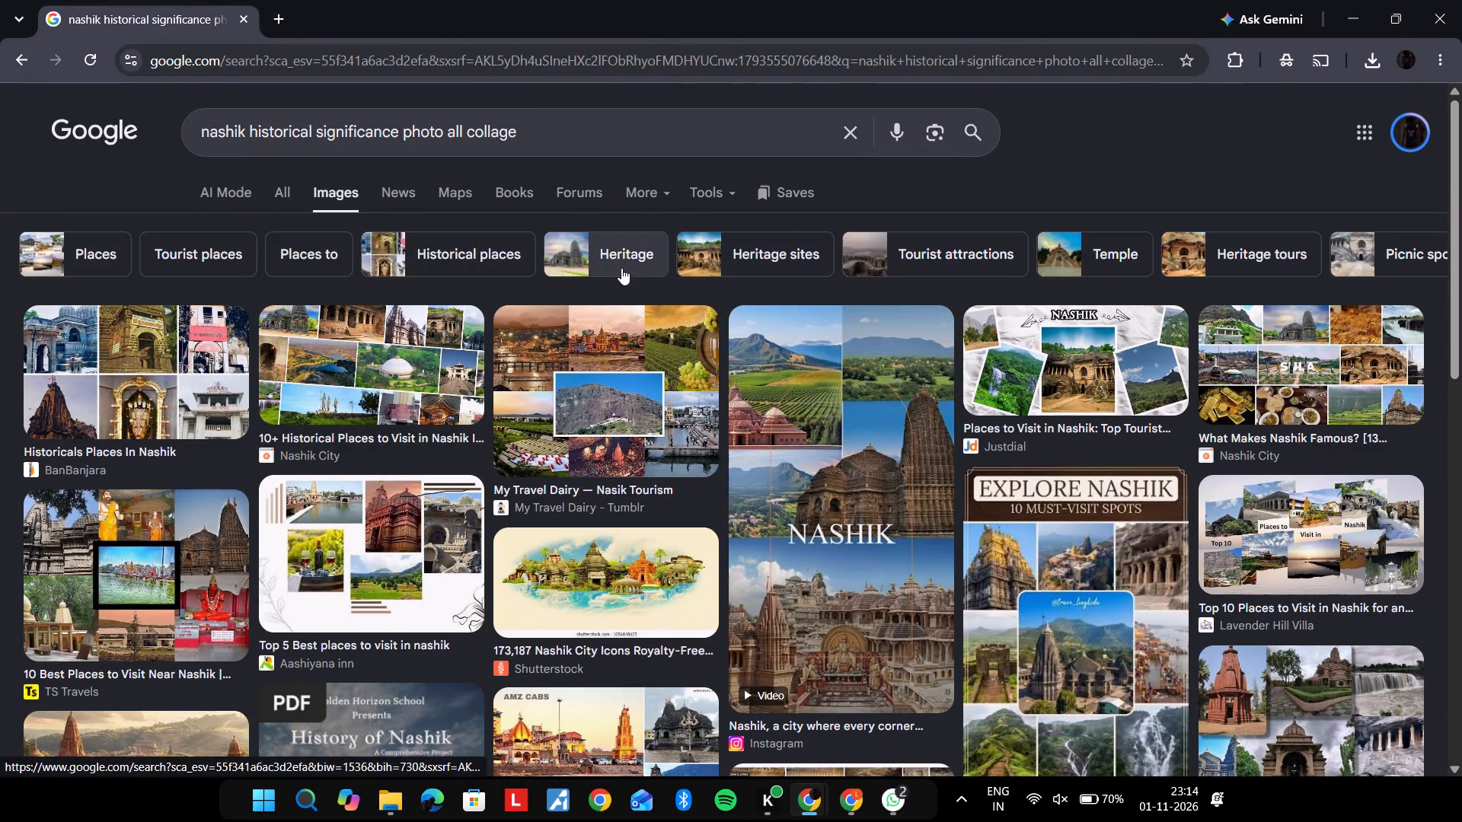
Narrow the Nashik image results to Heritage, look through them, and extend the list past the first set of results.
click(595, 241)
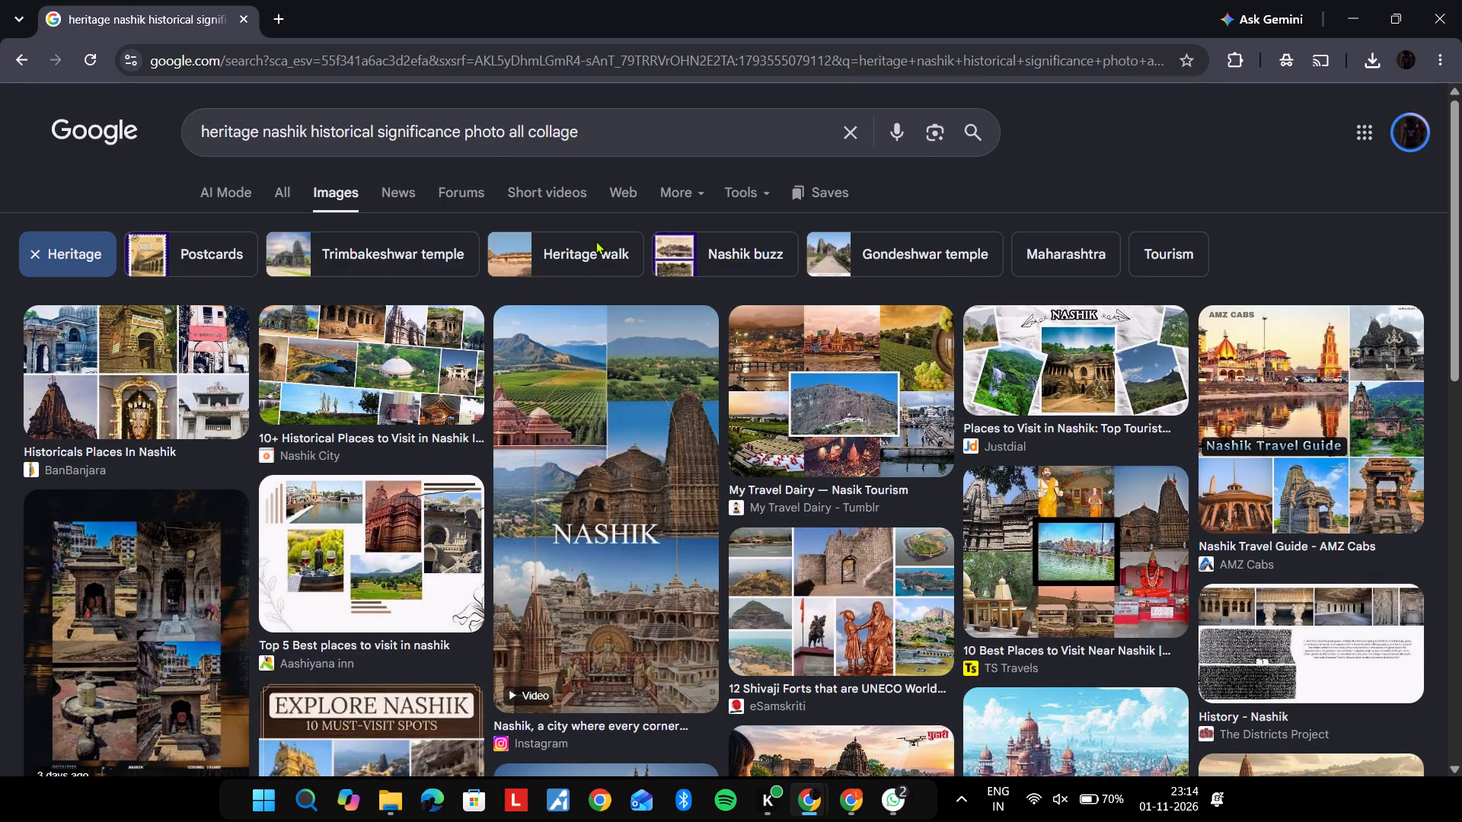
scroll(595, 241, down, 5)
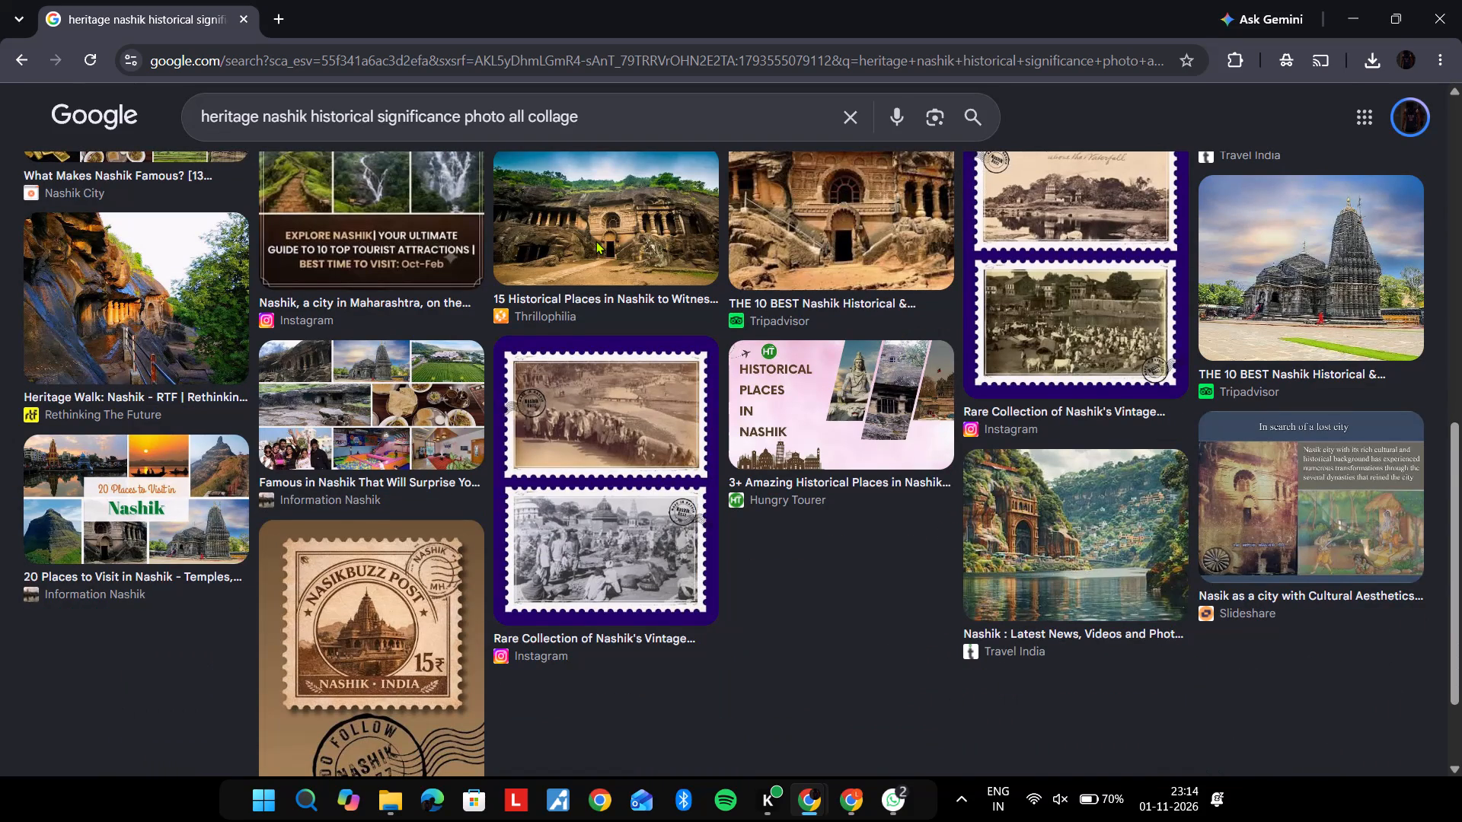
scroll(595, 241, down, 4)
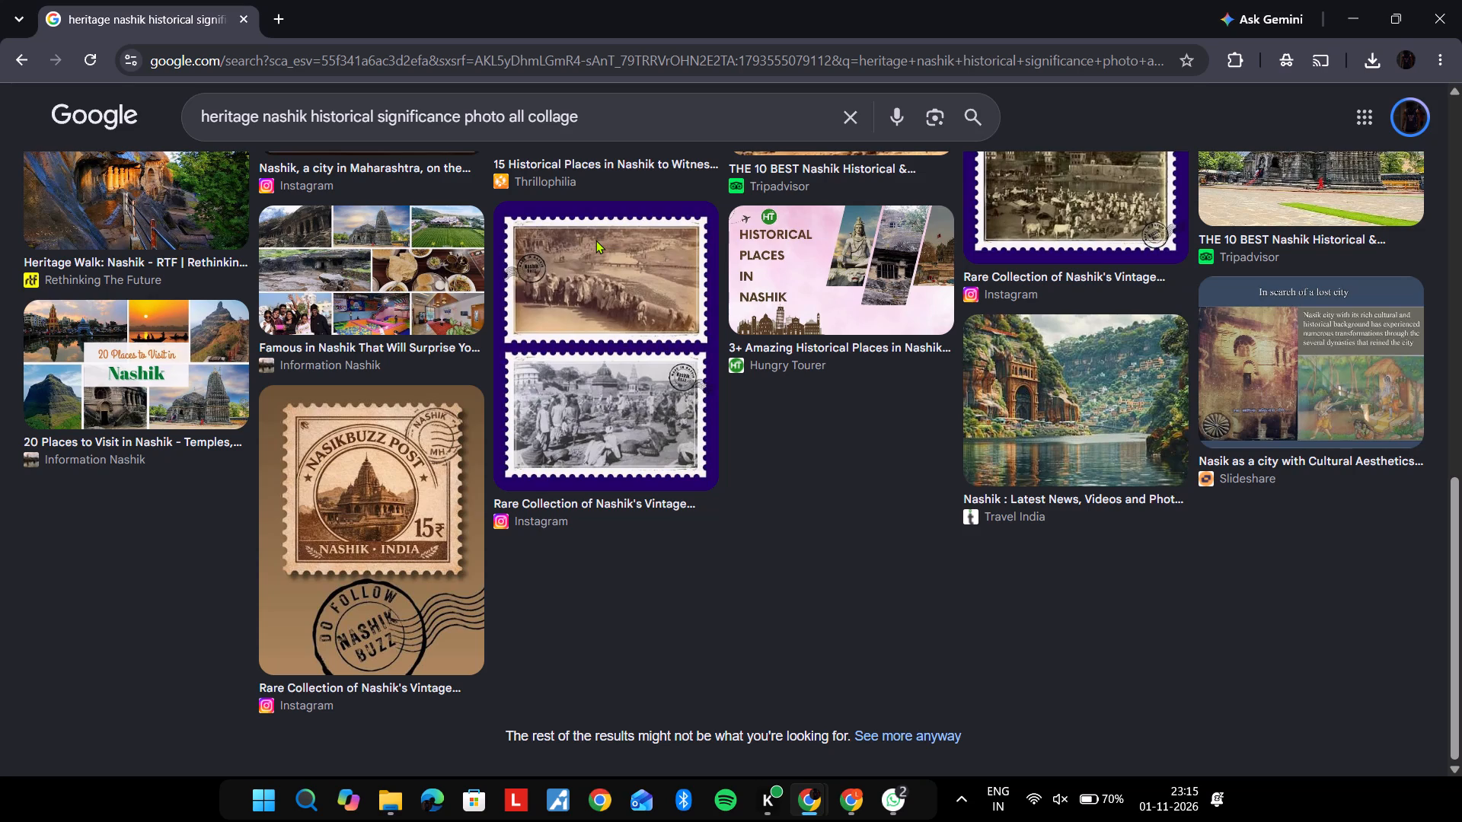
scroll(595, 240, down, 2)
click(949, 737)
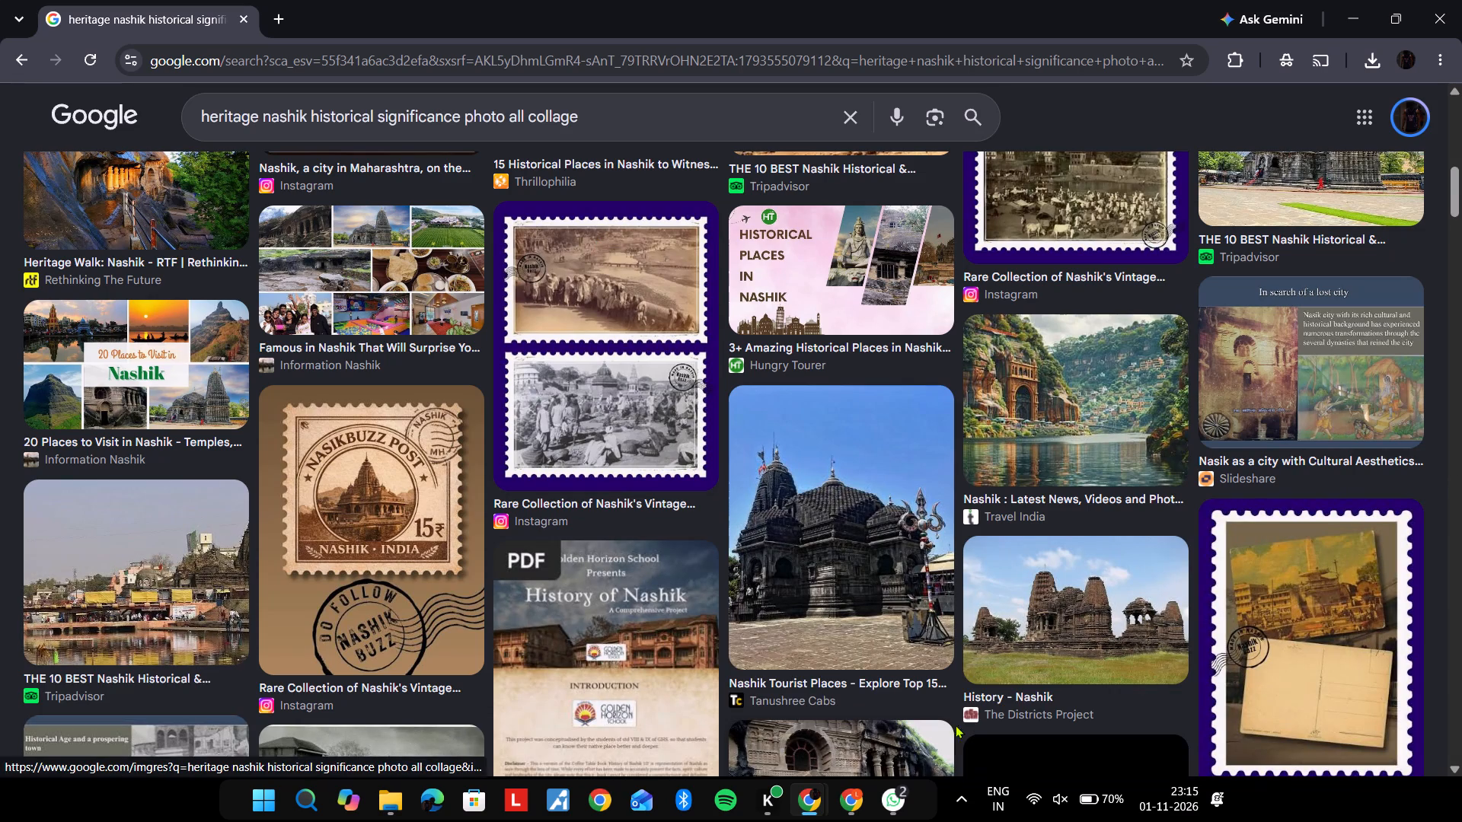
Look through the extended heritage image results for a Gondeshwar temple photo.
scroll(742, 607, down, 3)
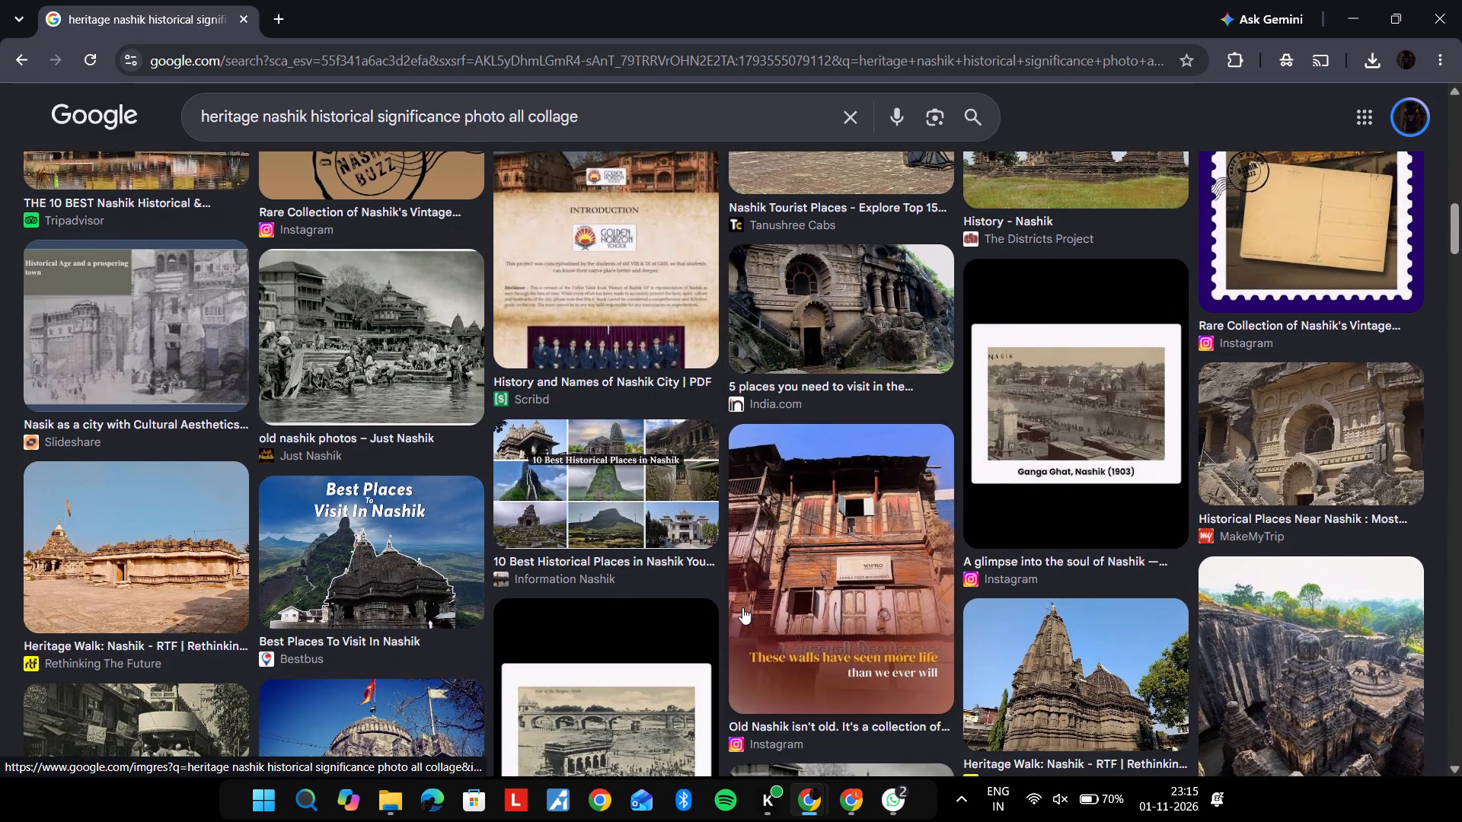
scroll(742, 607, down, 2)
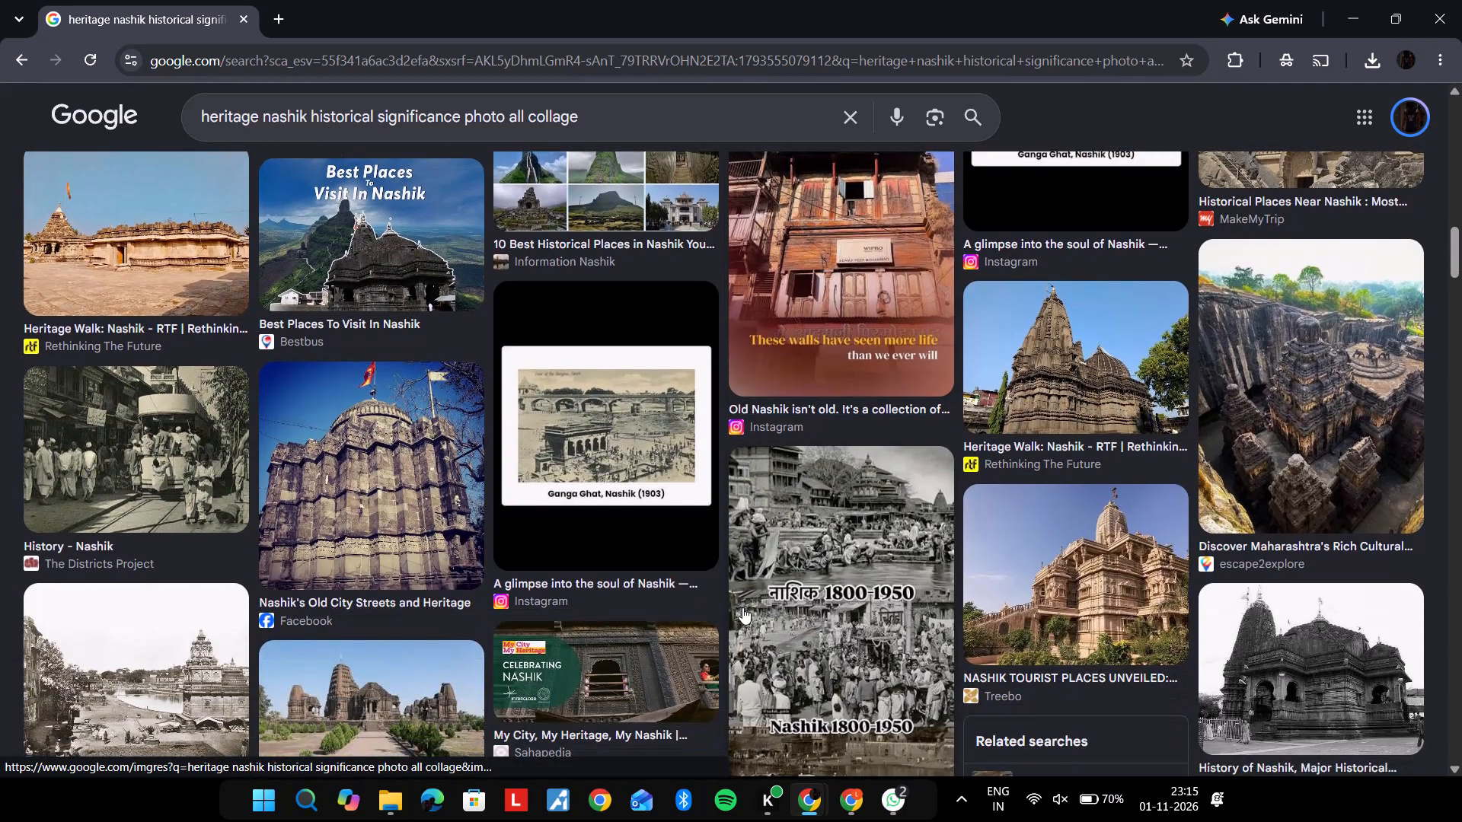
scroll(742, 607, down, 2)
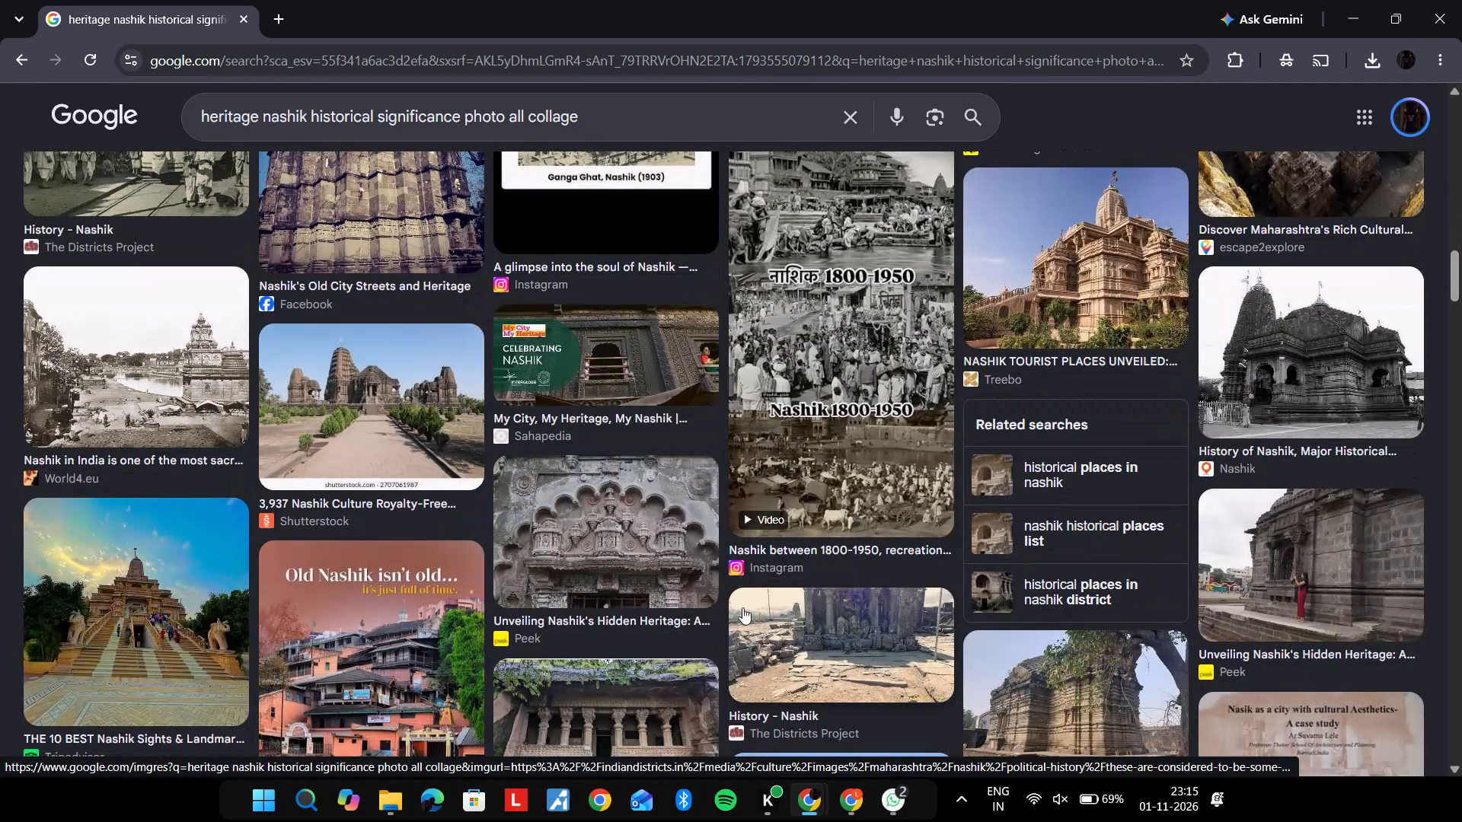
scroll(742, 607, down, 3)
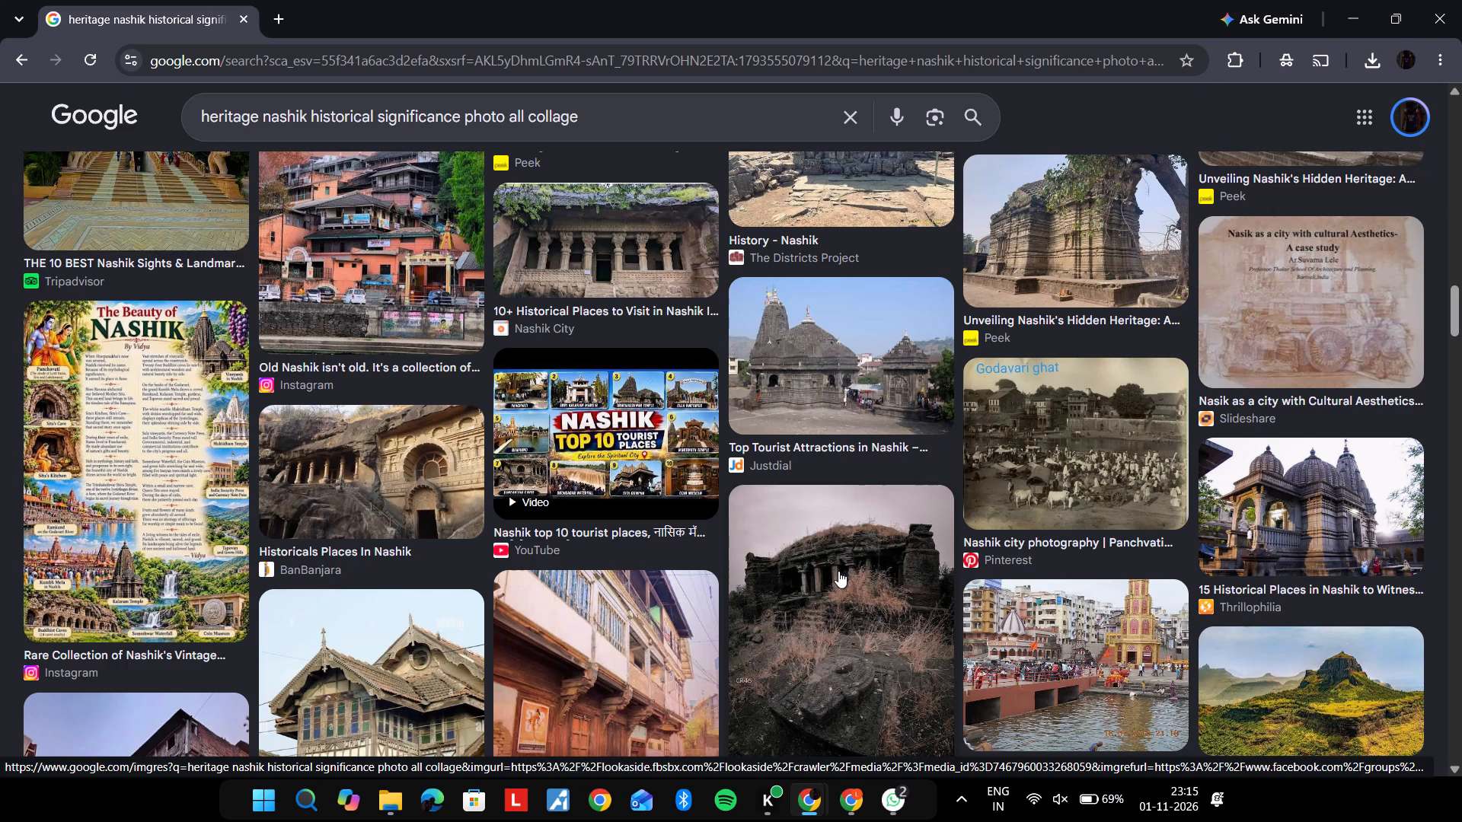
scroll(838, 571, down, 5)
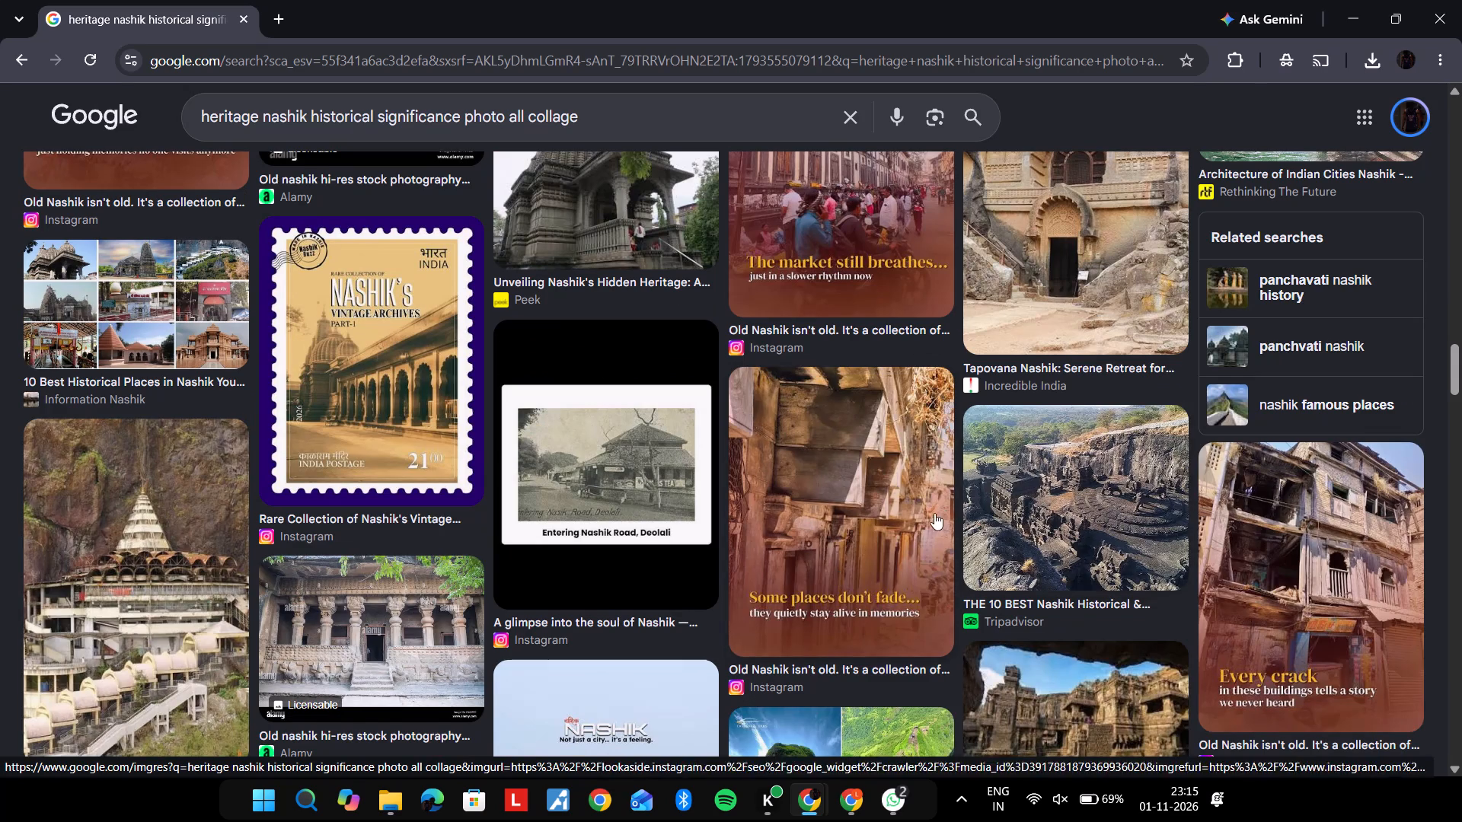
scroll(931, 514, down, 3)
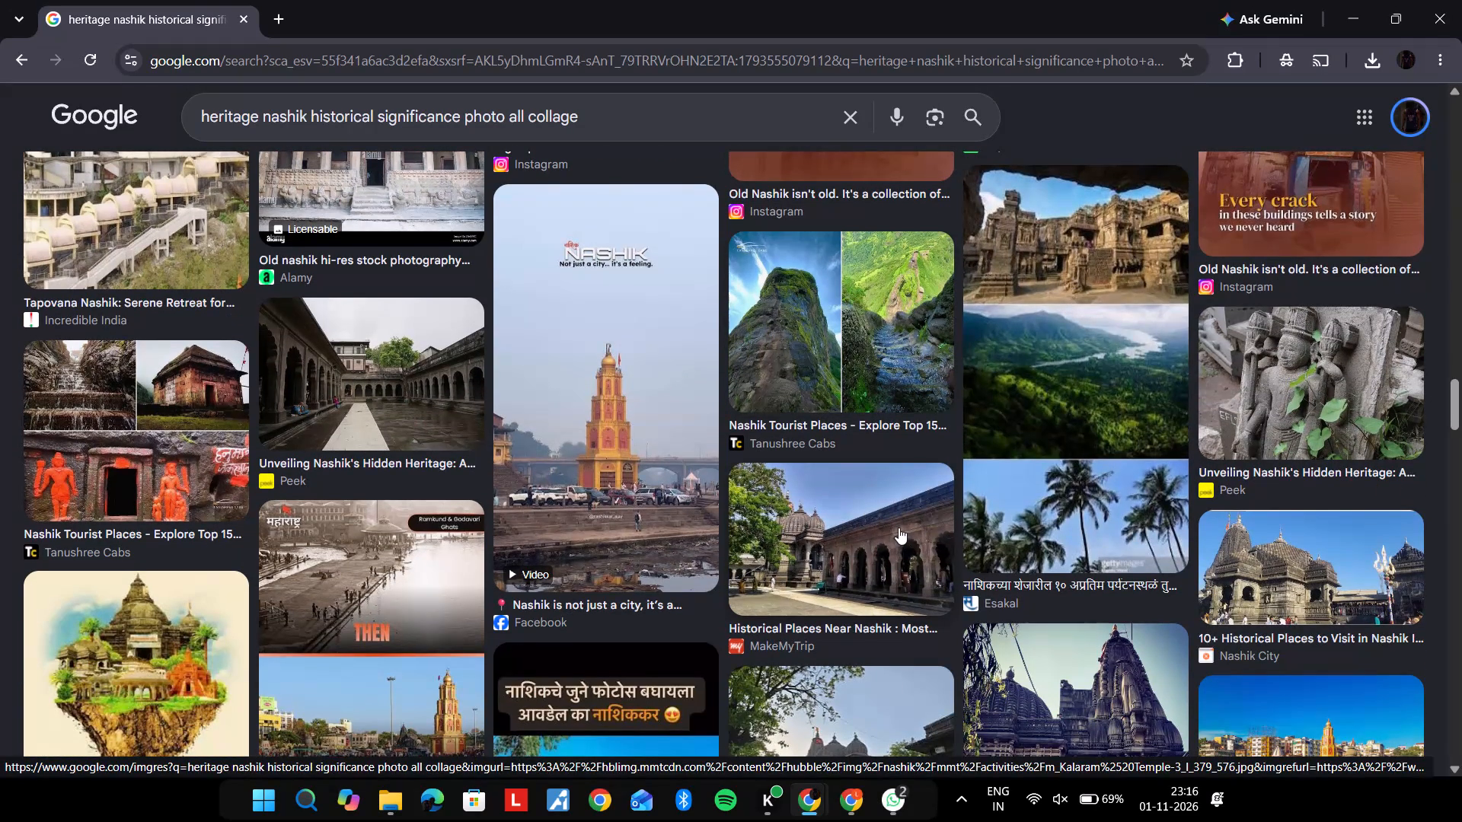
scroll(899, 527, down, 4)
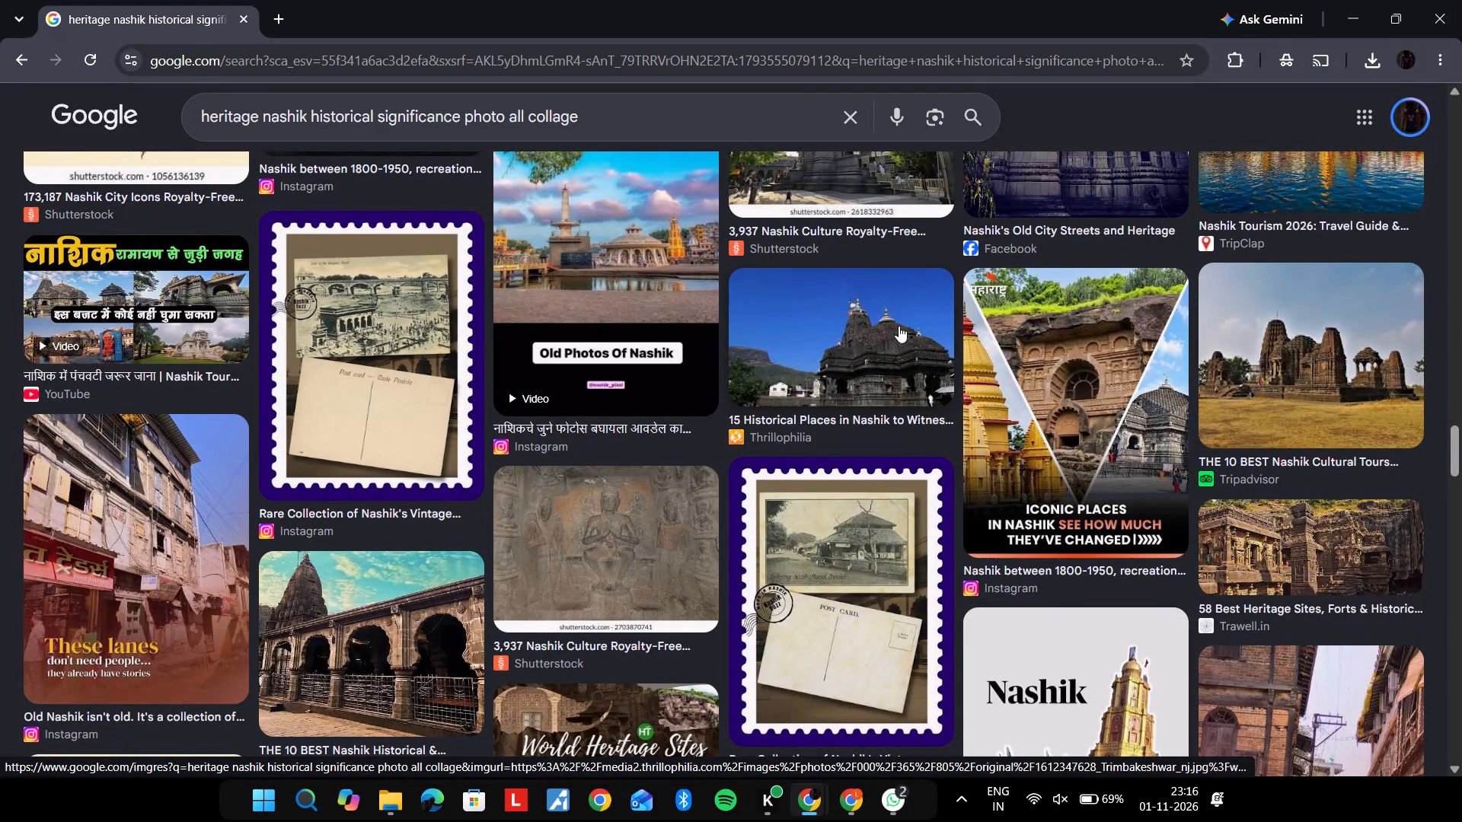
scroll(899, 326, up, 1)
scroll(899, 326, down, 5)
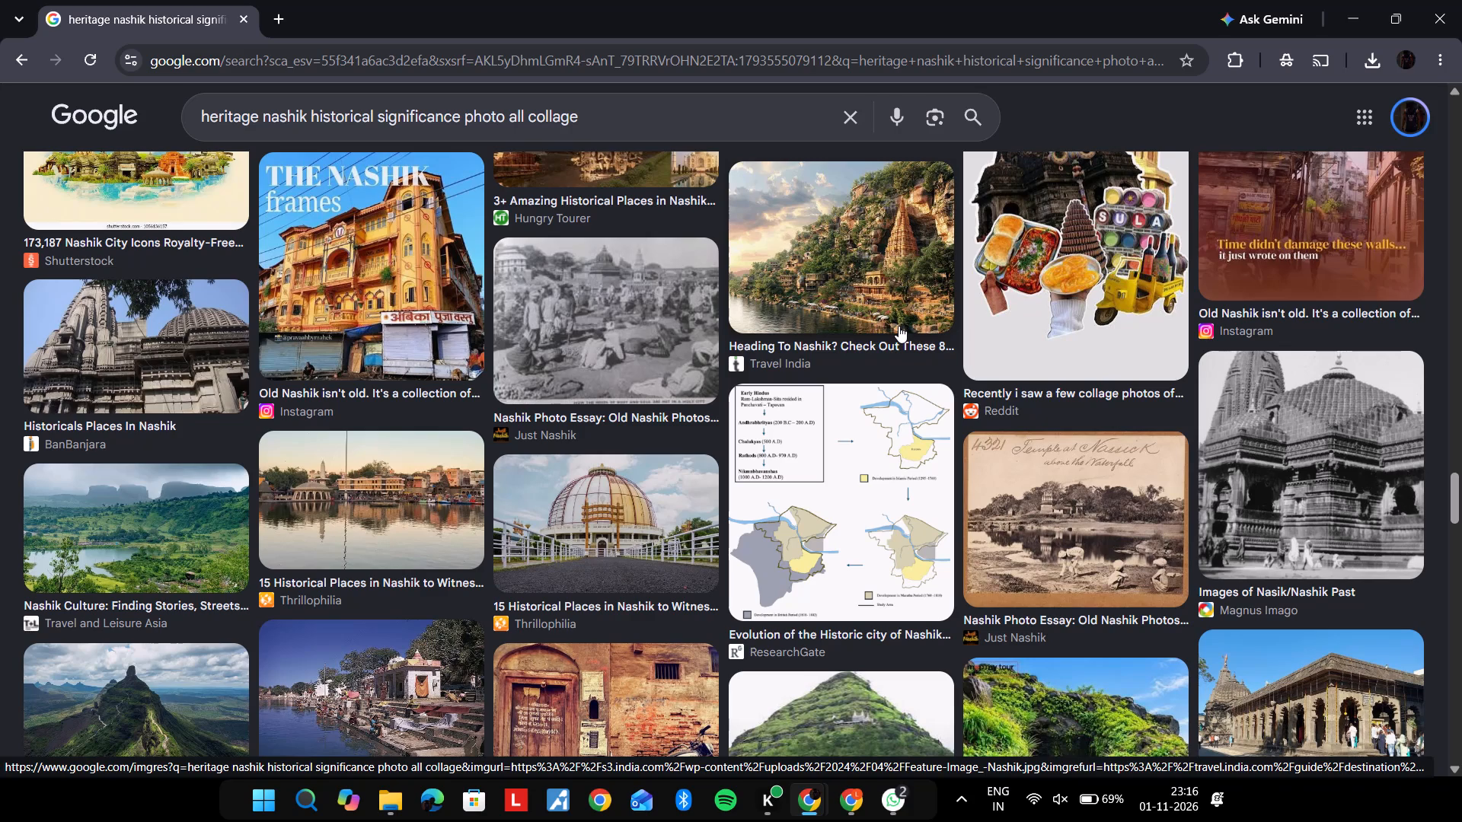
scroll(899, 326, down, 3)
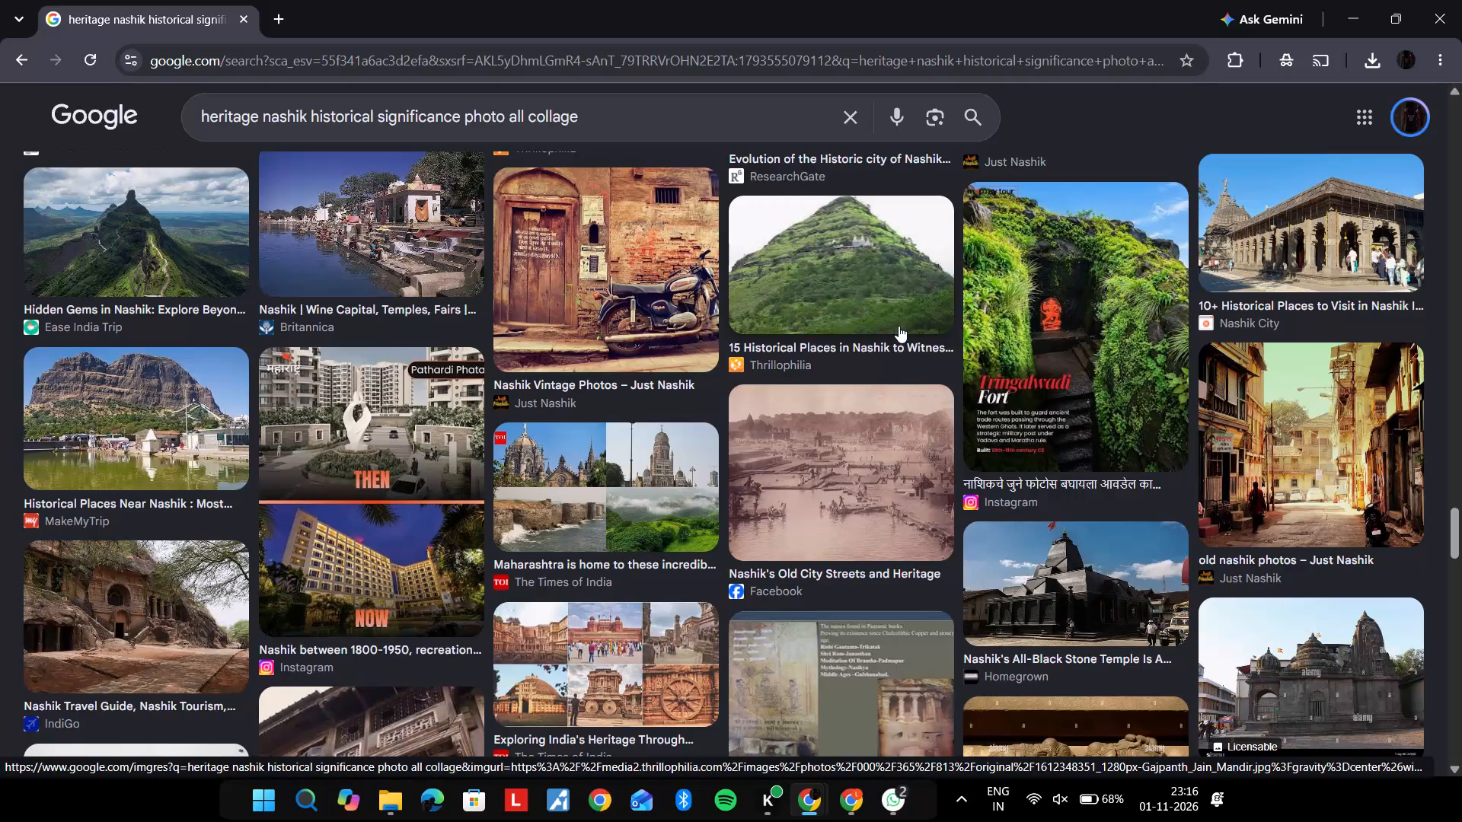
scroll(899, 326, down, 2)
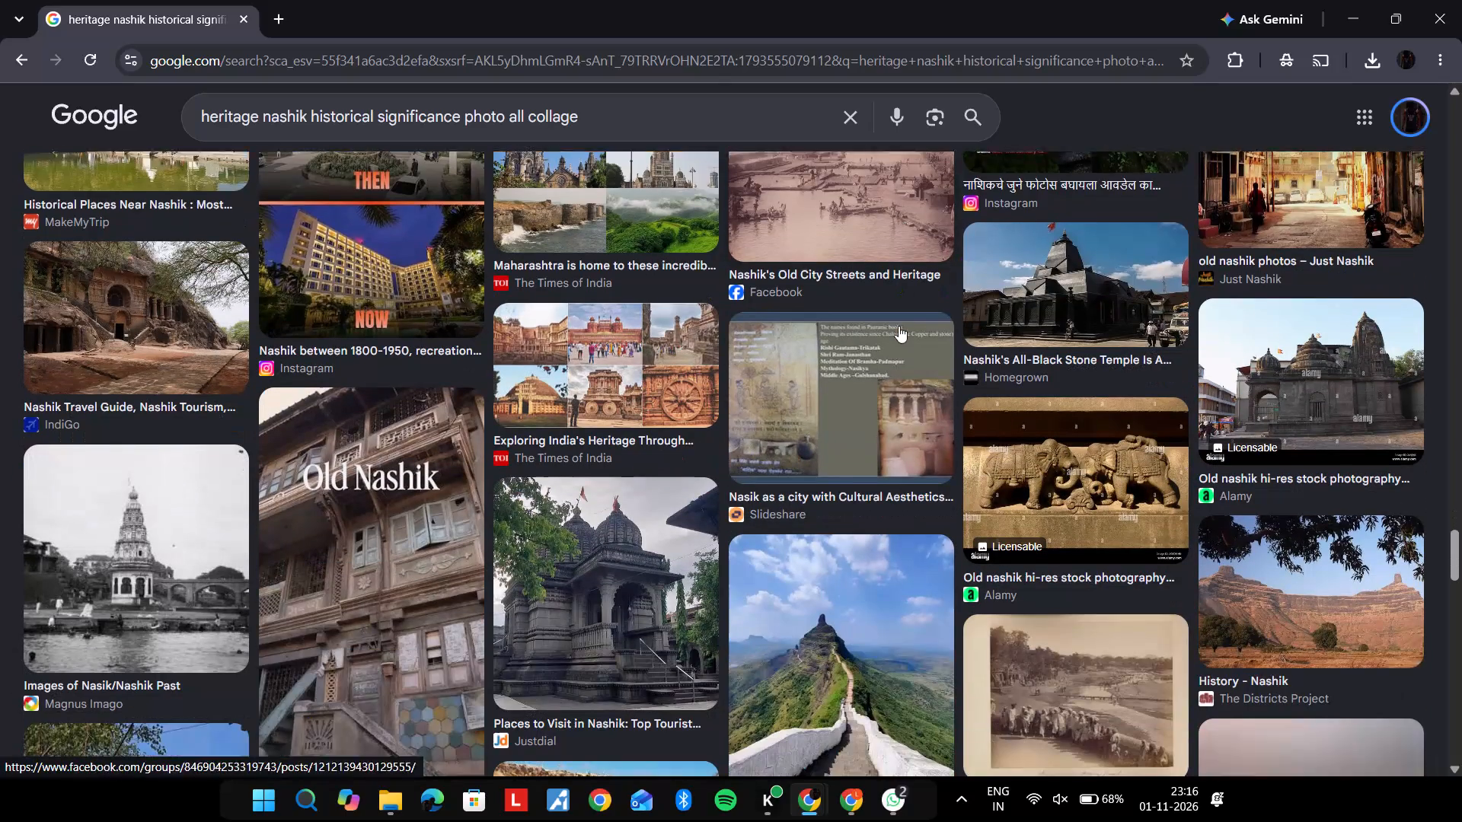
scroll(899, 326, down, 1)
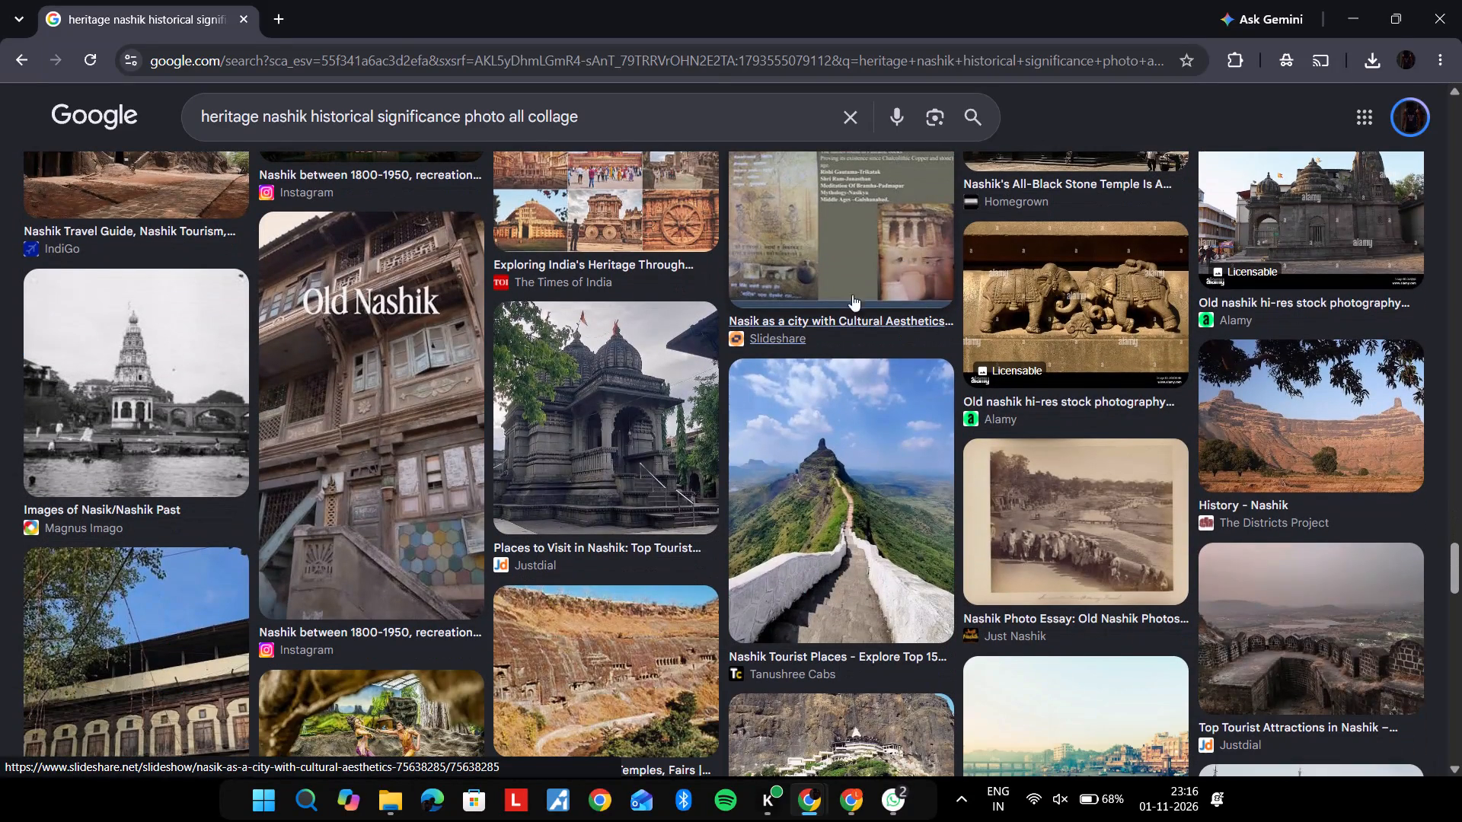
scroll(396, 201, up, 1)
scroll(618, 303, up, 10)
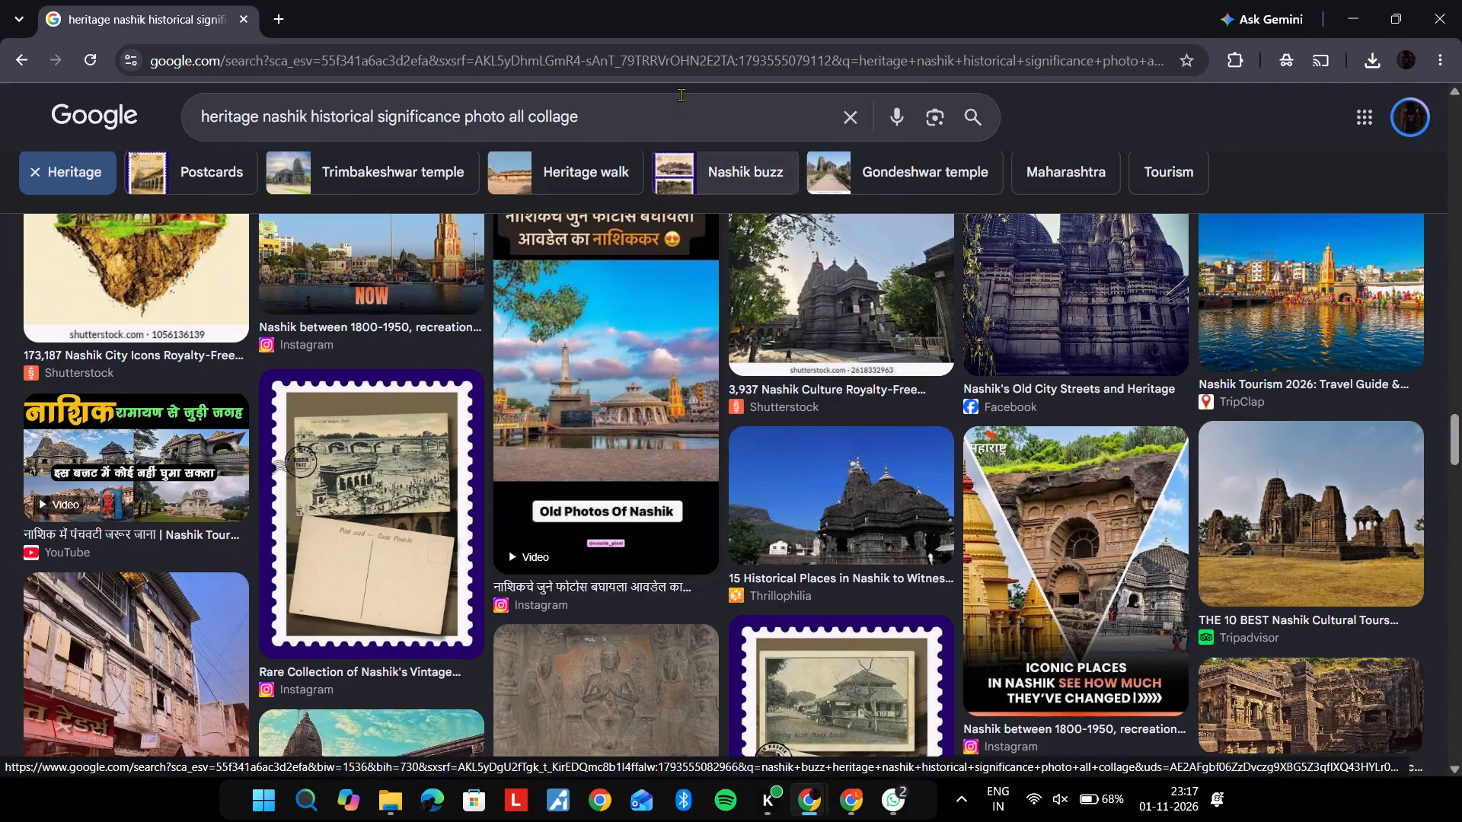
Narrow the heritage results to Gondeshwar temple and copy the Facebook photo titled "The place depicted in the image is the...".
click(659, 112)
click(1229, 171)
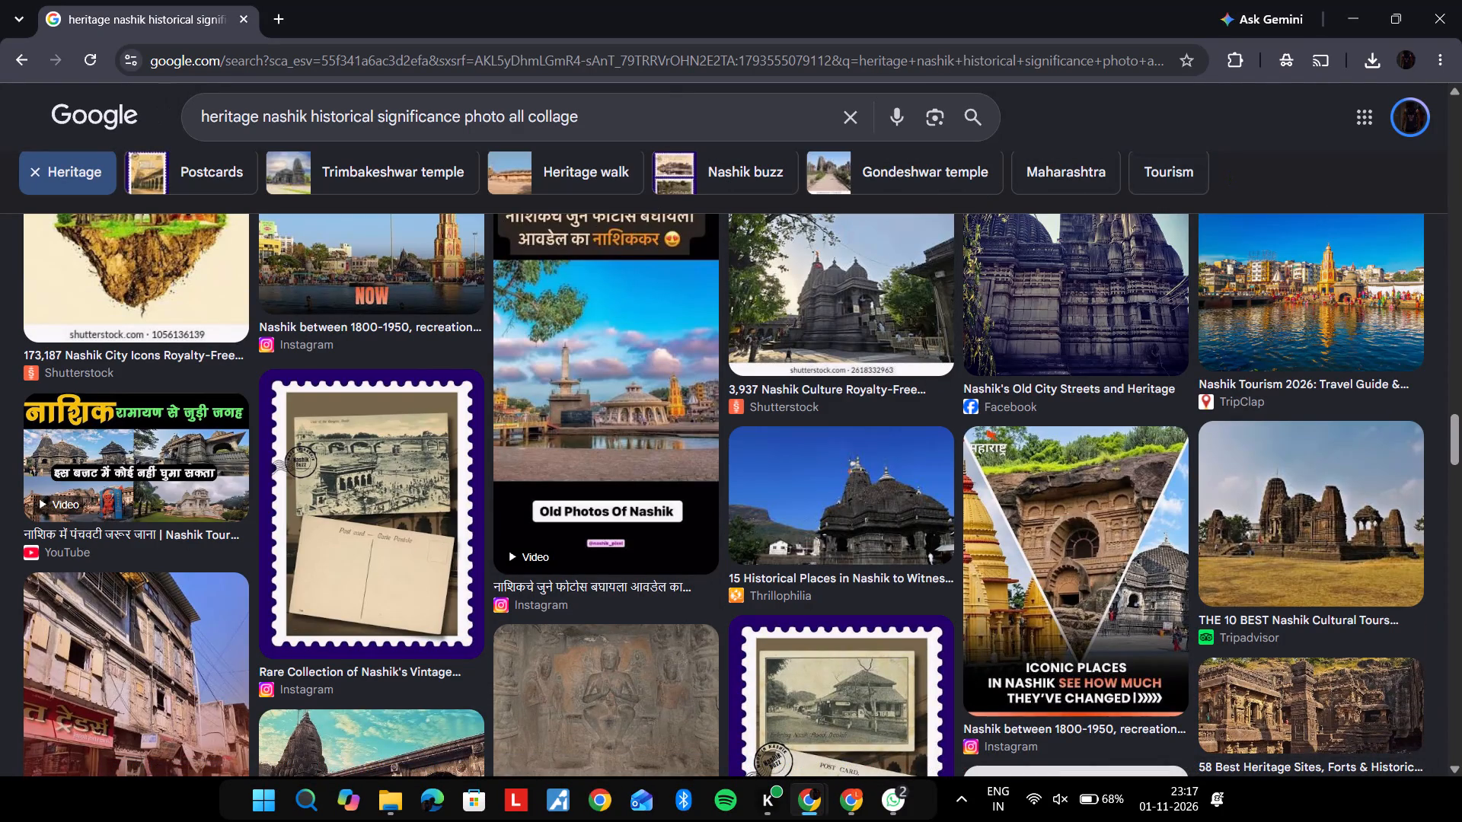
click(928, 182)
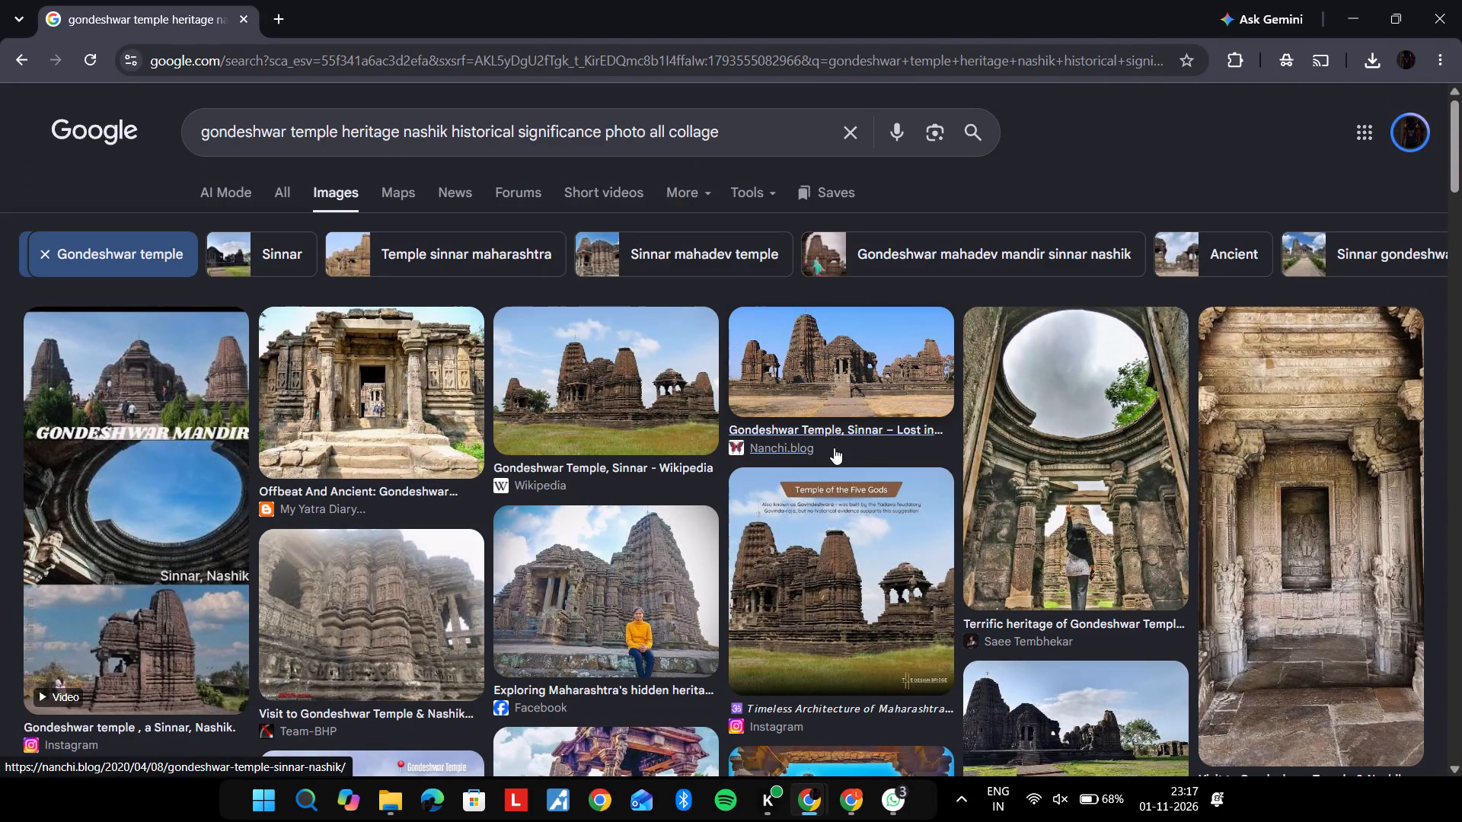
scroll(831, 464, down, 2)
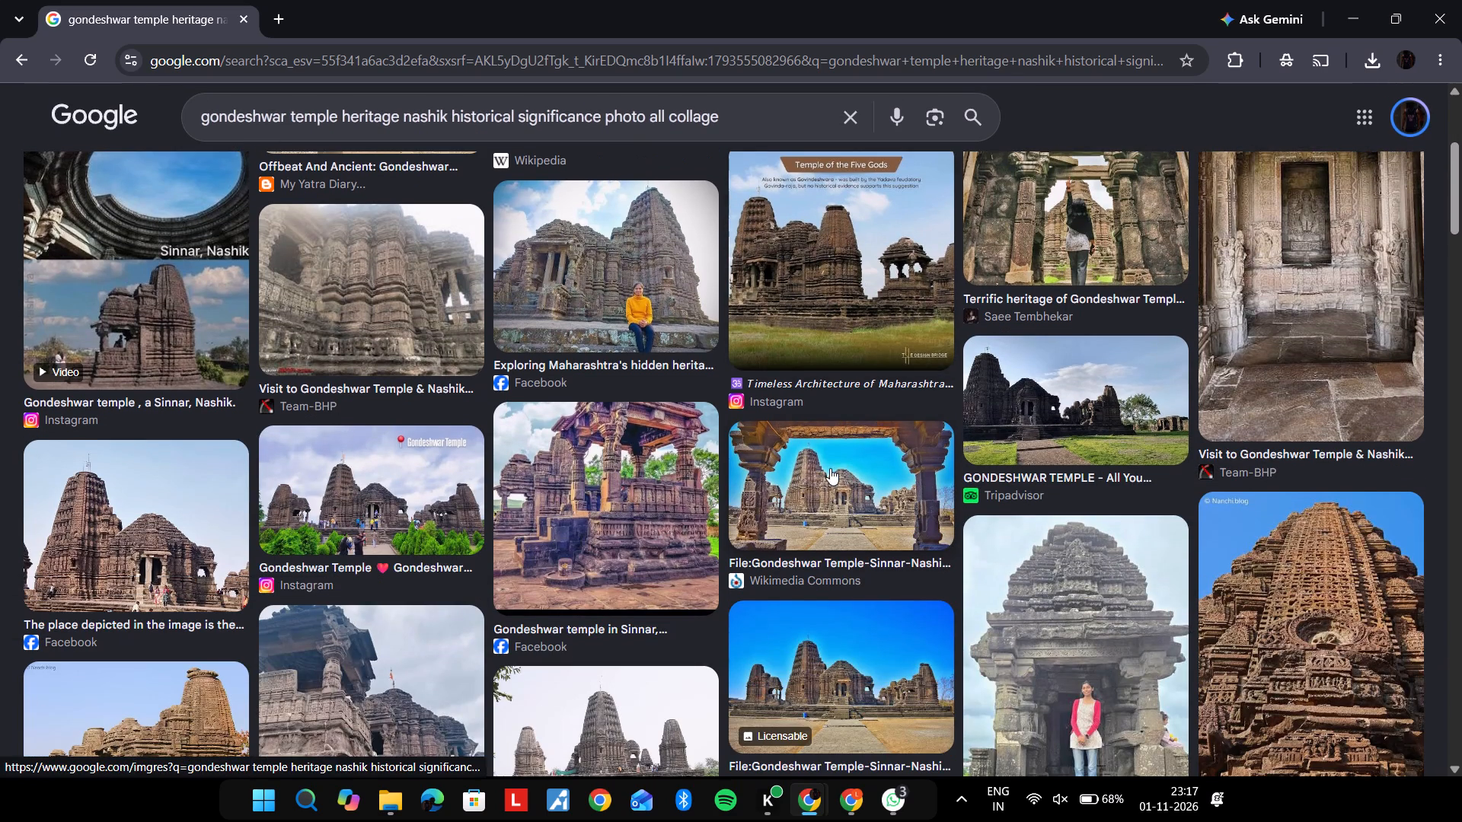
right_click(155, 540)
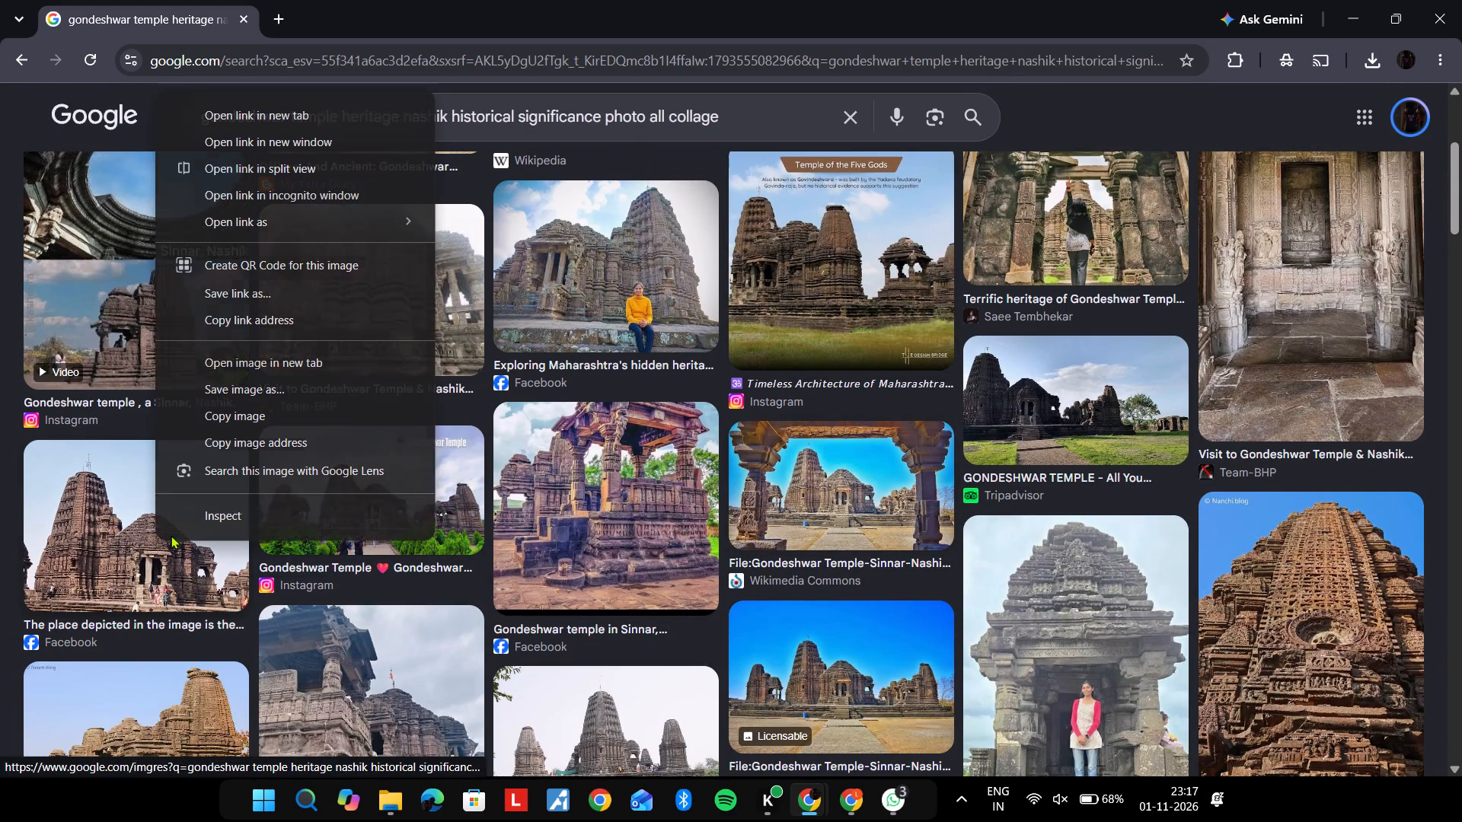
click(300, 419)
Paste the temple photo on page 11 in Canva, enlarge it slightly and centre it below the Sinnar and Gondeshwar text.
key(alt+Tab)
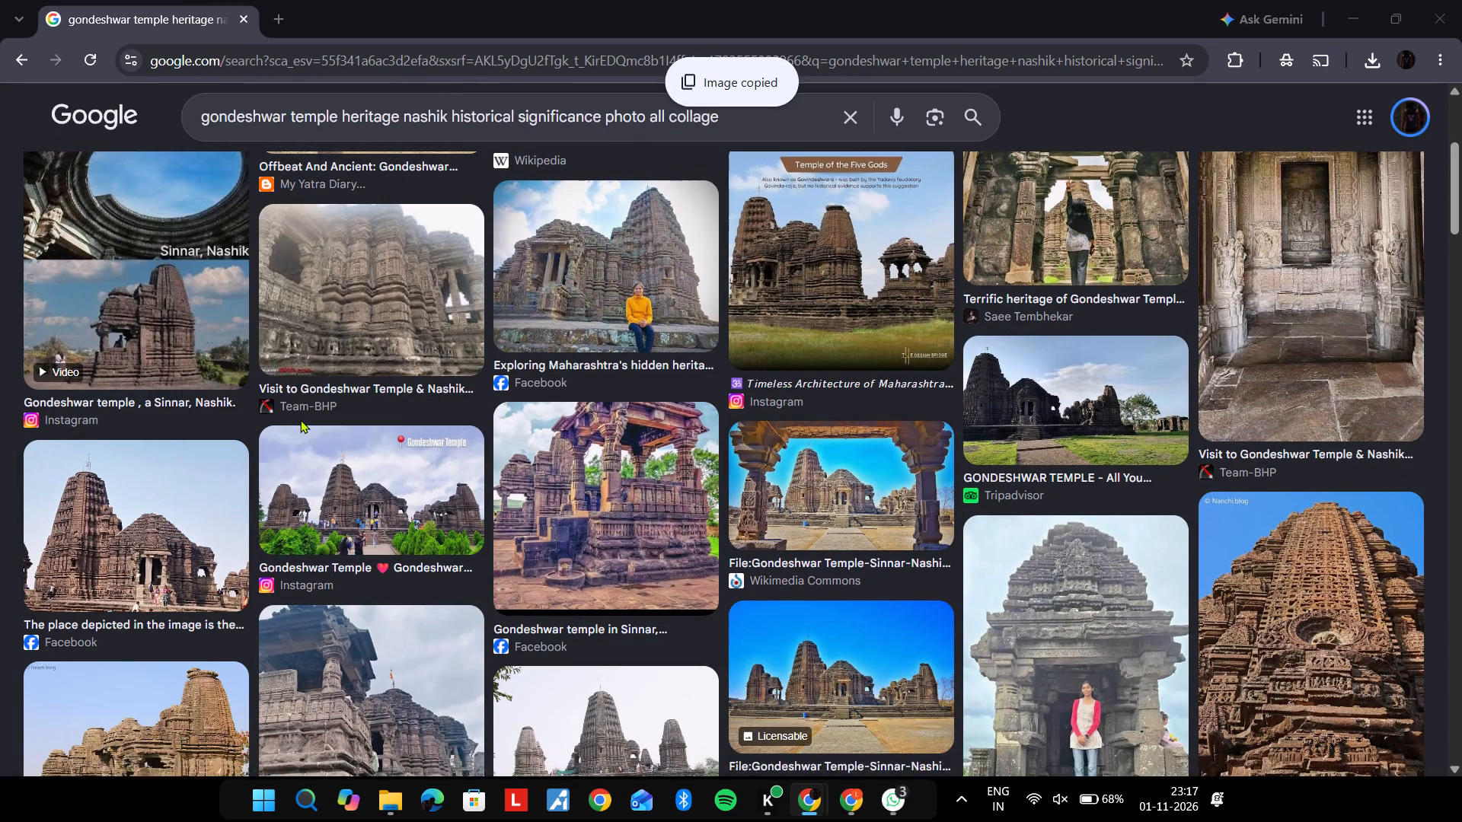
key(ctrl+v)
drag(744, 471, 746, 508)
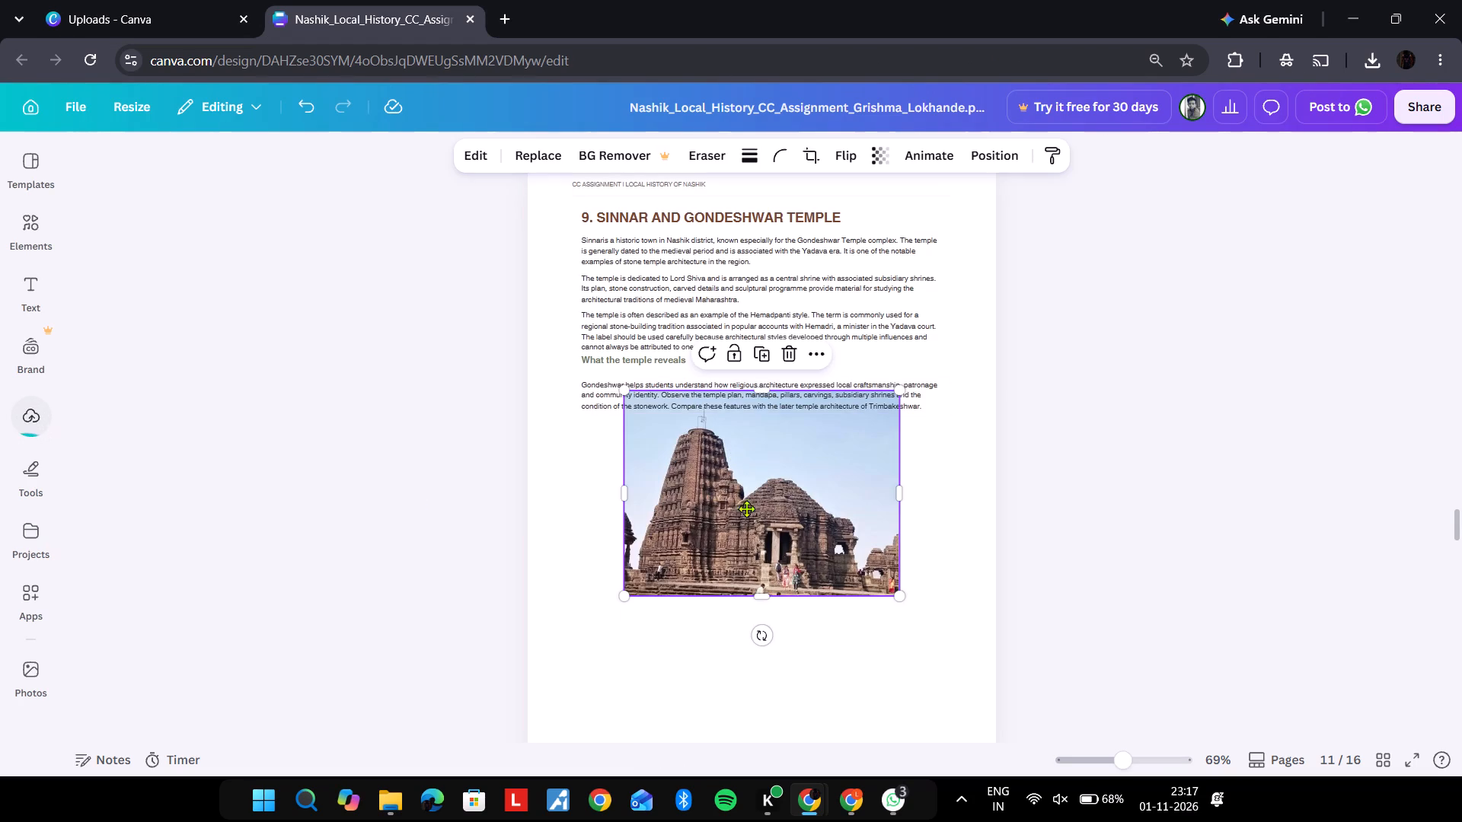
drag(746, 508, 744, 547)
scroll(744, 547, down, 2)
drag(802, 330, 802, 338)
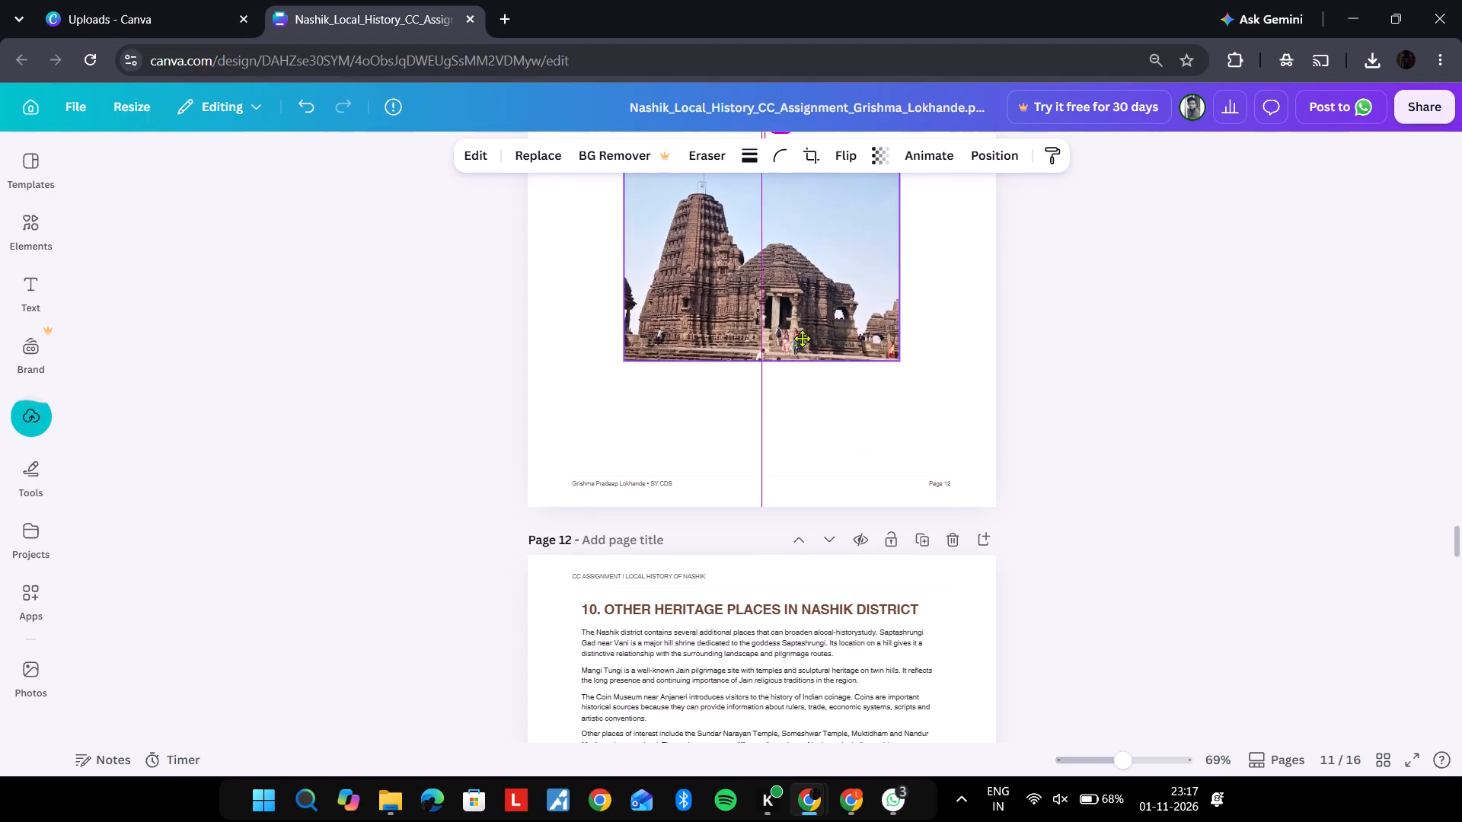
drag(802, 338, 800, 352)
scroll(800, 352, up, 1)
drag(898, 330, 903, 327)
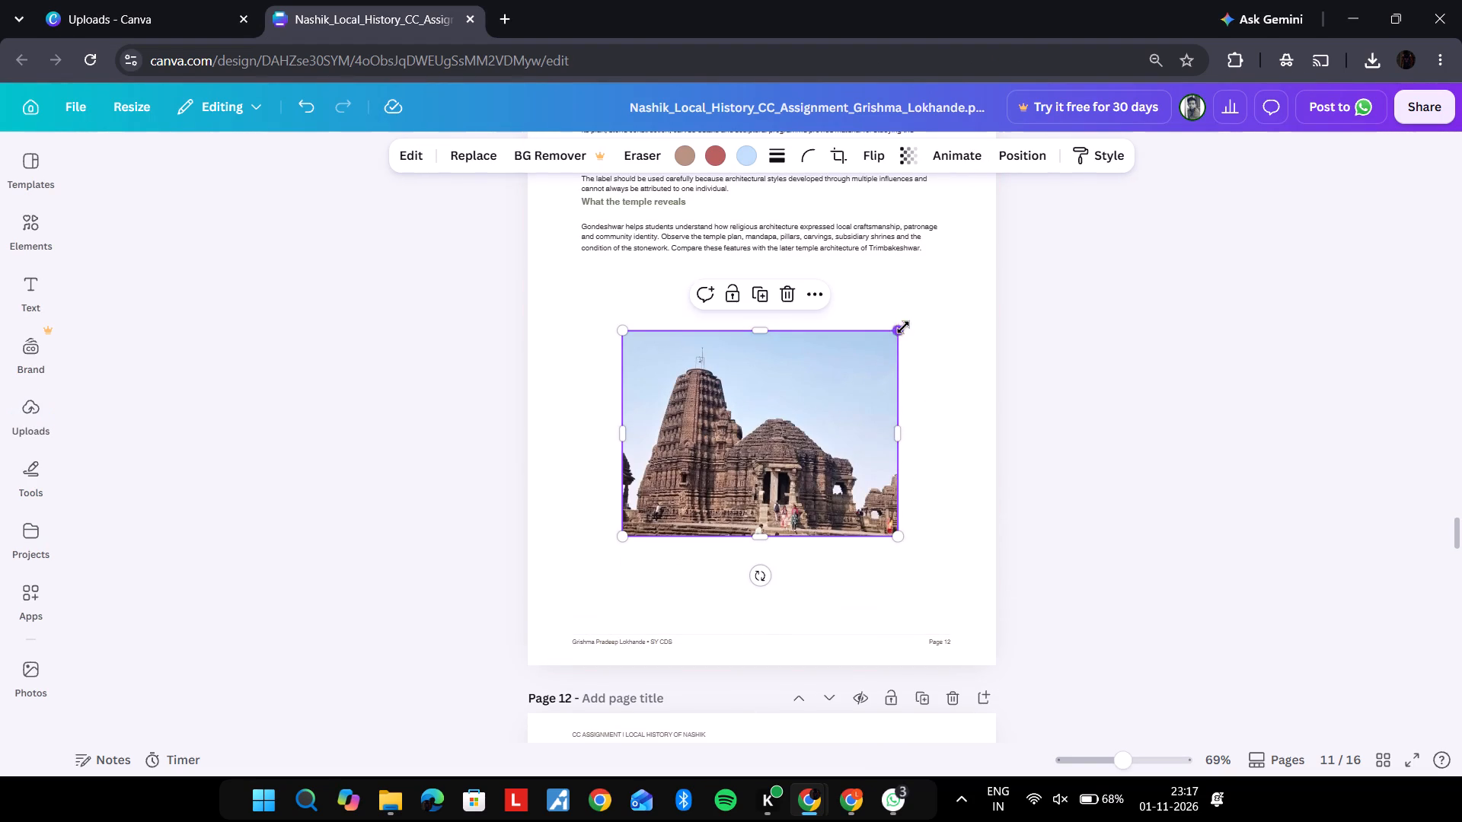
drag(903, 327, 912, 317)
drag(862, 390, 854, 404)
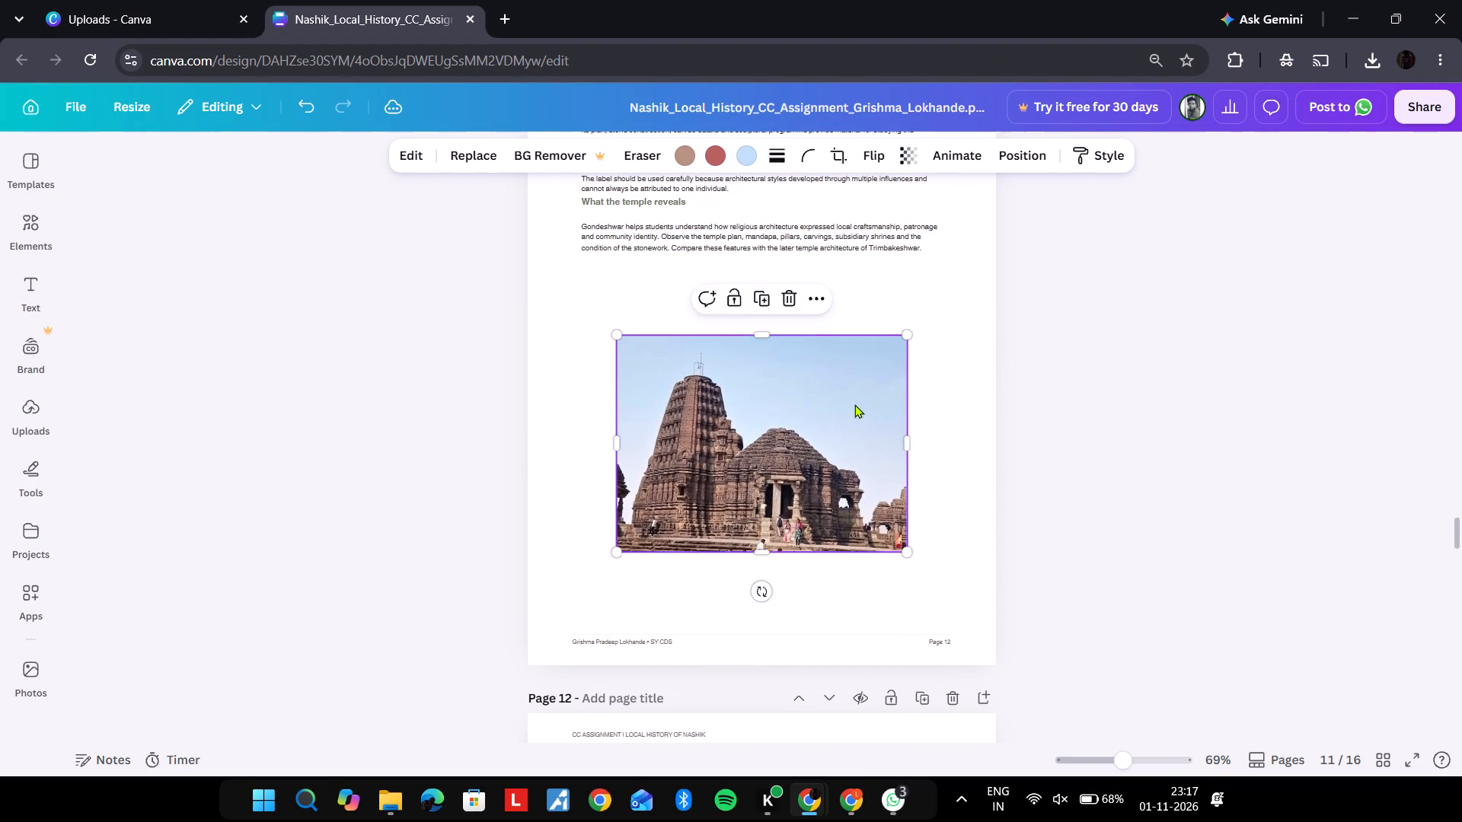
click(1226, 379)
Delete the "The Wider Cultural Landscape" illustration with its captions from page 12.
scroll(1097, 390, down, 3)
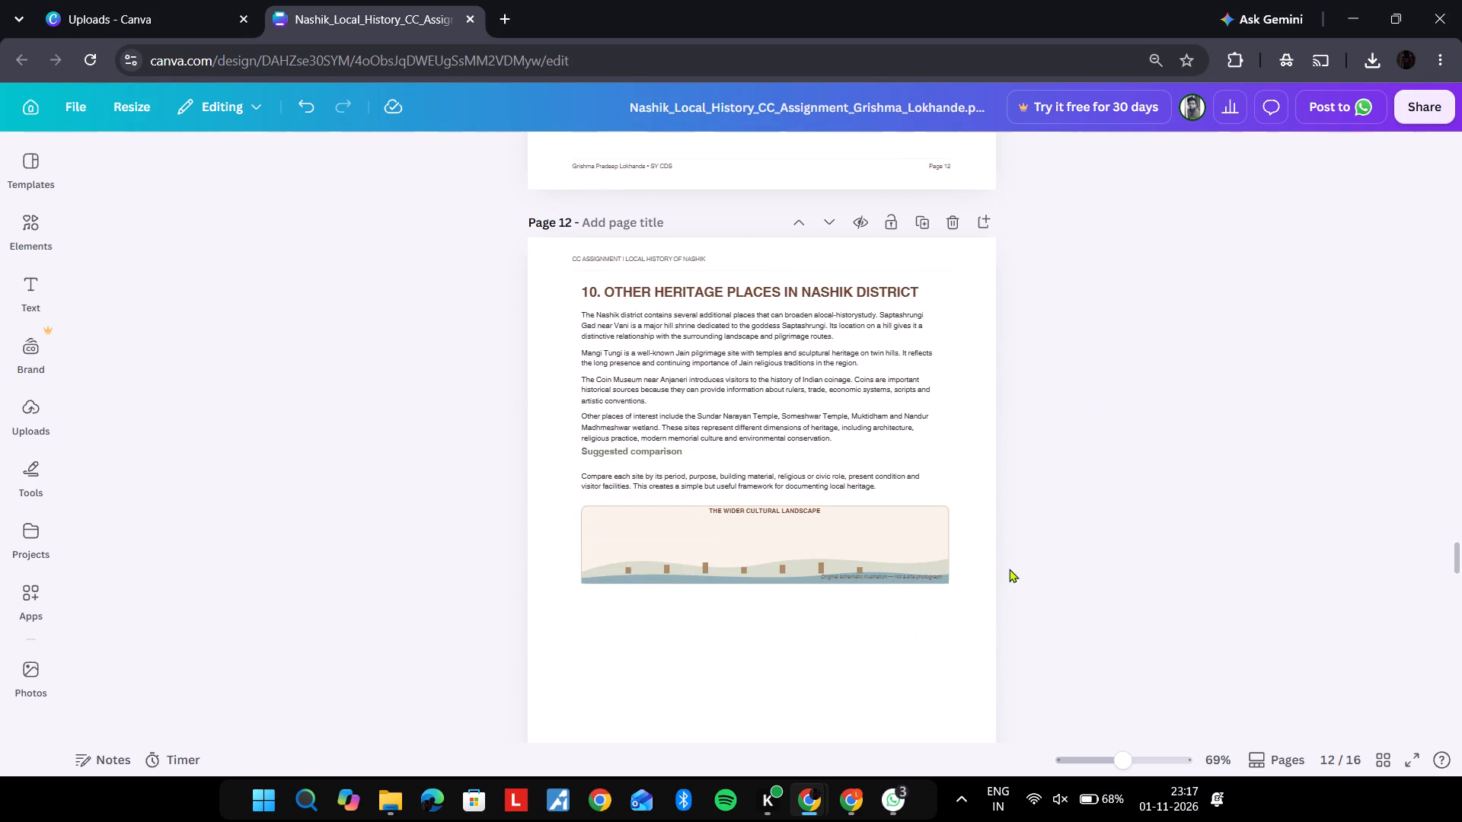
drag(899, 616, 793, 511)
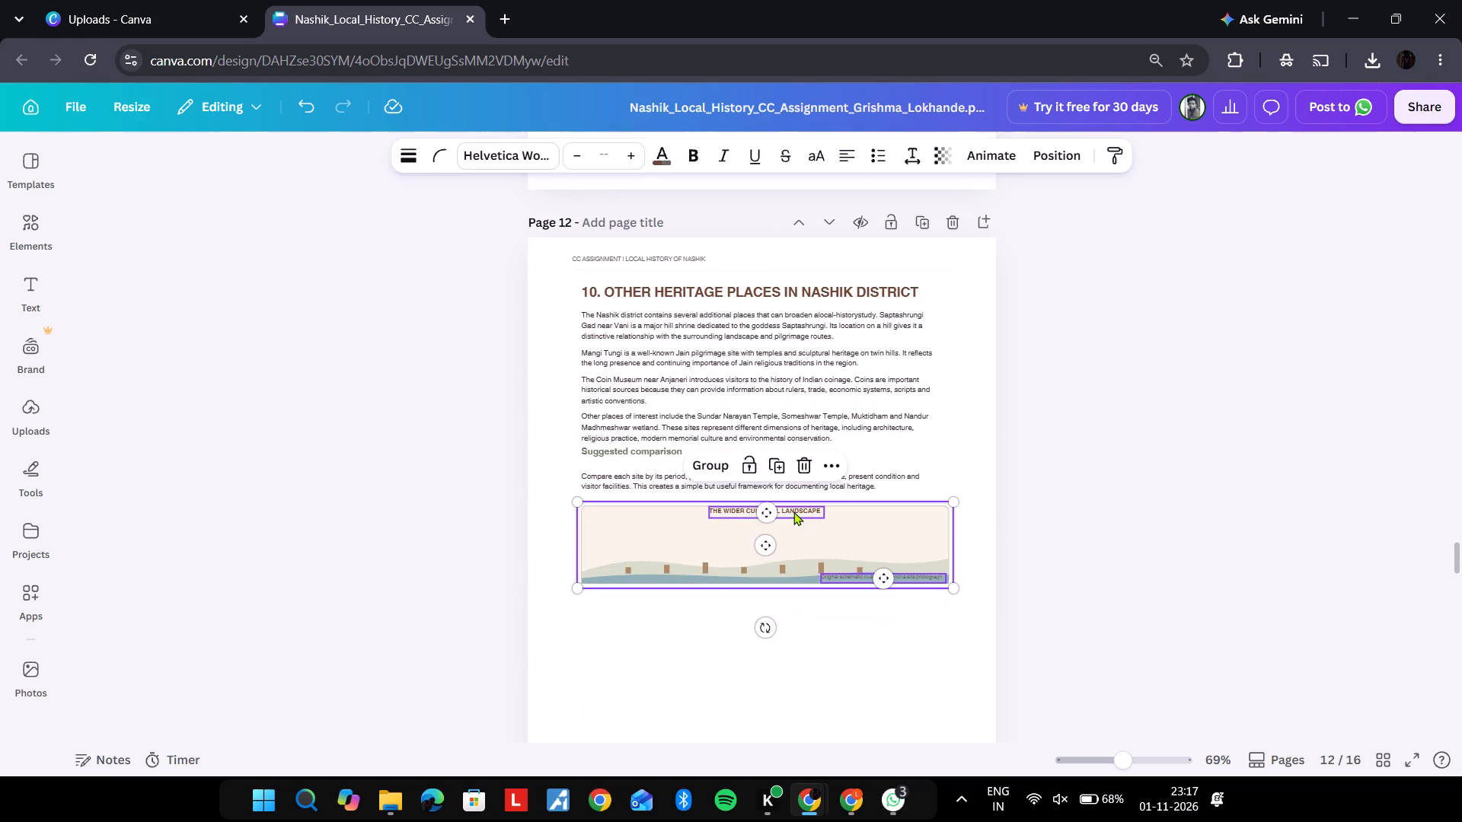
key(BackSpace)
Switch to the Google Images results, remove the Gondeshwar temple filter and extend the heritage Nashik results beyond the initial set.
key(alt+Tab)
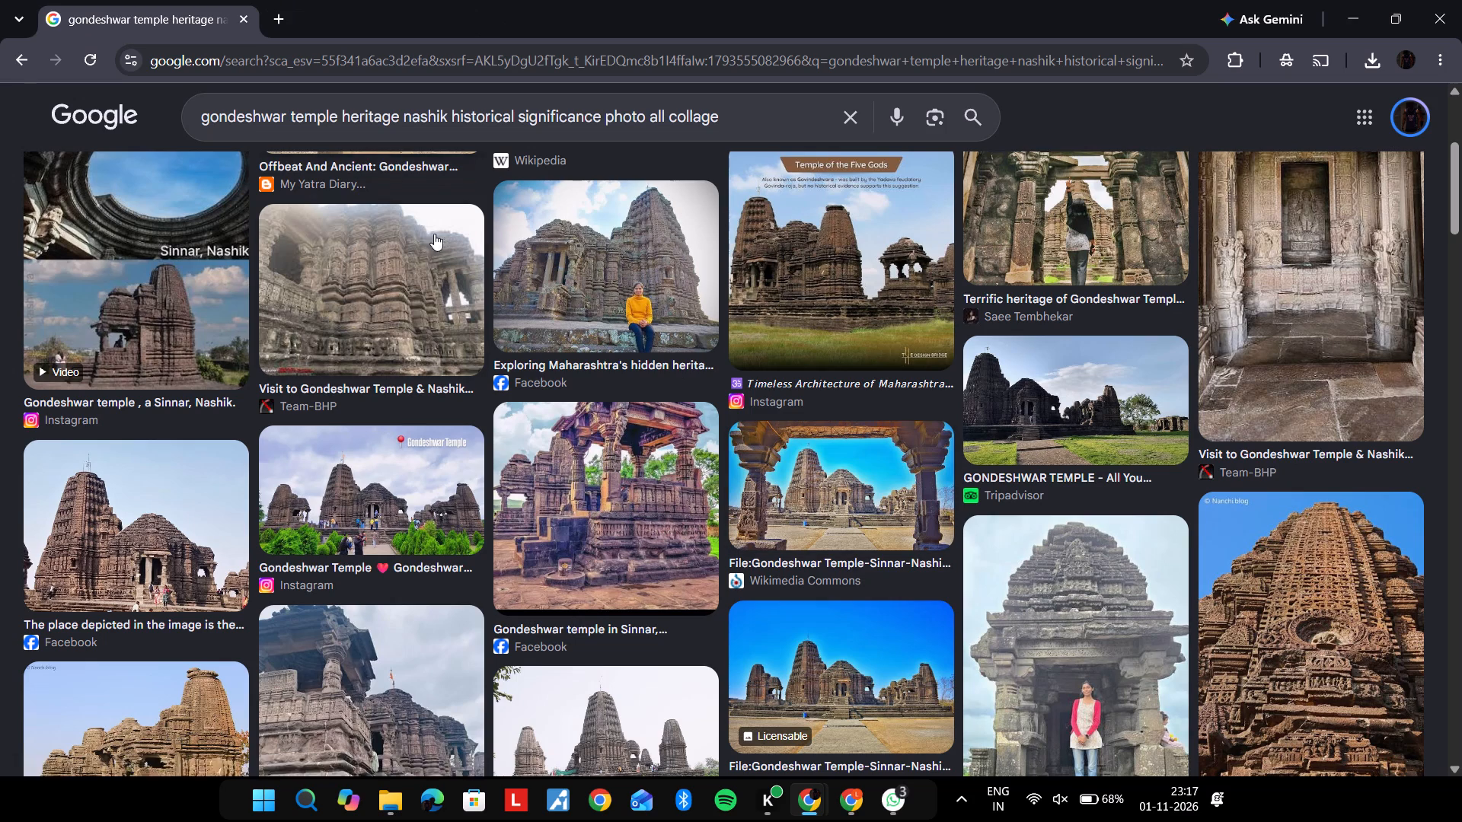
scroll(544, 332, up, 10)
click(50, 250)
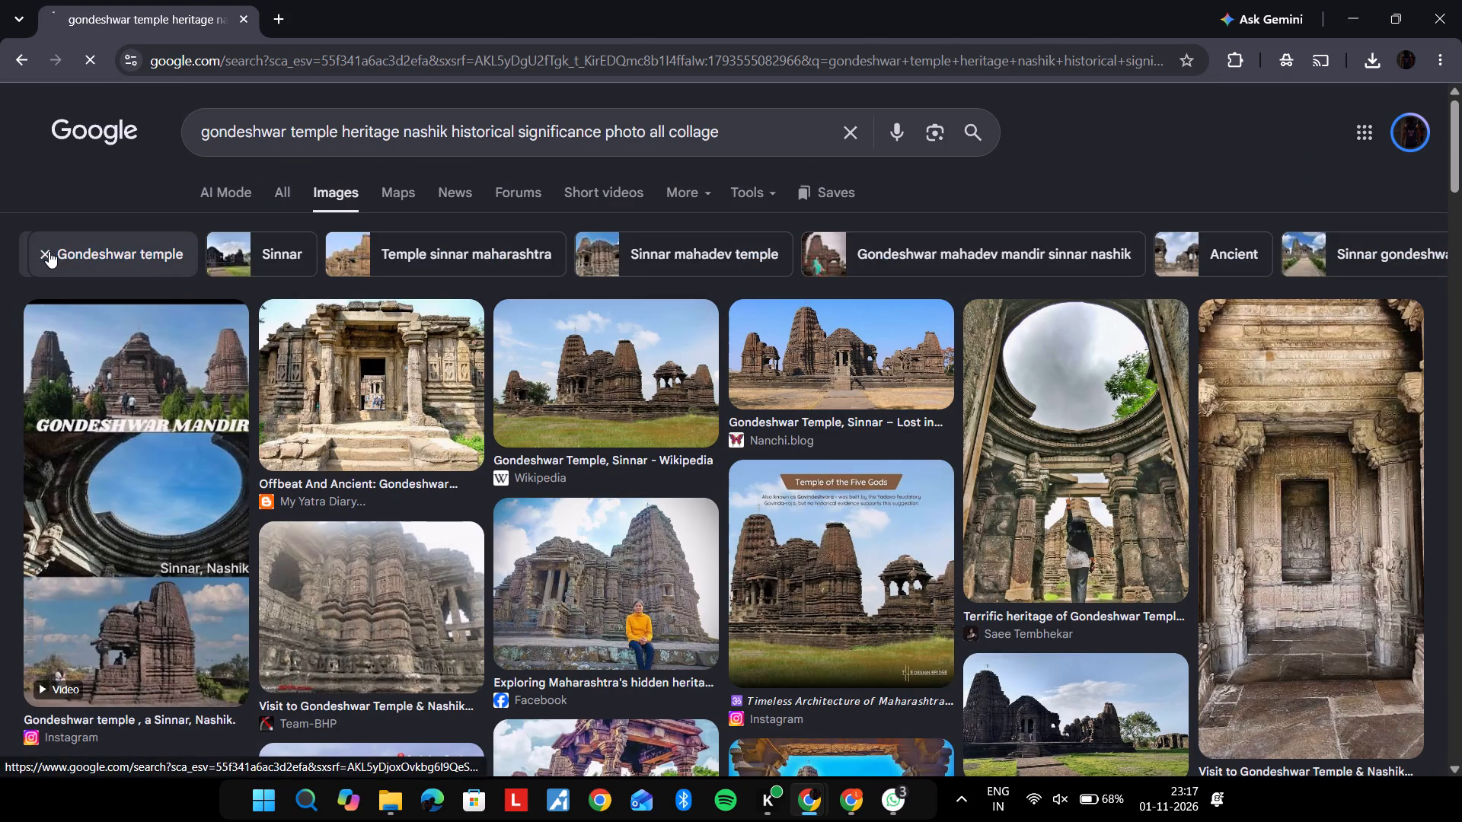
scroll(1084, 616, down, 4)
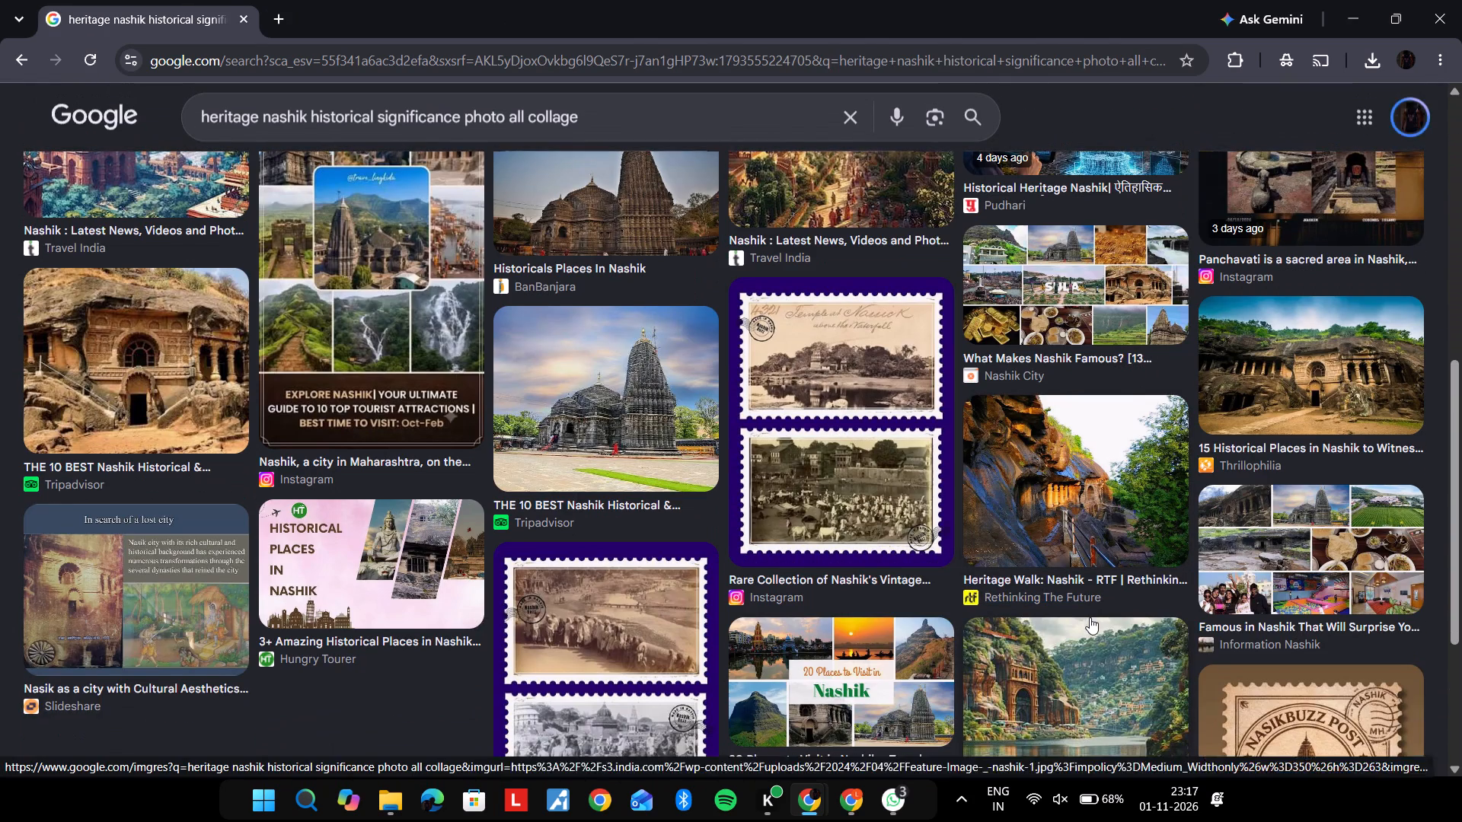
scroll(1001, 610, down, 3)
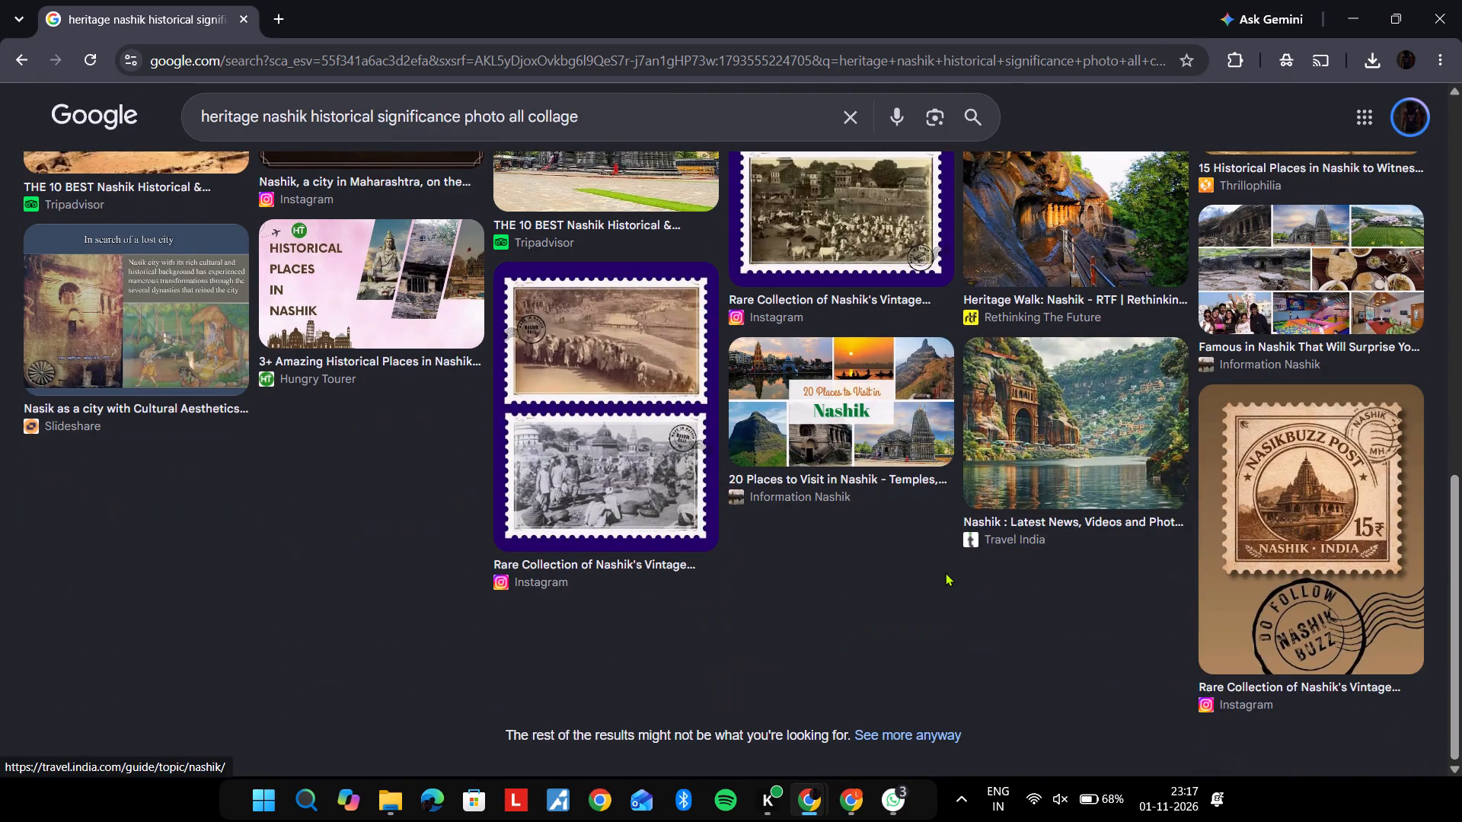
scroll(945, 571, down, 2)
scroll(944, 569, up, 11)
scroll(944, 568, down, 2)
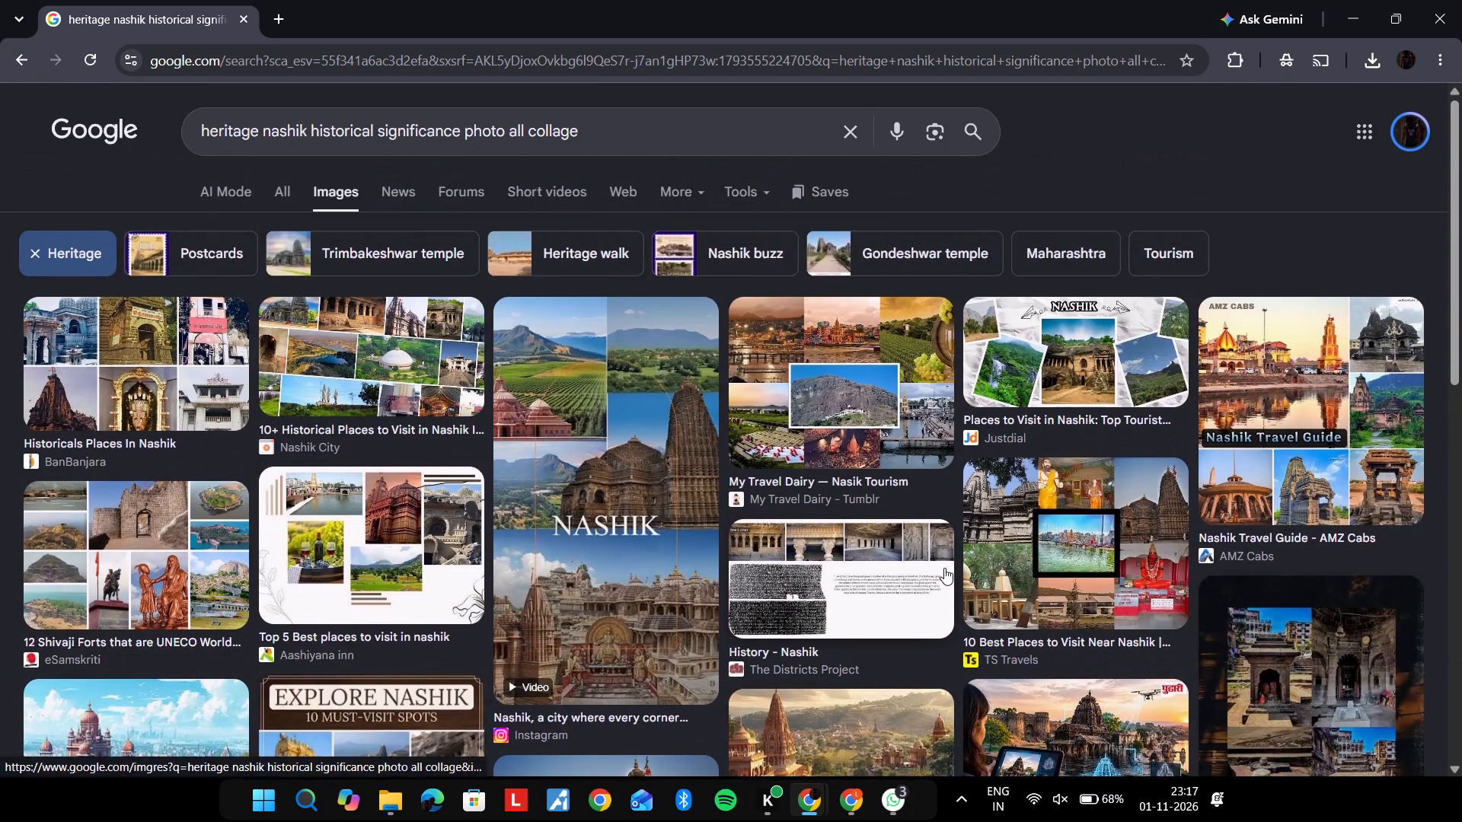
scroll(944, 568, down, 4)
click(903, 736)
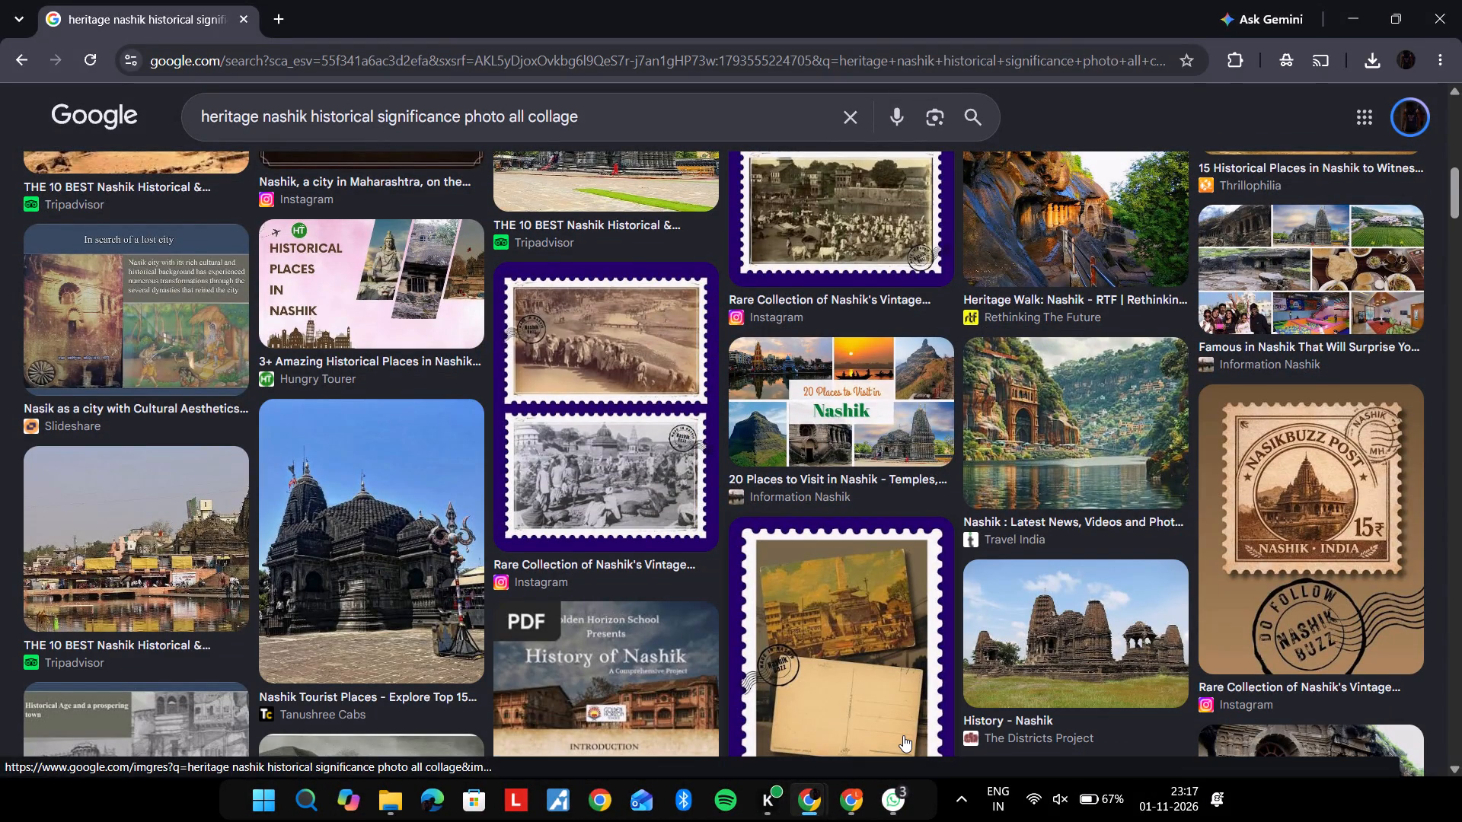
Find and copy the Tripadvisor photo of the temple with a long staircase, titled "THE 10 BEST Nashik Sights & Landmar...".
scroll(903, 735, down, 3)
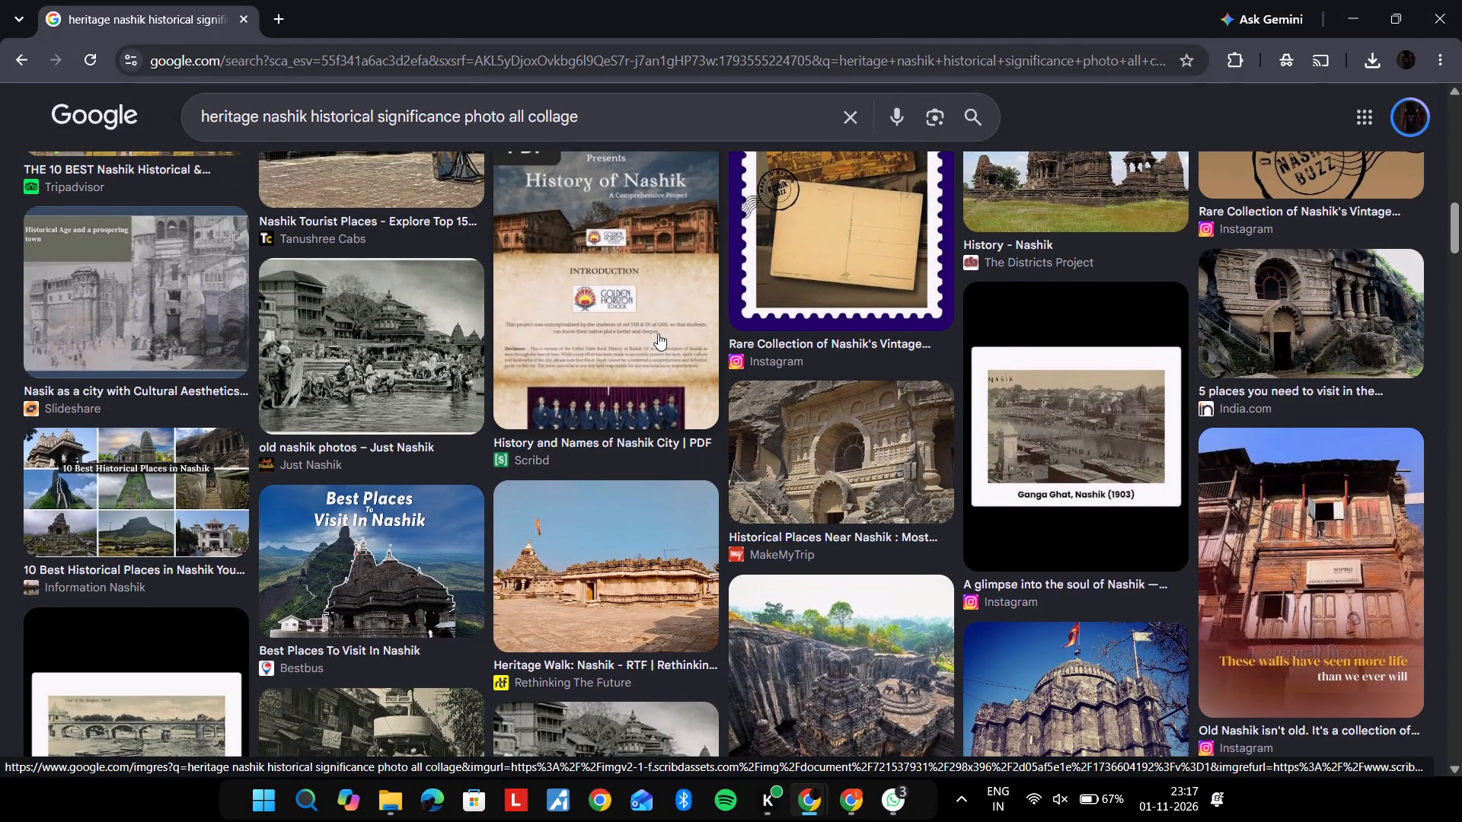
scroll(658, 333, down, 1)
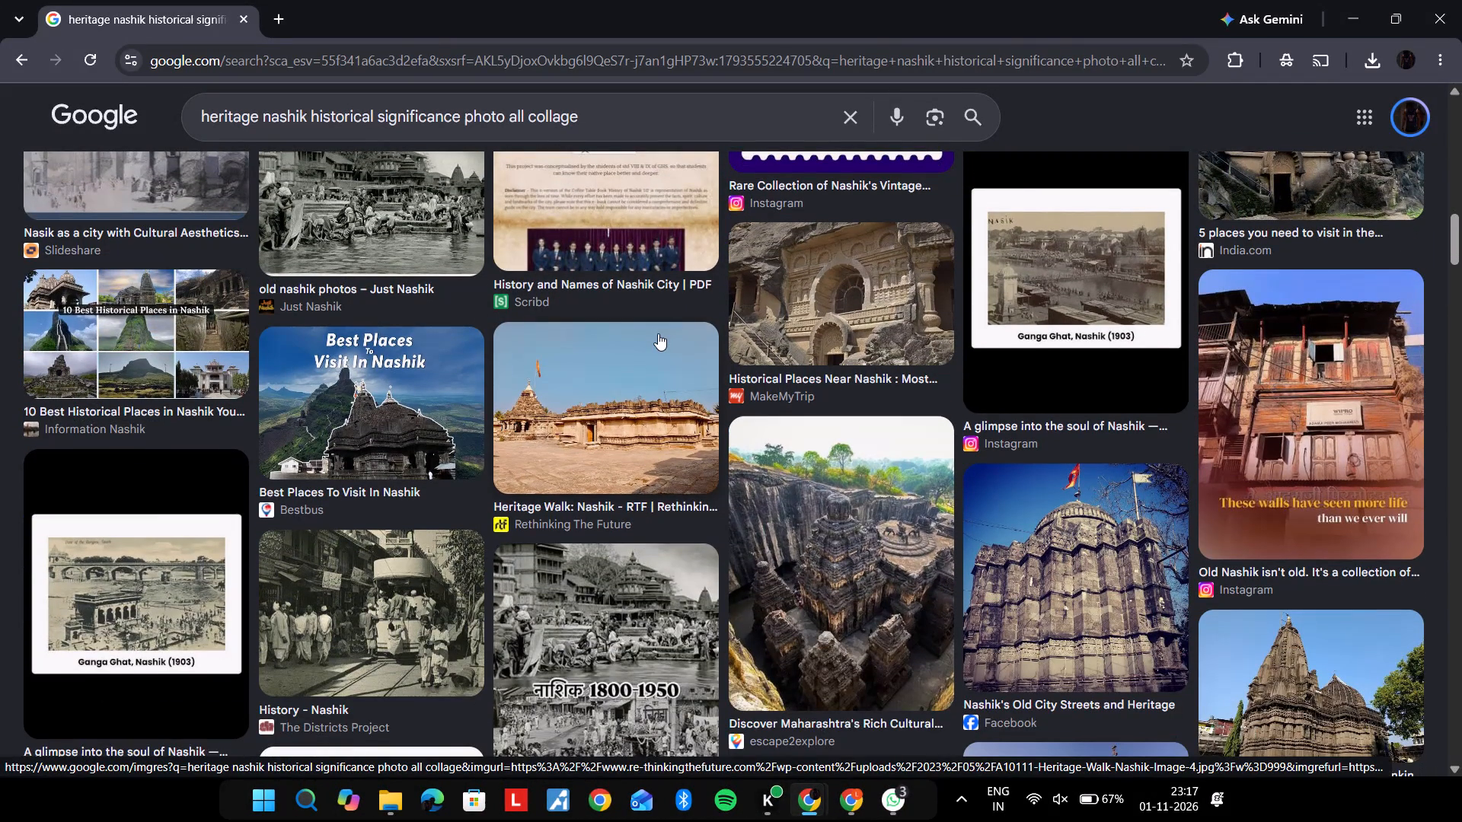
scroll(658, 333, down, 4)
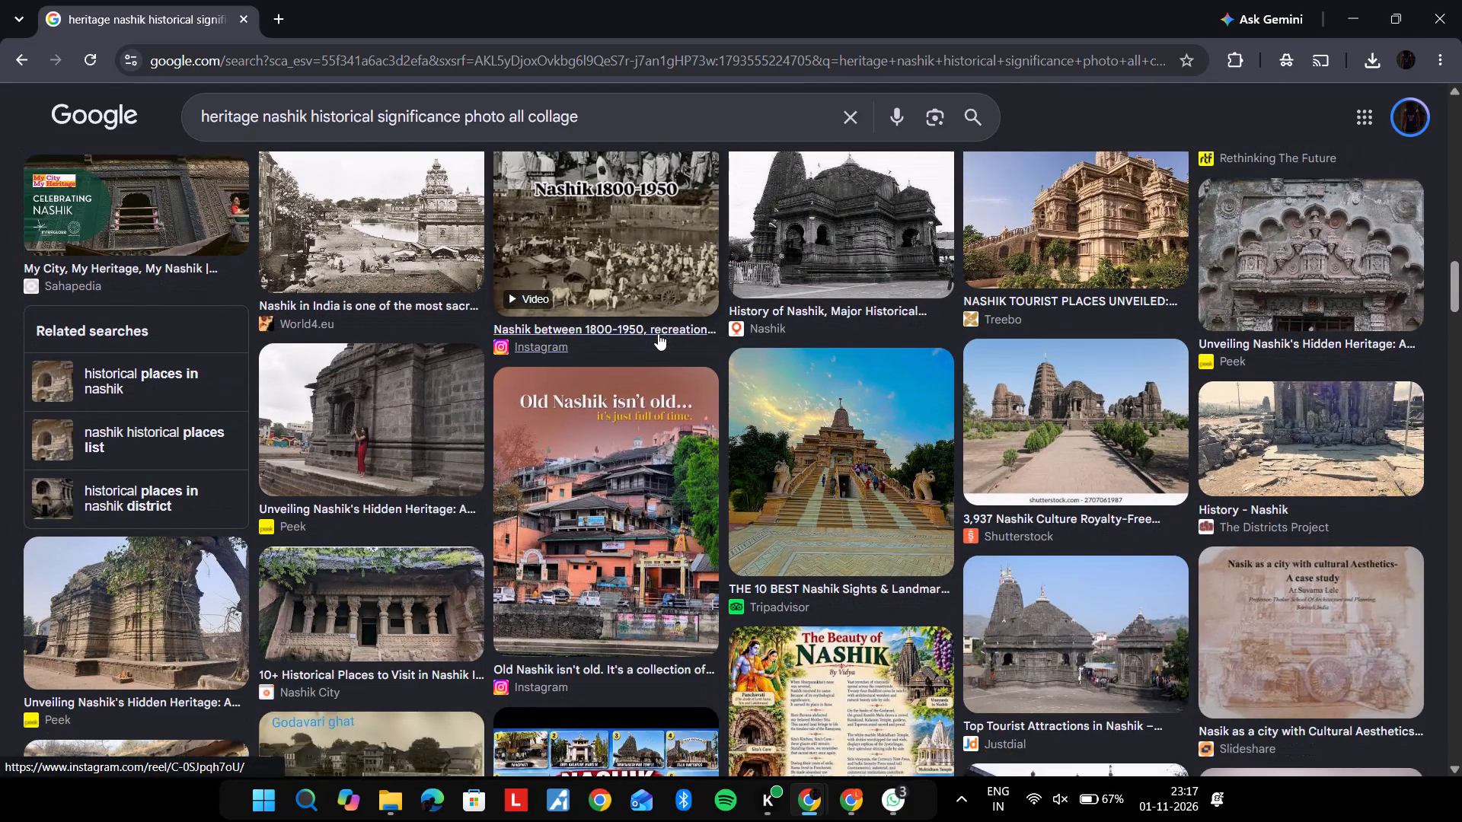
scroll(658, 333, down, 1)
right_click(828, 270)
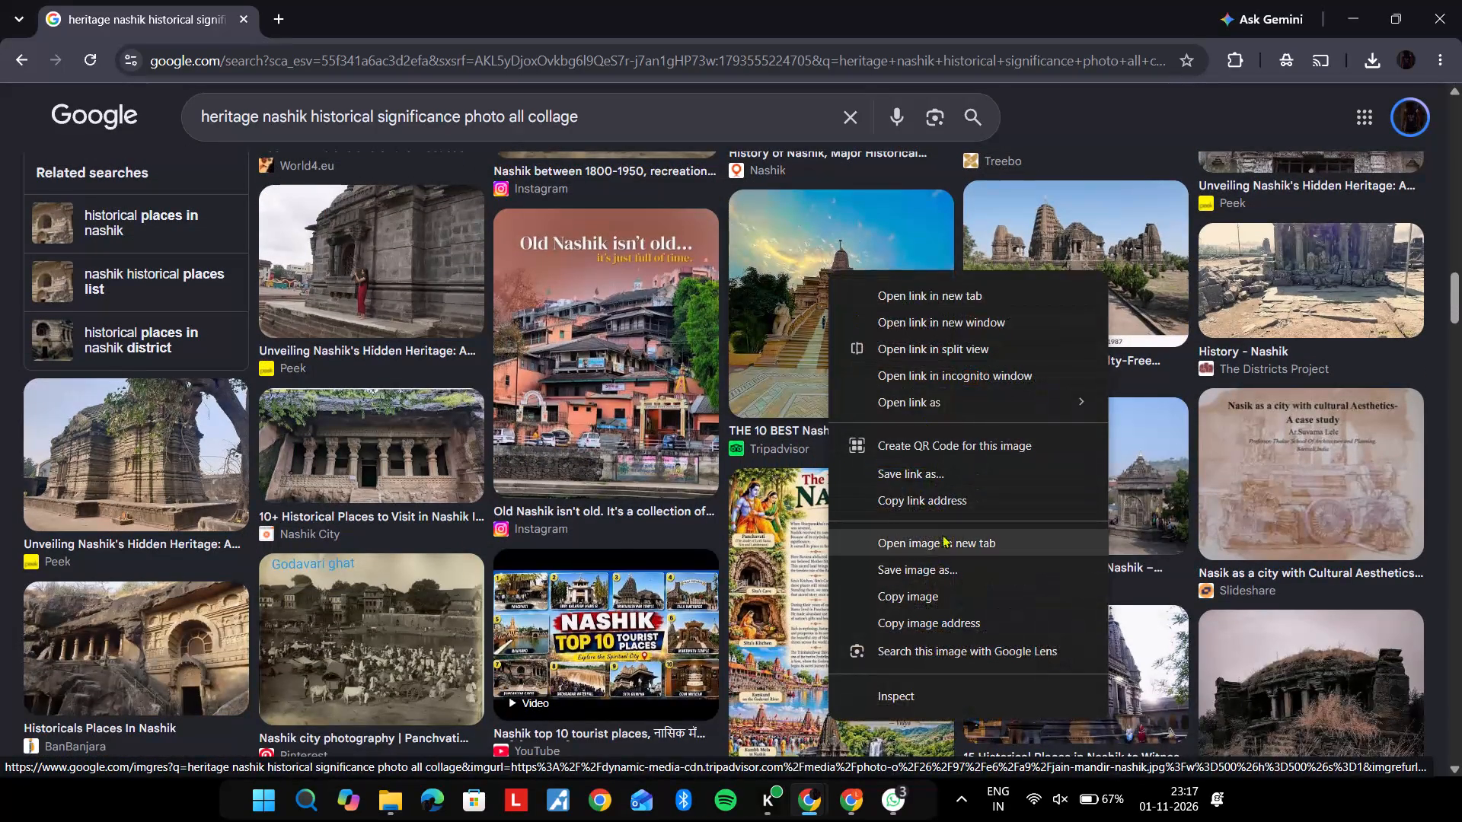
click(938, 596)
Paste the temple staircase photo on page 12 in Canva and place it centred, with a gap below the Suggested comparison text.
key(alt+Tab)
key(ctrl+v)
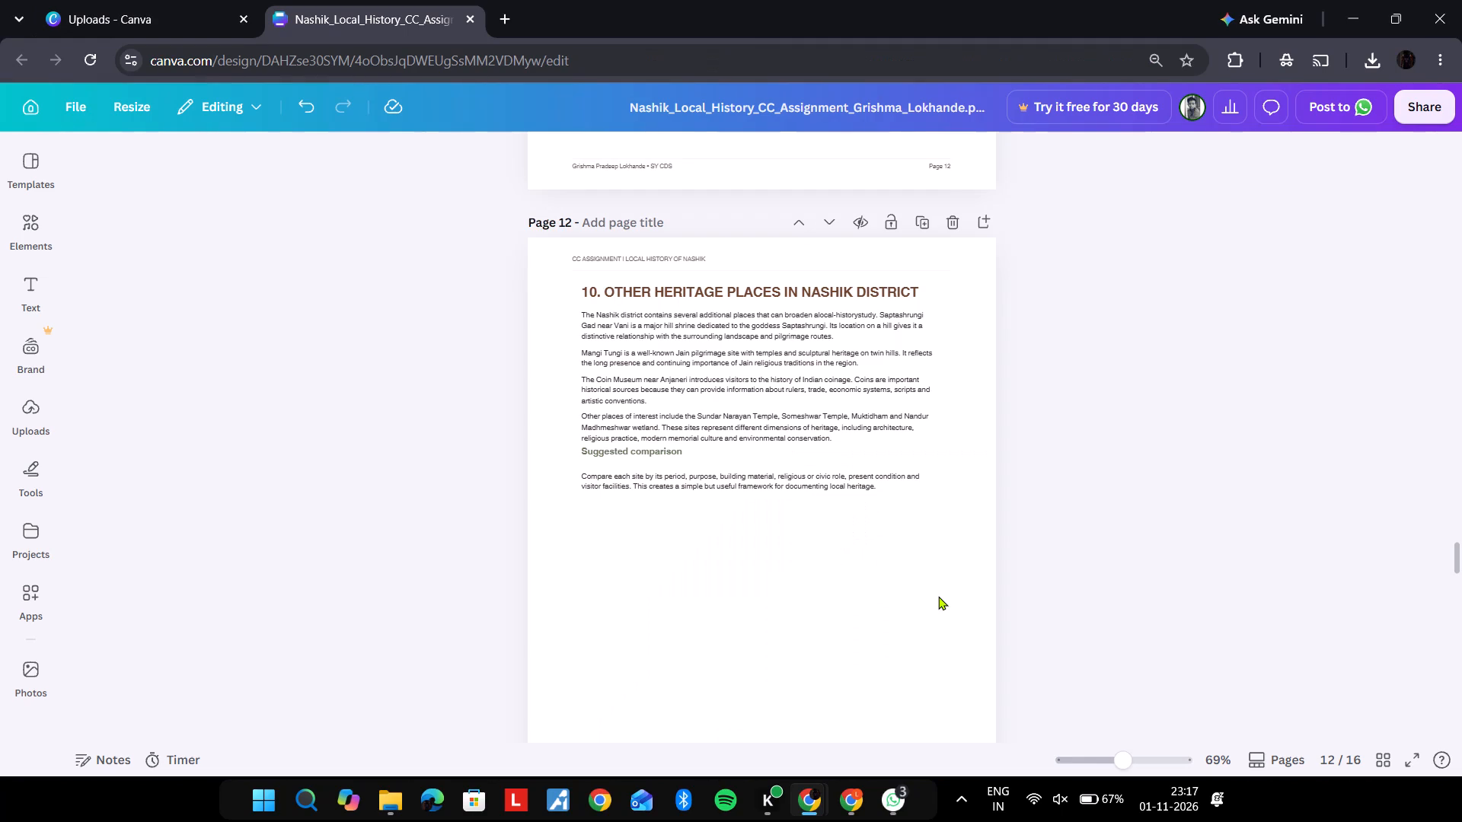
drag(752, 556, 752, 604)
scroll(754, 591, down, 2)
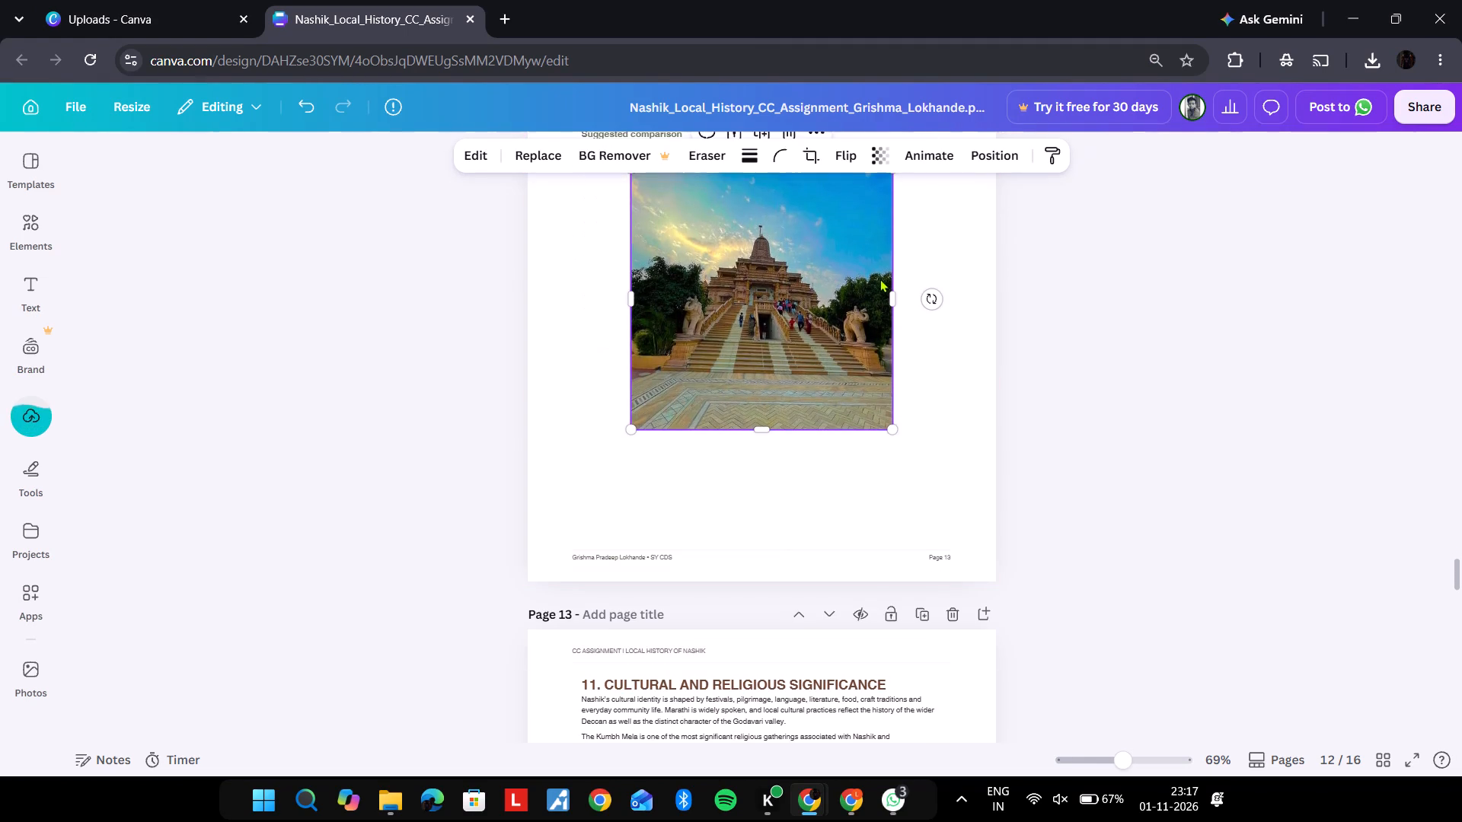
drag(832, 321, 833, 374)
scroll(833, 375, up, 1)
click(1136, 402)
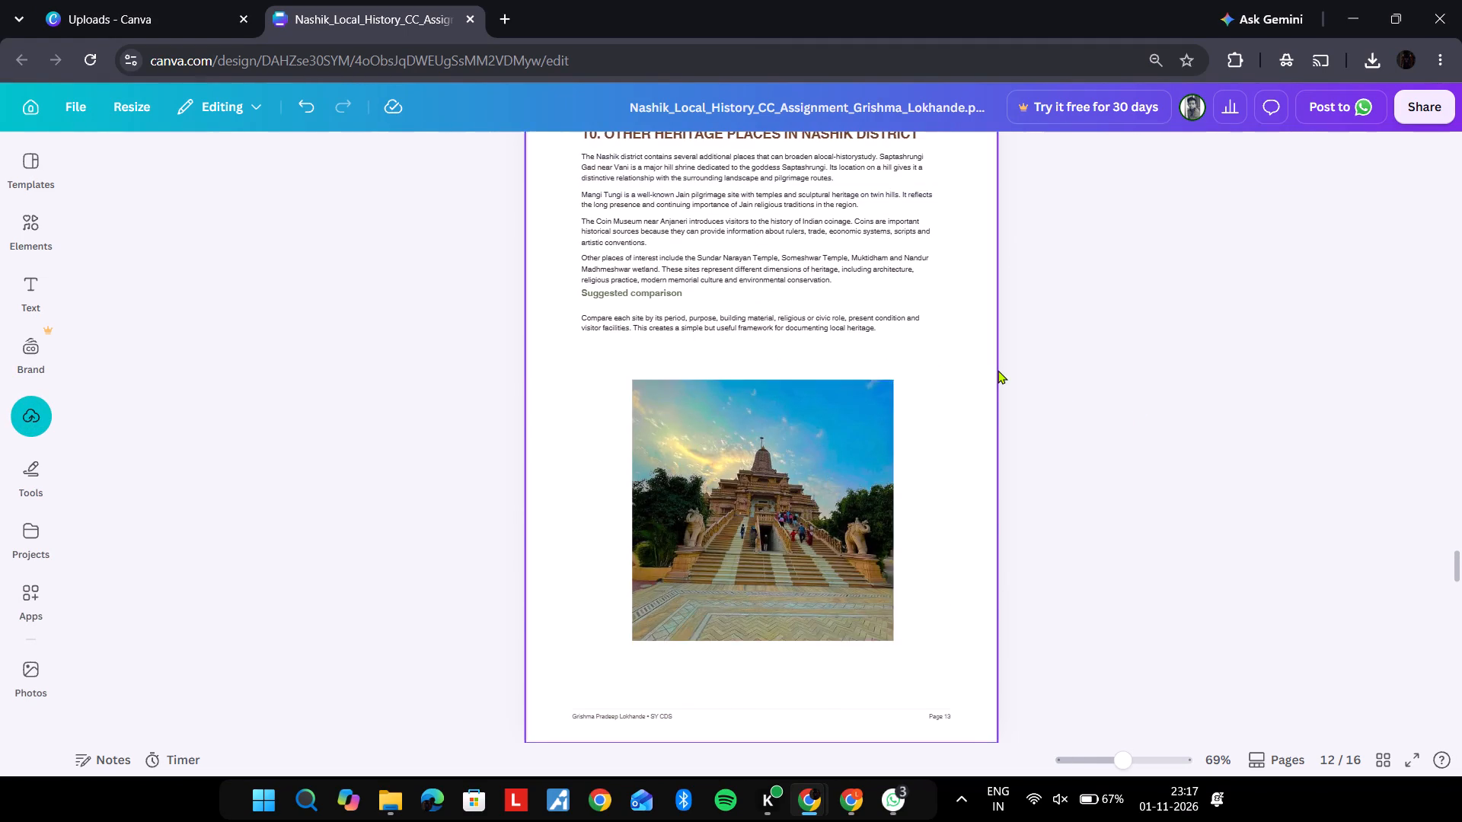
Review page 13, "Cultural and Religious Significance", and look through the extended heritage Nashik image results for a suitable photo.
scroll(999, 368, down, 4)
scroll(868, 470, down, 1)
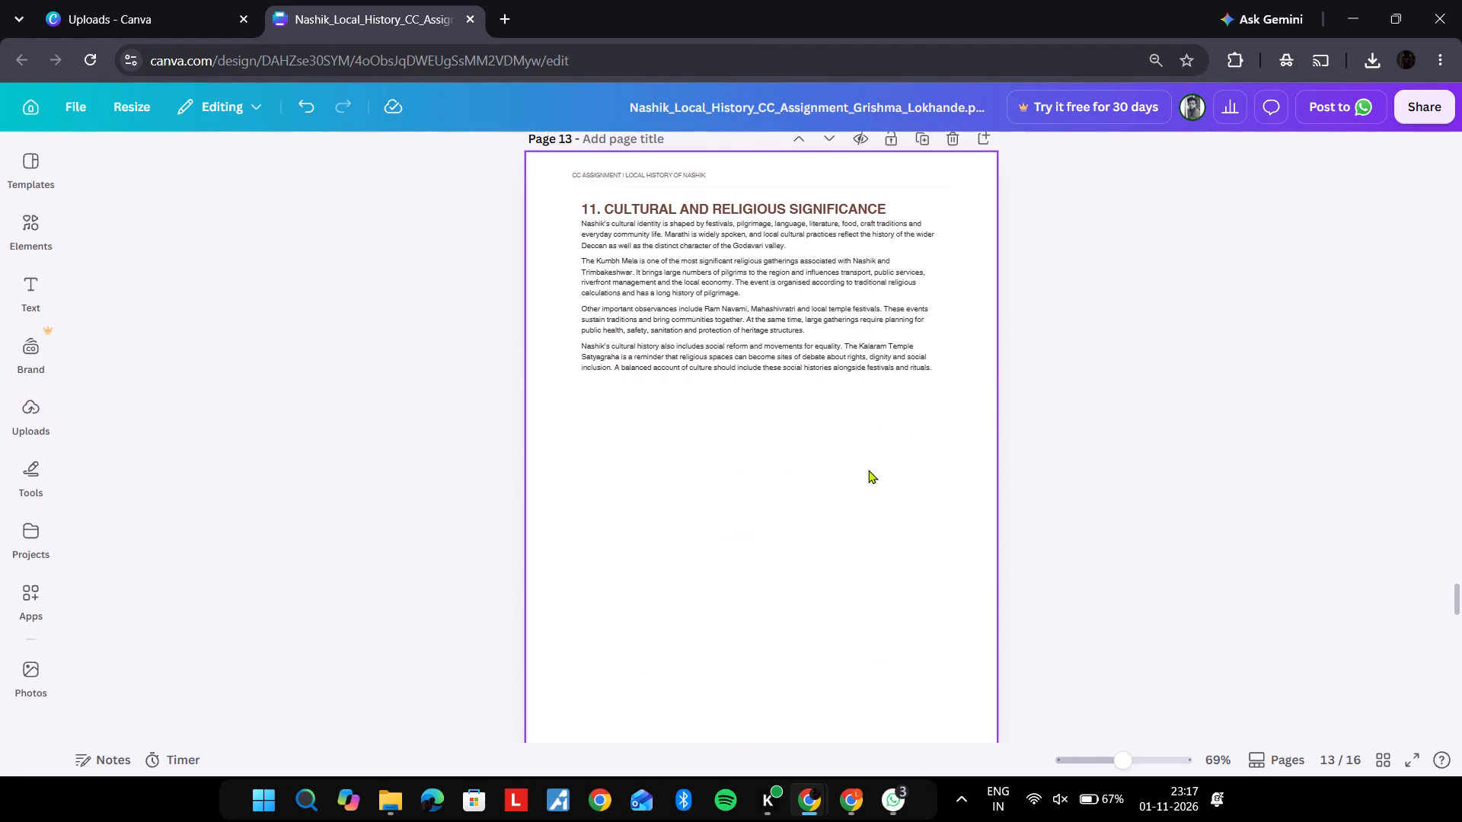
scroll(868, 470, down, 1)
scroll(831, 457, up, 1)
key(alt+Tab)
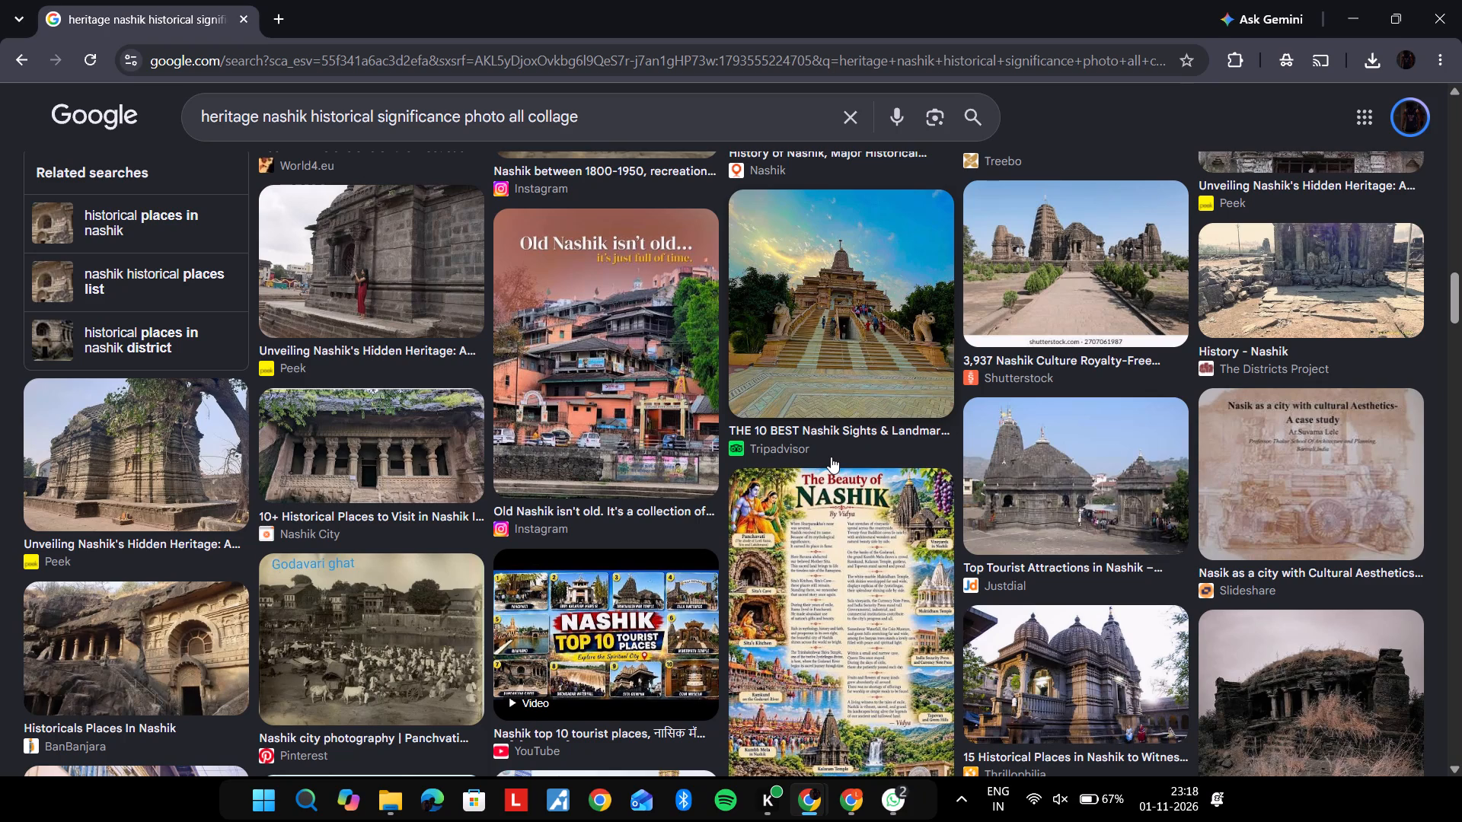
scroll(1100, 499, down, 1)
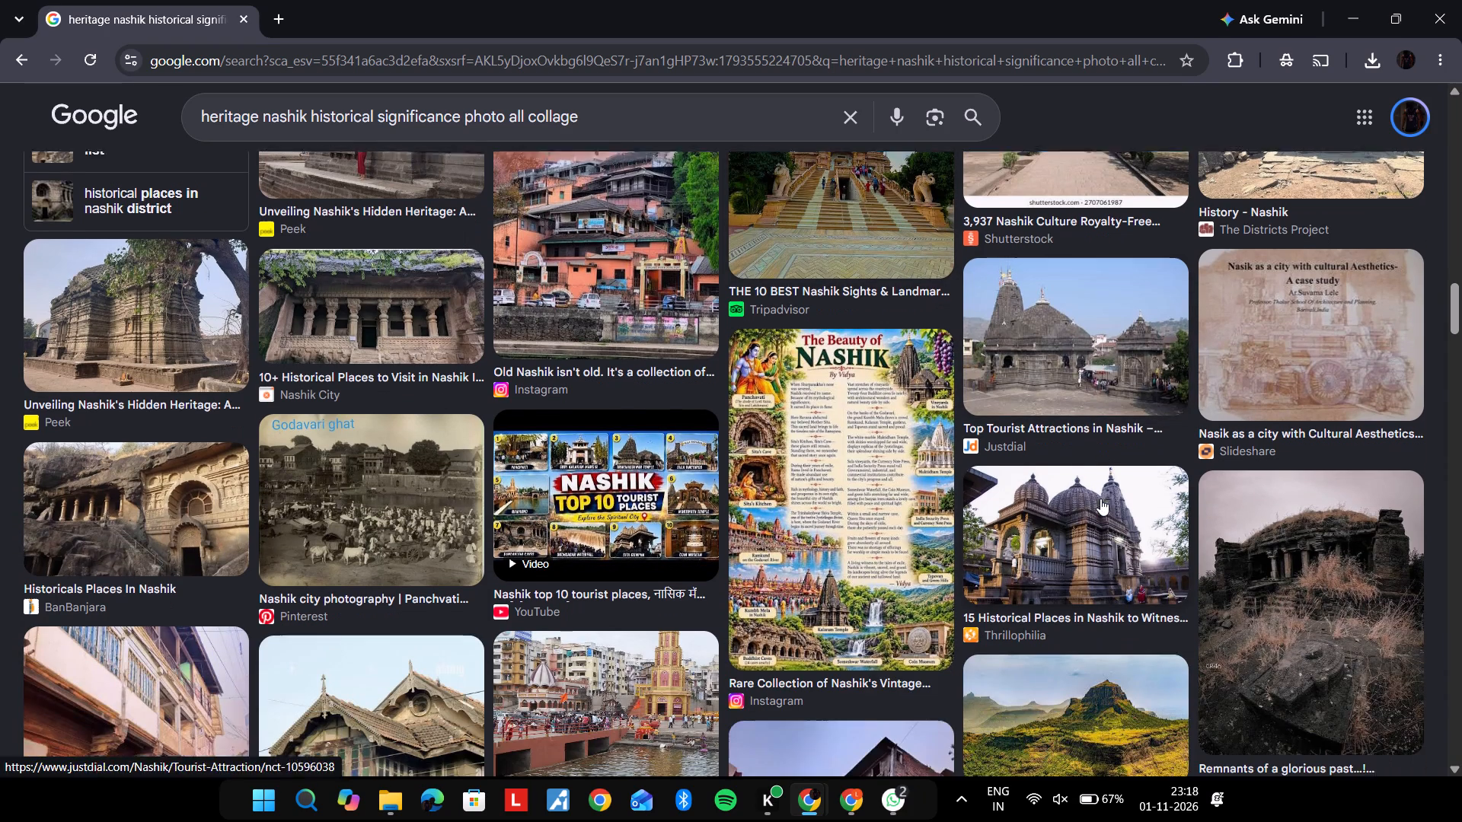
scroll(885, 506, down, 2)
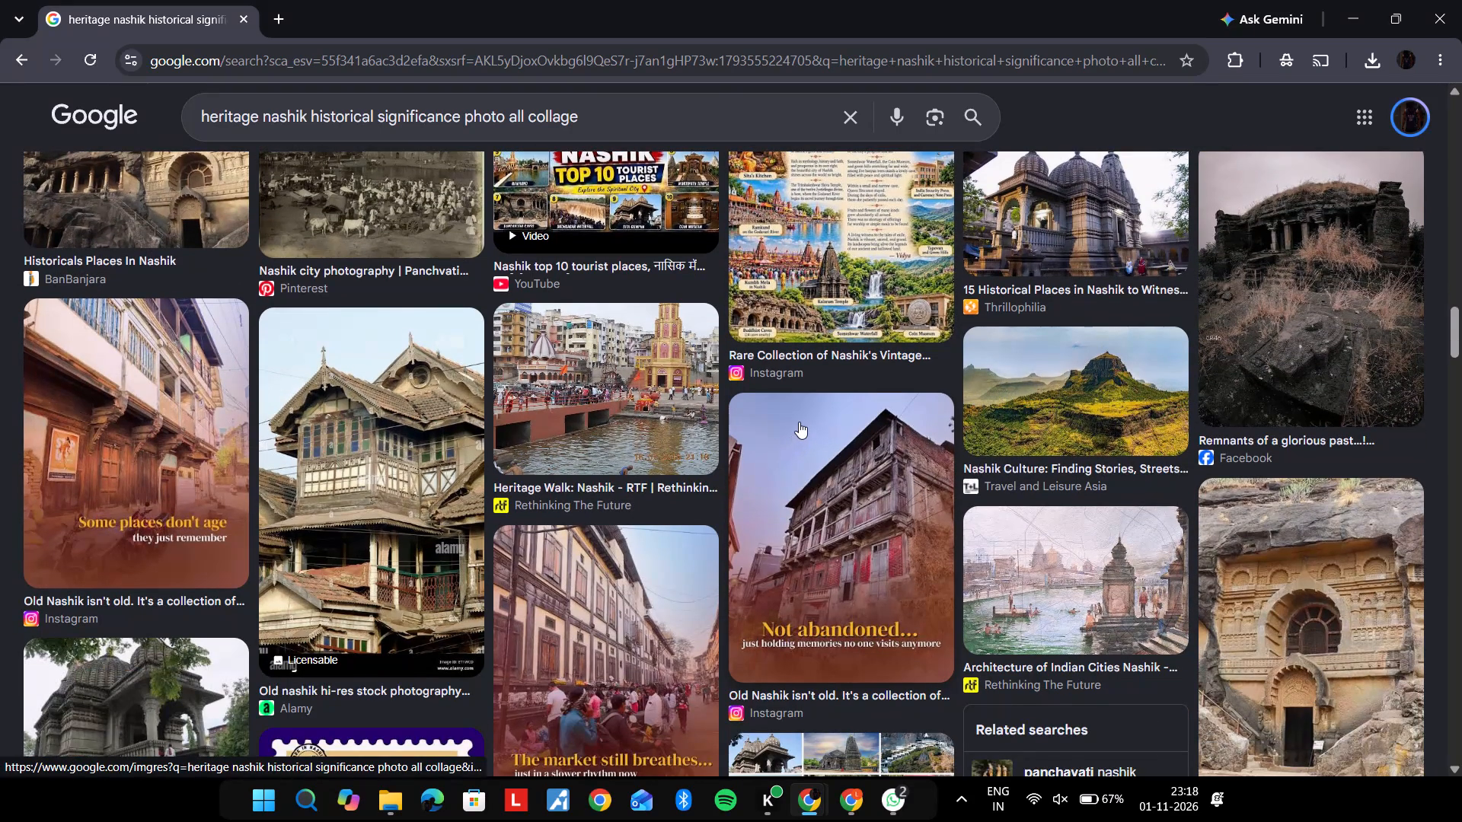
scroll(799, 422, down, 5)
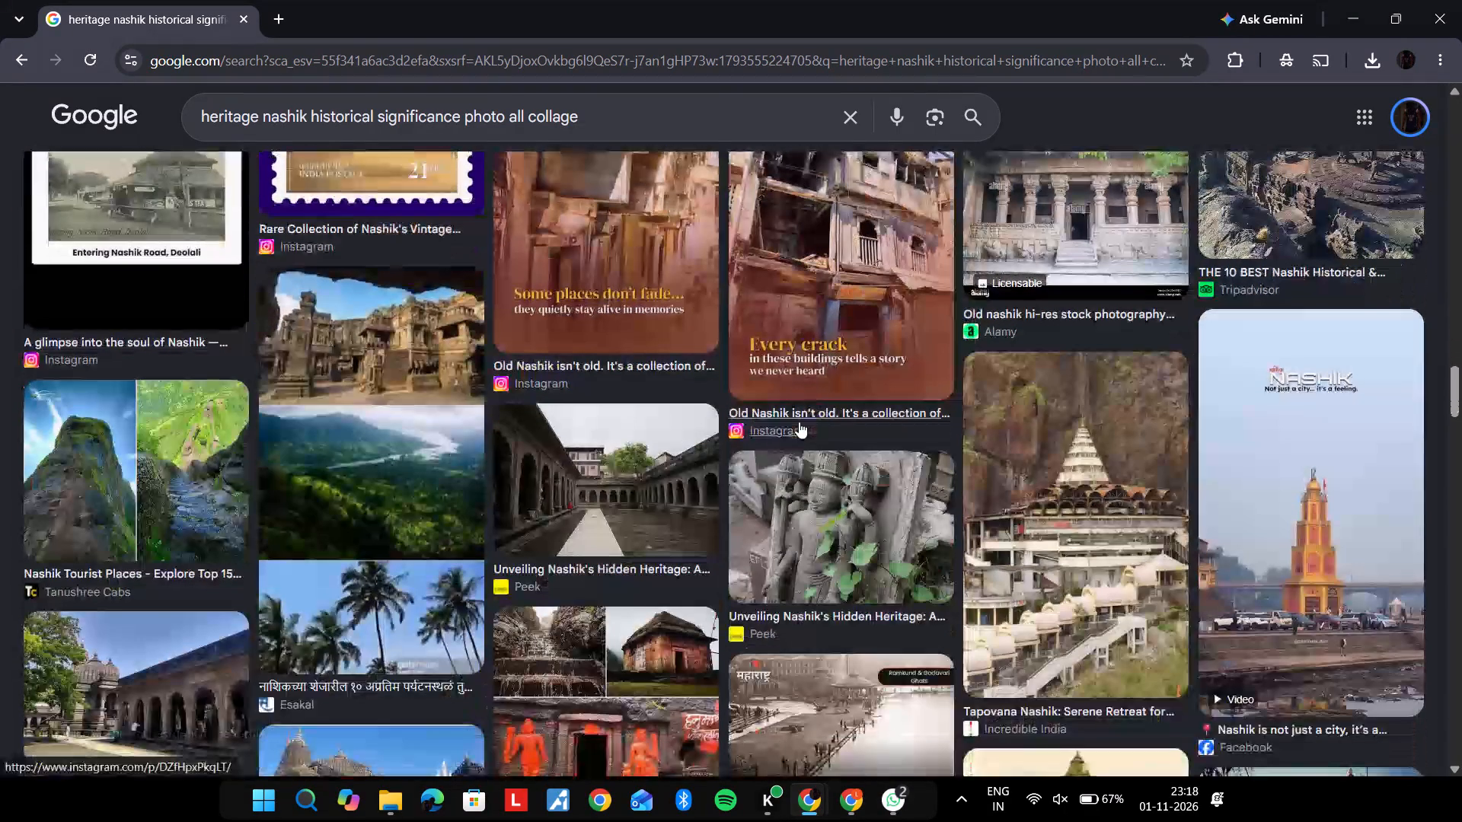
scroll(799, 422, down, 2)
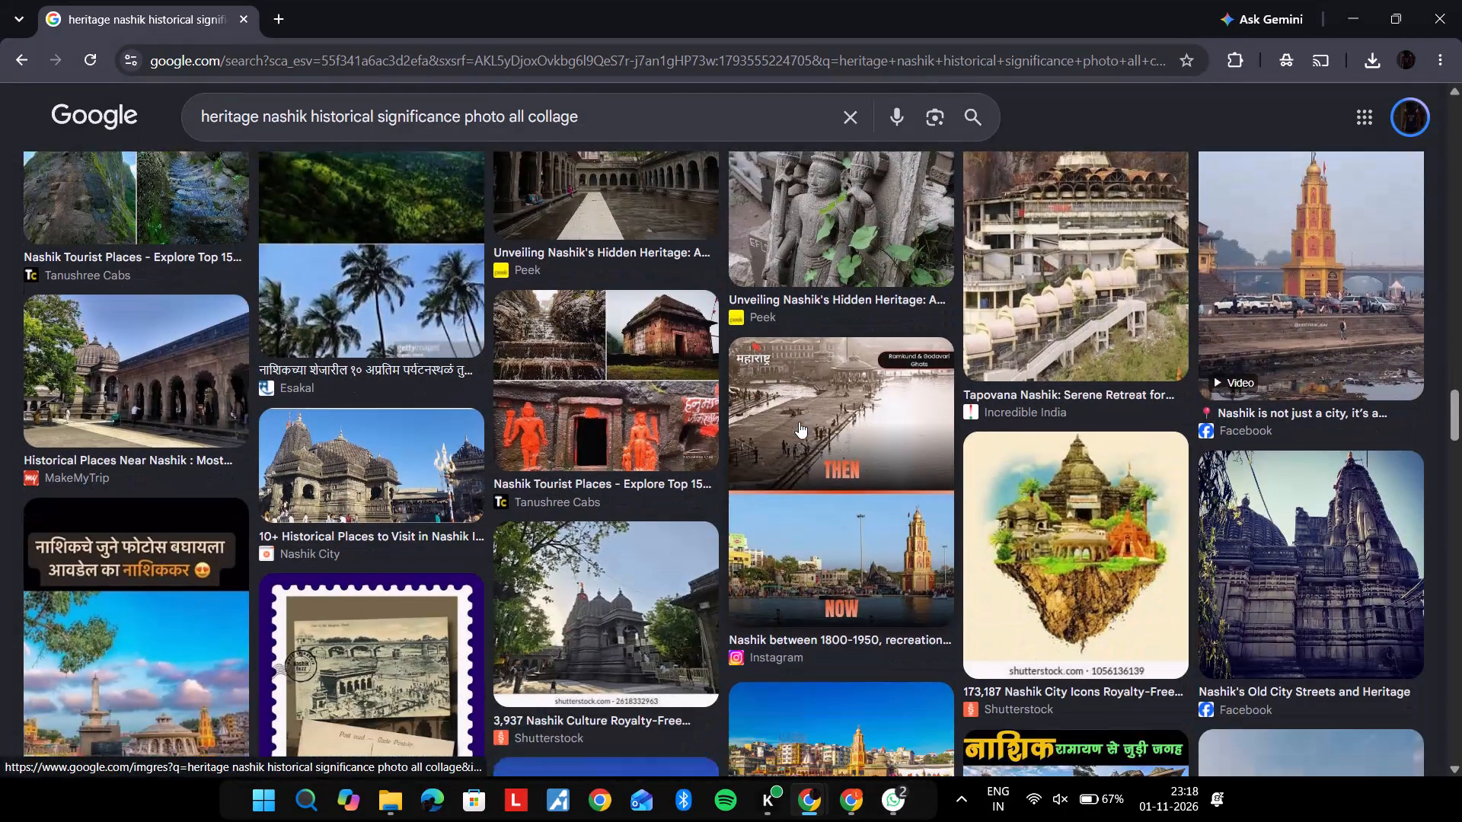
scroll(799, 422, down, 4)
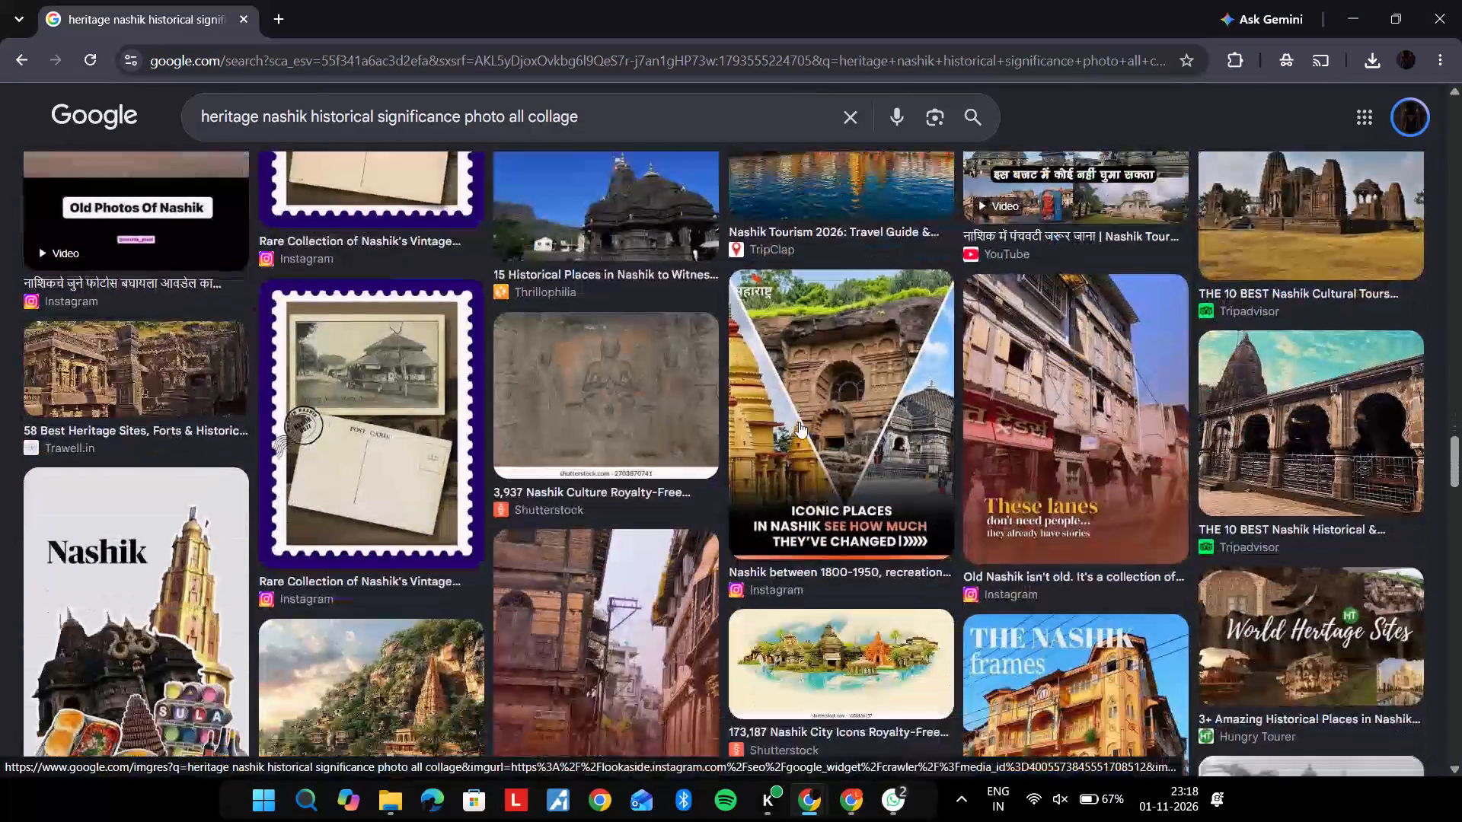
scroll(799, 422, down, 3)
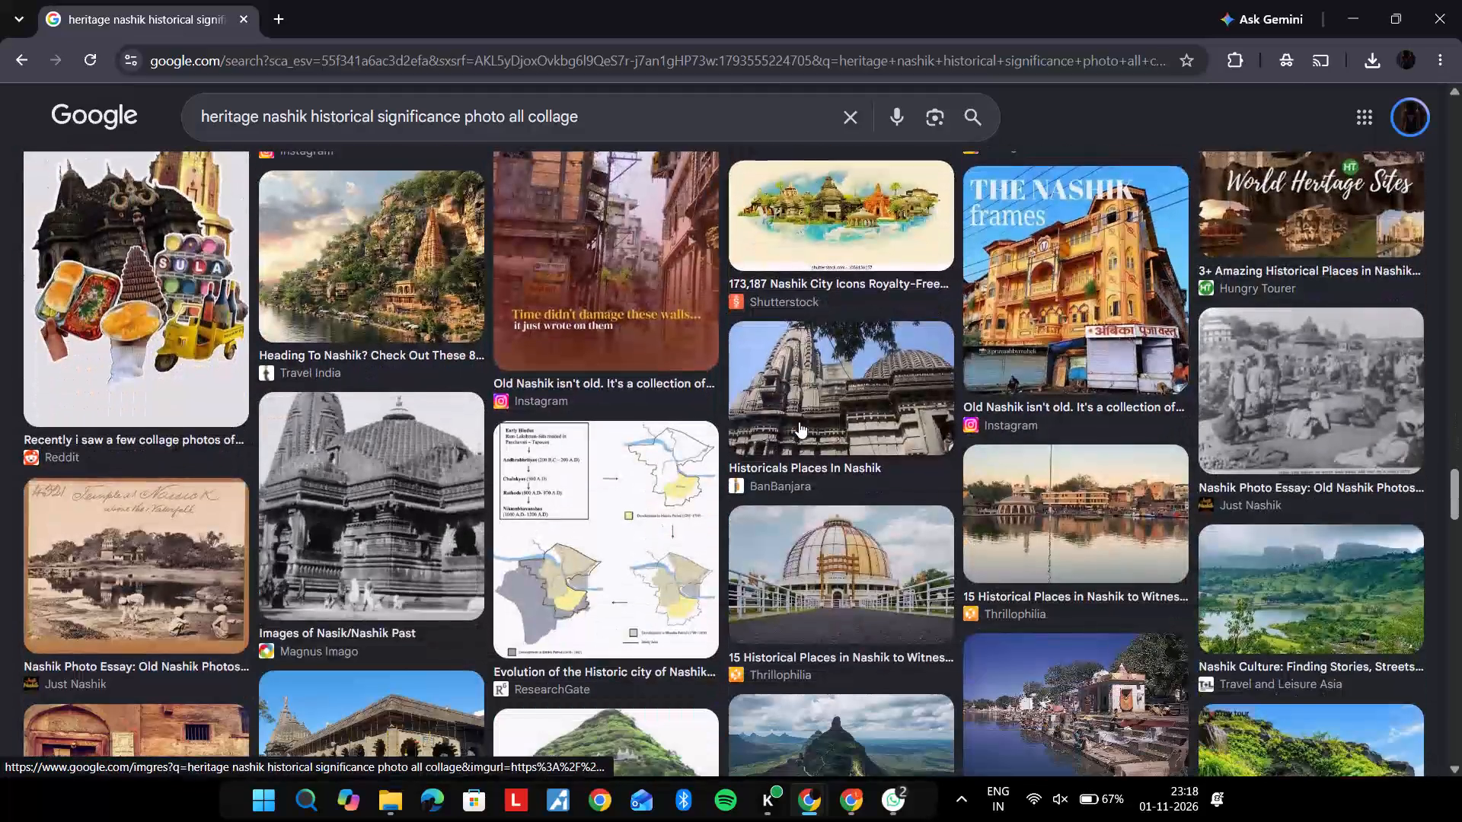
scroll(799, 422, down, 2)
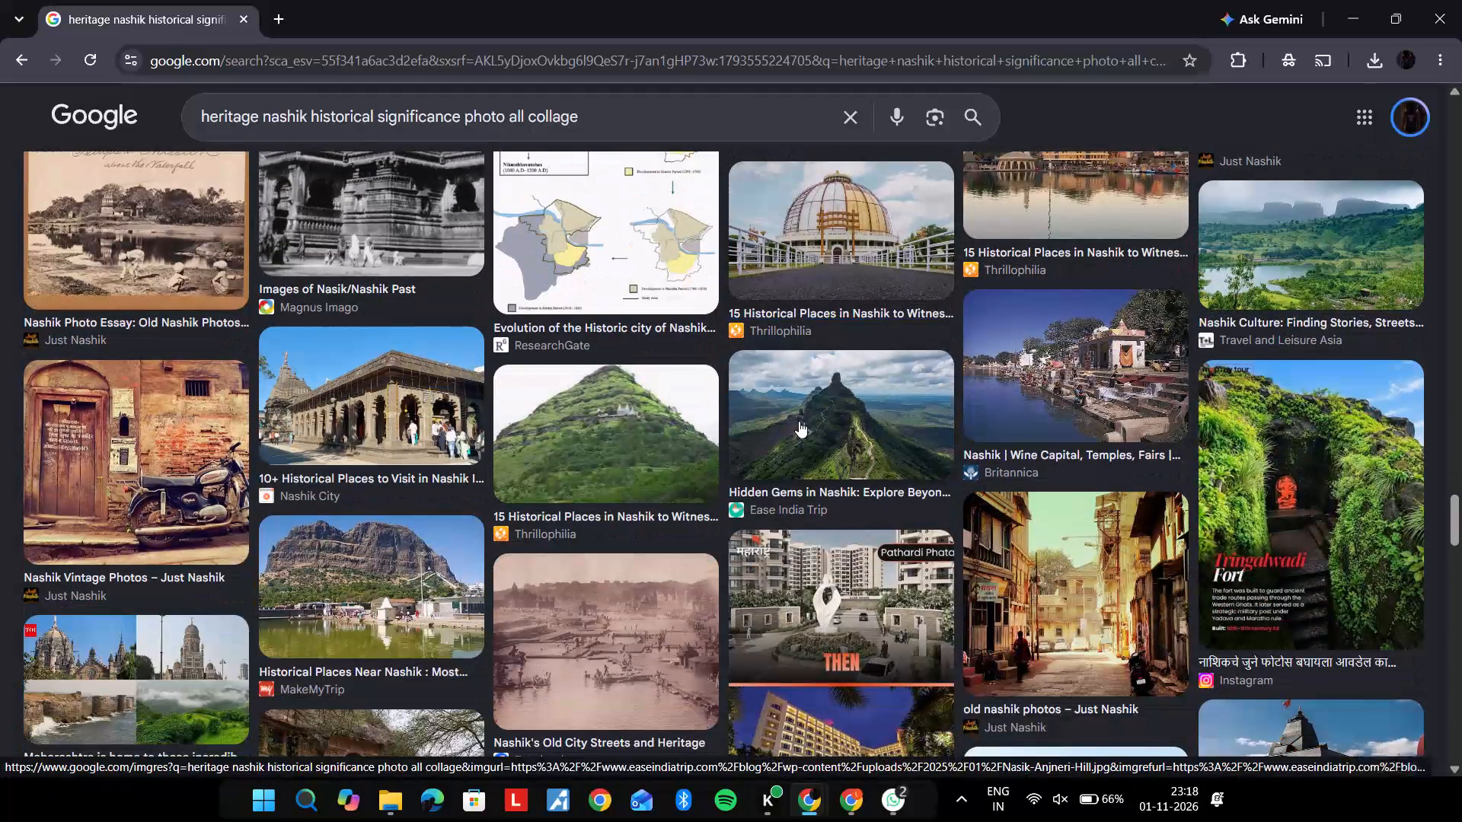
scroll(799, 421, down, 3)
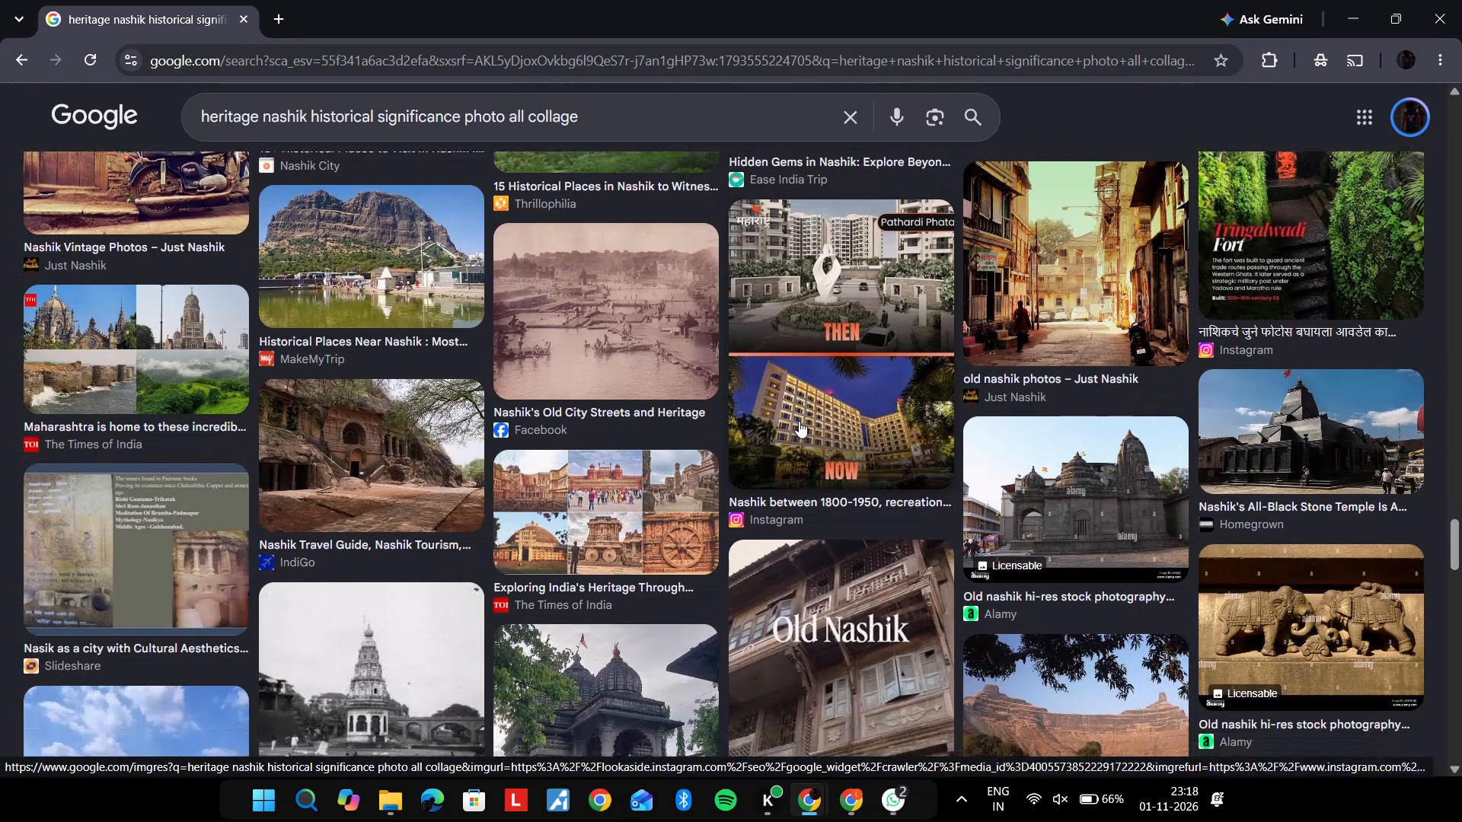
scroll(799, 421, down, 2)
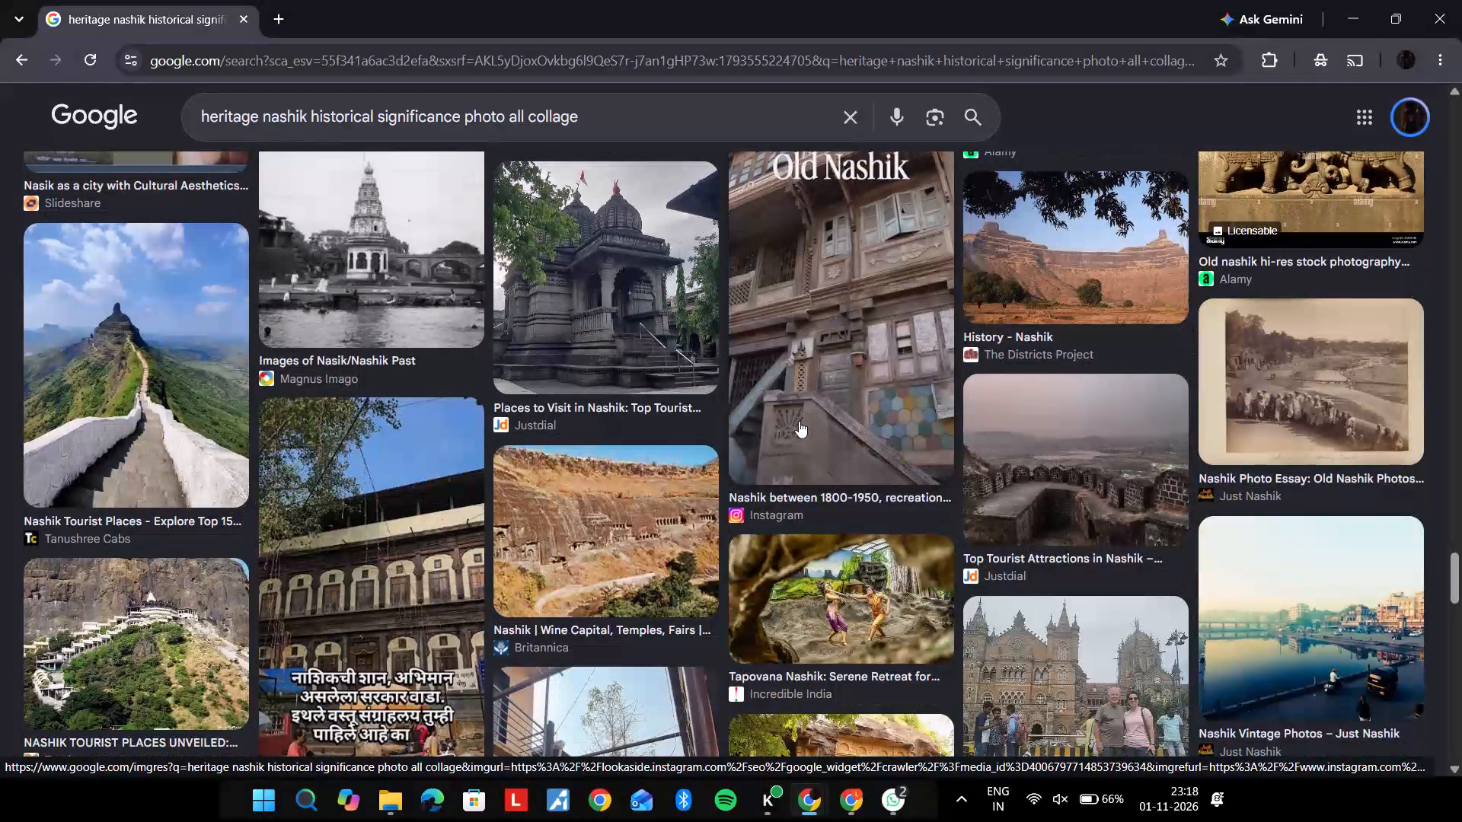
scroll(799, 421, down, 4)
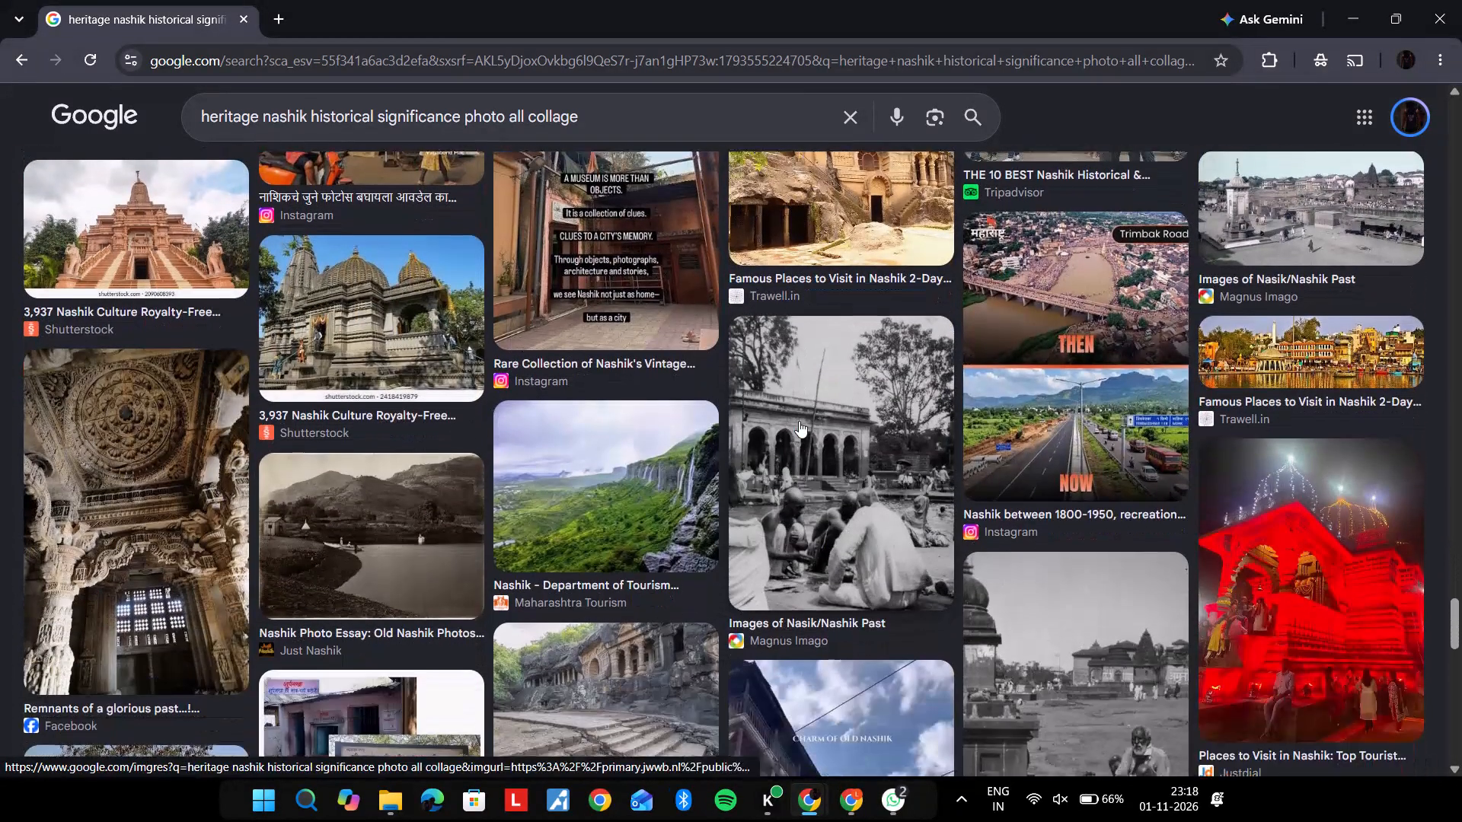
scroll(799, 421, down, 2)
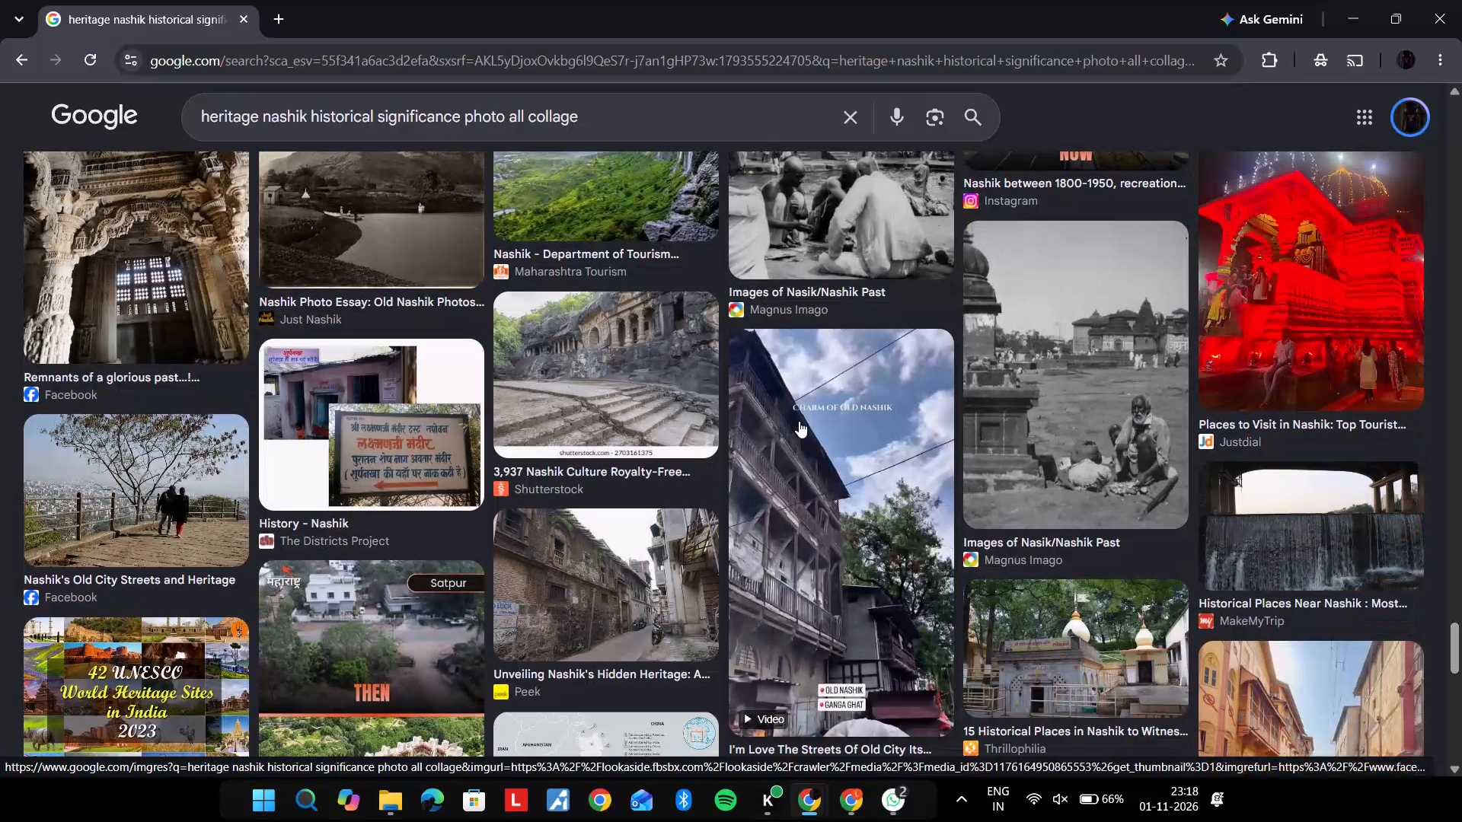
scroll(799, 421, down, 3)
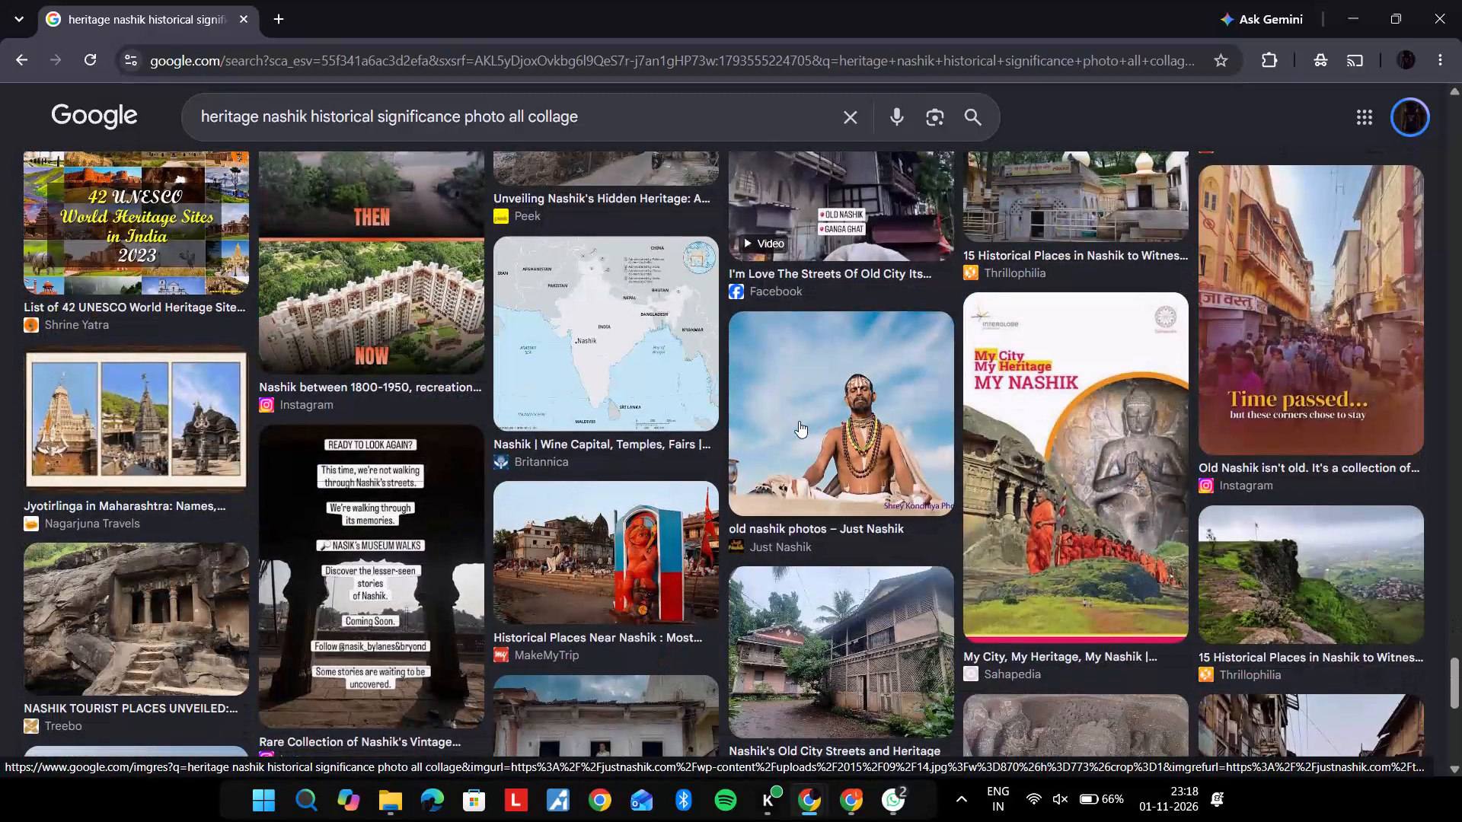
scroll(799, 421, down, 2)
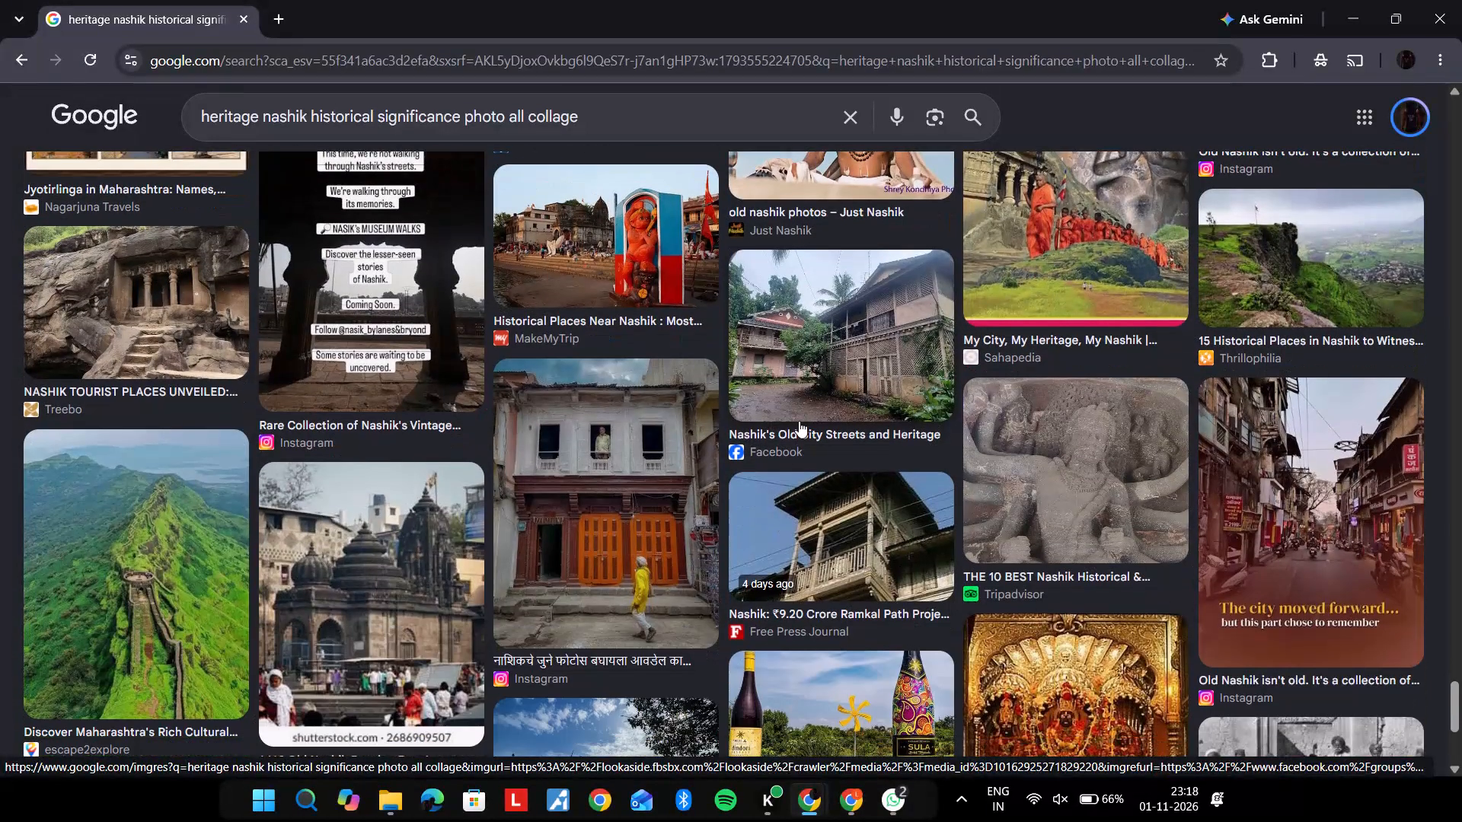
scroll(799, 421, down, 2)
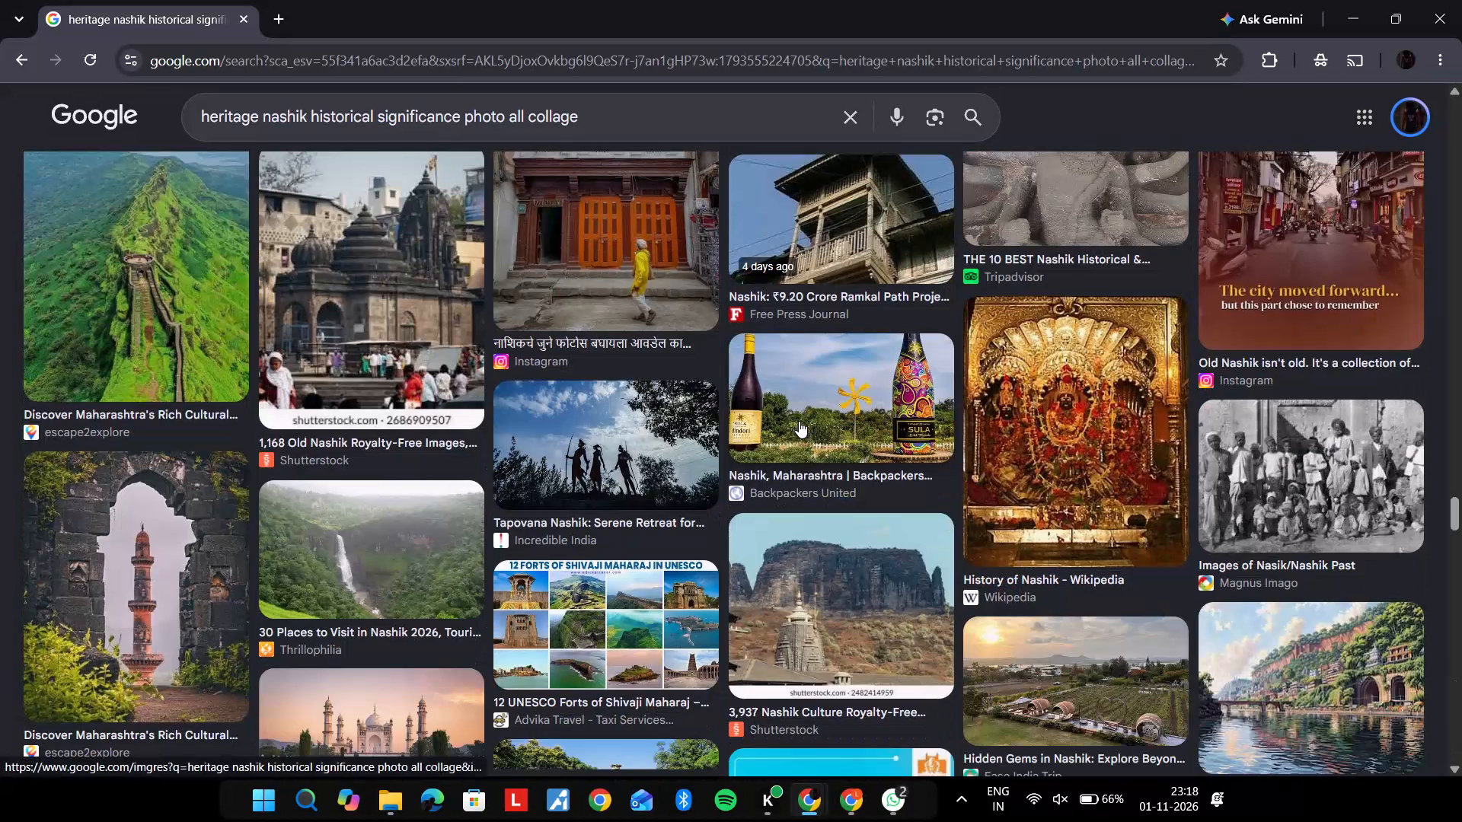
scroll(799, 421, down, 2)
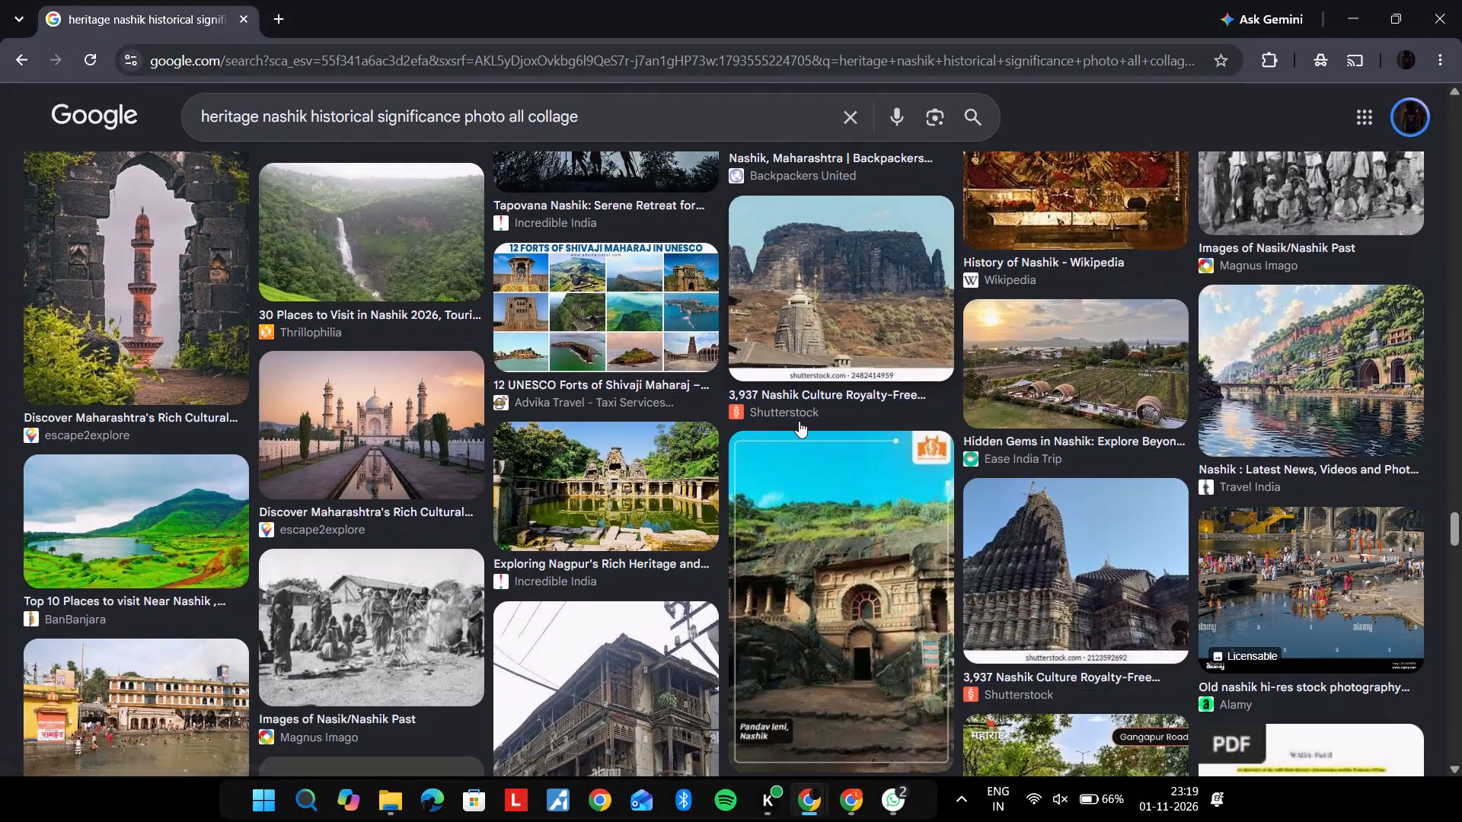
scroll(799, 421, down, 2)
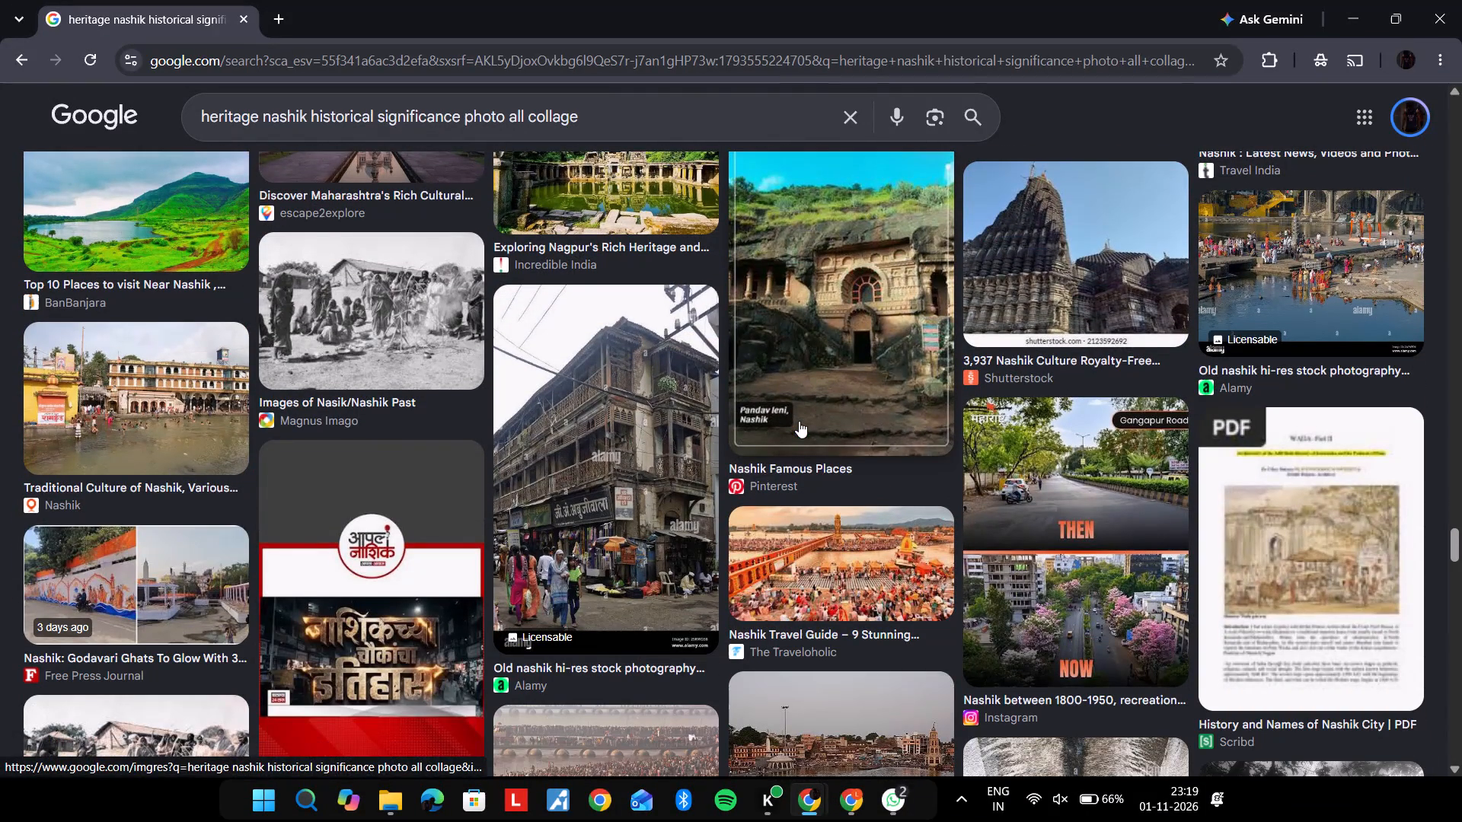
scroll(799, 421, down, 3)
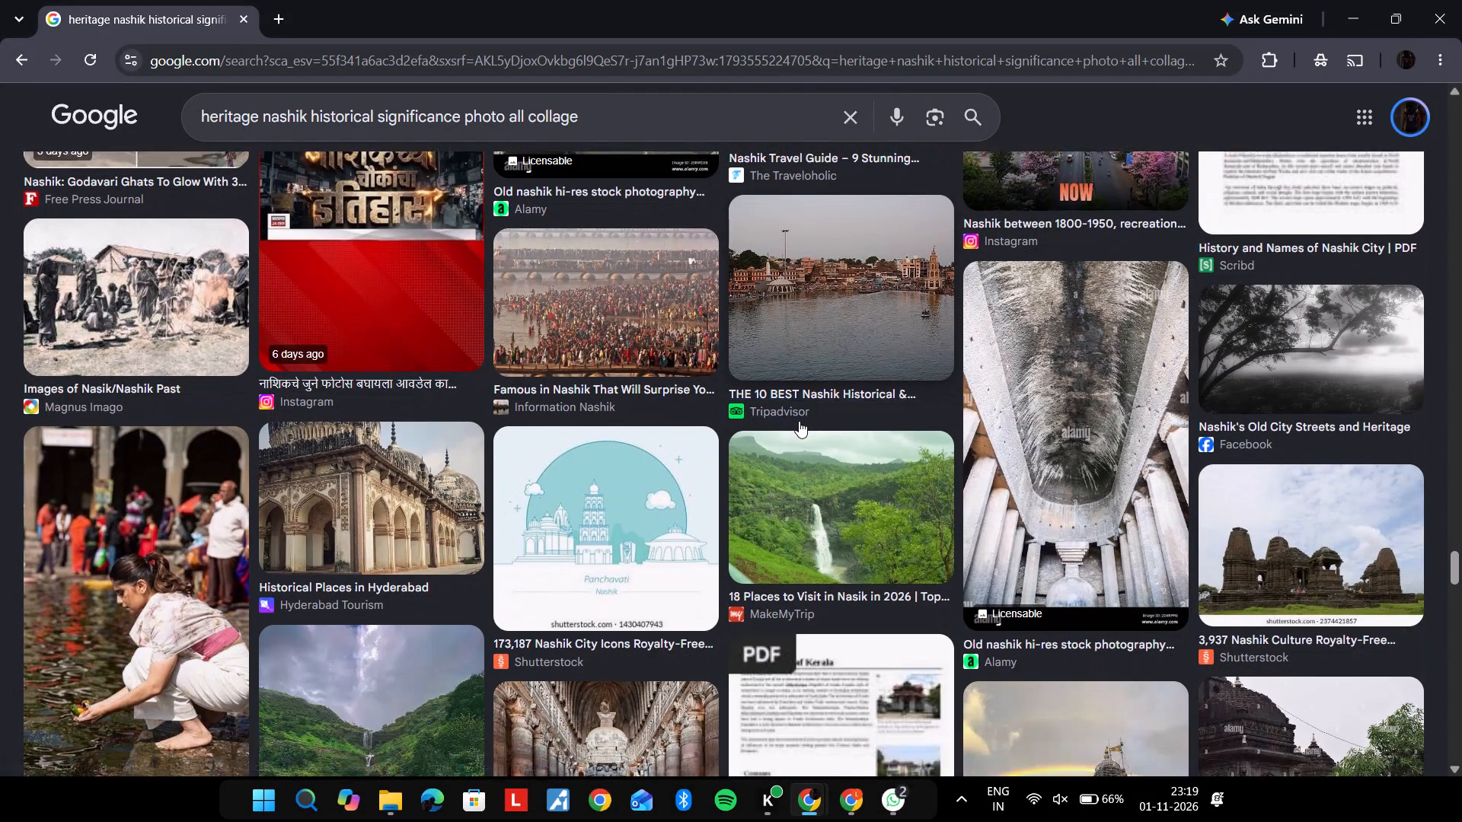
scroll(799, 421, down, 5)
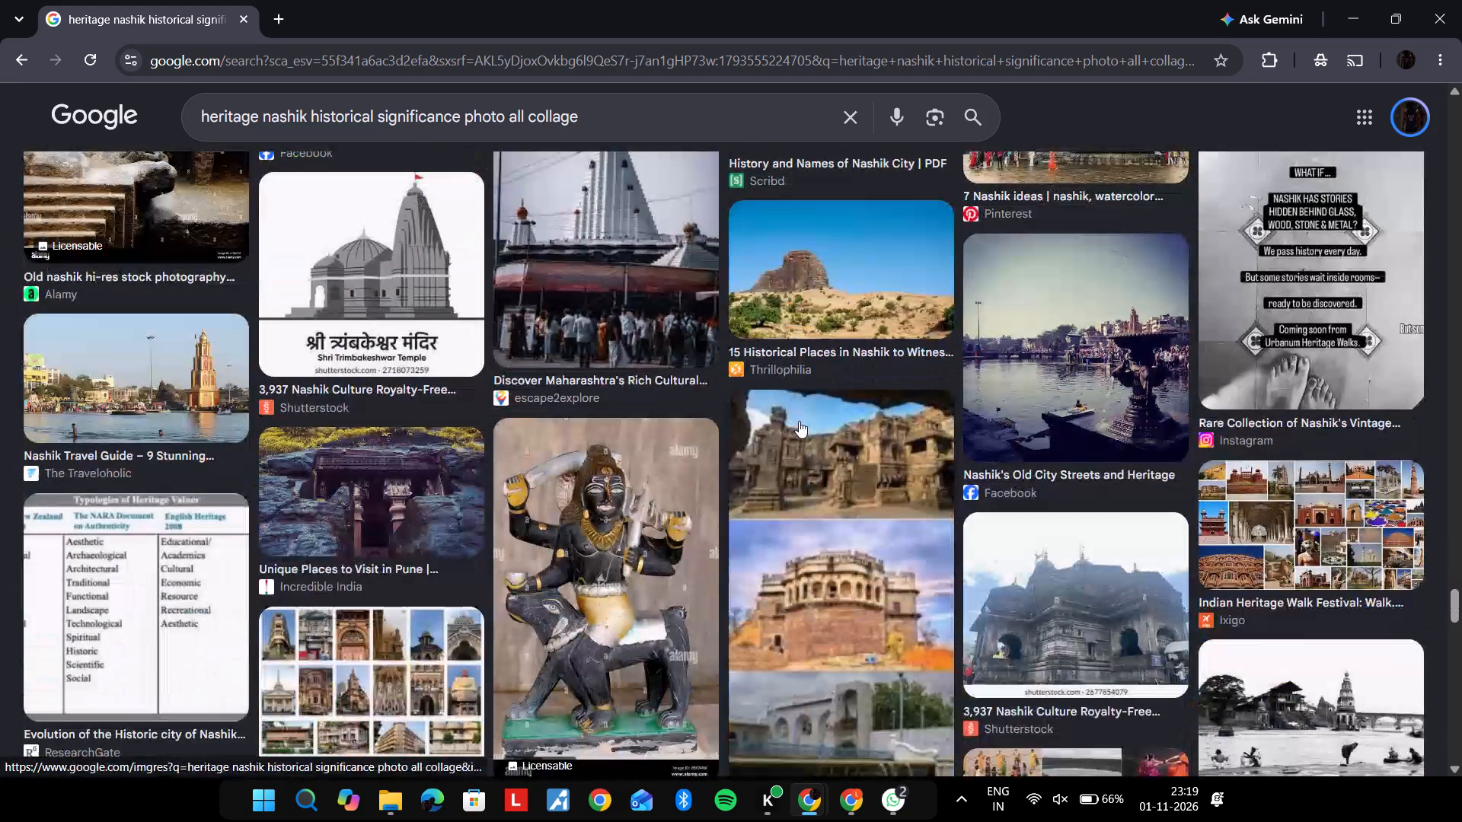
scroll(799, 421, down, 2)
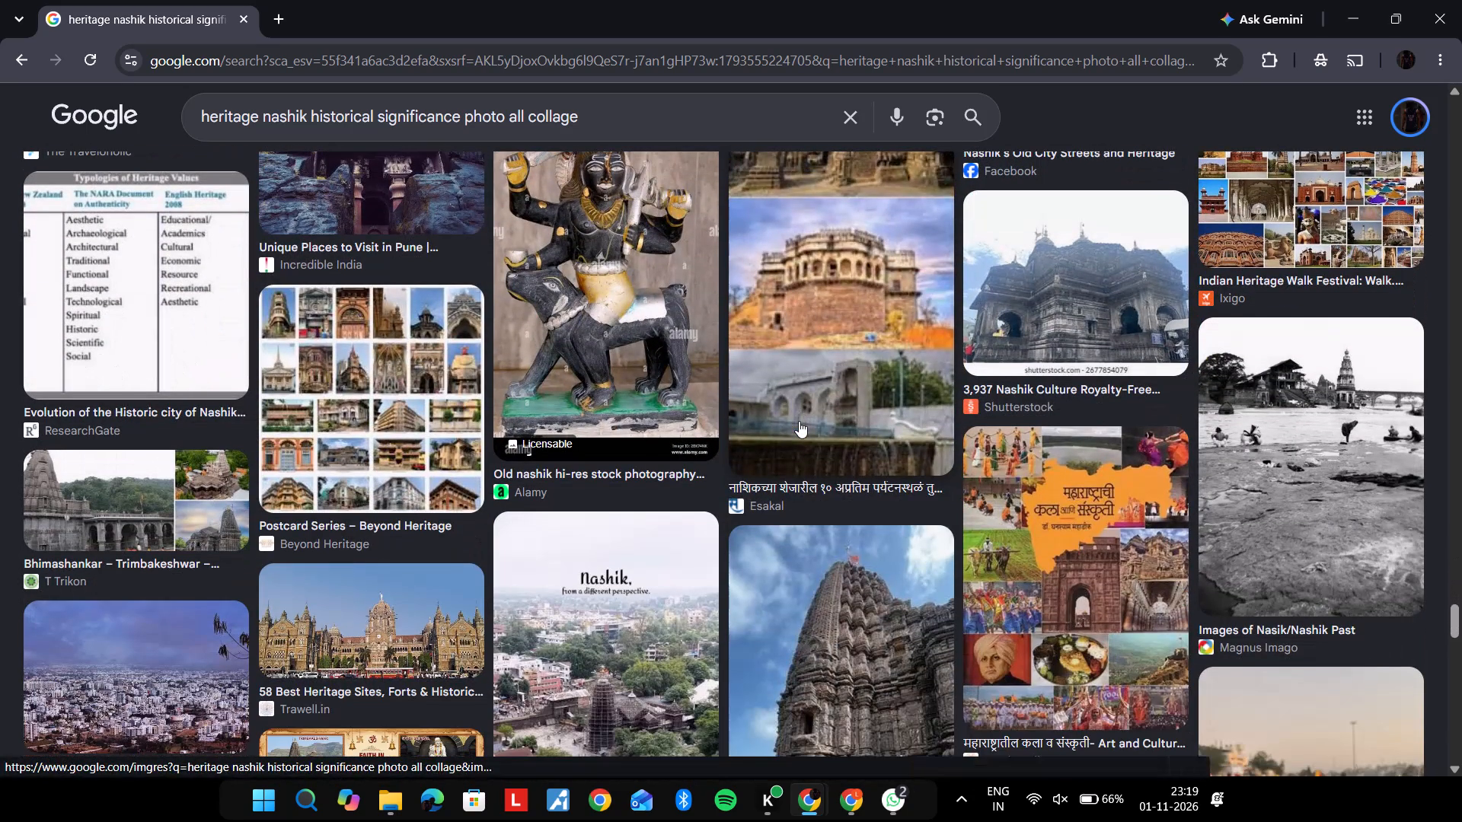
scroll(799, 421, down, 4)
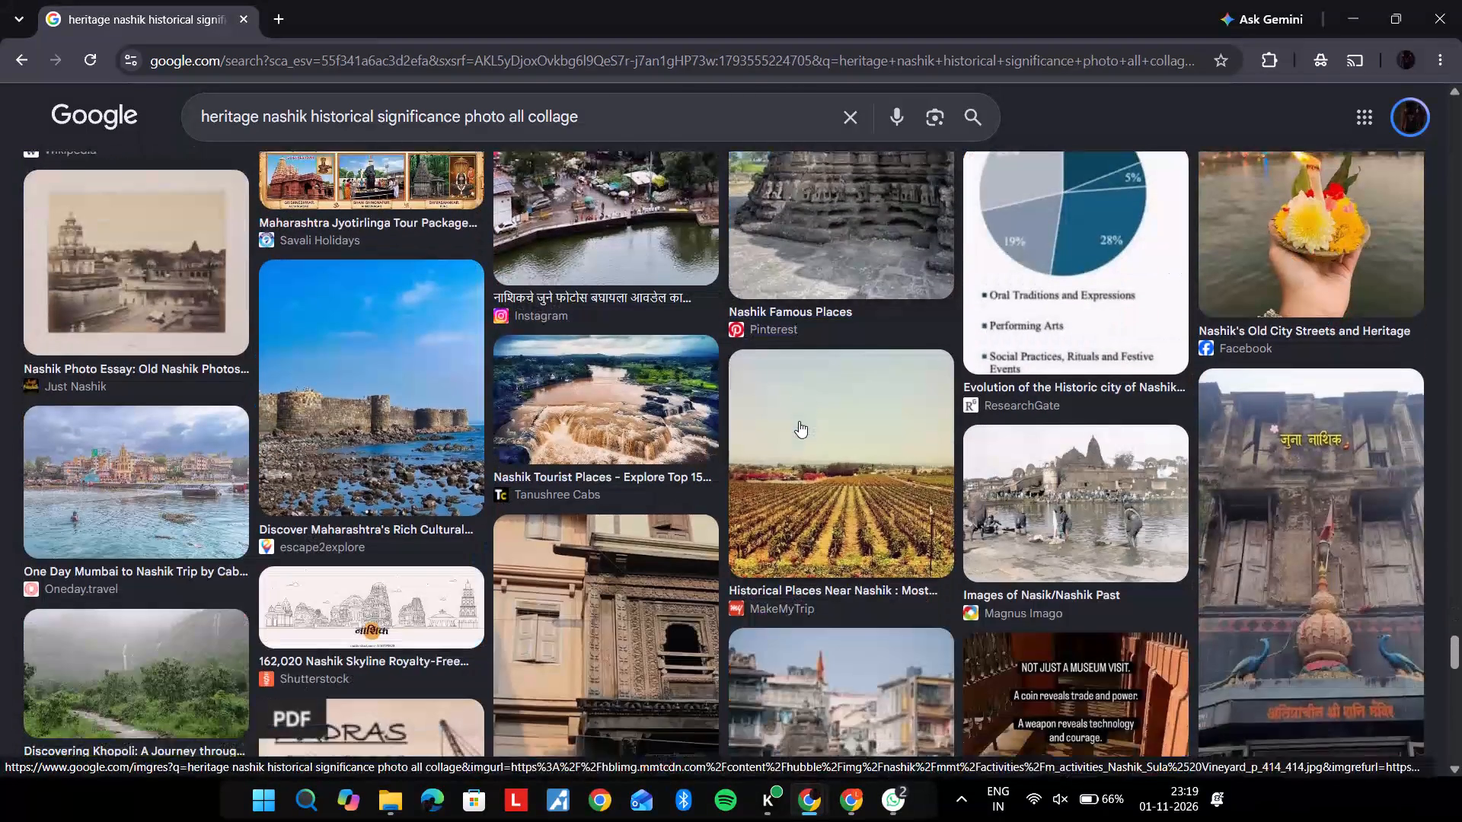
Find and copy the Aurangabad Tourism photo of a carved rock-cut cave facade, titled "20 Incredible Tourist Places to Visit in...".
scroll(799, 421, down, 5)
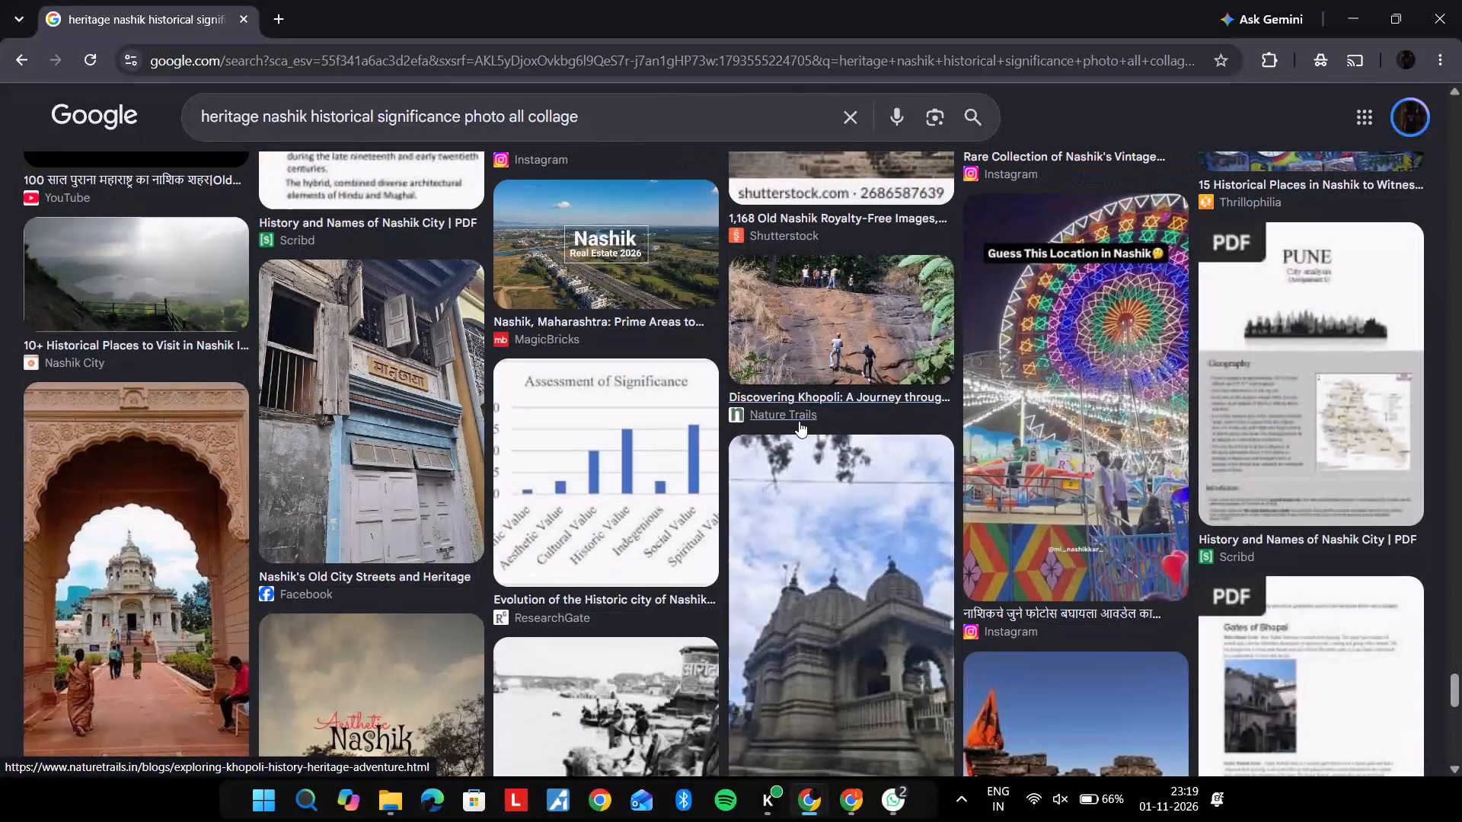
scroll(799, 421, down, 2)
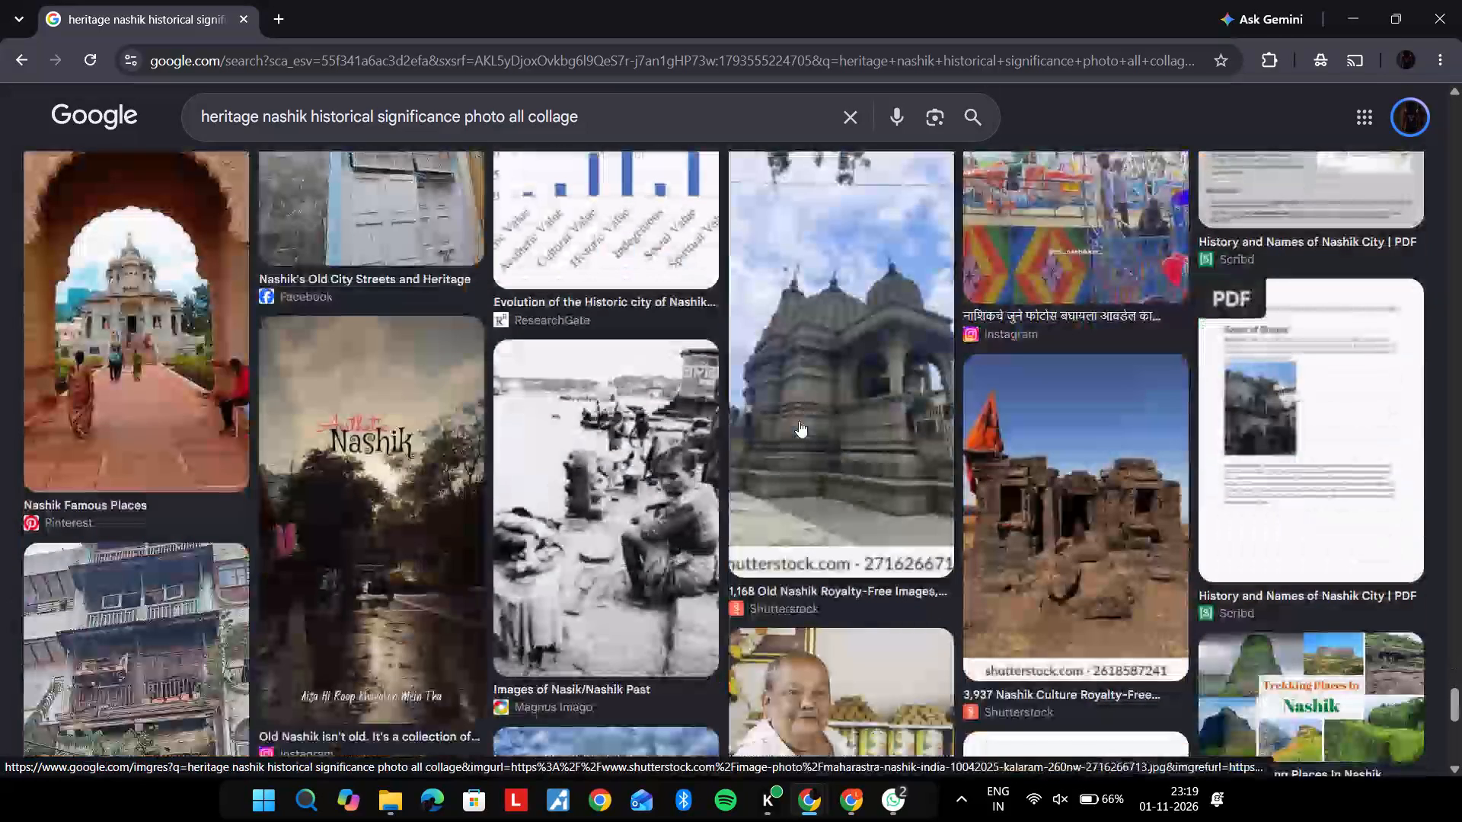
scroll(799, 421, down, 1)
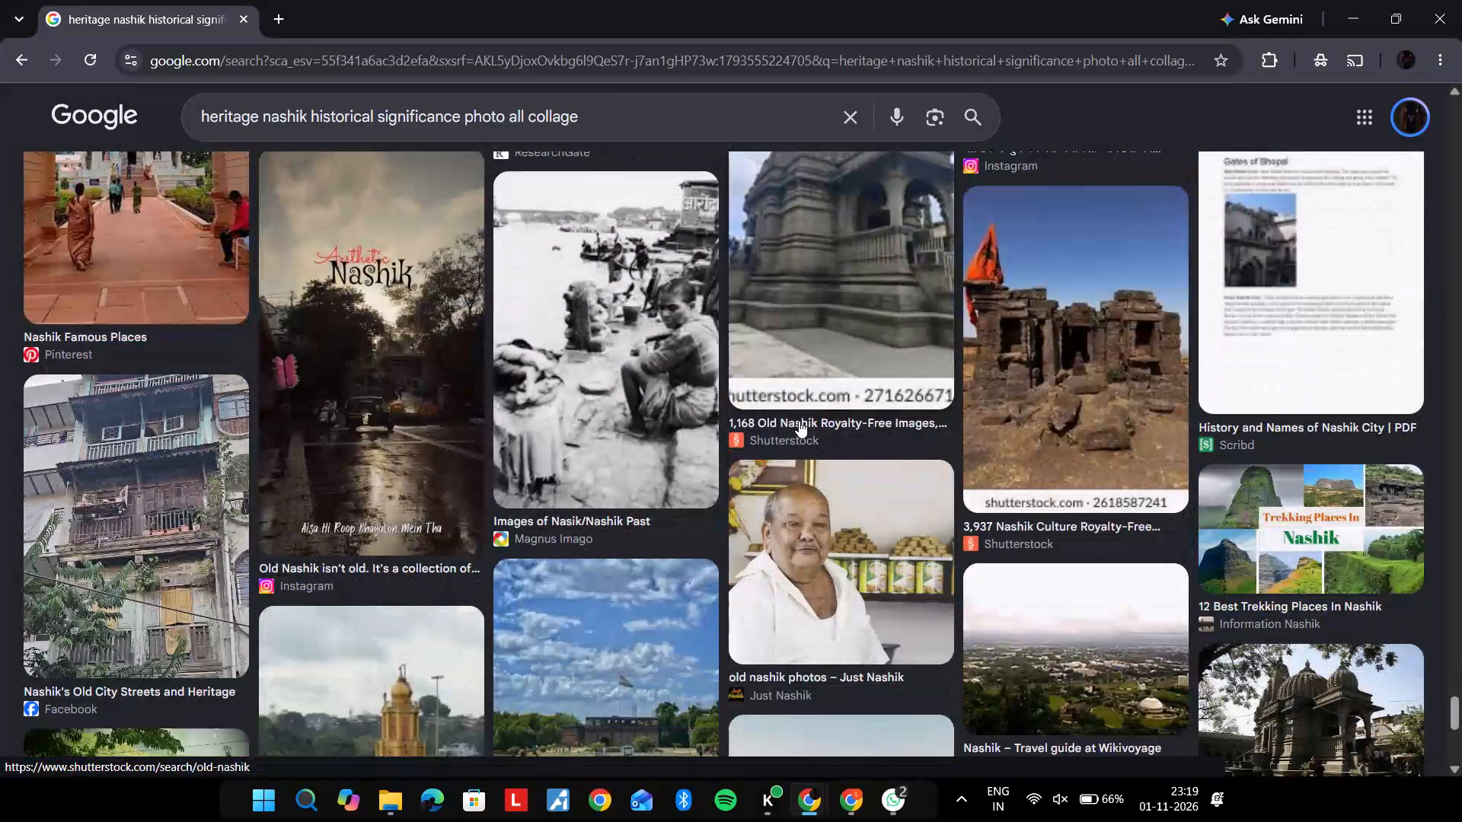
scroll(799, 421, down, 2)
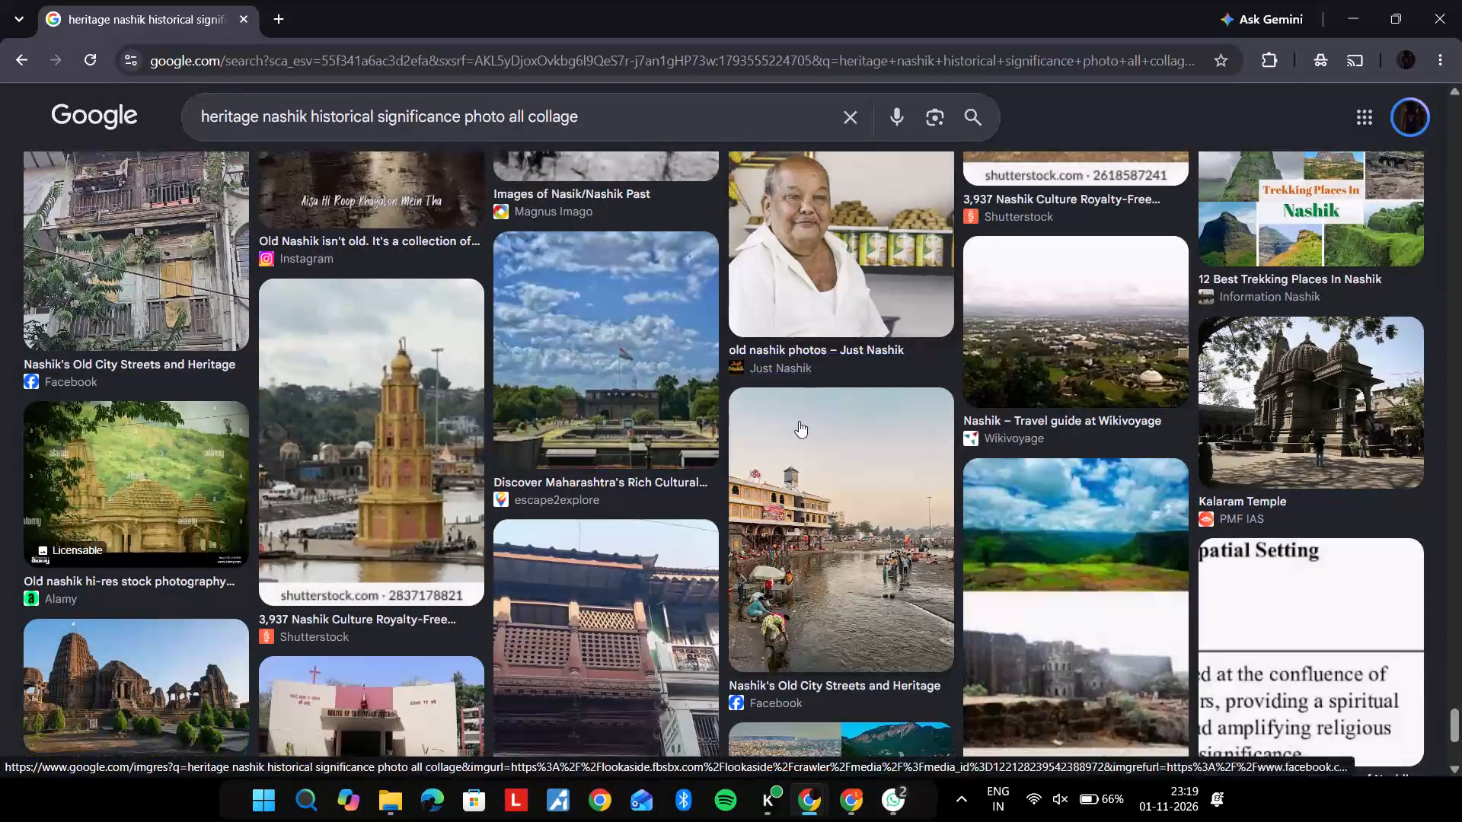
scroll(799, 421, down, 1)
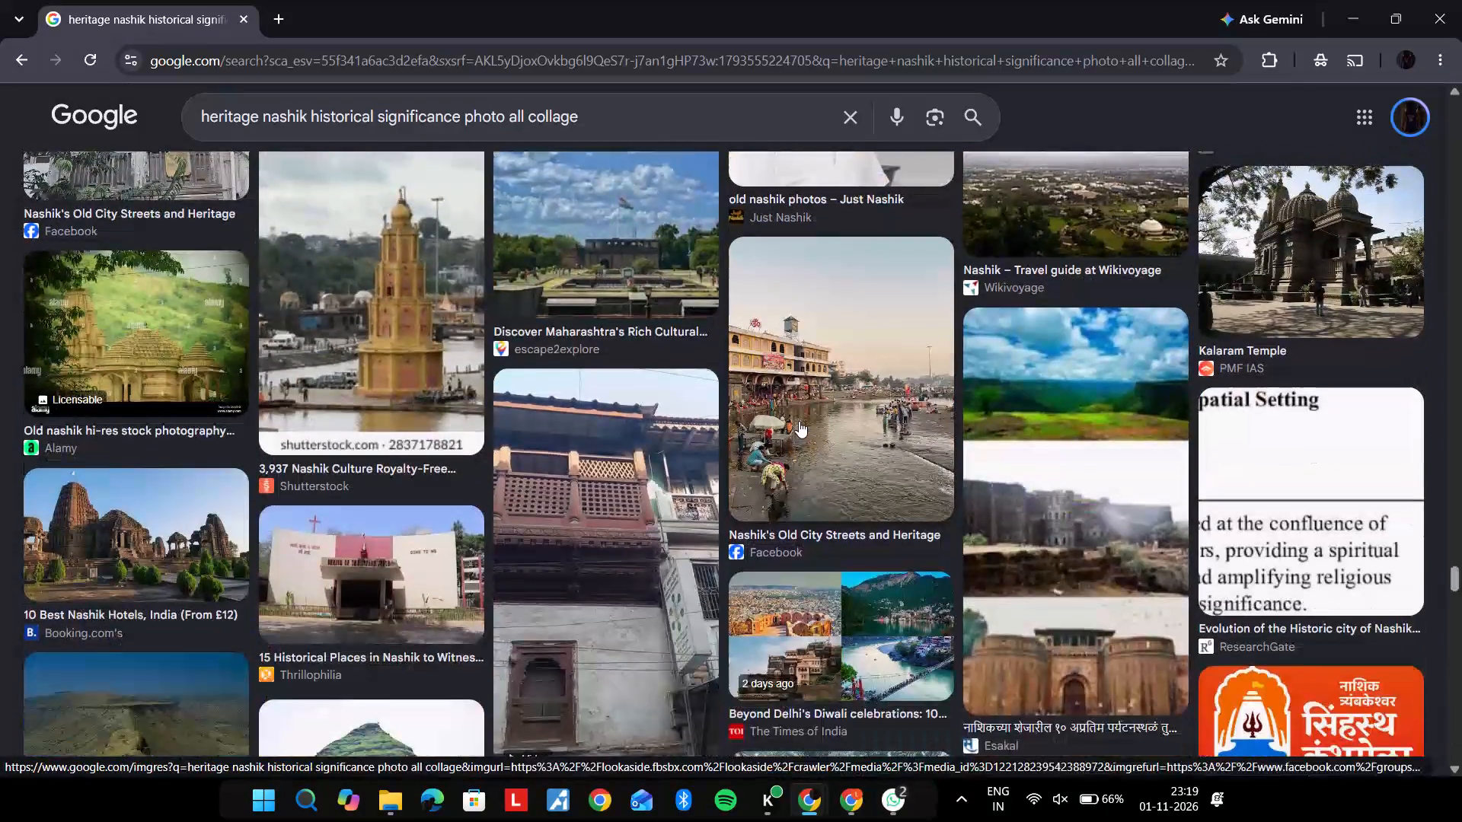
scroll(799, 421, down, 1)
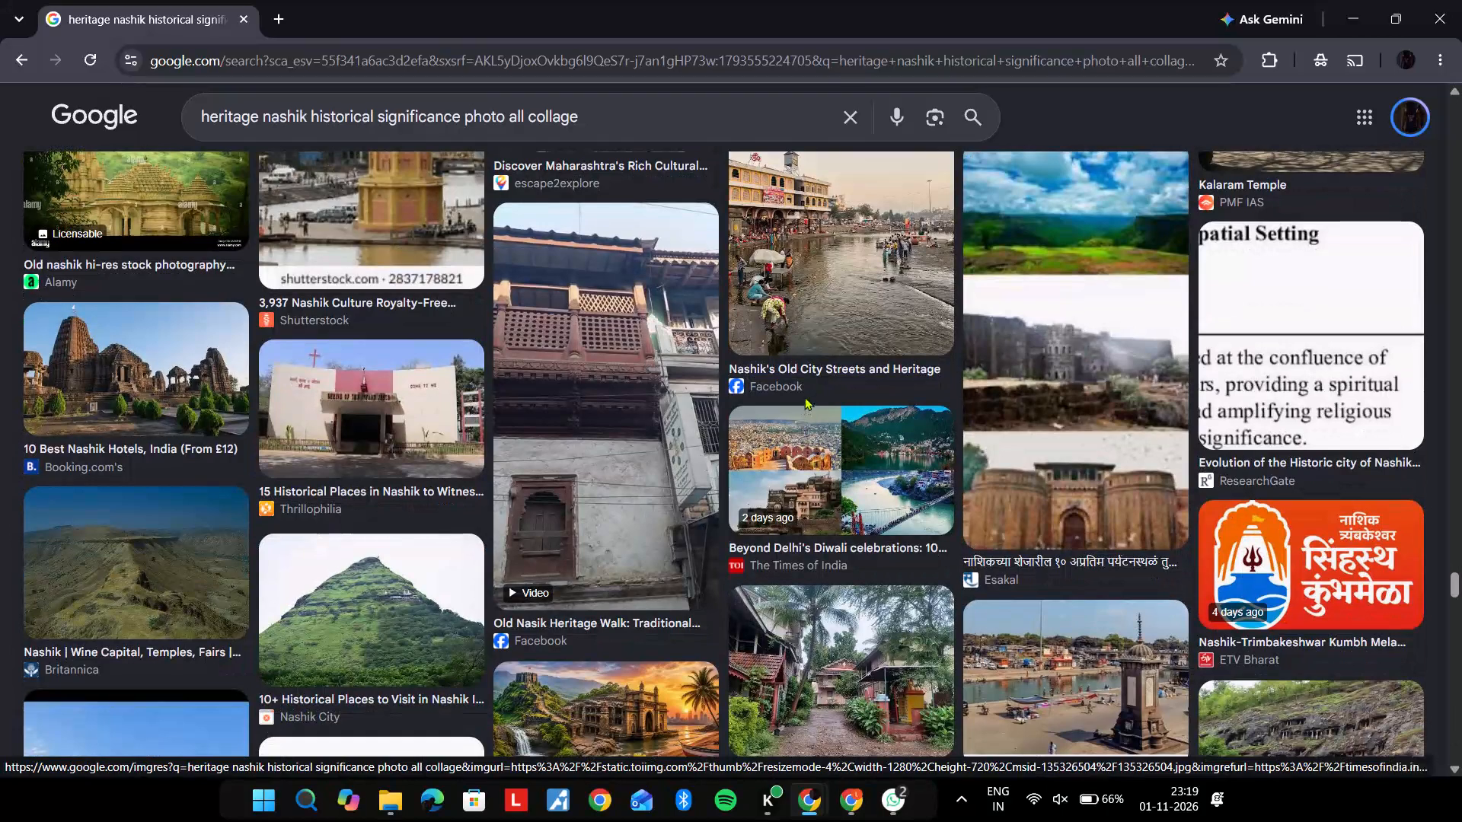
scroll(824, 326, down, 1)
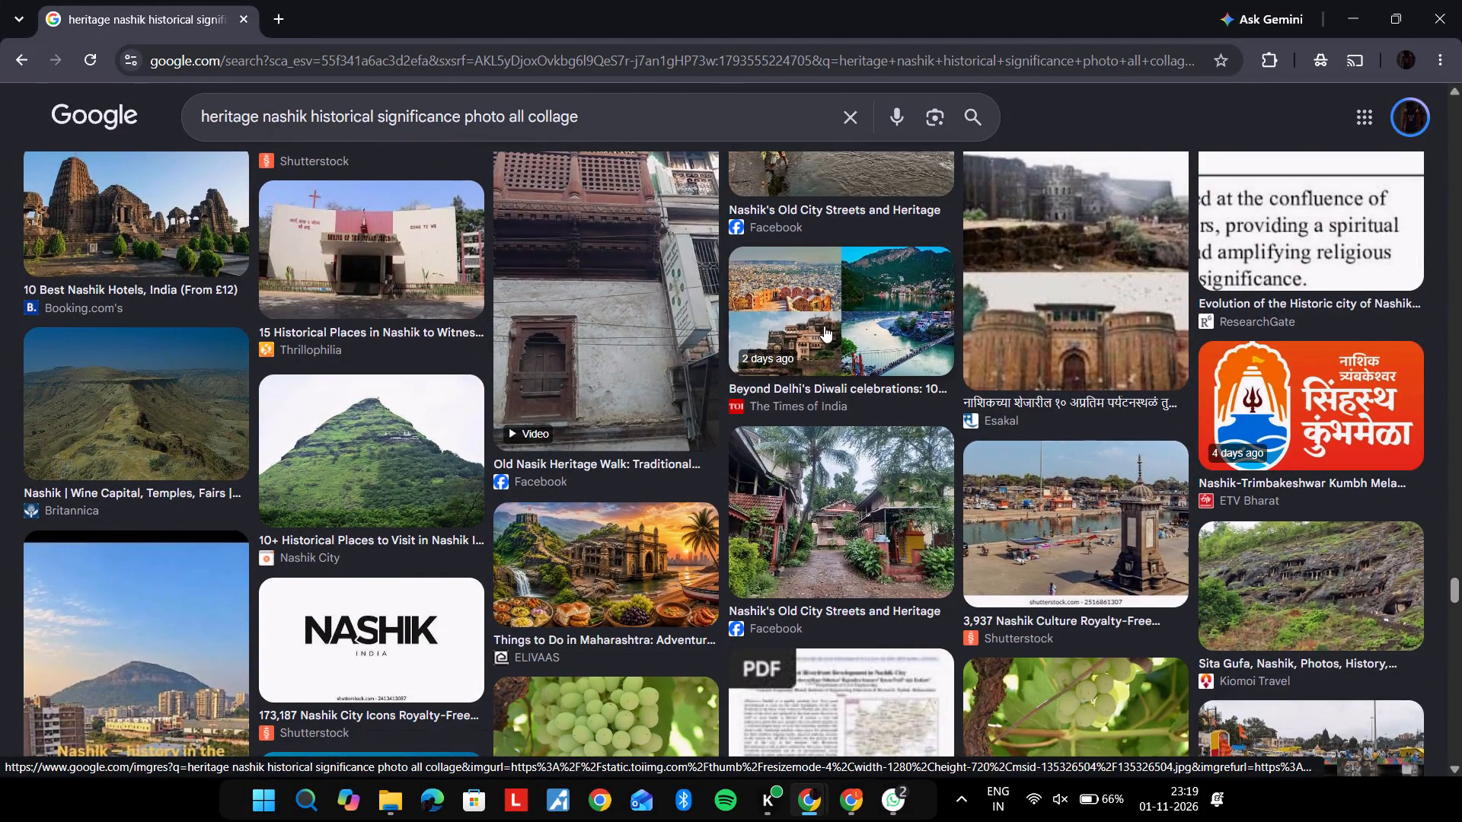
scroll(824, 326, down, 5)
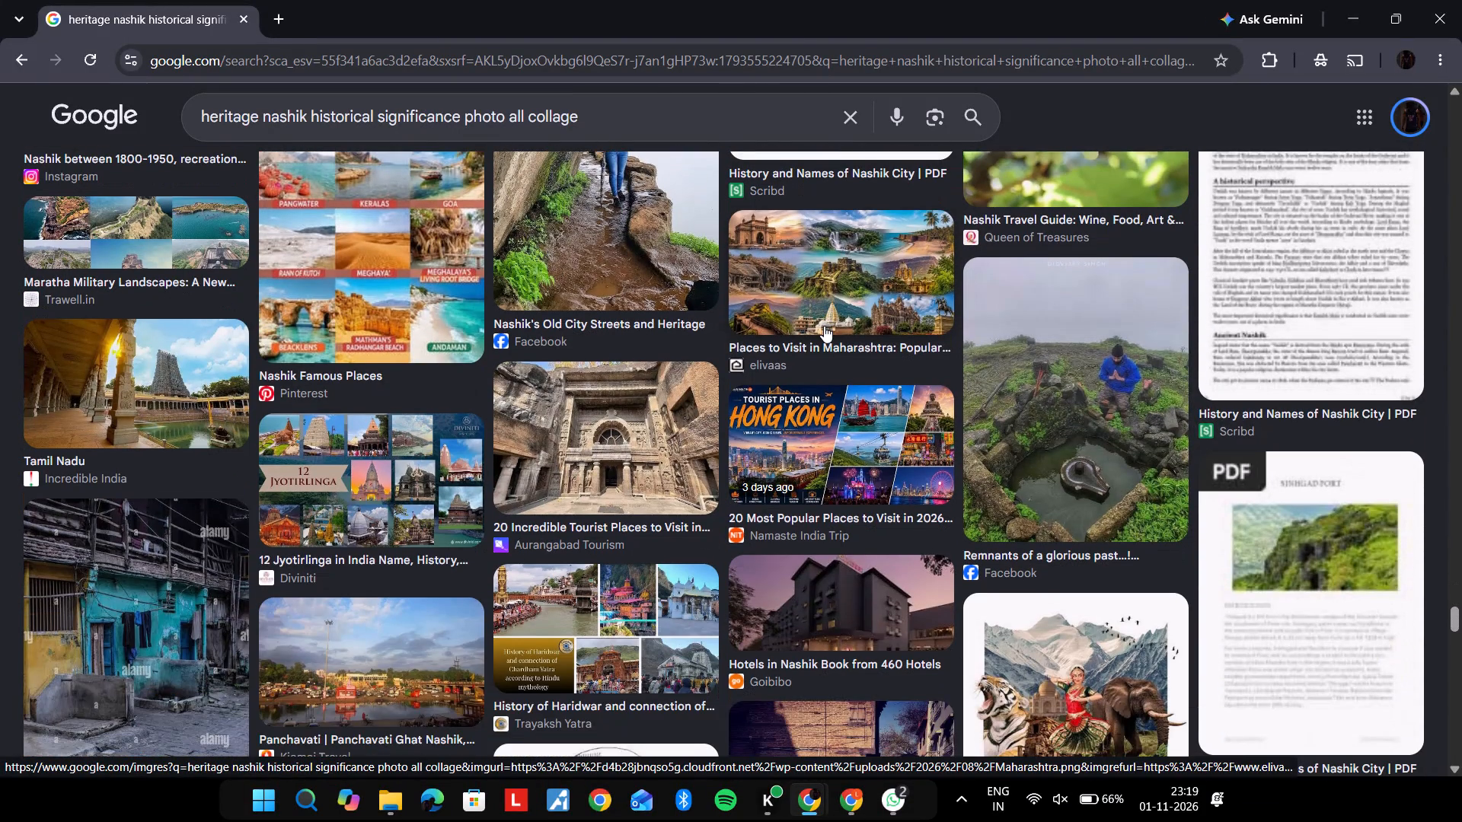
right_click(675, 399)
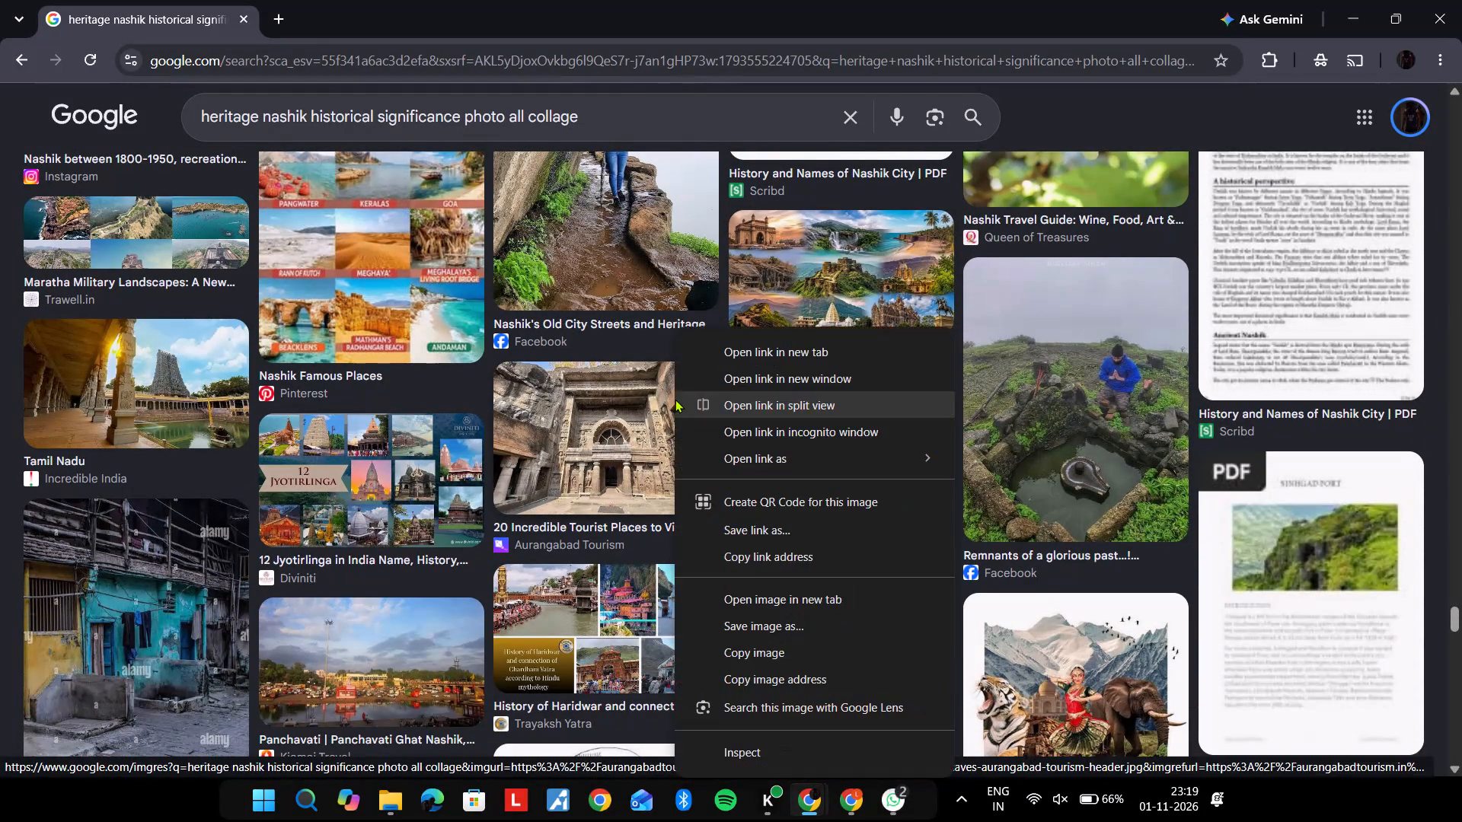
click(768, 648)
Paste the rock-cut cave photo on page 13 in Canva, enlarge it to nearly the text width and centre it in the blank area below the text.
key(alt+Tab)
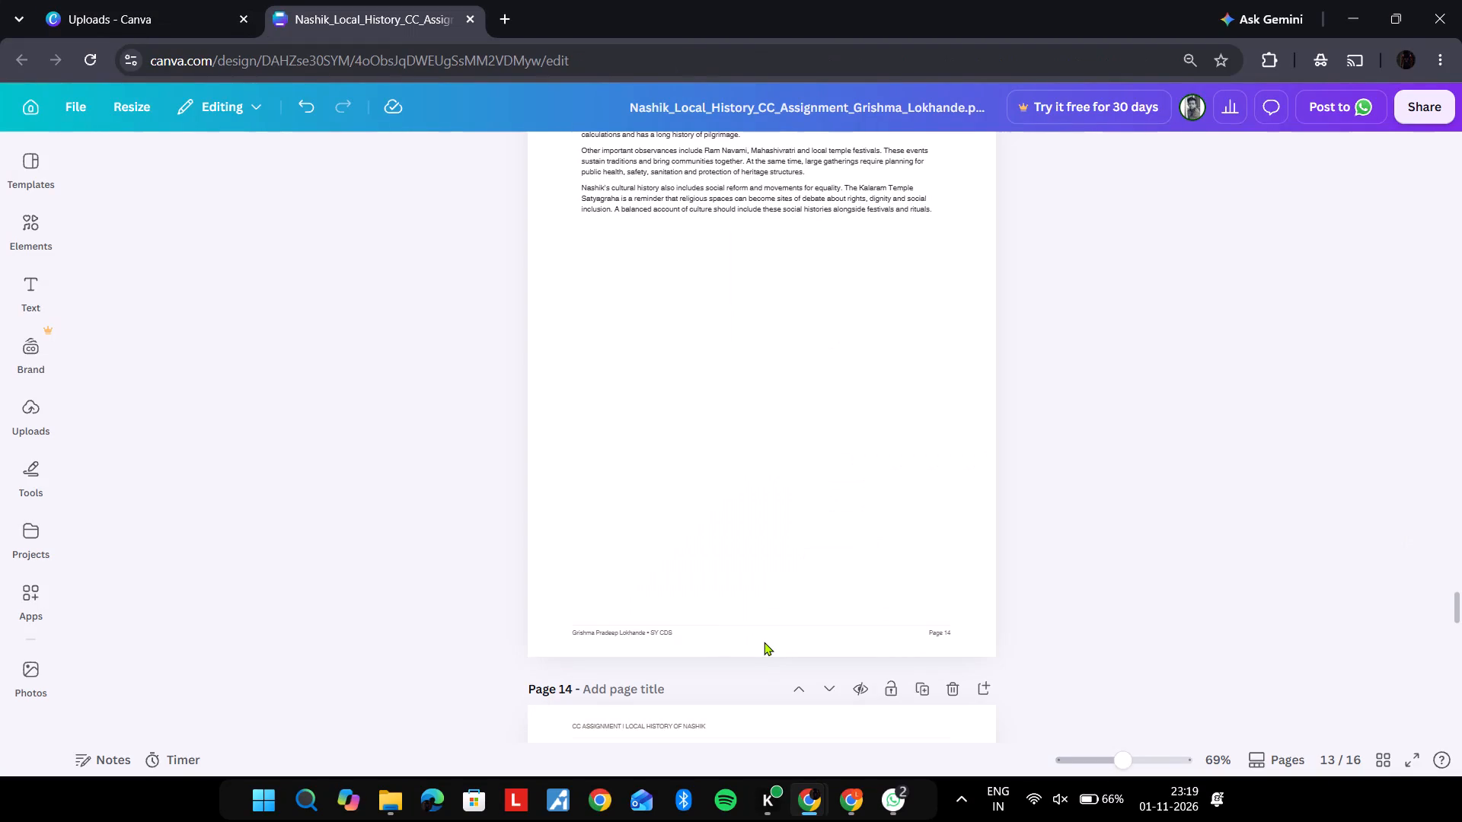
key(ctrl+v)
drag(774, 341, 774, 394)
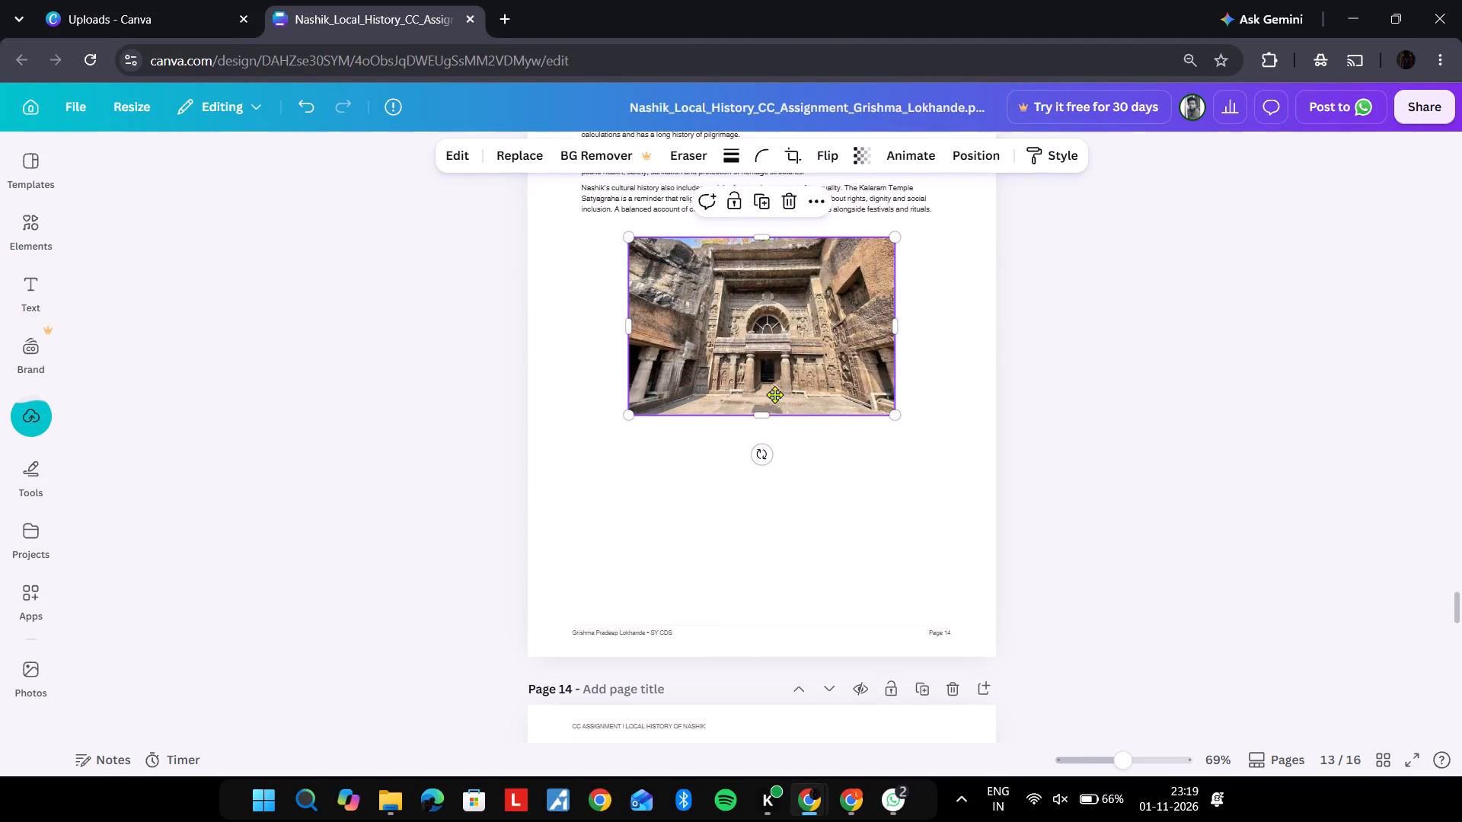
drag(774, 394, 770, 457)
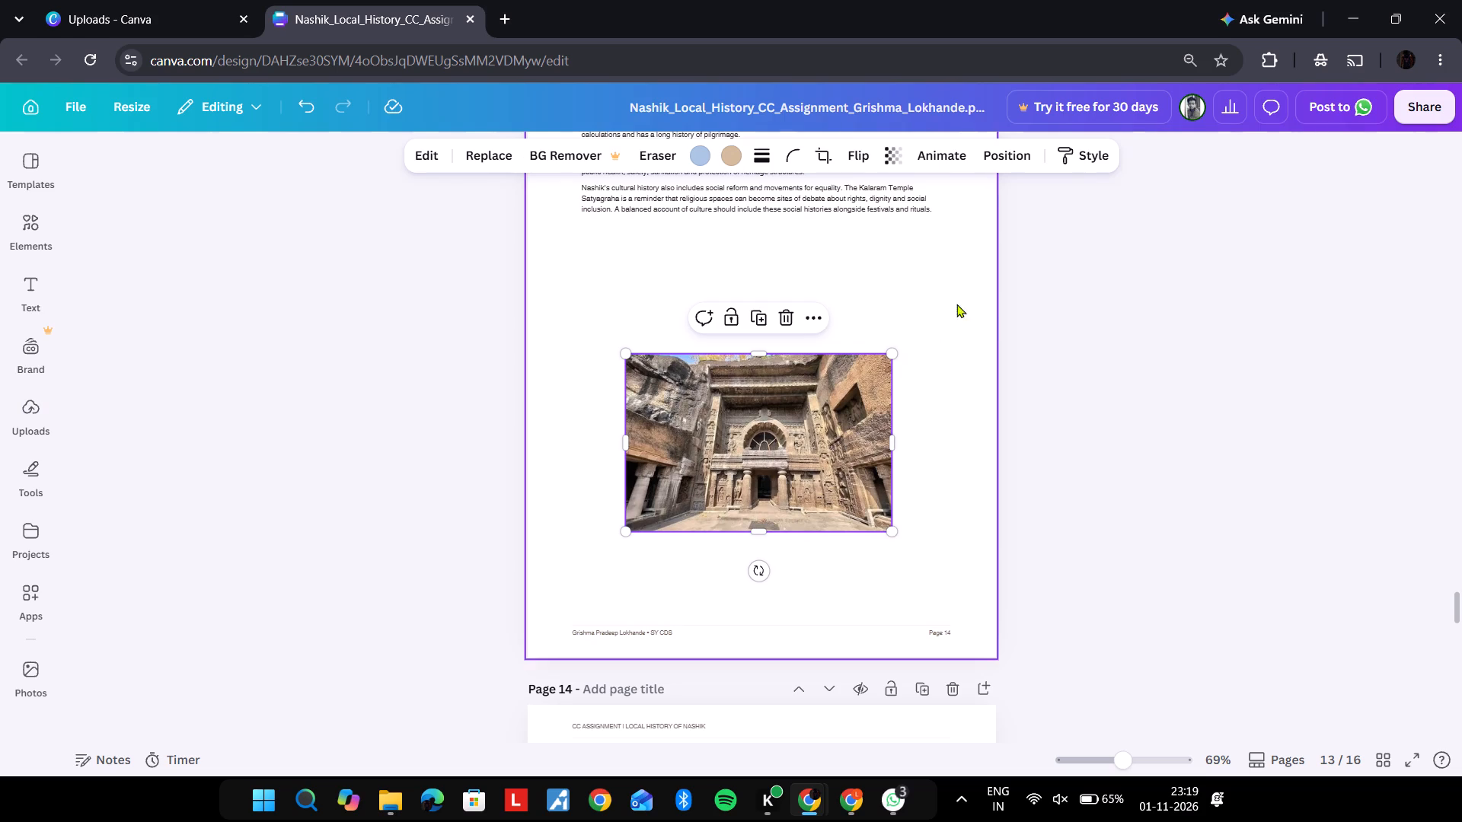
drag(886, 355, 919, 313)
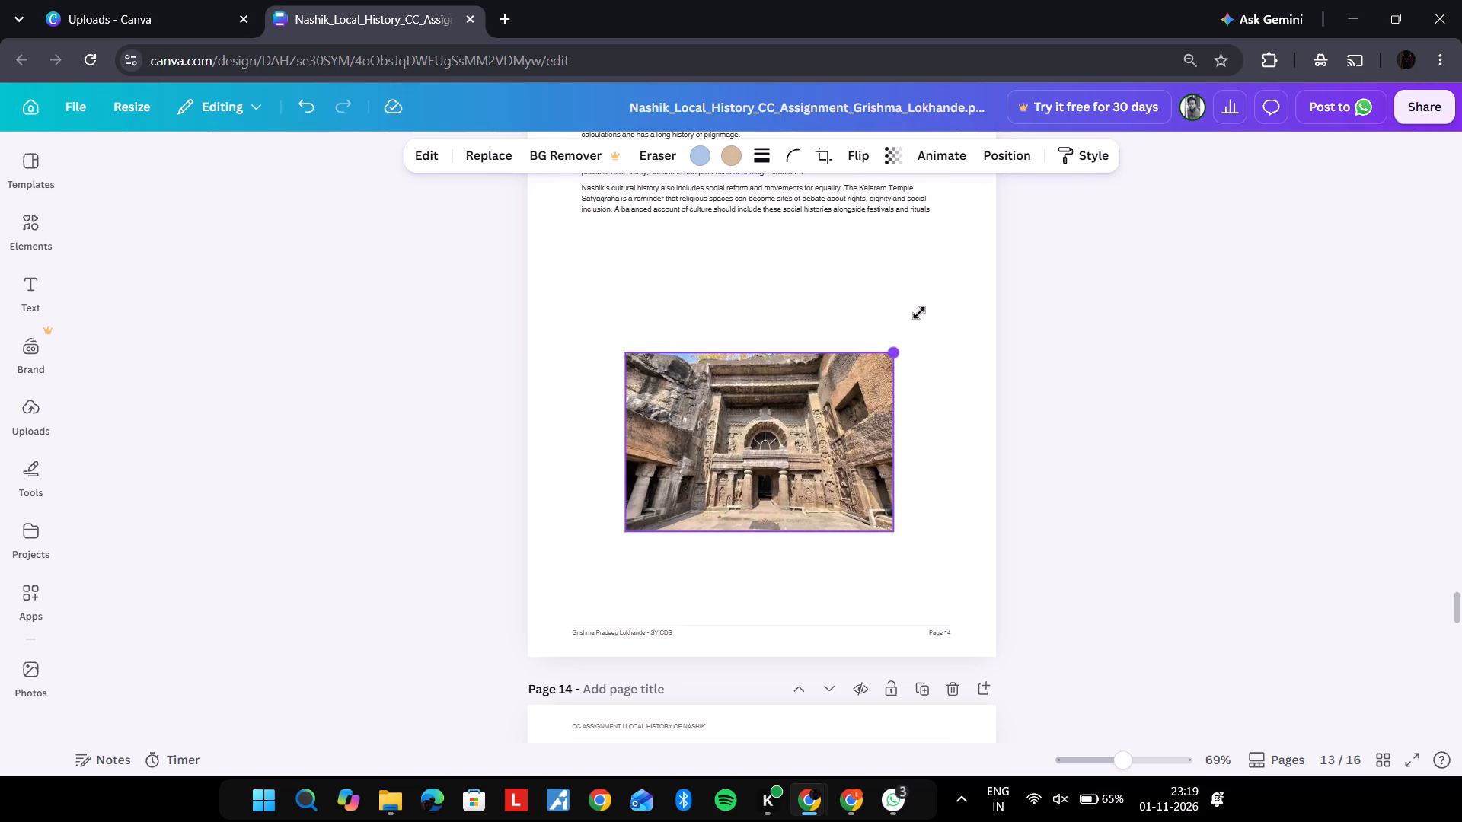
drag(919, 313, 946, 279)
drag(858, 476, 830, 488)
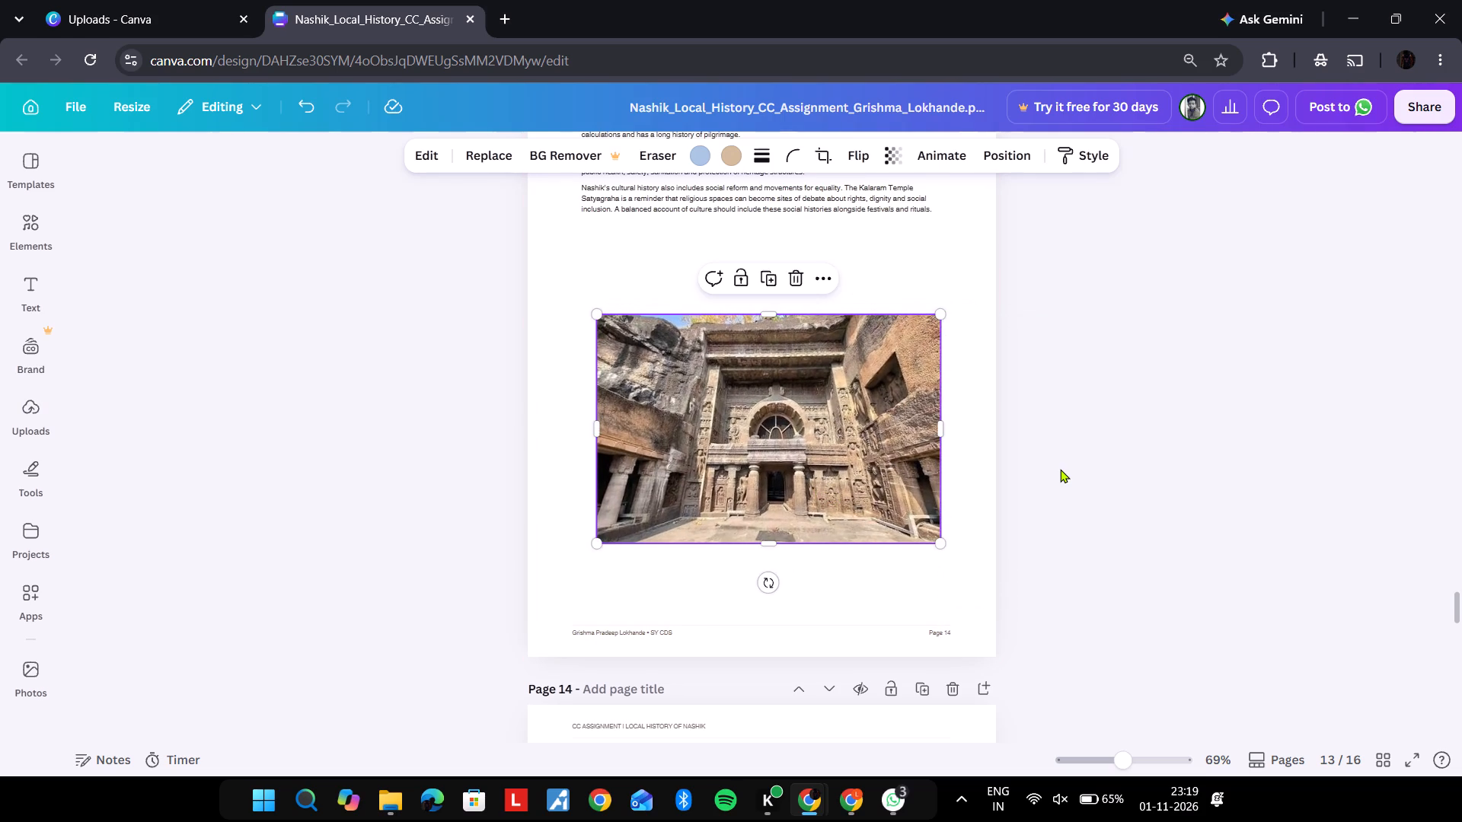
click(1060, 469)
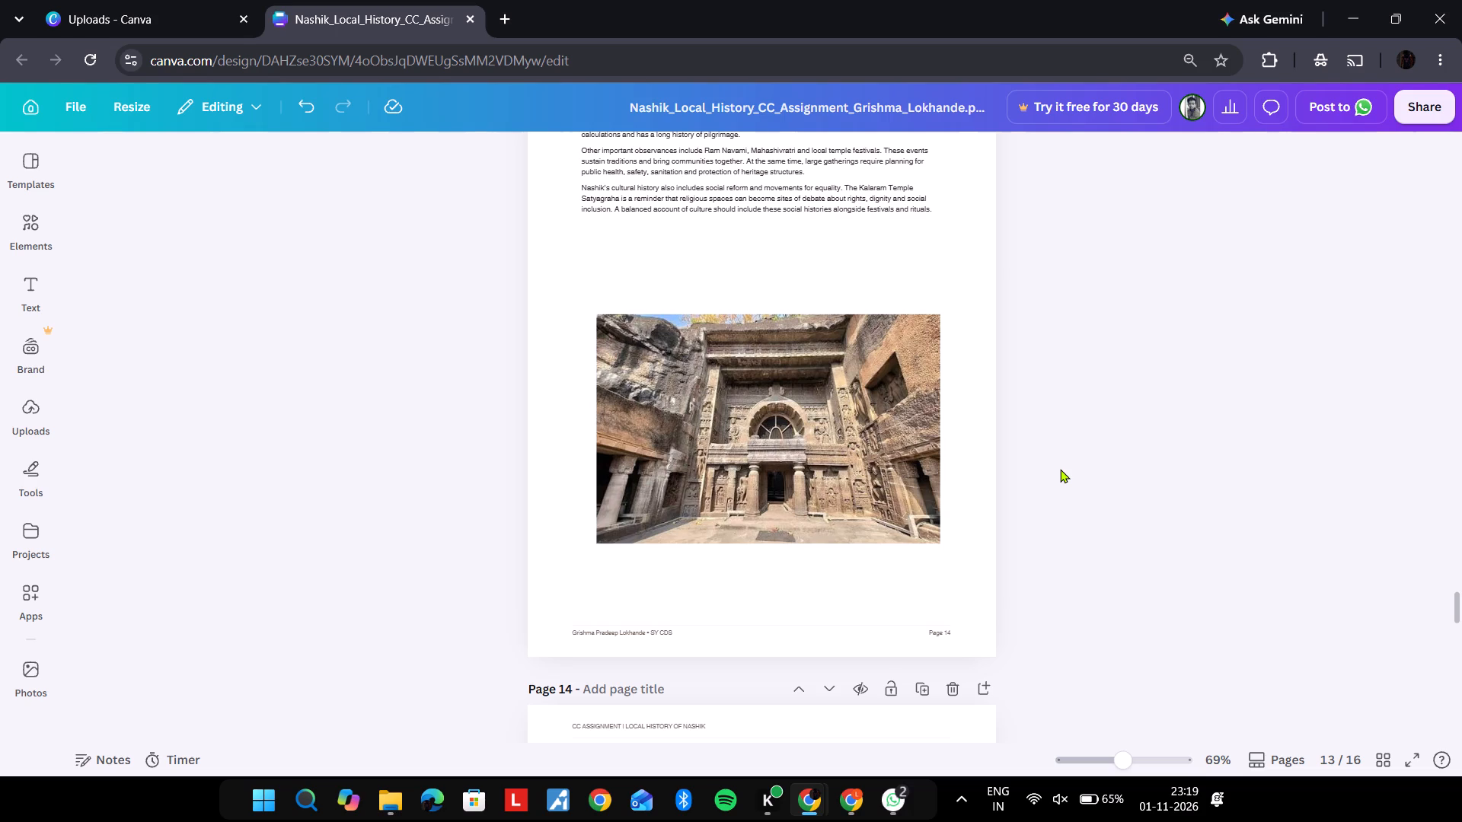
Review the remaining pages from 14 onward, including "Heritage Conservation and Conclusion", and compare them with the earlier pages that have photos.
scroll(1060, 469, down, 1)
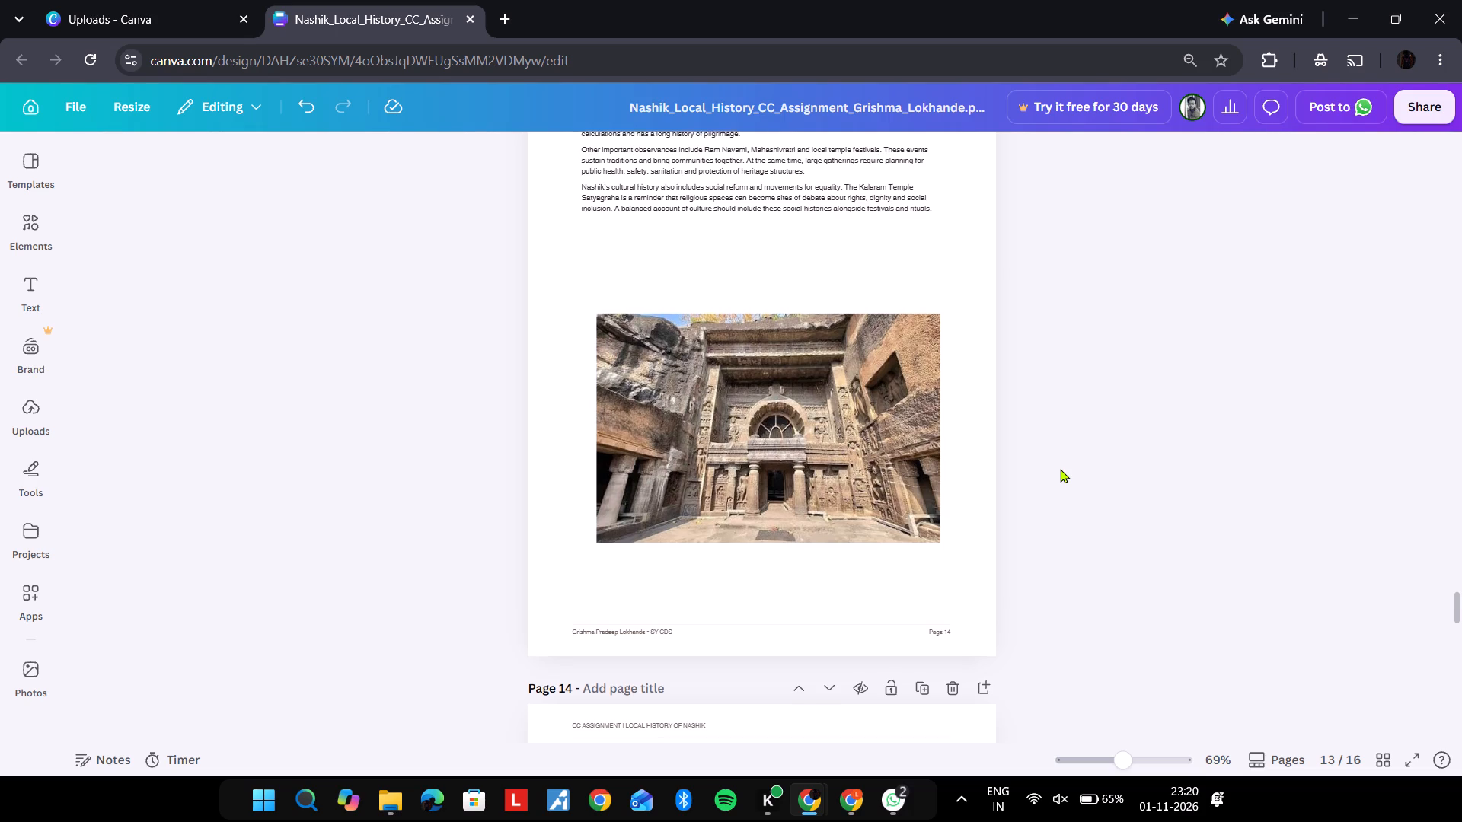
scroll(1060, 469, down, 6)
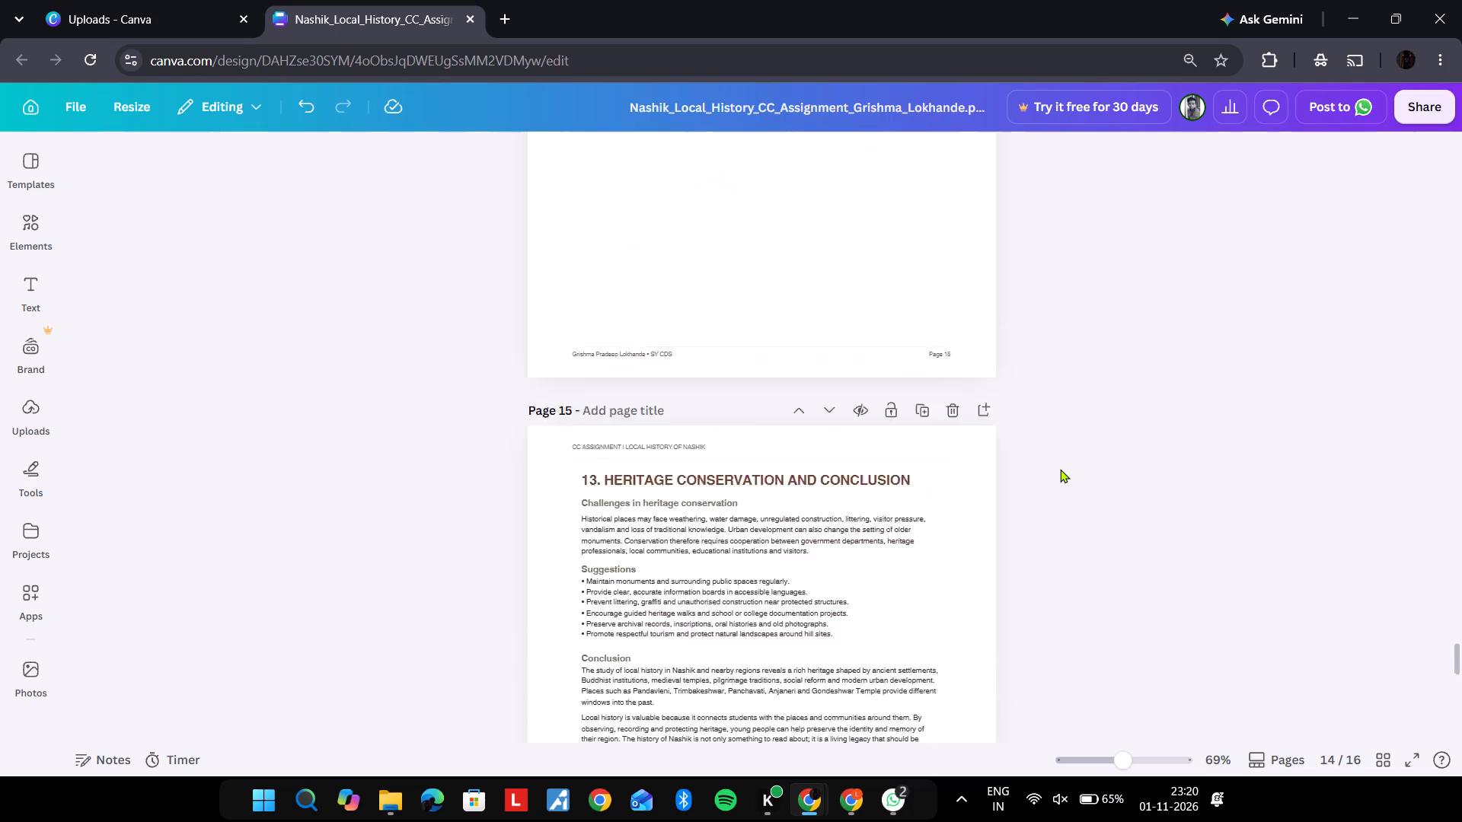
scroll(1060, 469, down, 3)
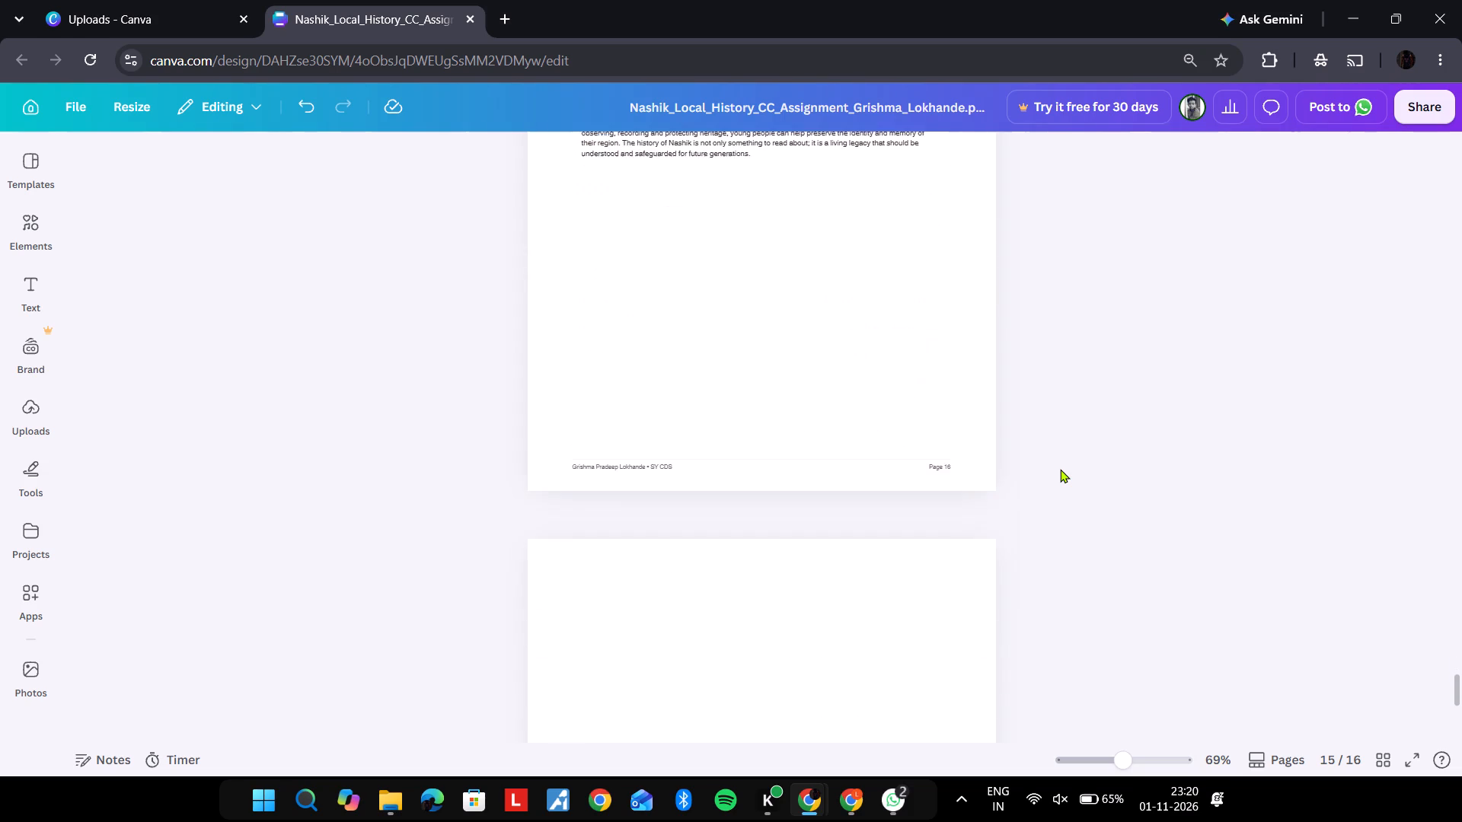
scroll(1060, 469, down, 3)
scroll(1060, 469, up, 10)
scroll(915, 499, up, 9)
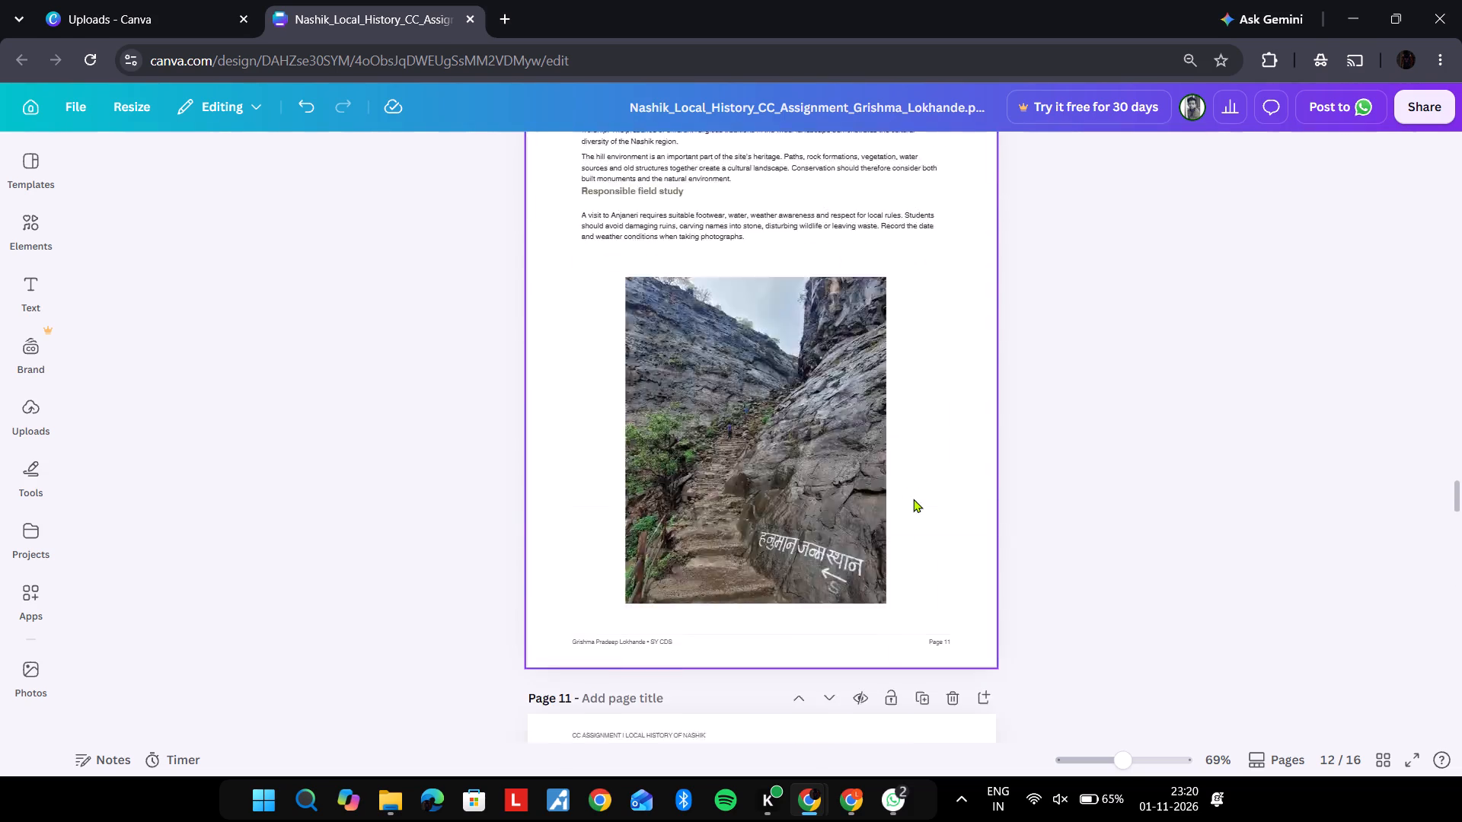
scroll(913, 499, up, 3)
scroll(913, 499, down, 14)
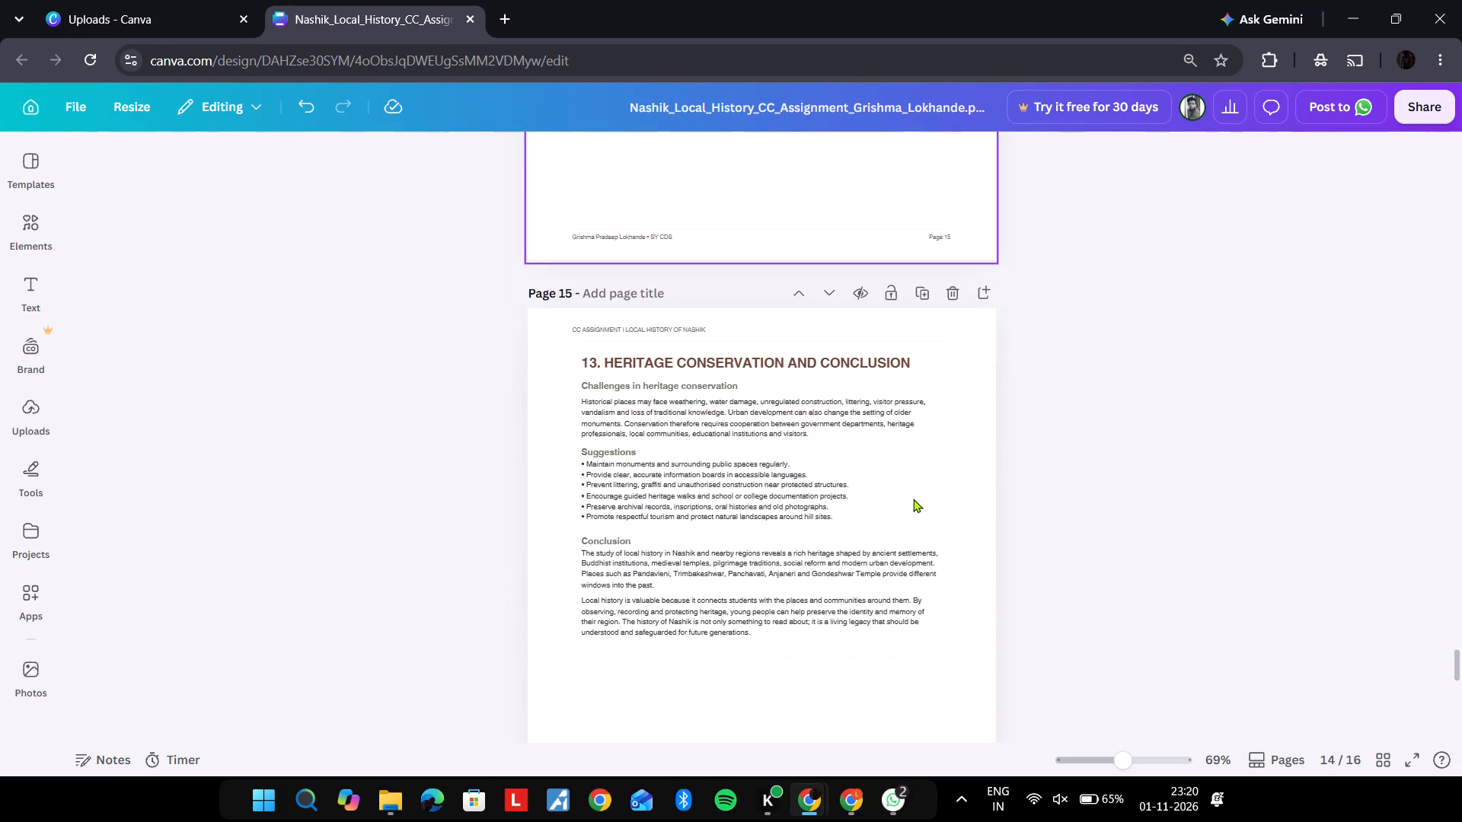
Look through the extended heritage Nashik image results for a photo suited to the "Heritage Conservation and Conclusion" page.
key(alt+Tab)
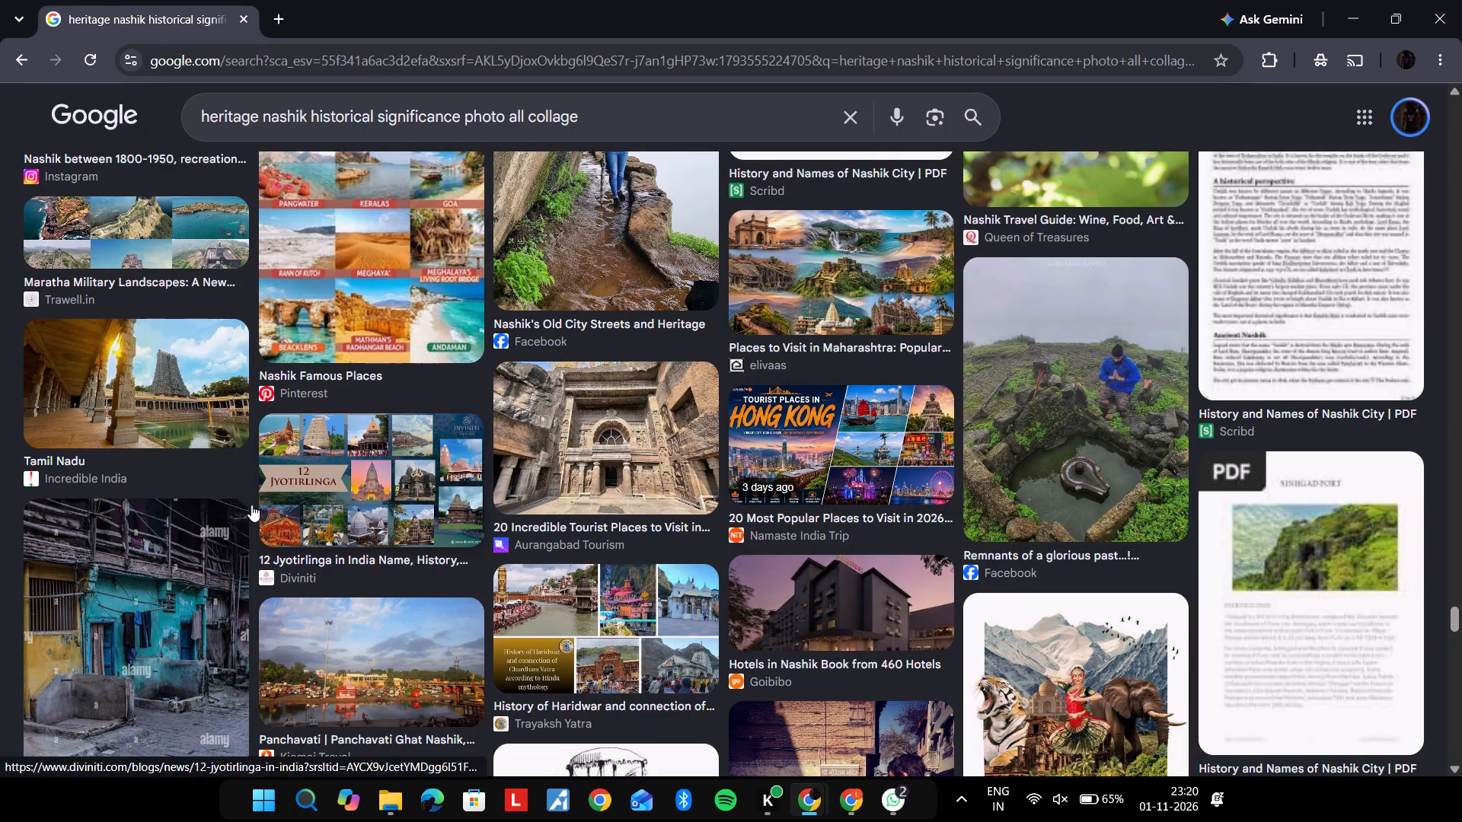
scroll(320, 627, down, 2)
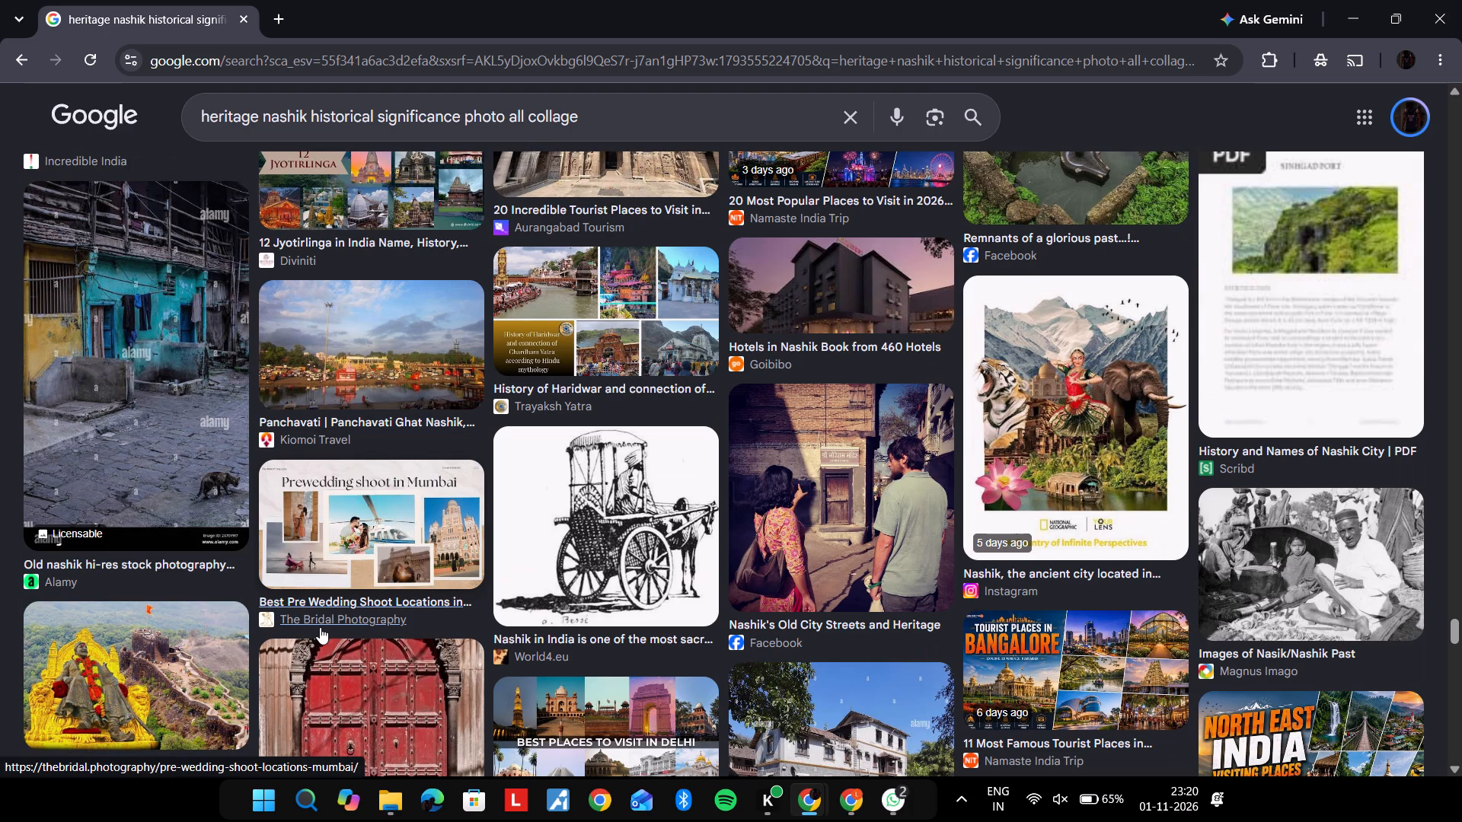
scroll(320, 627, down, 1)
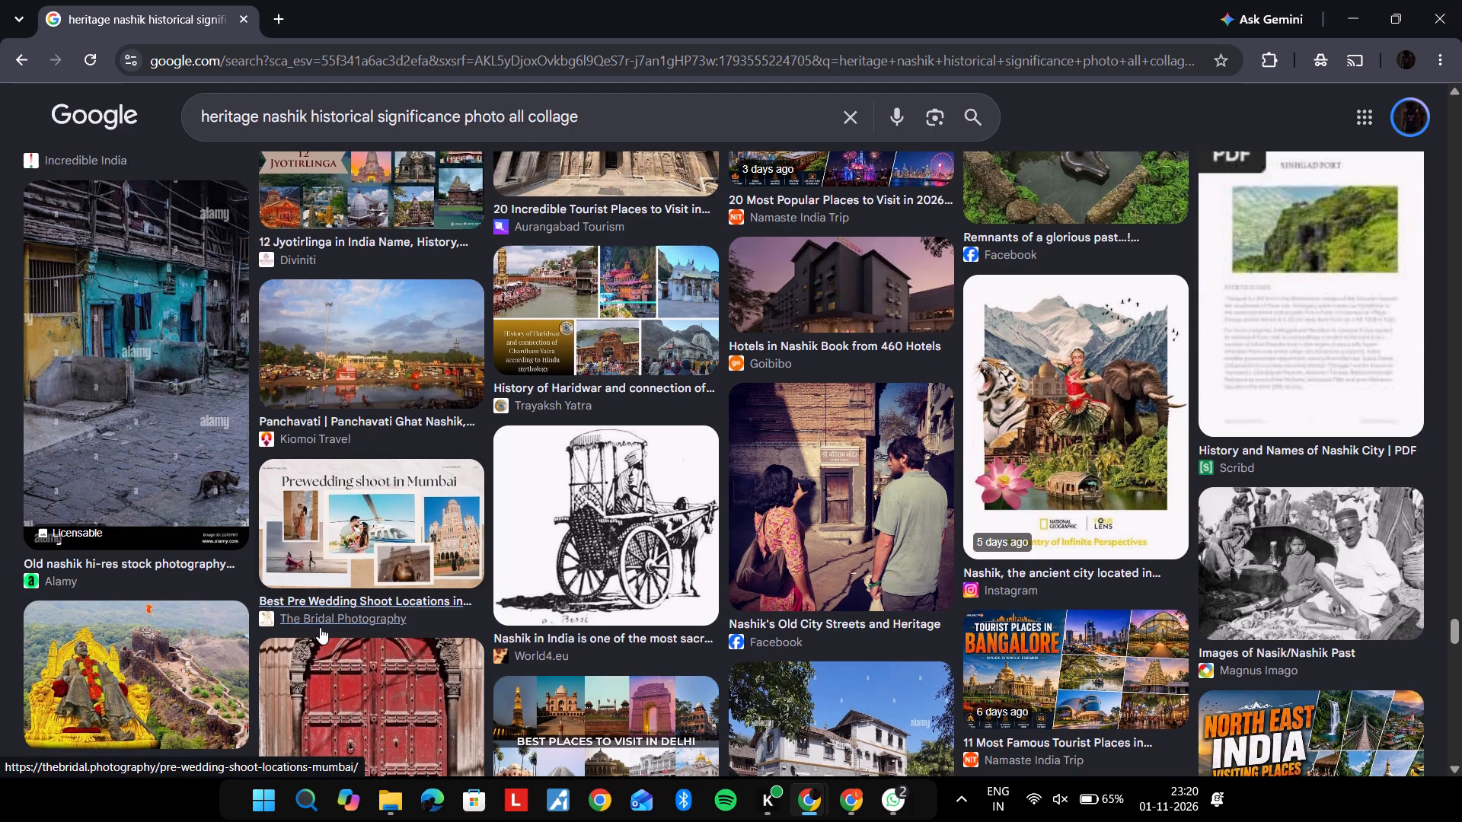
scroll(320, 627, down, 4)
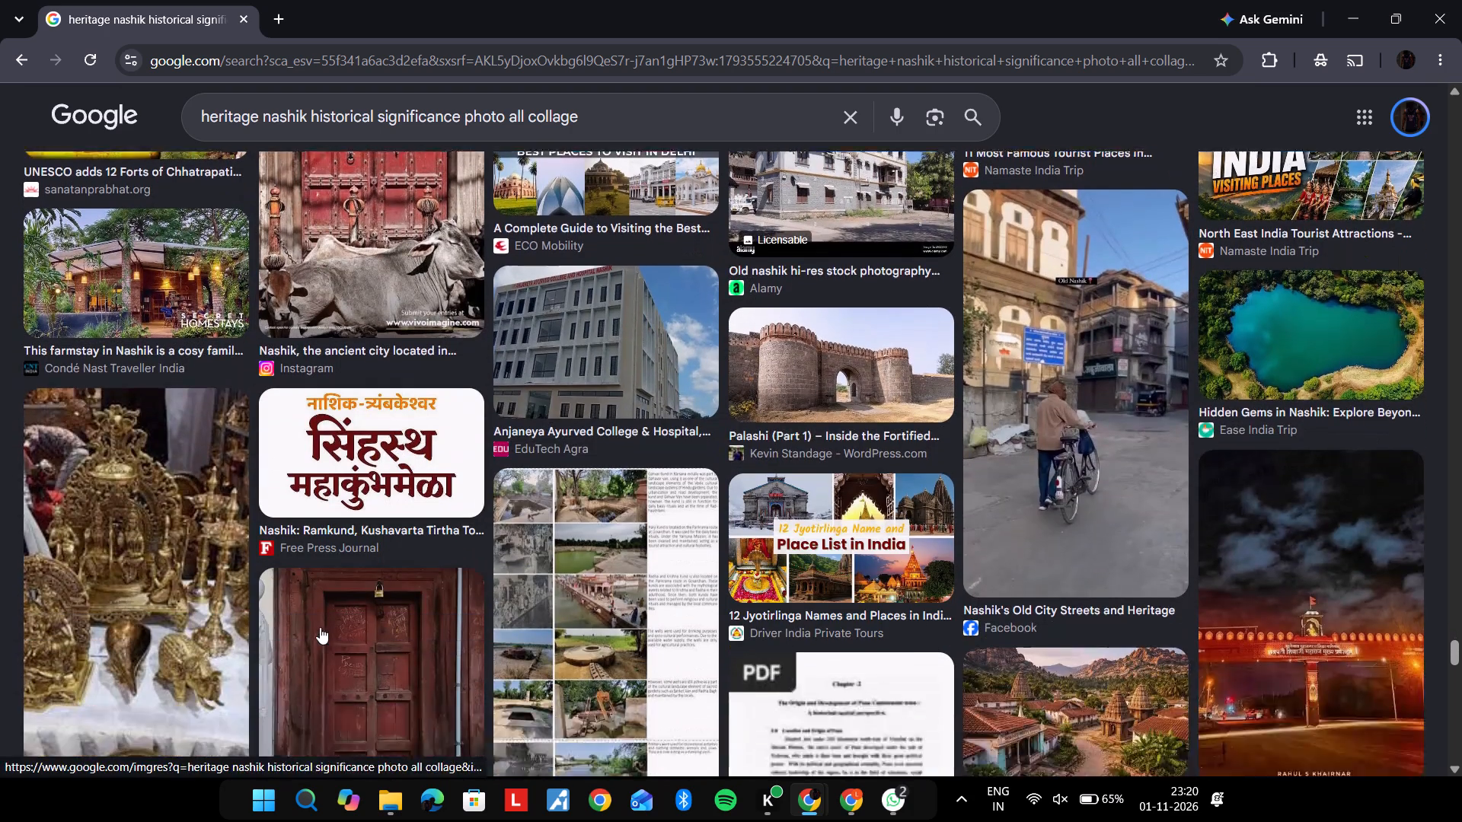
scroll(320, 627, down, 2)
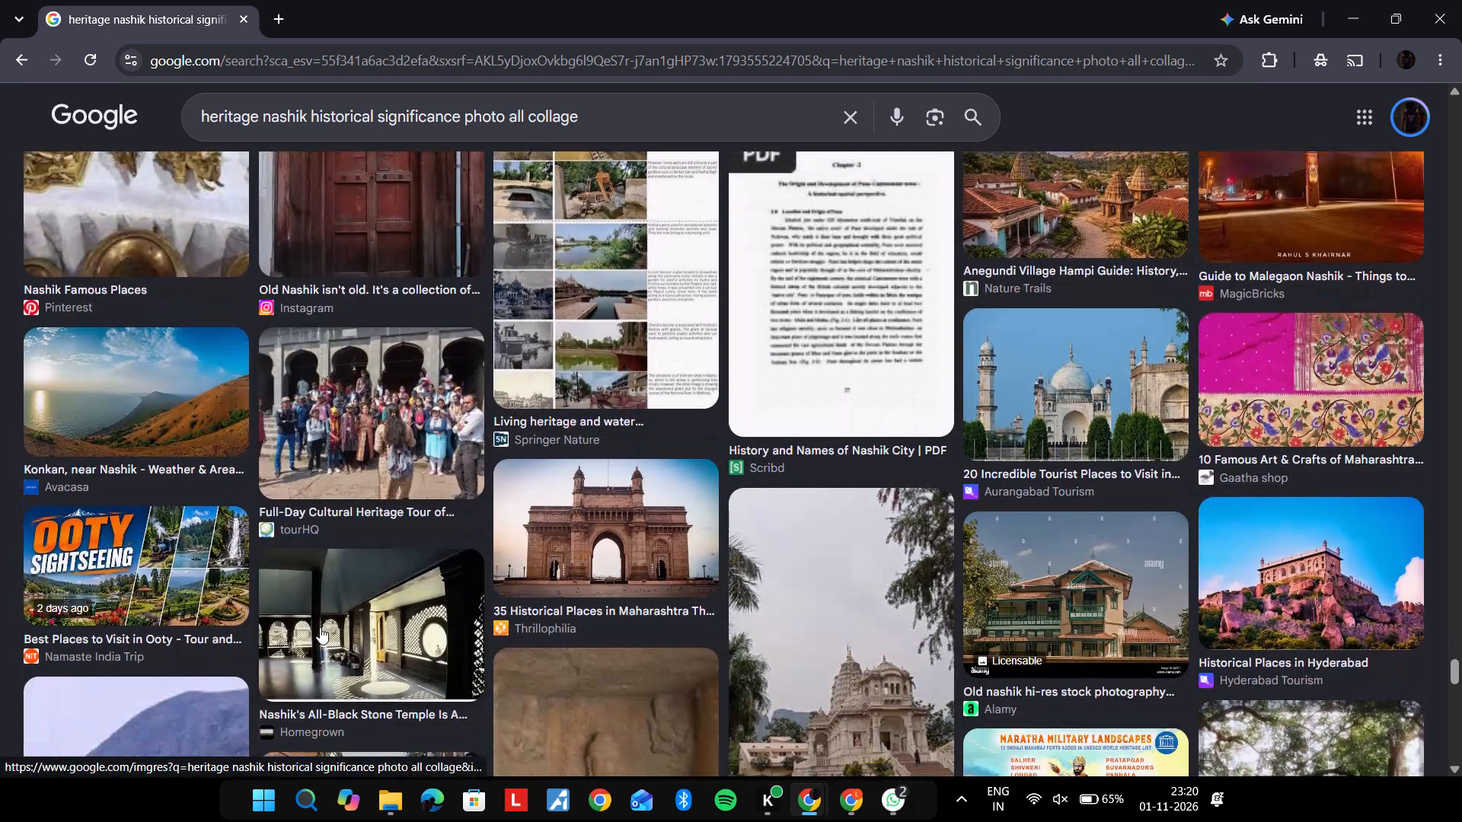
scroll(320, 627, down, 1)
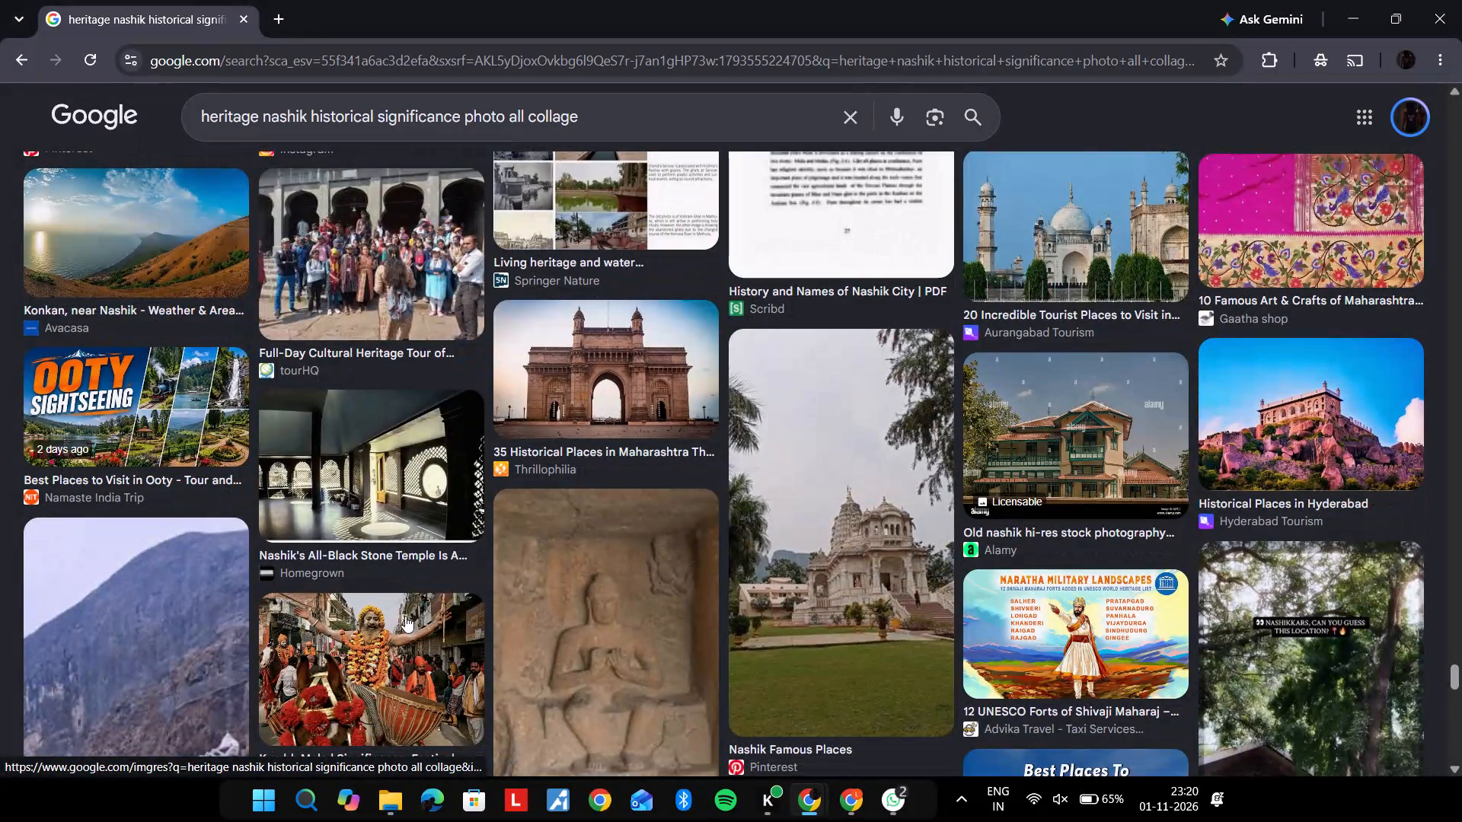
scroll(315, 626, down, 2)
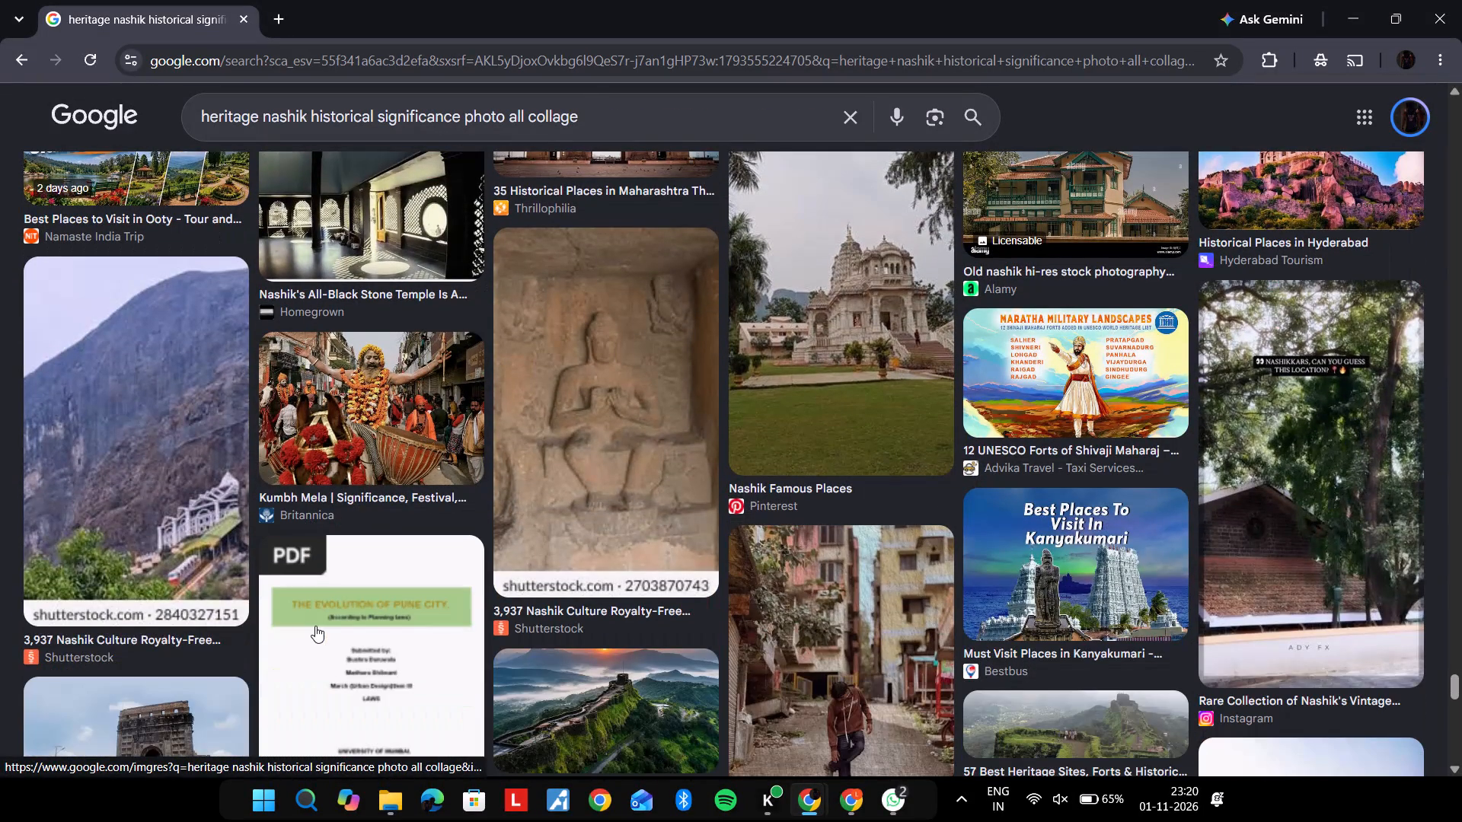
scroll(315, 626, down, 3)
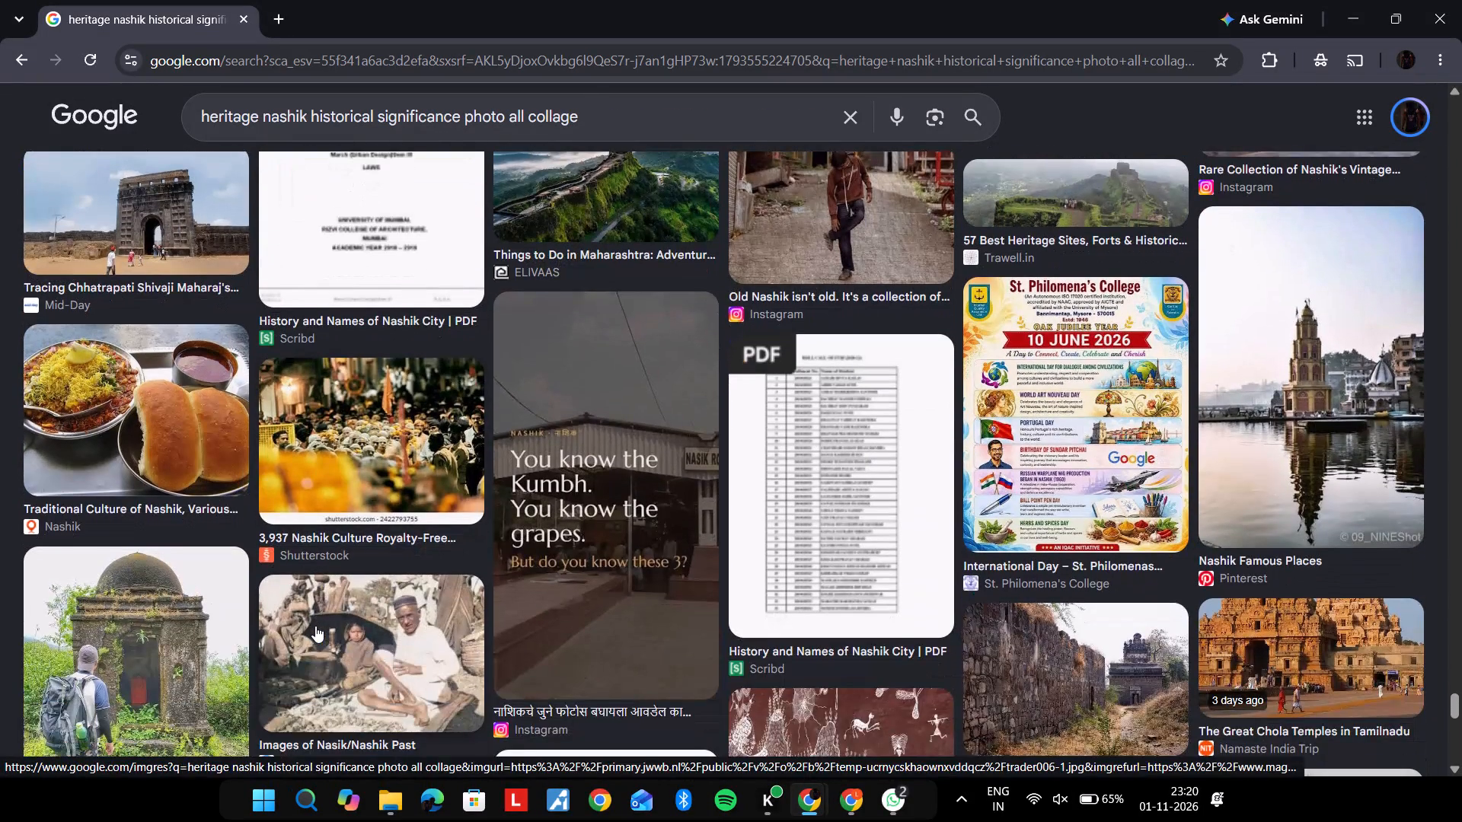
scroll(315, 626, down, 2)
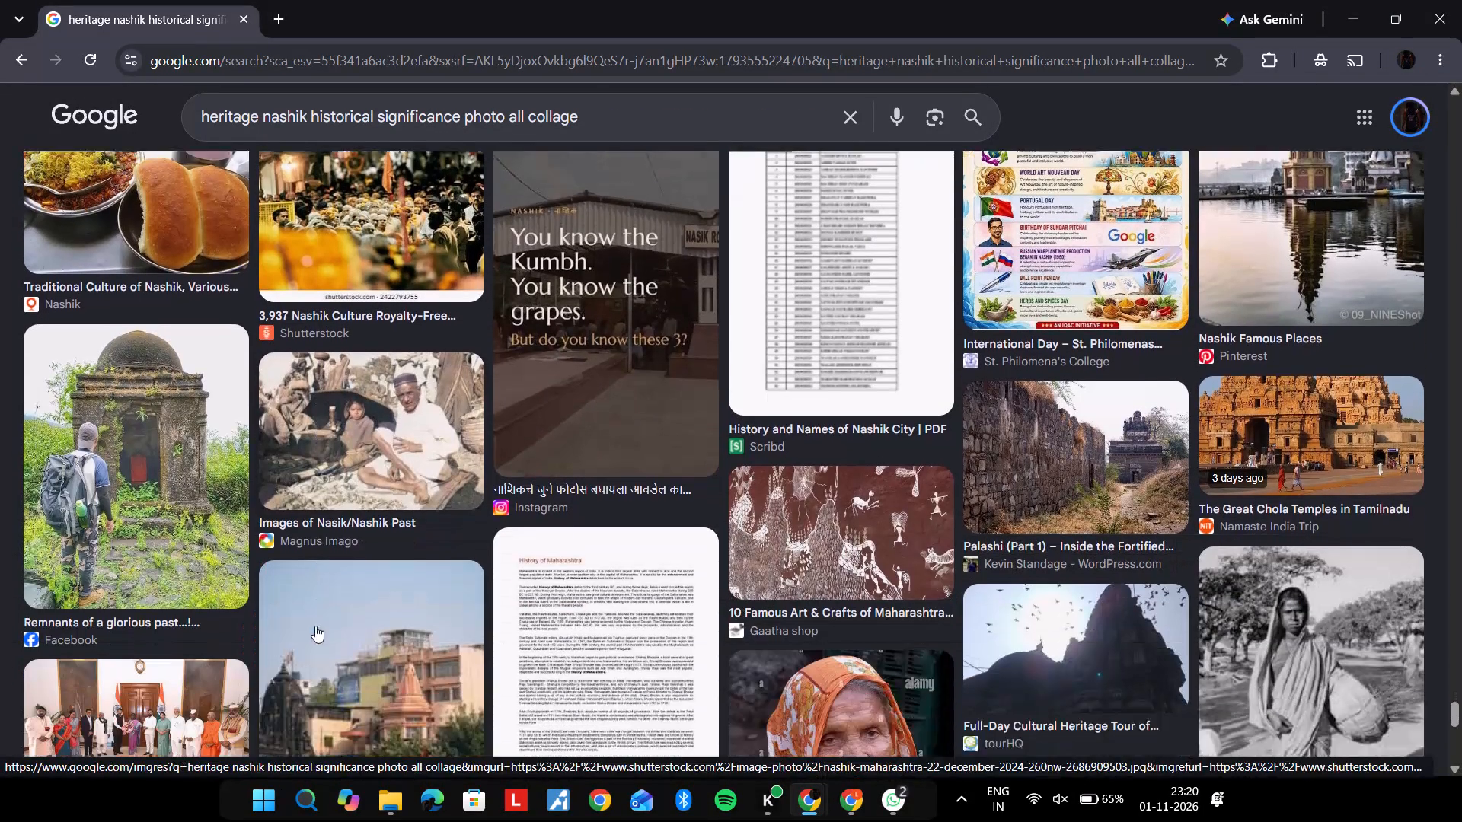
scroll(315, 626, down, 3)
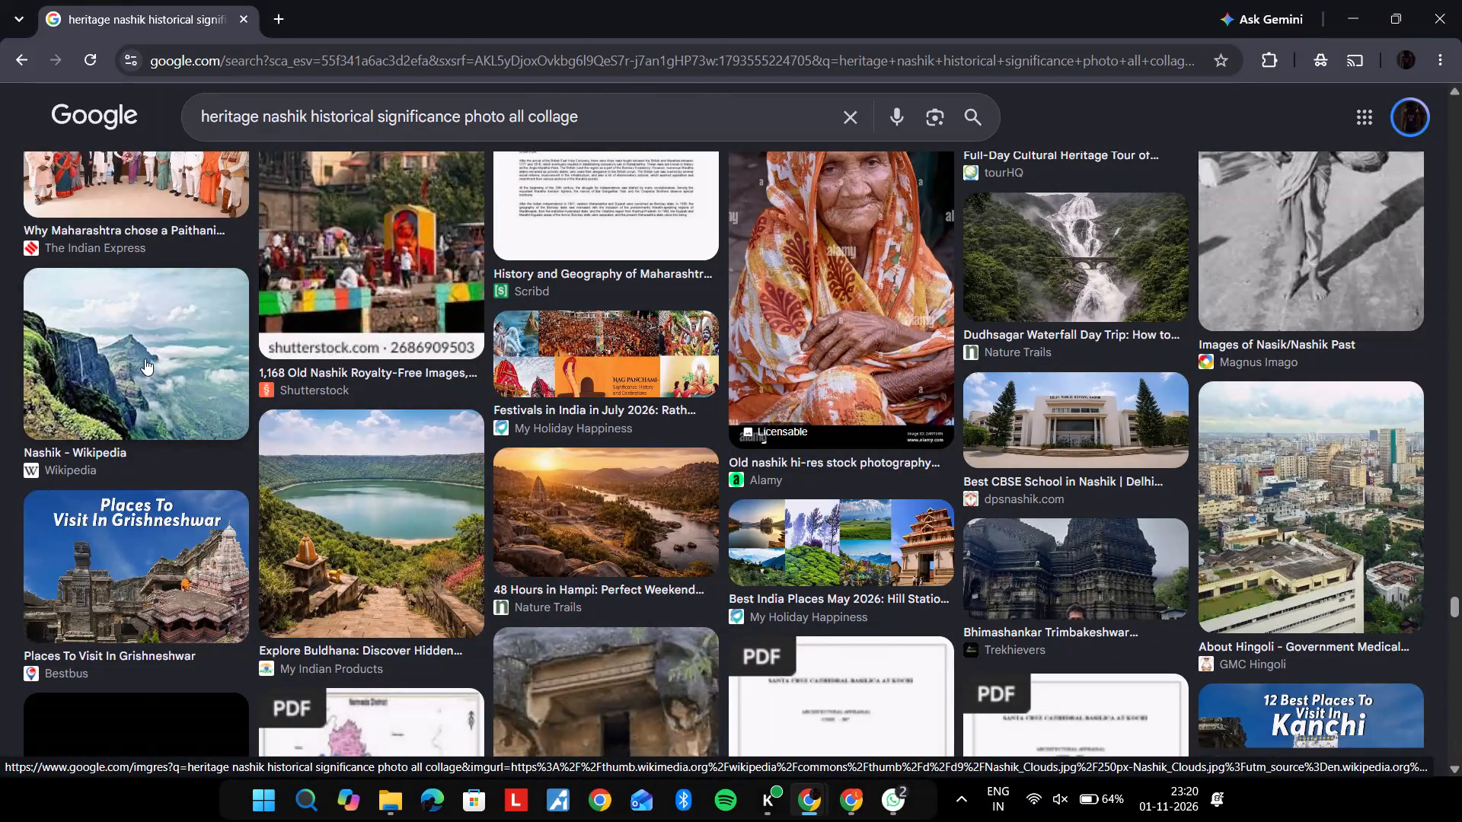
scroll(1081, 562, down, 1)
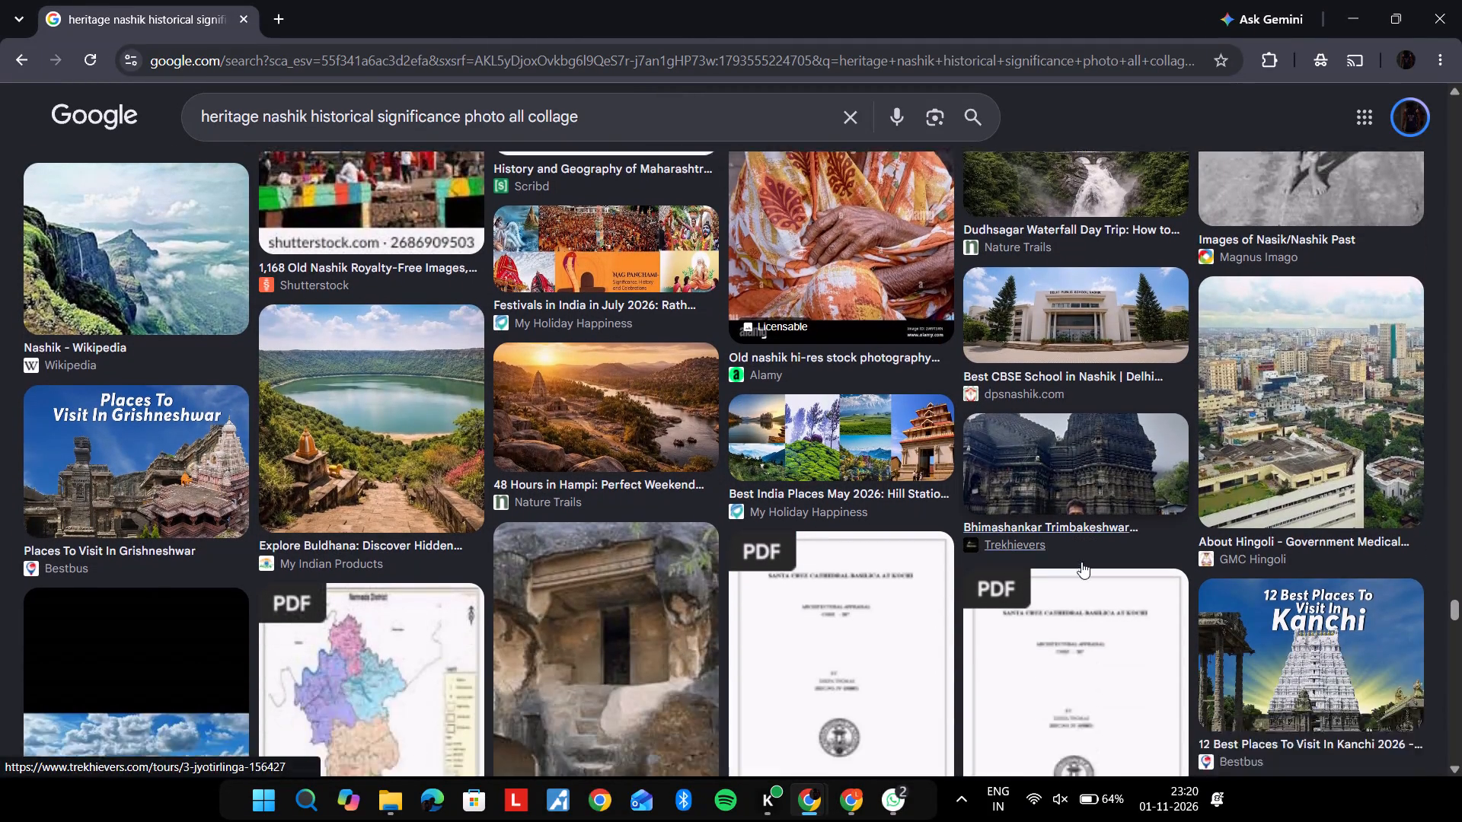
scroll(1081, 562, down, 2)
scroll(429, 543, down, 2)
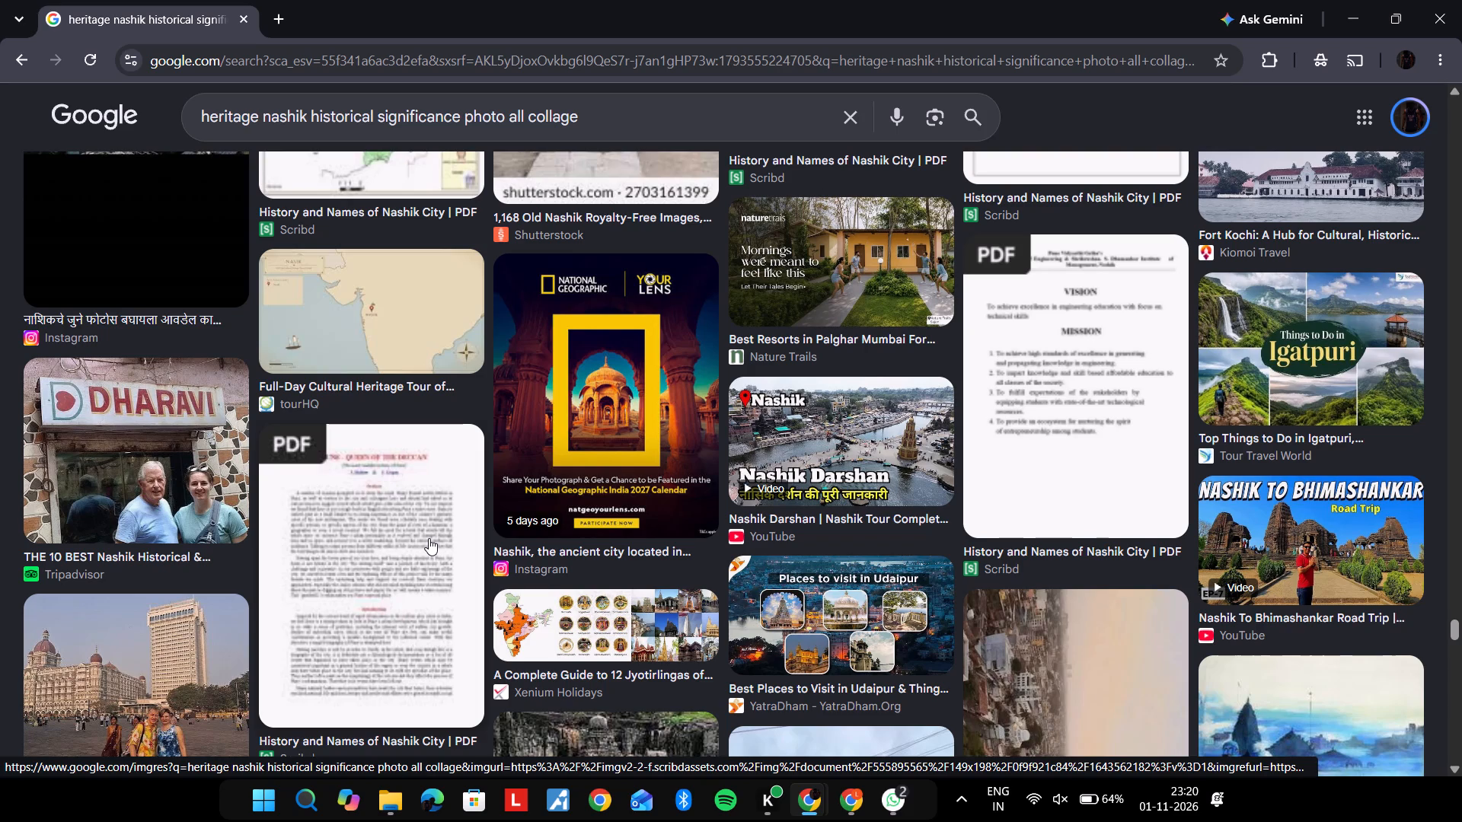
scroll(429, 538, down, 2)
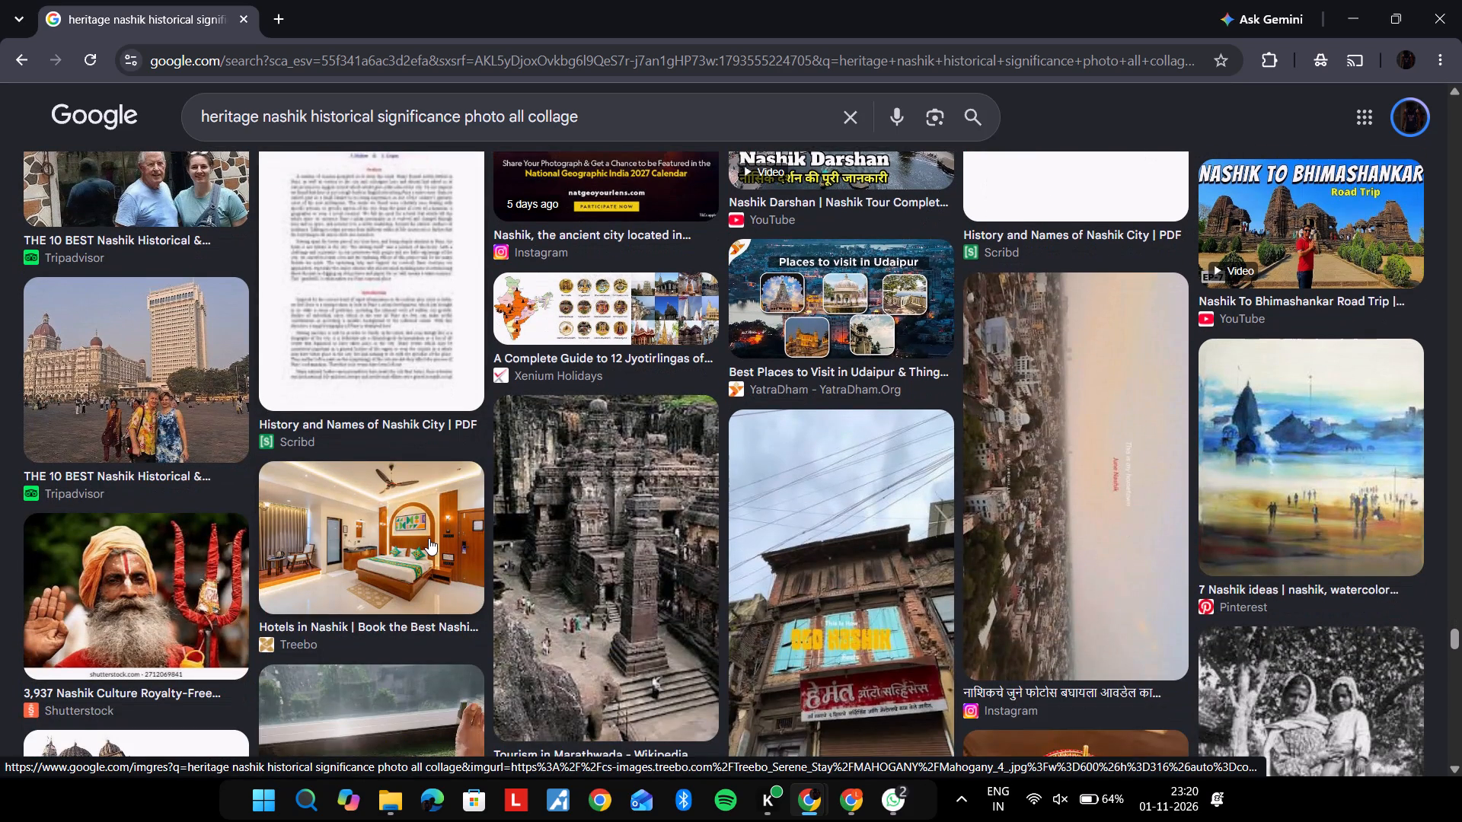
scroll(429, 538, down, 3)
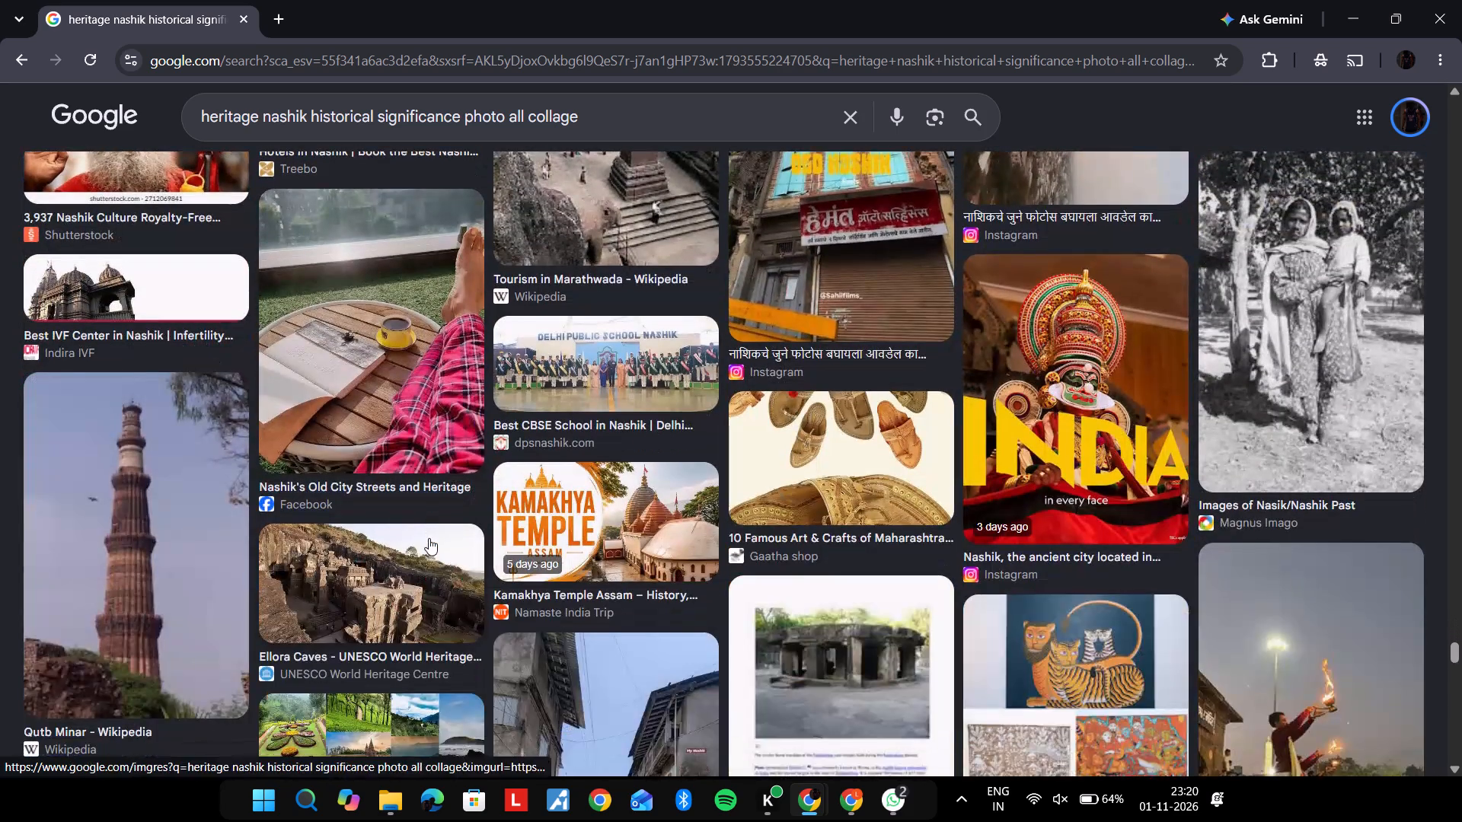
scroll(429, 538, down, 4)
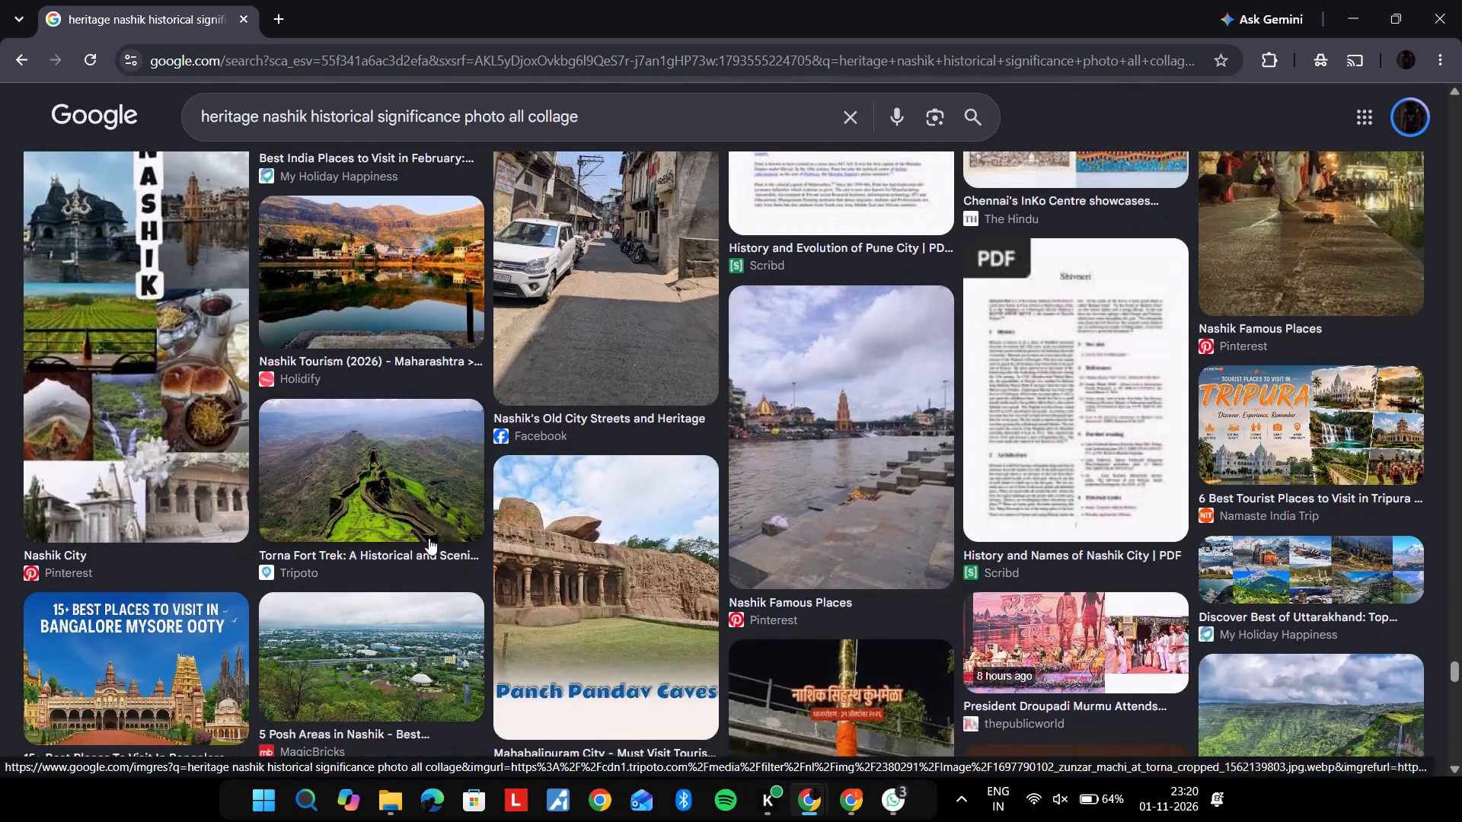
scroll(429, 538, down, 6)
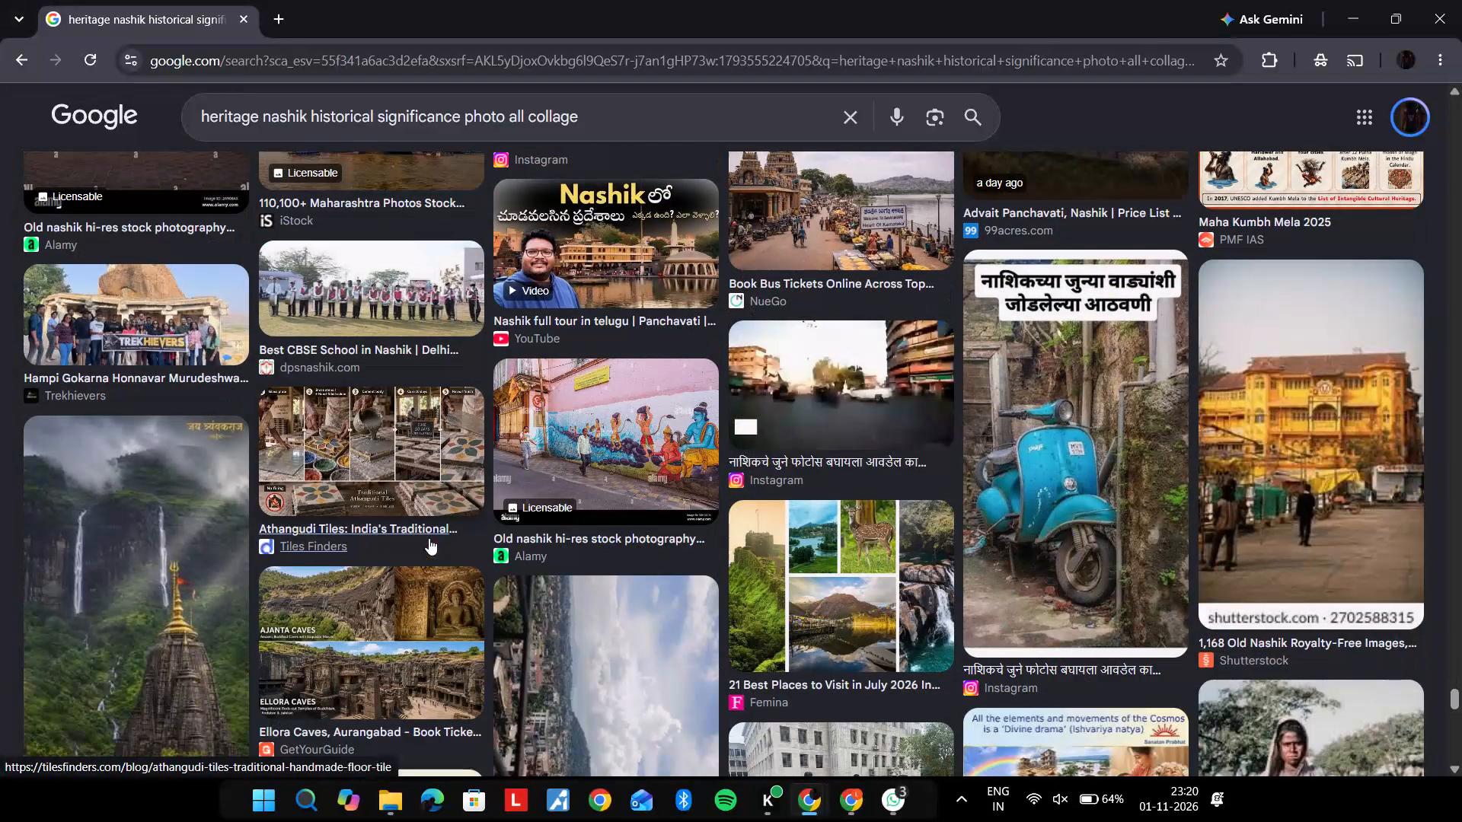
scroll(429, 538, down, 7)
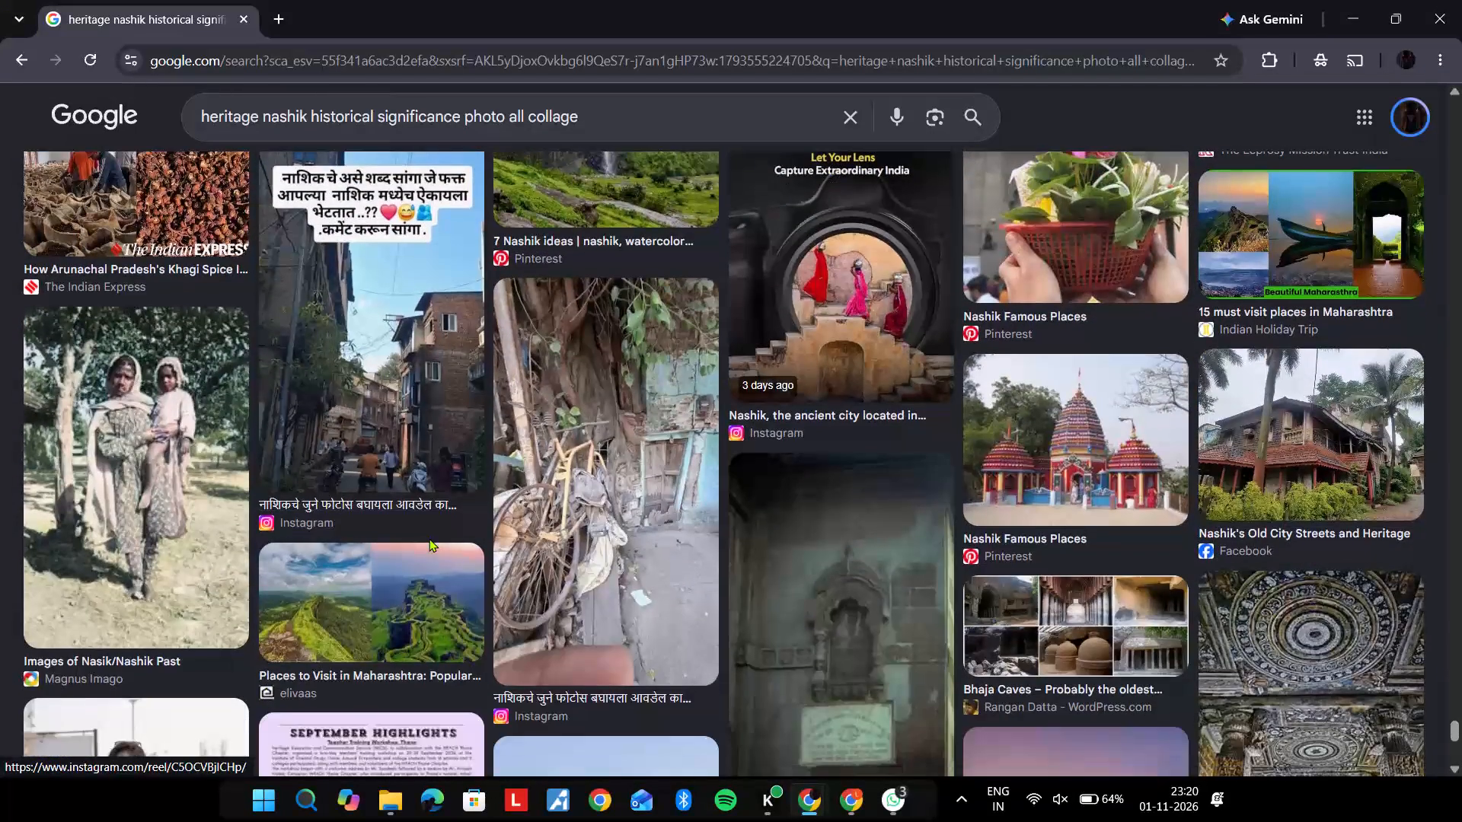
scroll(429, 538, up, 2)
scroll(429, 538, down, 2)
scroll(429, 538, up, 3)
scroll(429, 538, down, 4)
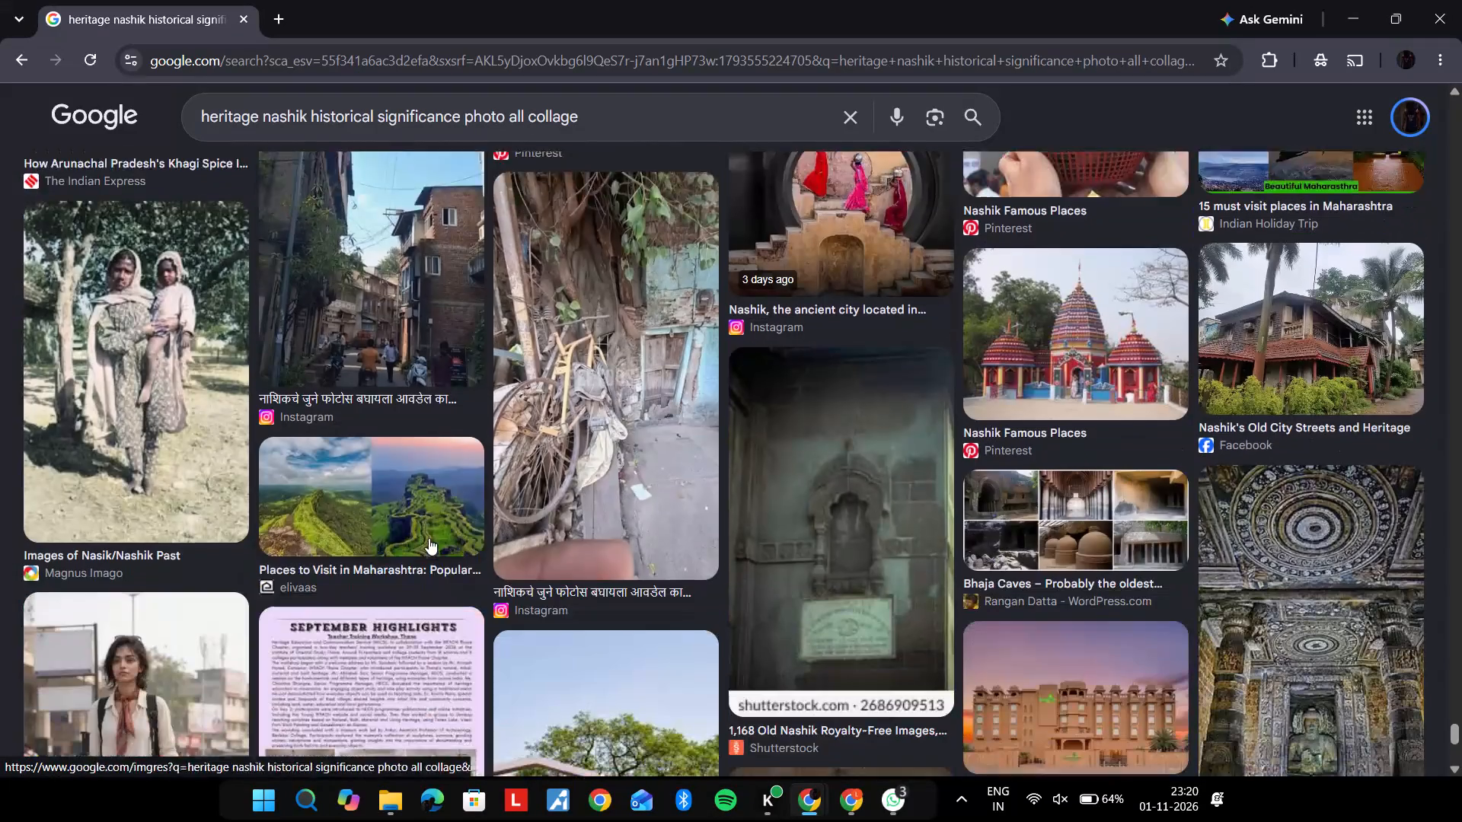
Remove the Heritage filter from the image search and copy Travel and Leisure Asia's hill landscape photo, "Nashik Culture: Finding Stories, Streets...".
scroll(429, 538, up, 20)
scroll(429, 538, up, 10)
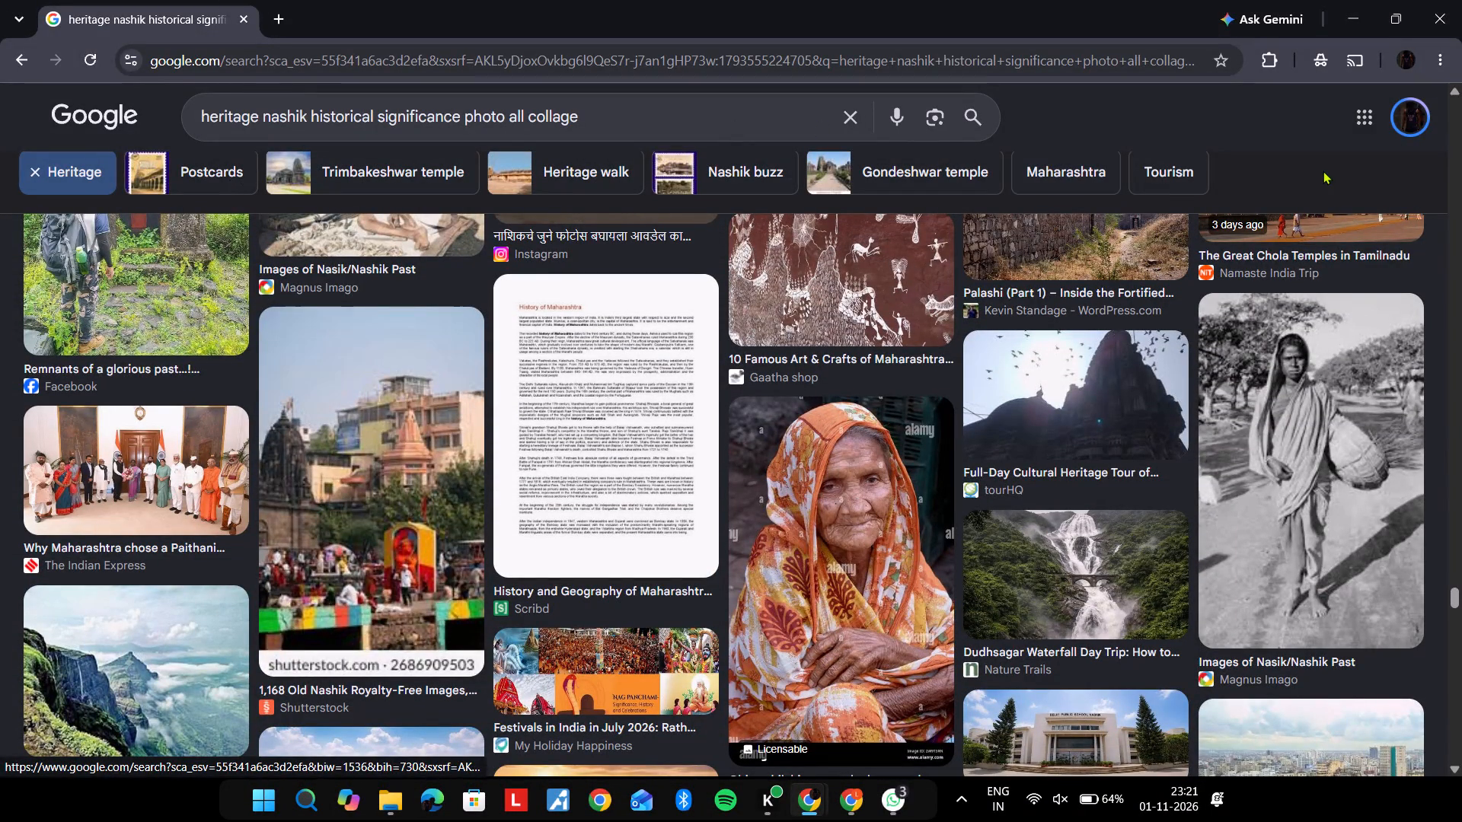
click(65, 178)
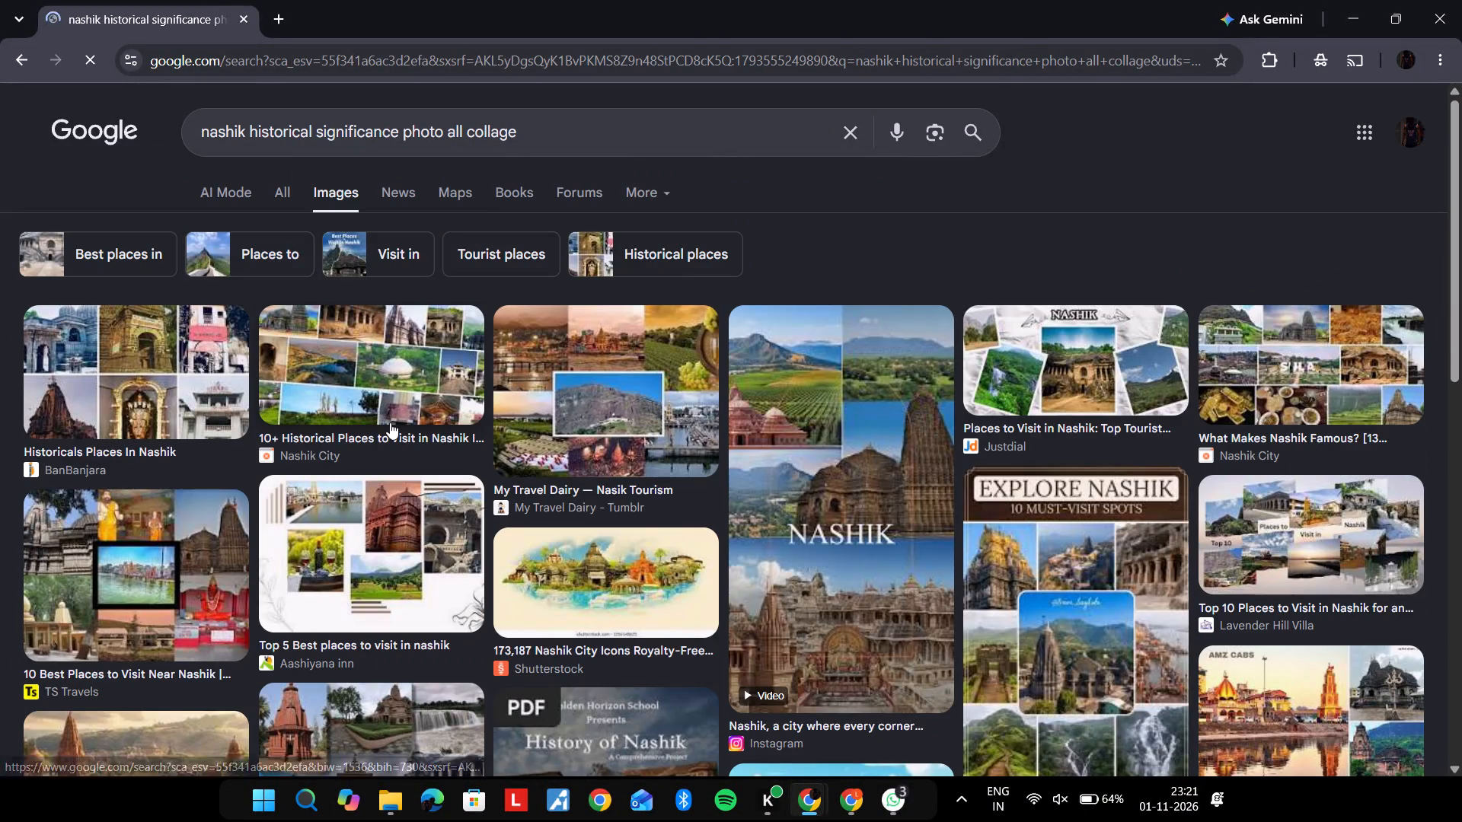
scroll(390, 422, down, 3)
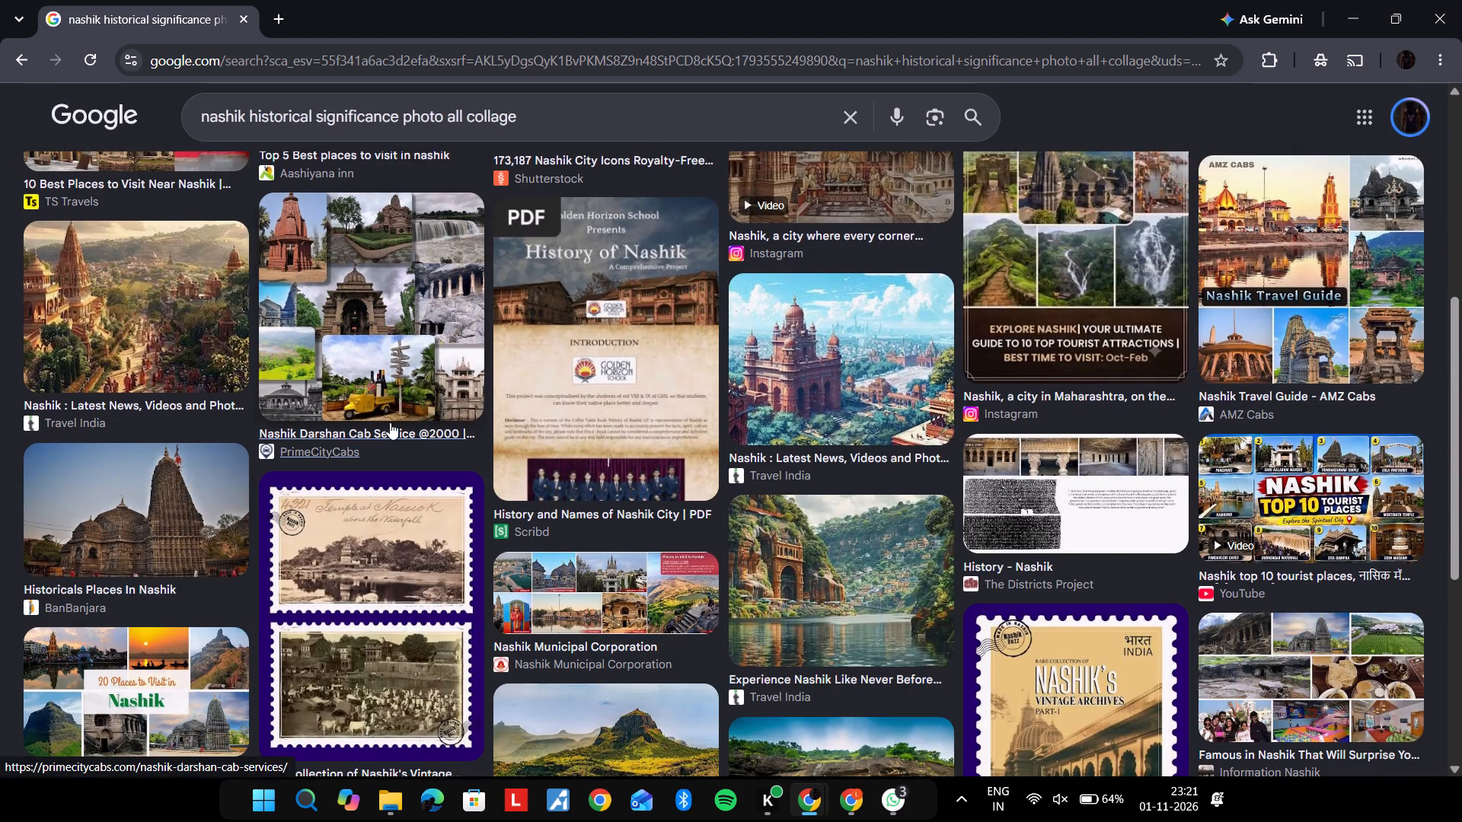
scroll(390, 422, down, 3)
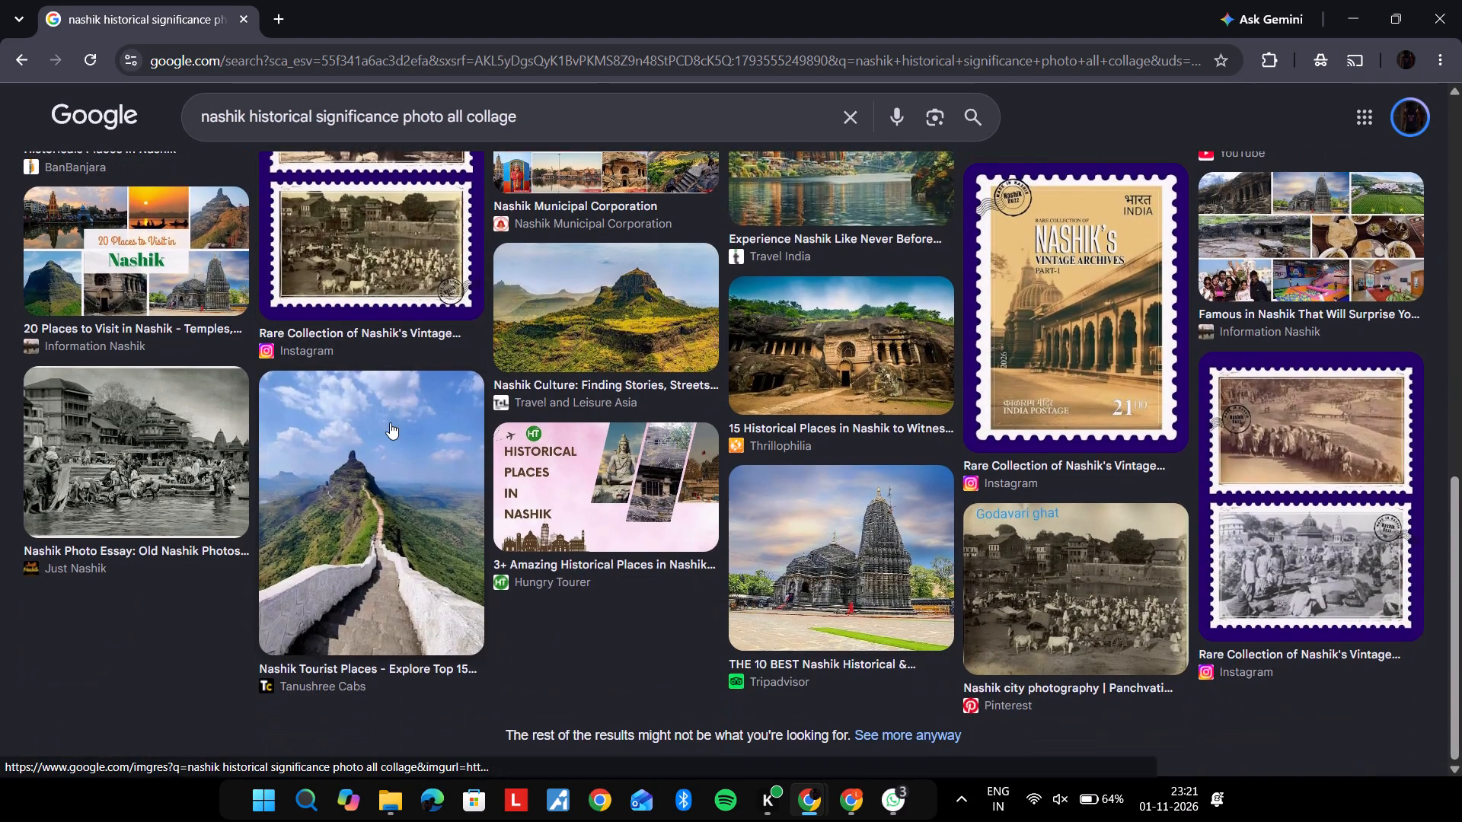
right_click(617, 317)
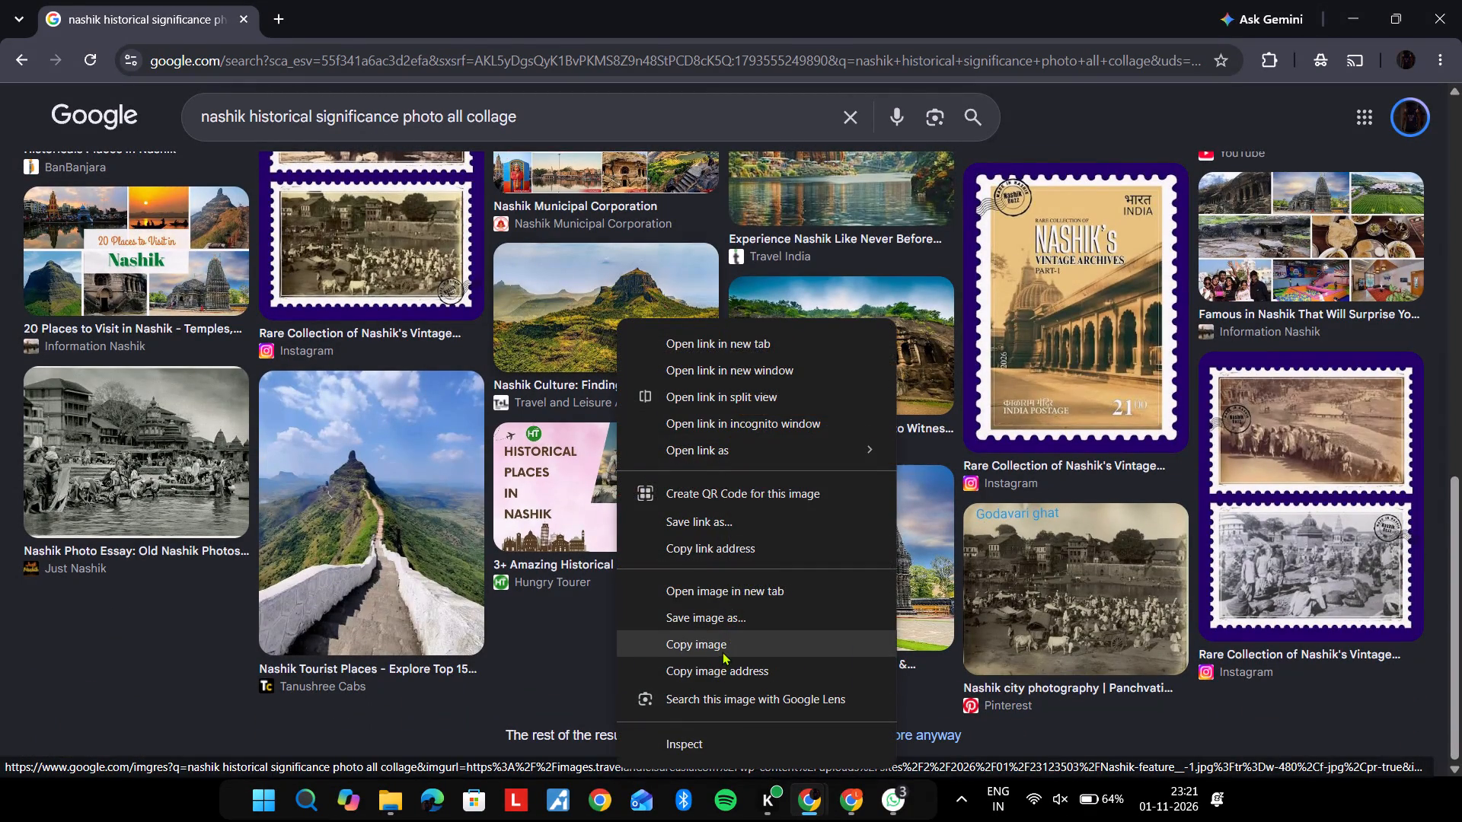
click(722, 652)
Paste the hill photo on page 15 in Canva, place it in the blank area below the Conclusion and enlarge it to nearly the text width.
key(alt+Tab)
key(ctrl+v)
scroll(722, 652, down, 2)
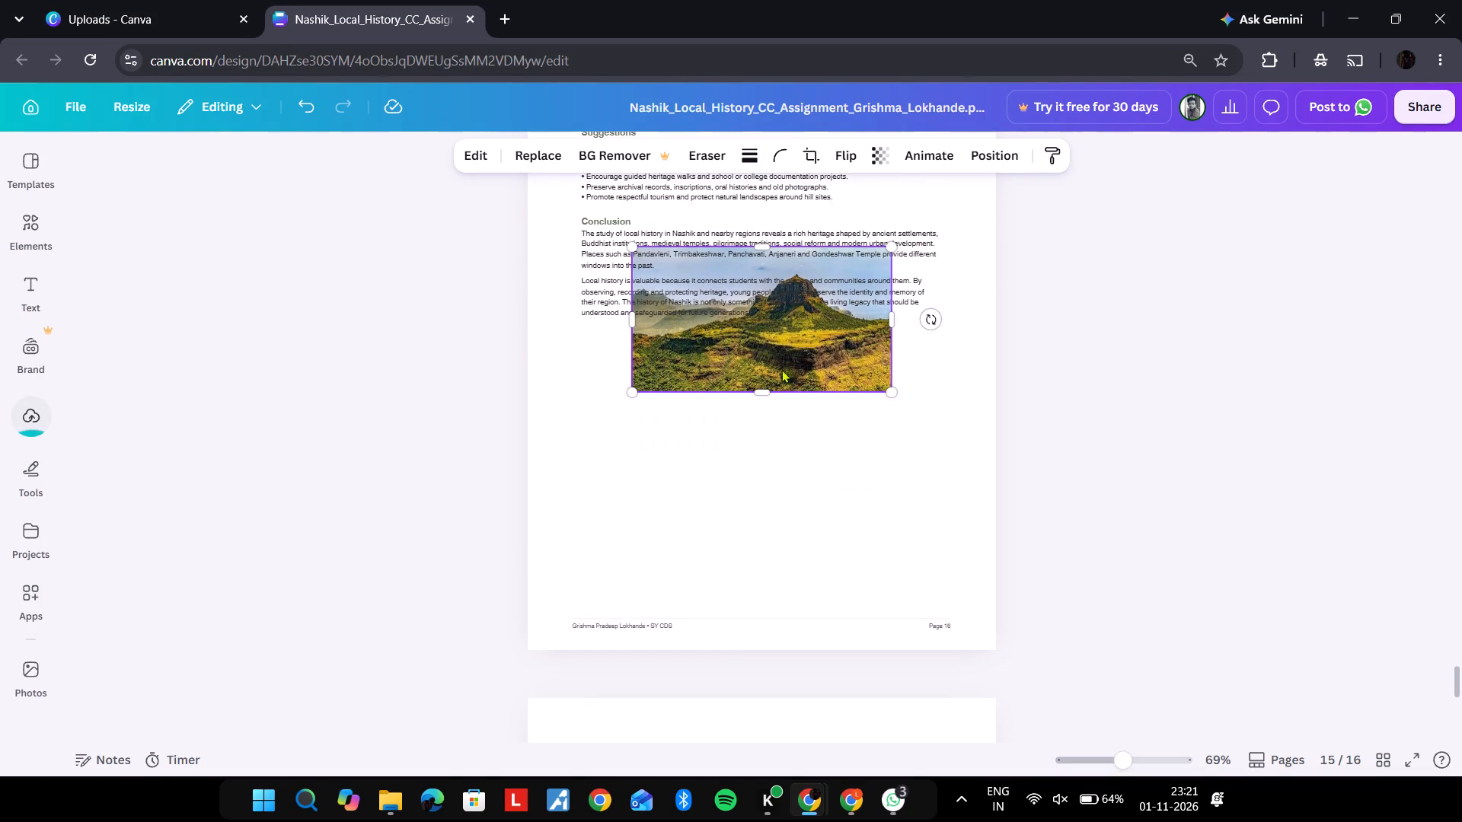
drag(767, 368, 742, 525)
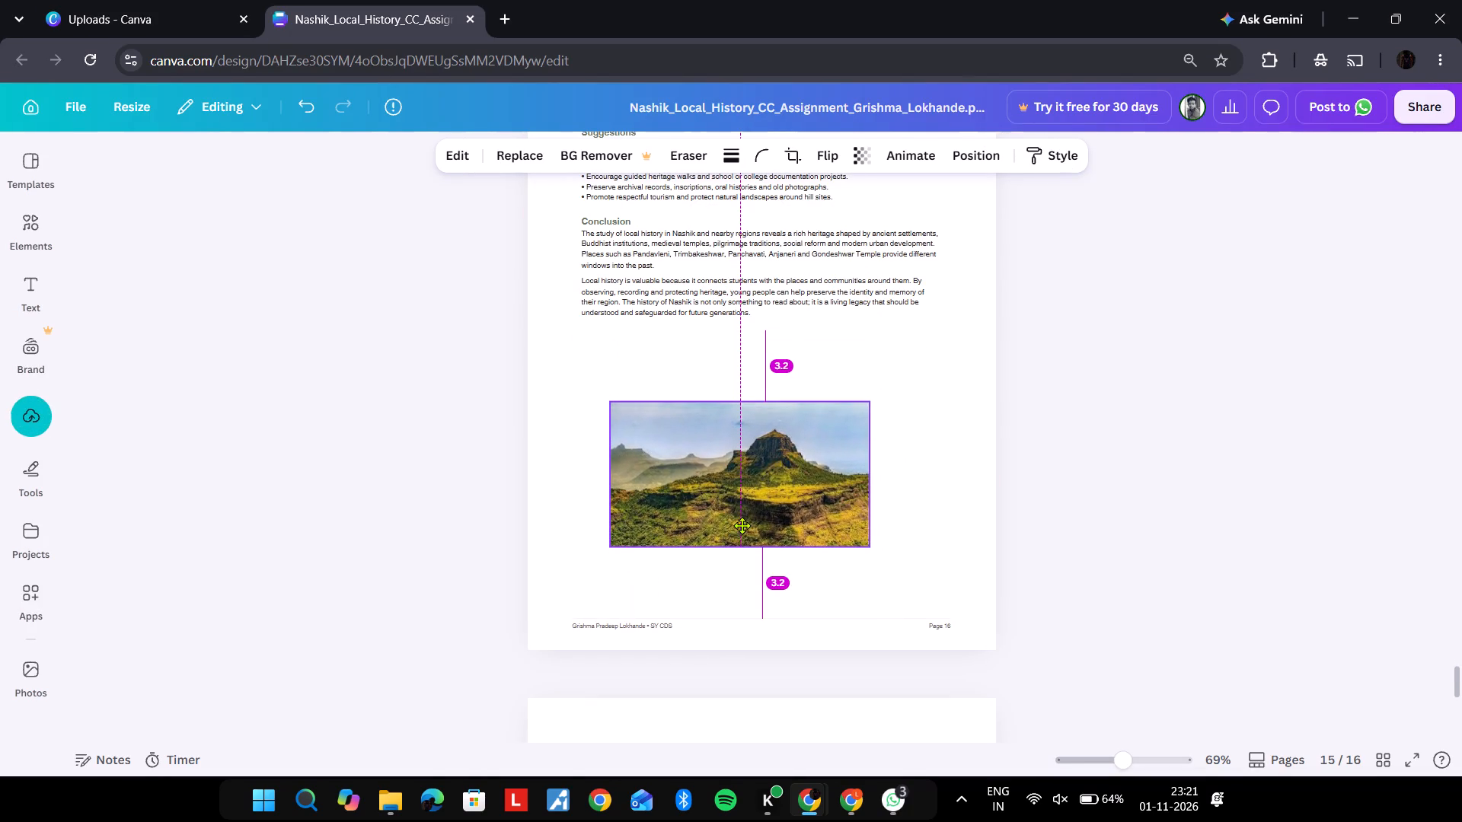
drag(742, 525, 750, 532)
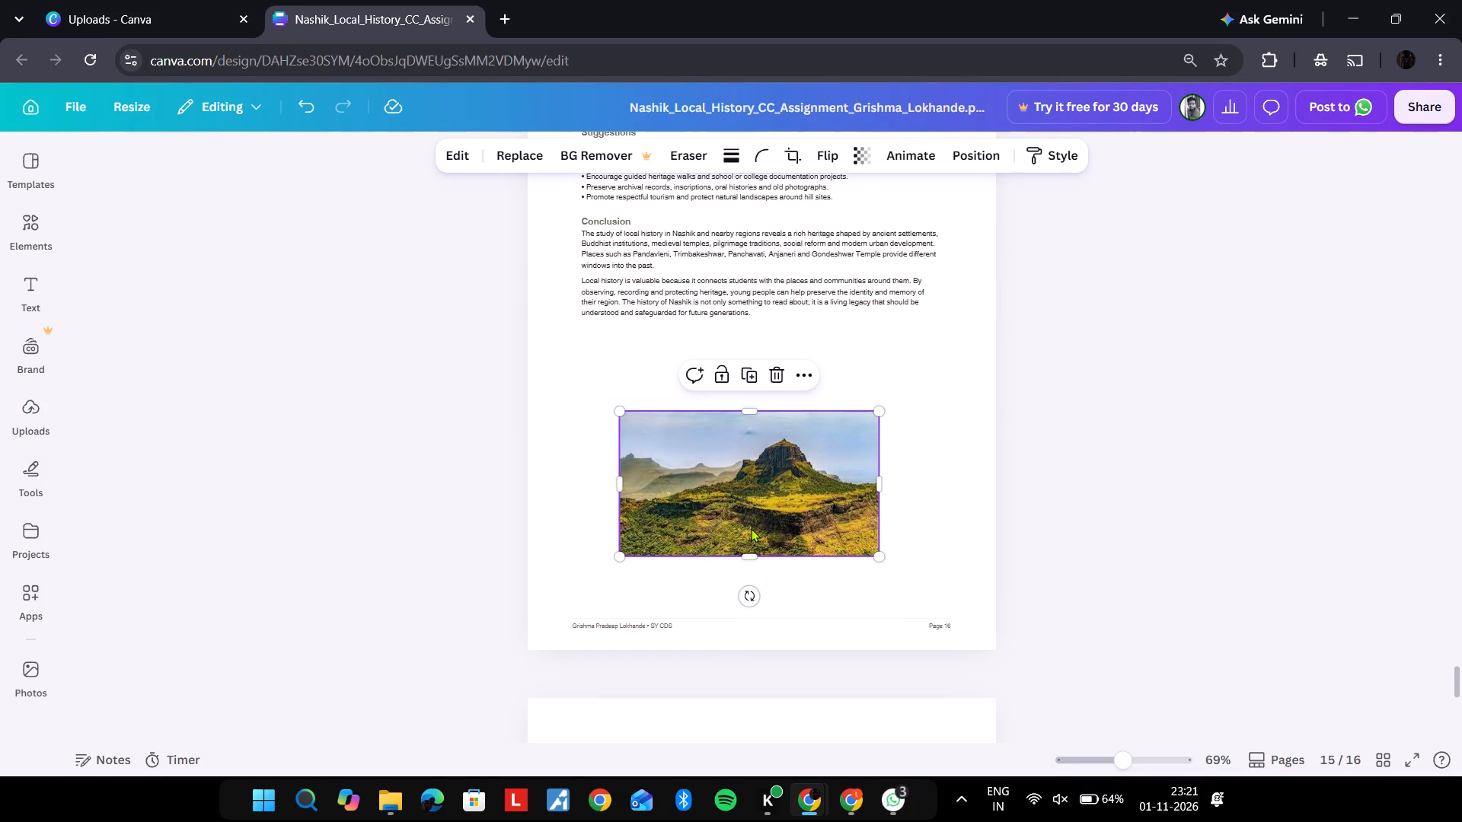
drag(879, 417, 931, 368)
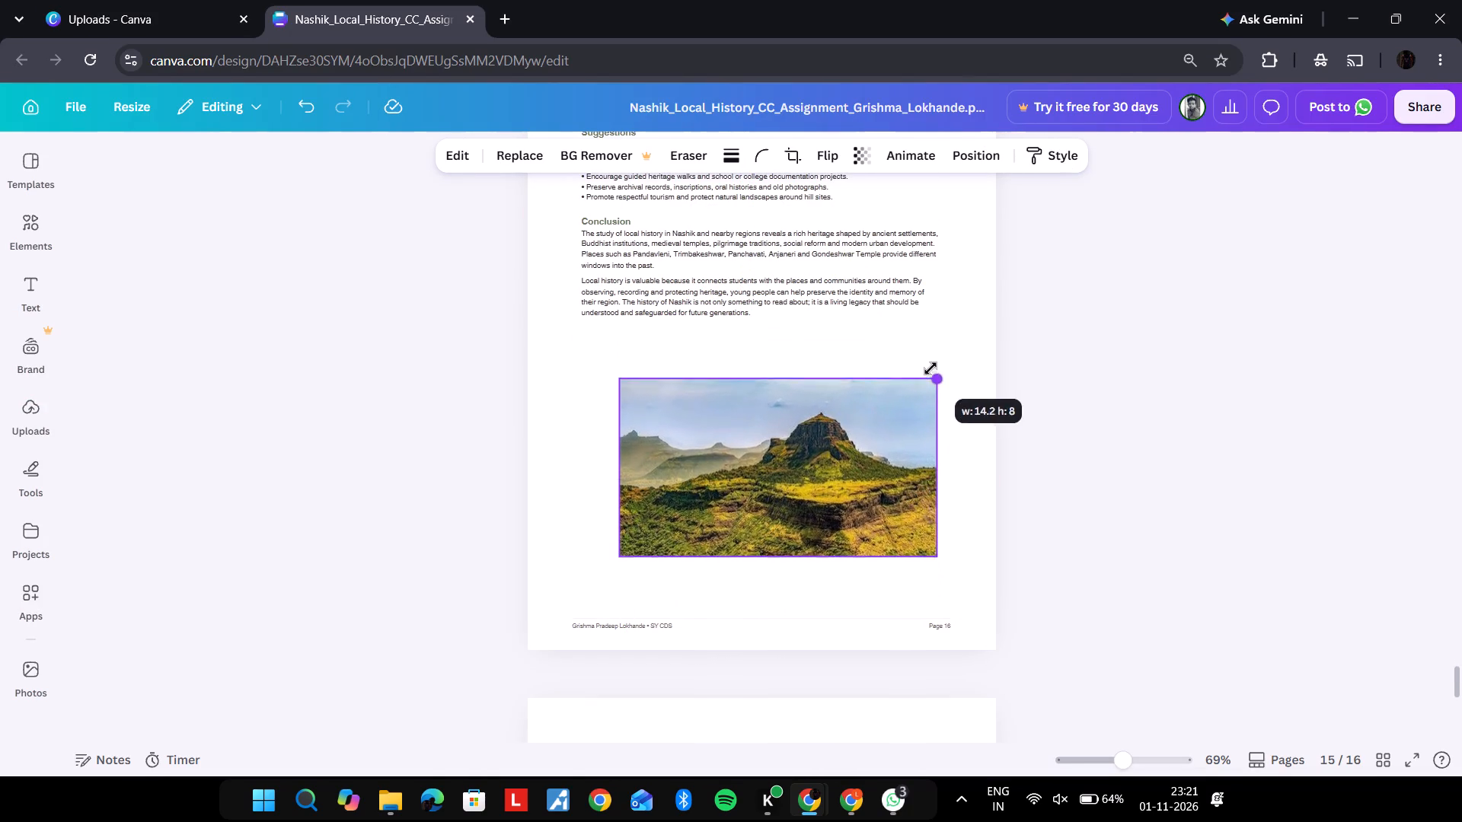
drag(931, 368, 940, 365)
drag(879, 448, 867, 448)
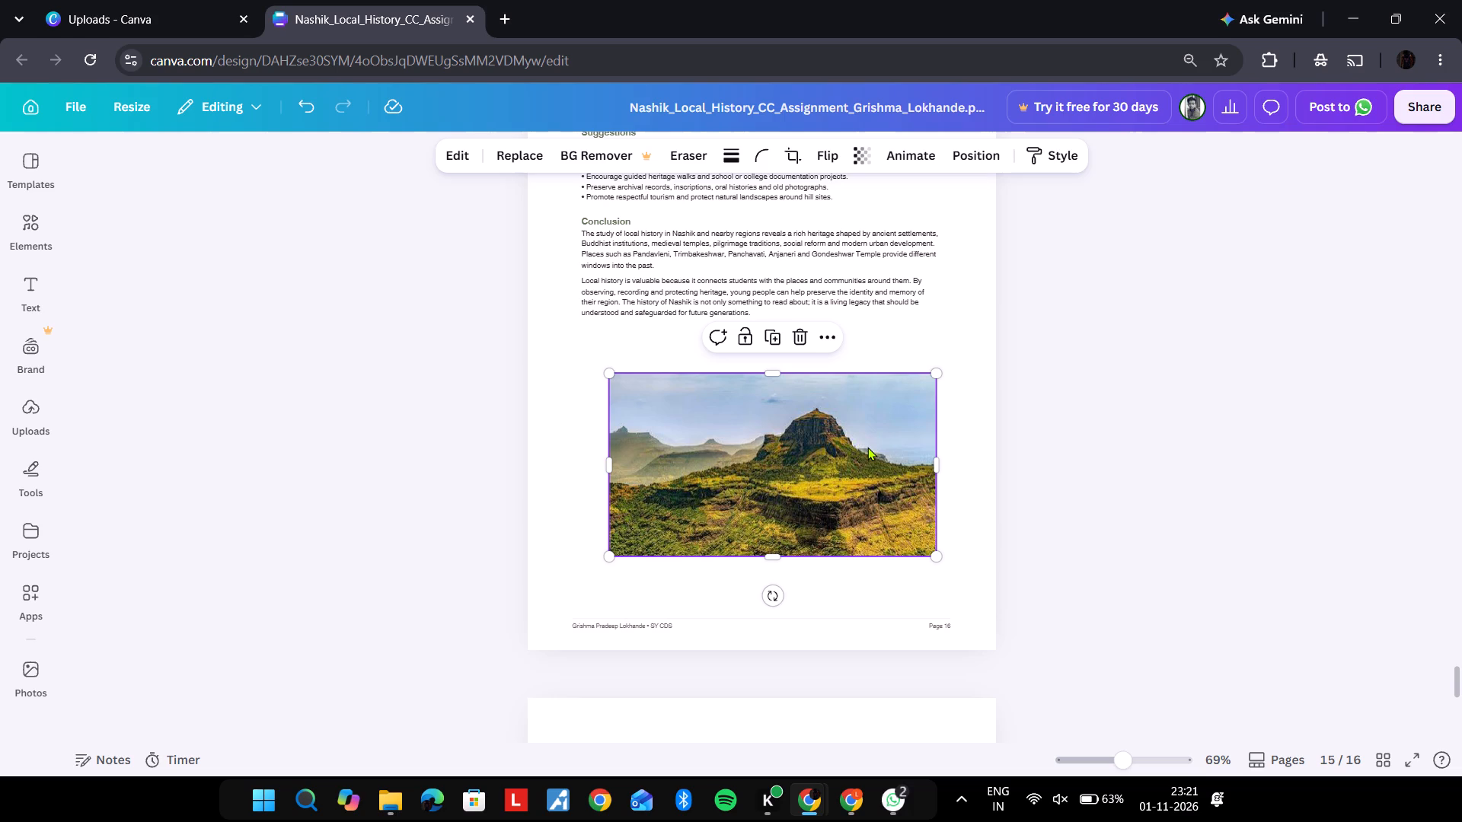
click(1291, 589)
Check the pages around page 15, extend the Nashik image results, and copy the black-and-white temple photo from "History of Nashik, Major Historical Events in Nashik".
scroll(1290, 586, down, 4)
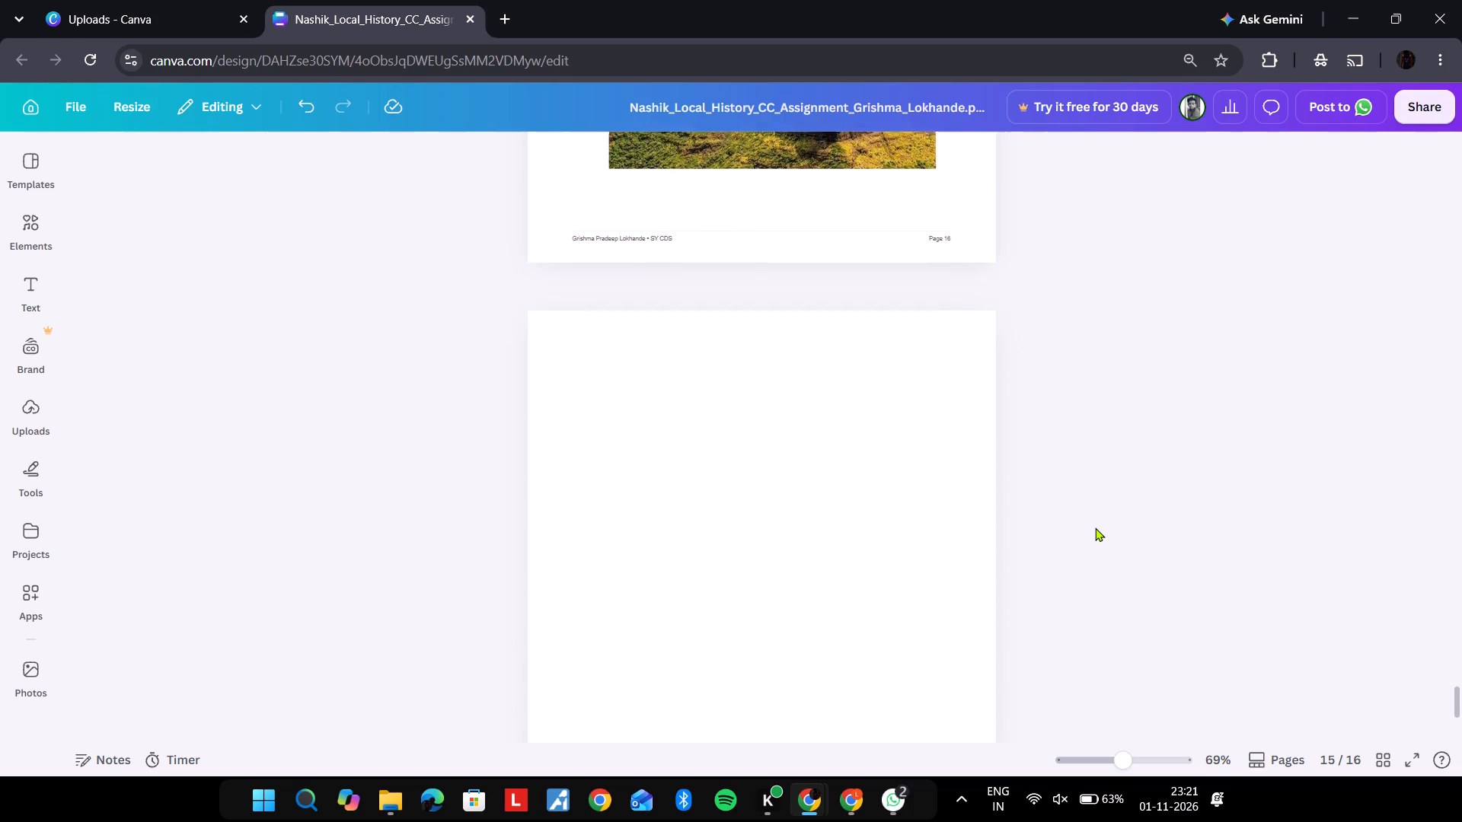
scroll(1095, 527, up, 9)
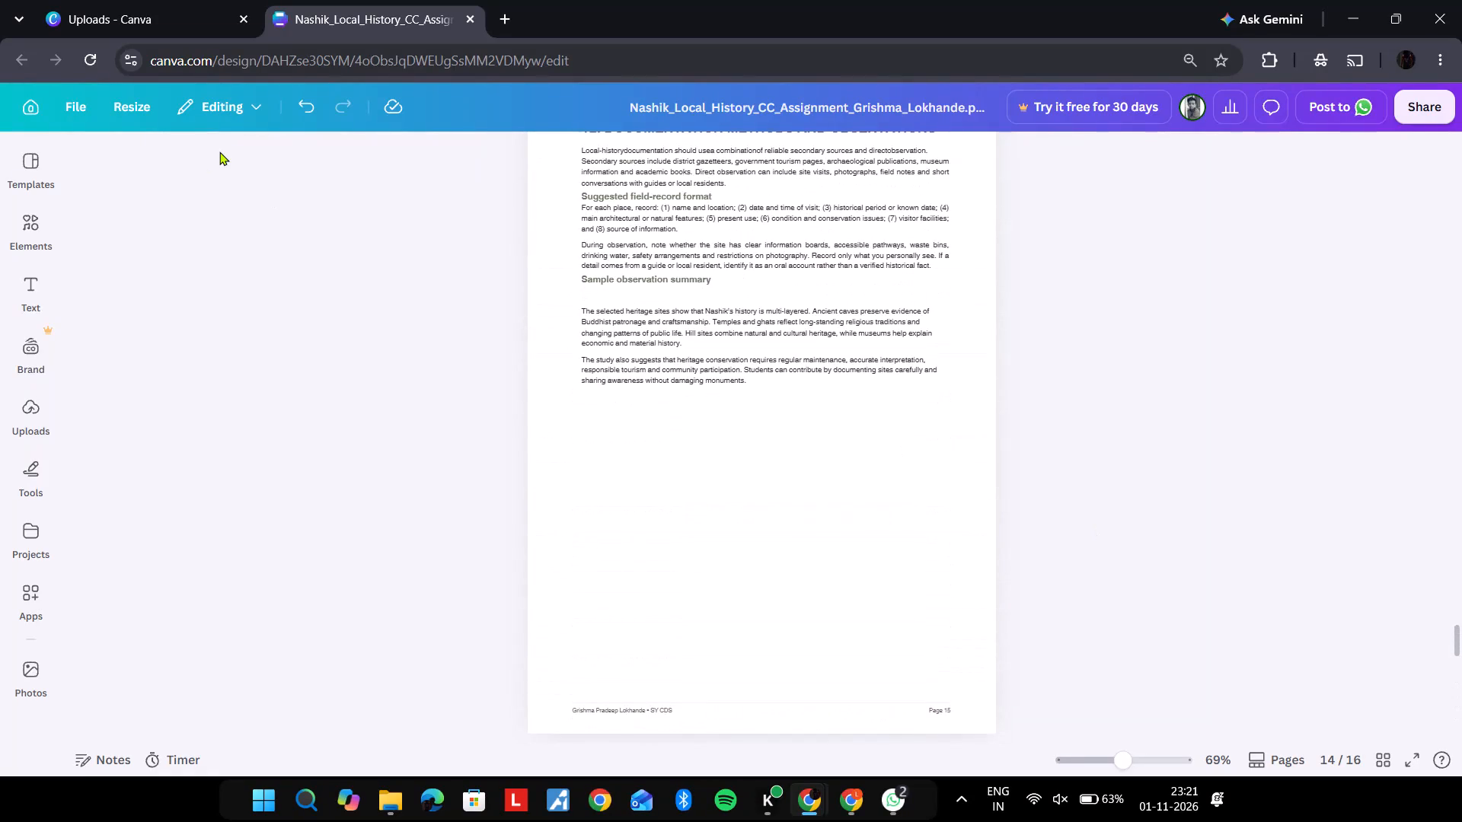
key(alt+Tab)
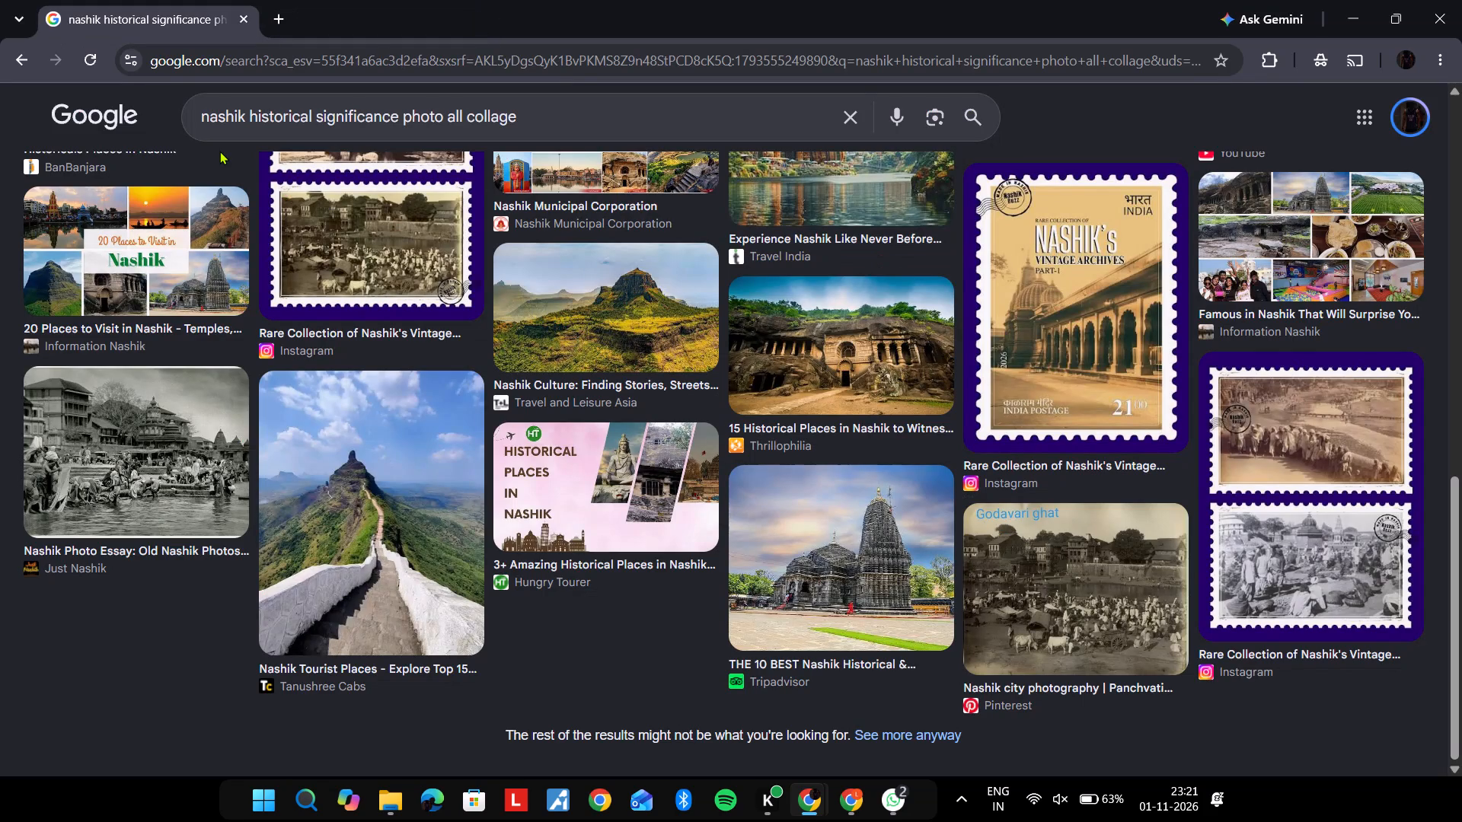
click(918, 732)
scroll(649, 433, down, 3)
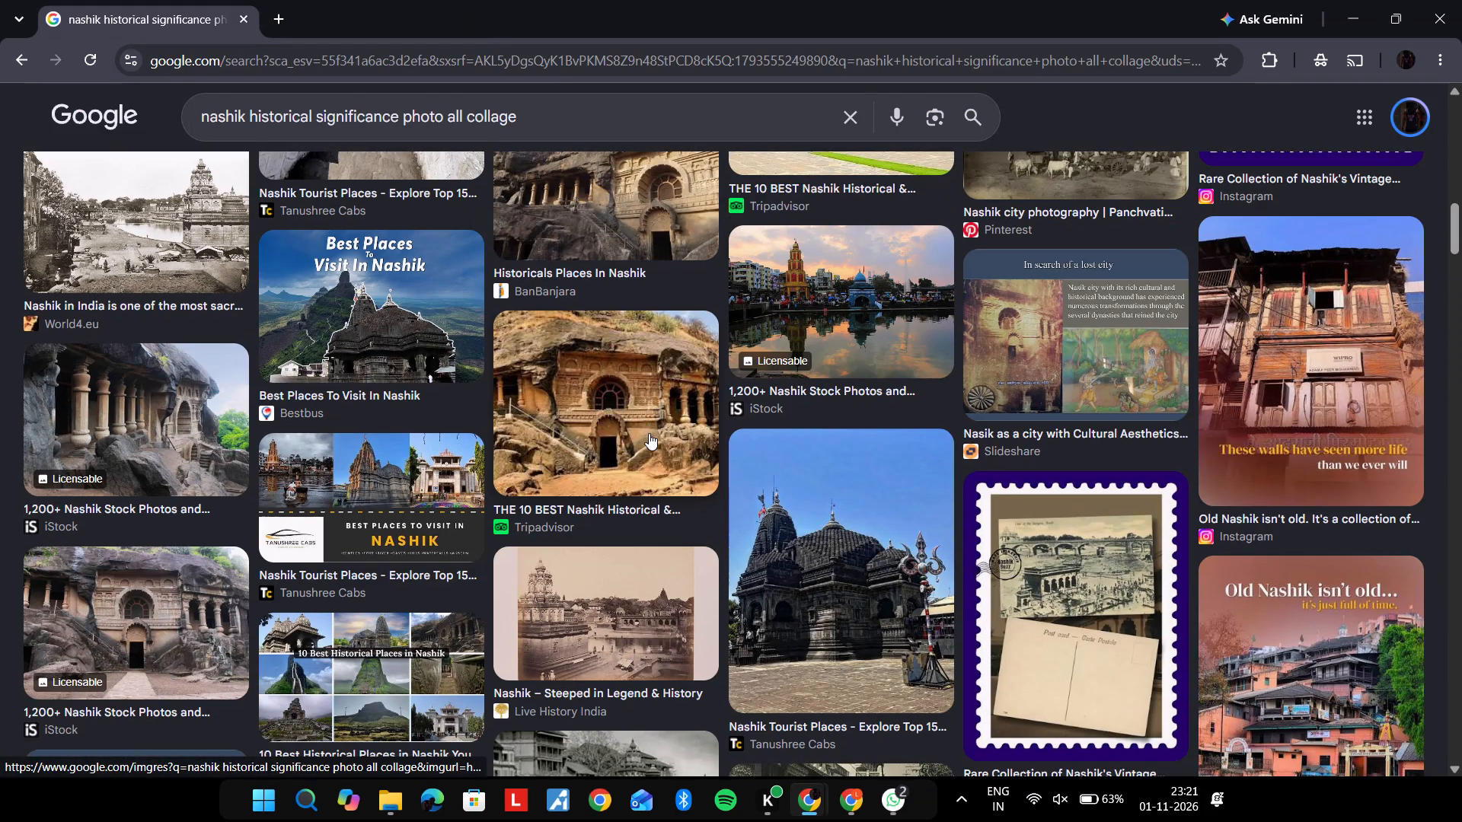
scroll(649, 433, down, 3)
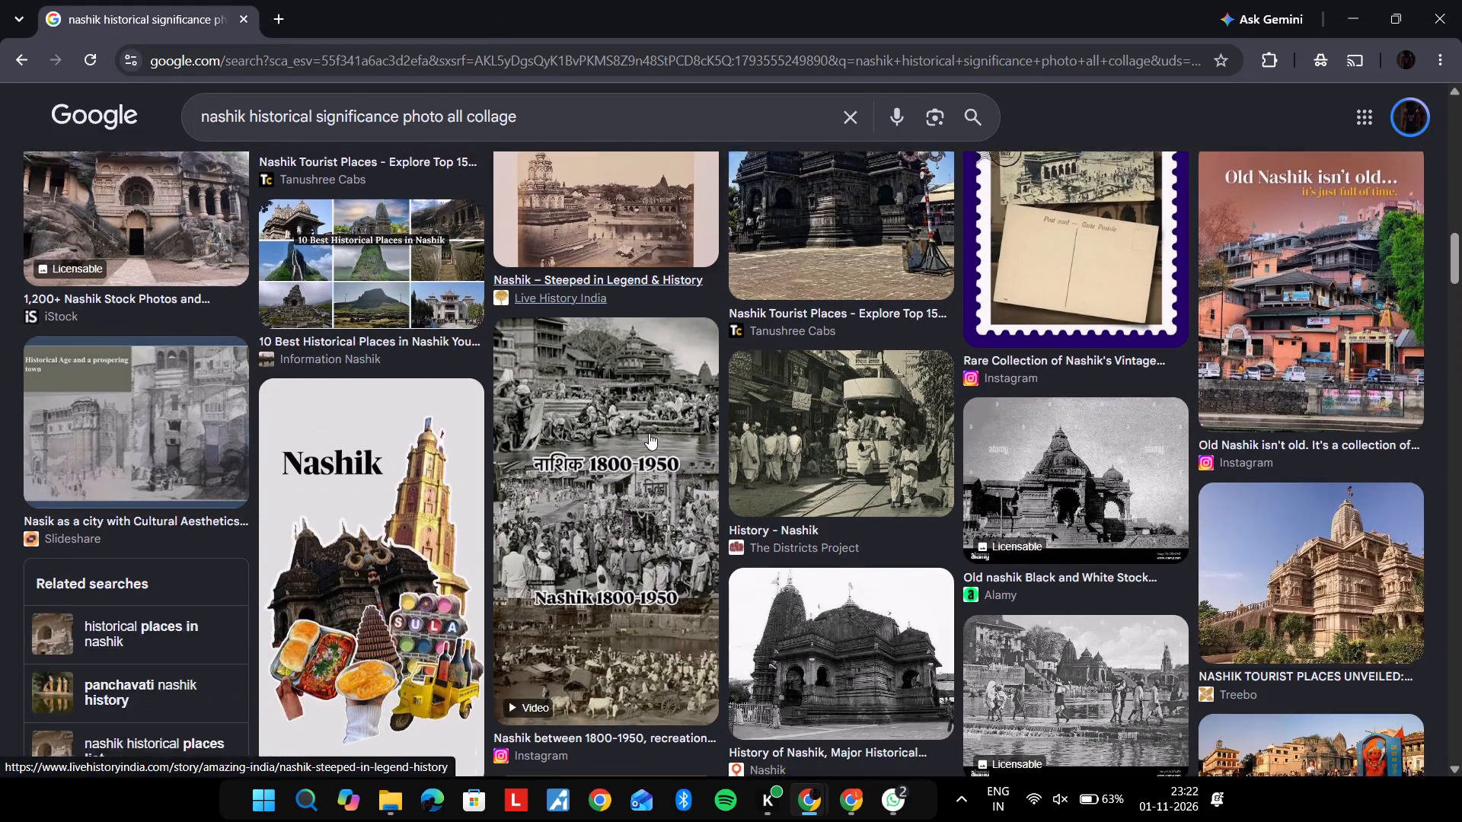
click(834, 643)
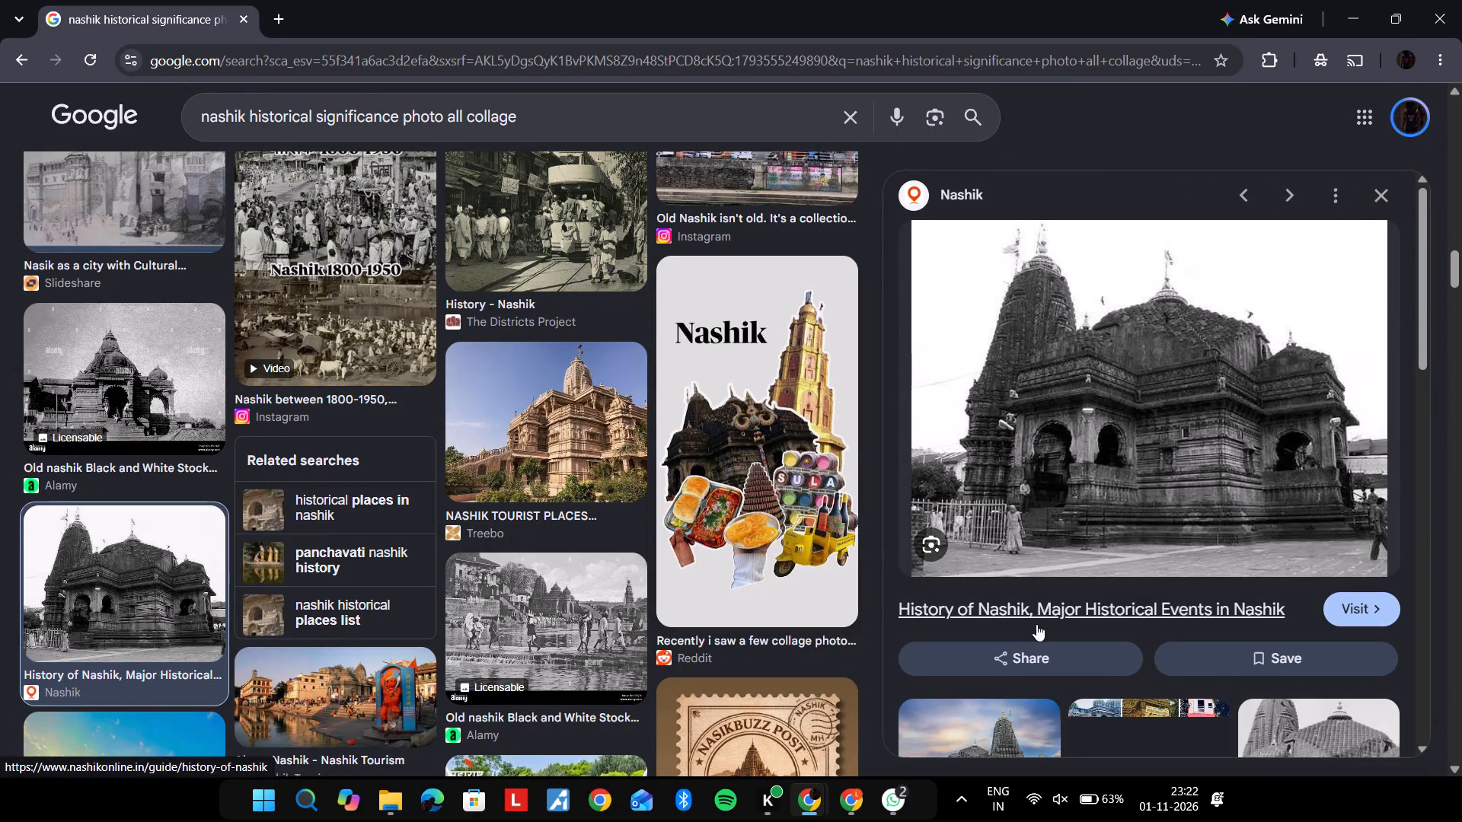
right_click(1087, 441)
click(1120, 640)
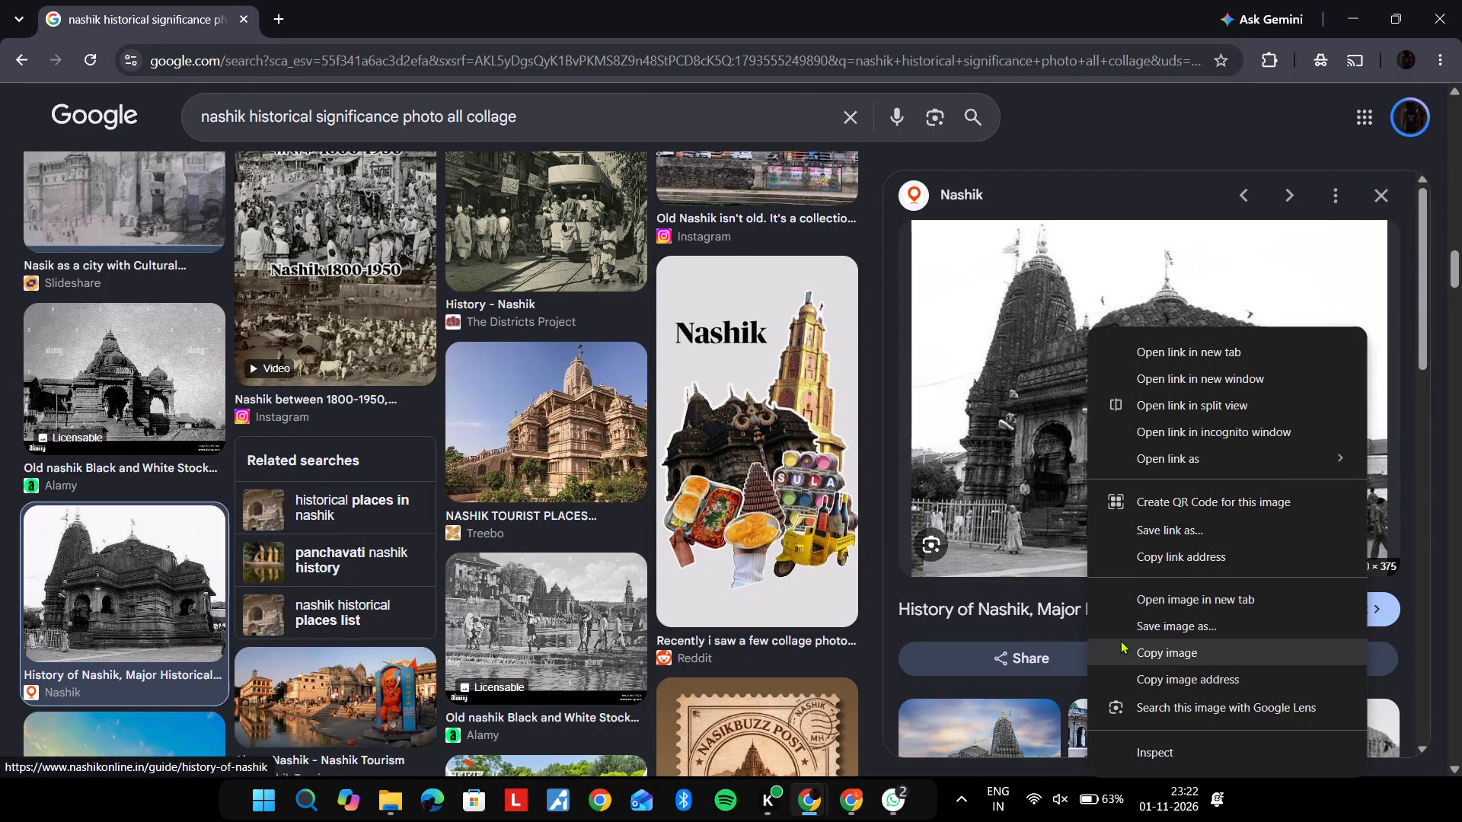
Paste the black-and-white temple photo on page 14 in Canva, enlarge it to full page width at the page bottom, and trim its top edge below the text.
key(alt+Tab)
key(ctrl+v)
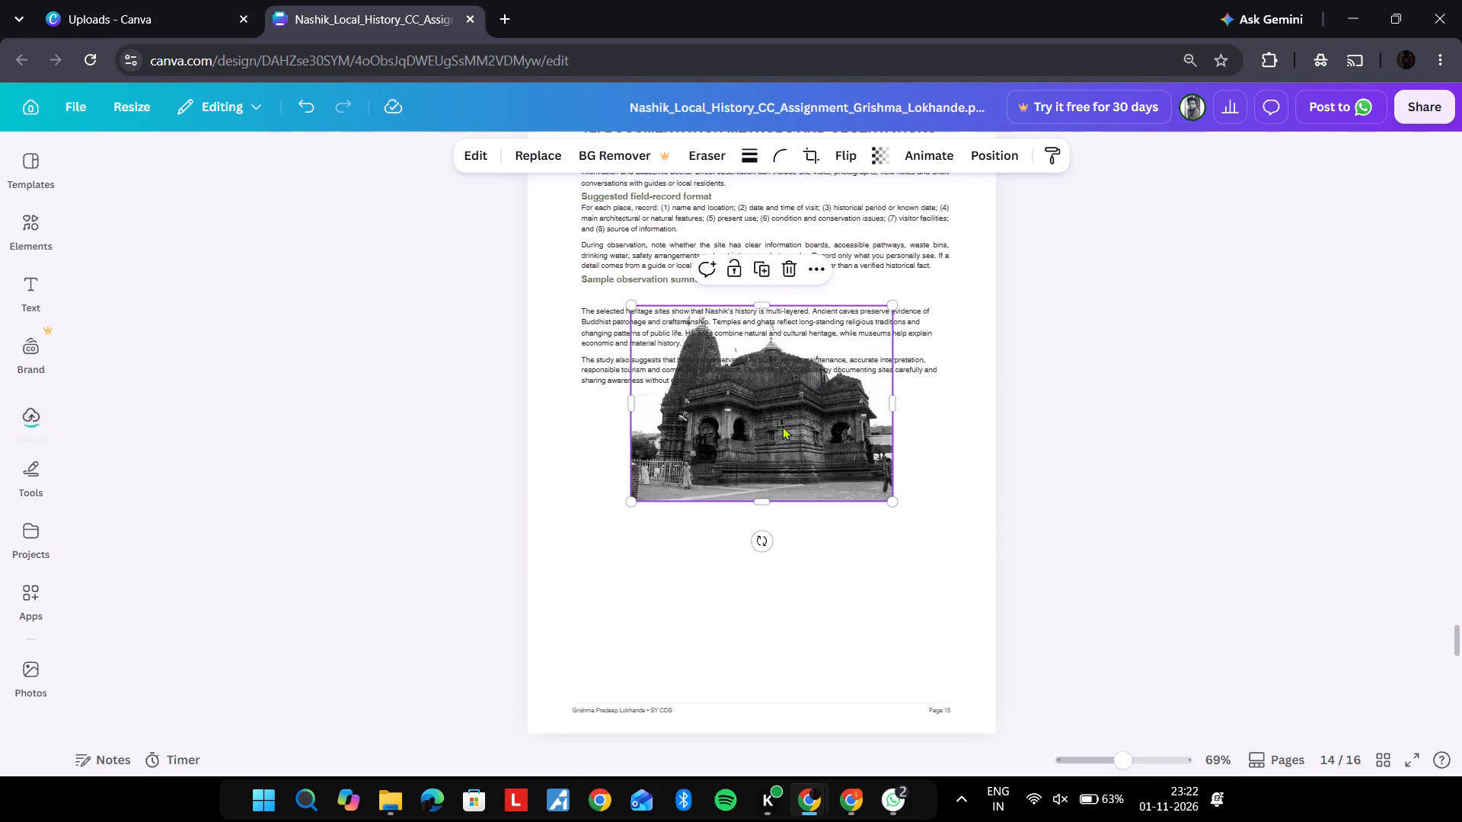
drag(789, 394, 688, 621)
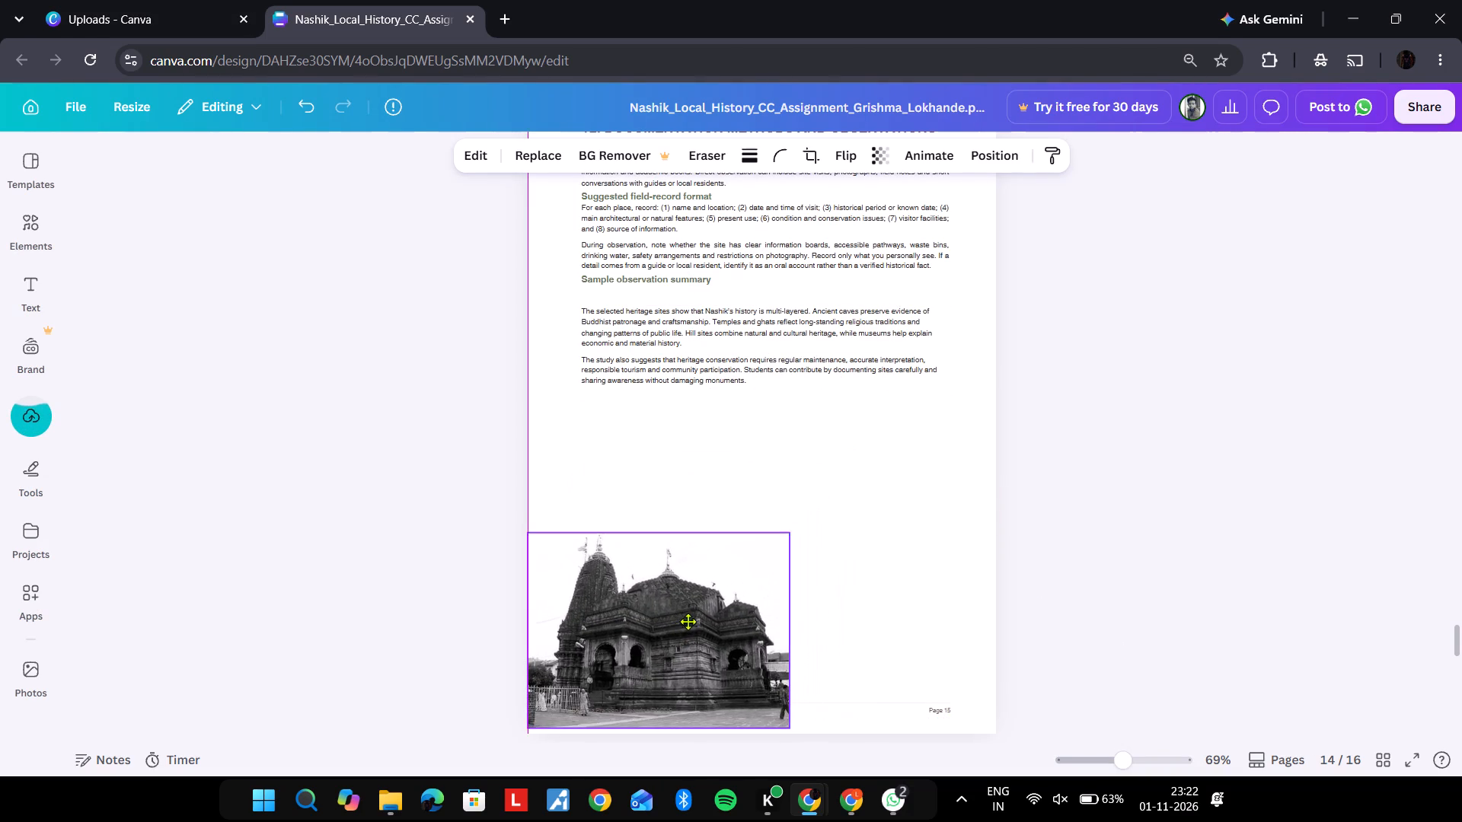
drag(688, 621, 683, 627)
drag(789, 541, 975, 368)
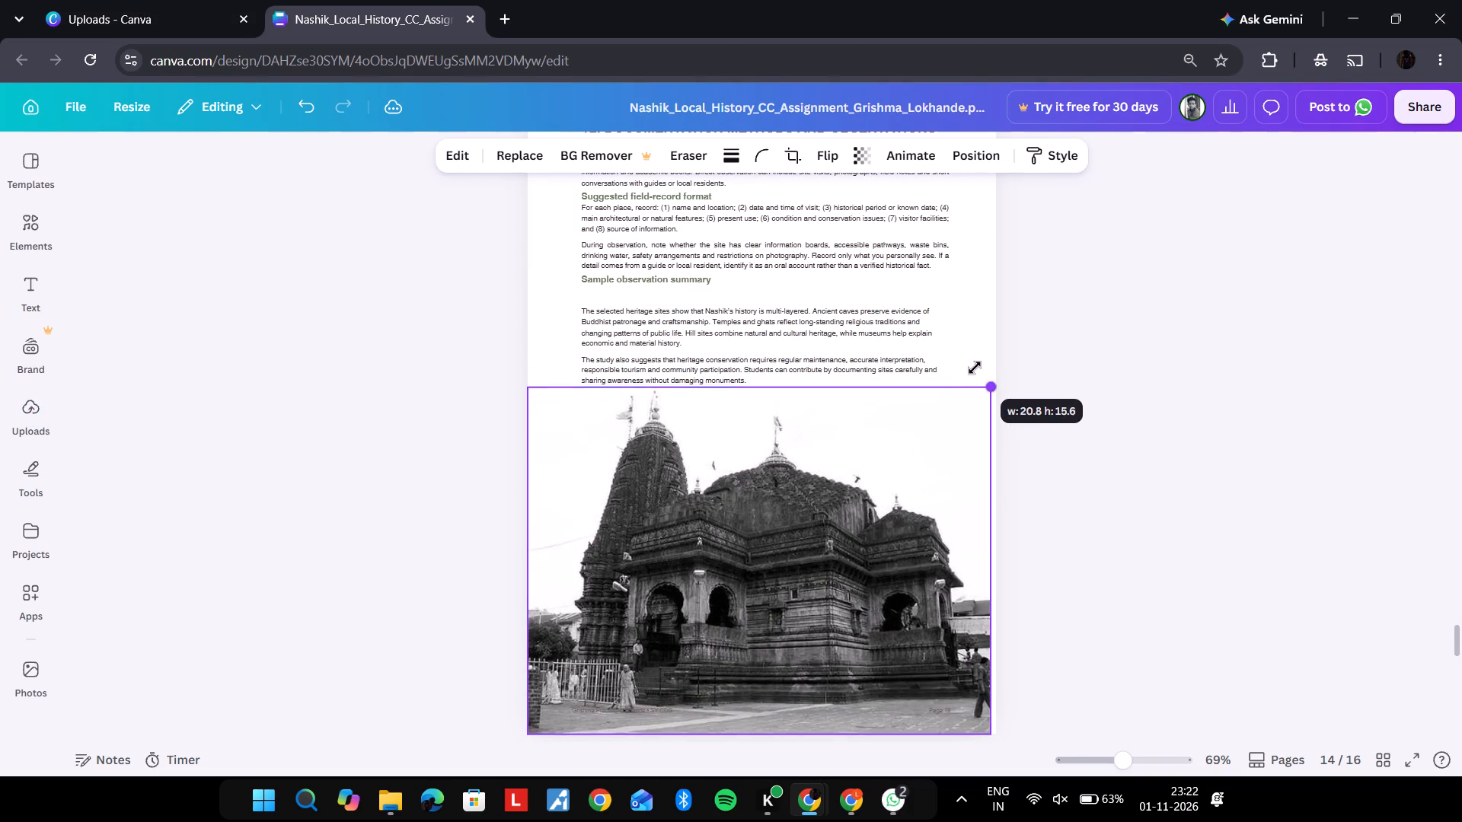
drag(975, 368, 982, 362)
click(1093, 405)
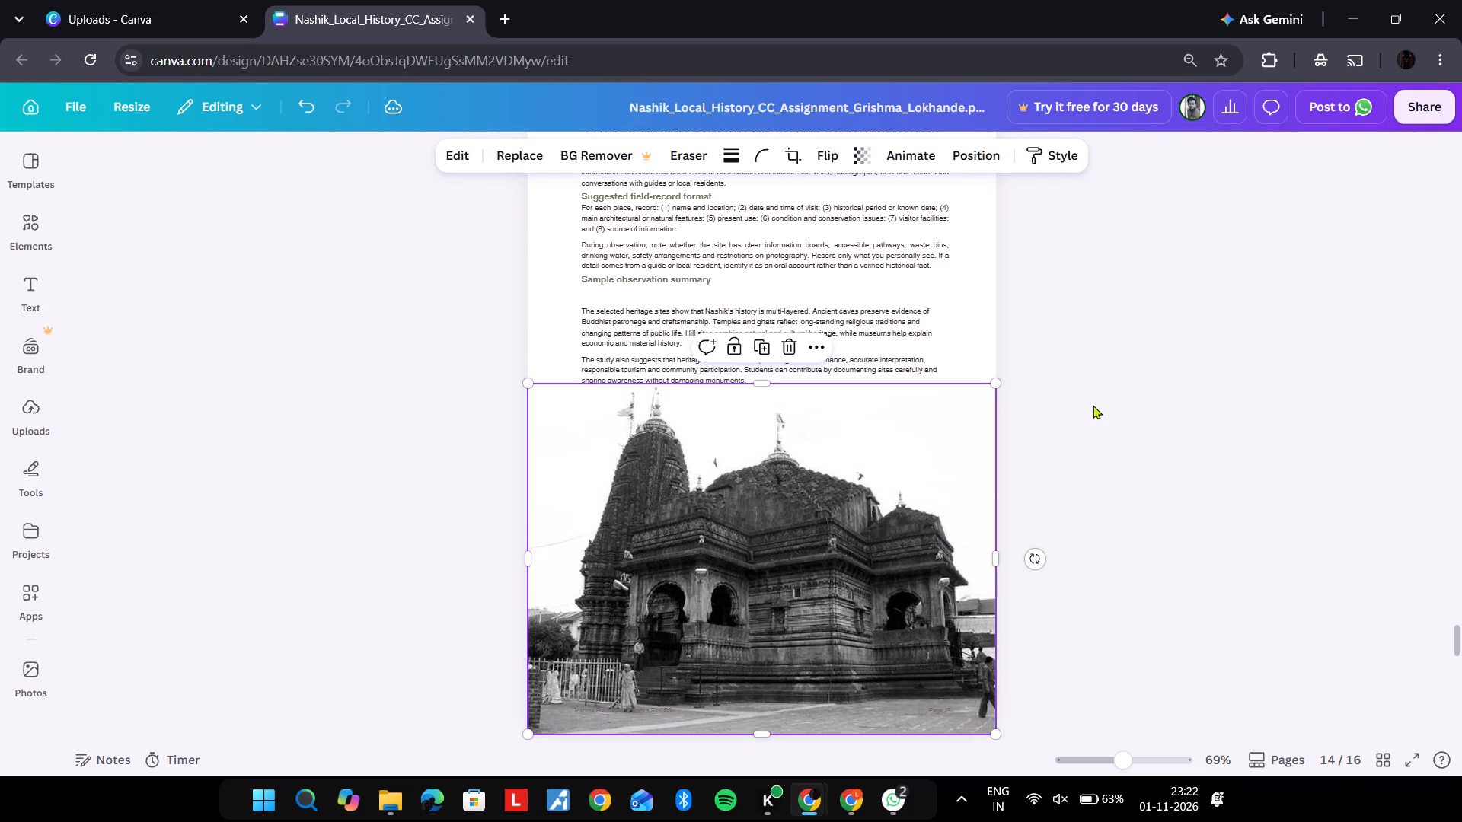
click(1087, 429)
click(813, 397)
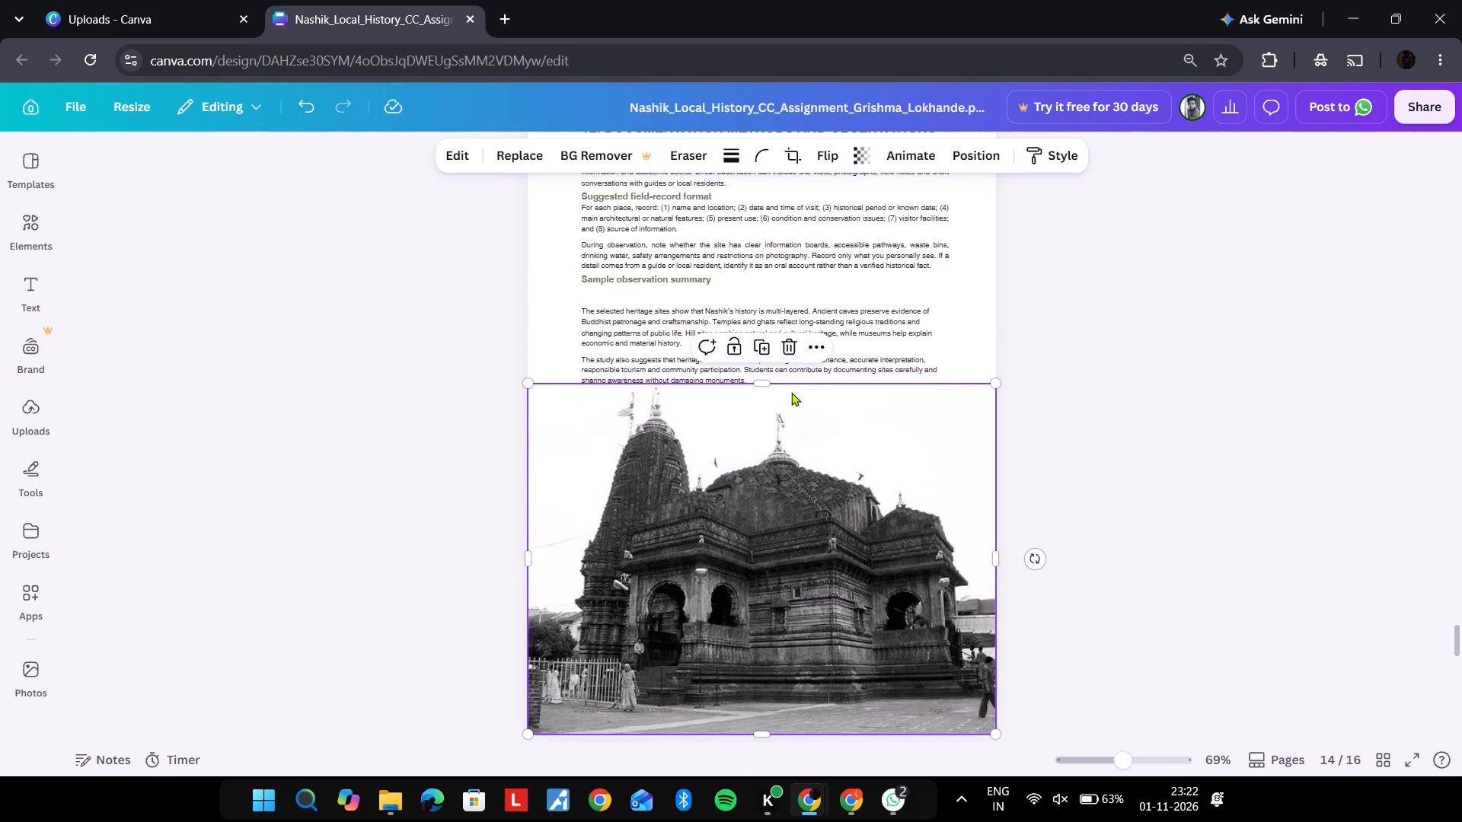
click(768, 387)
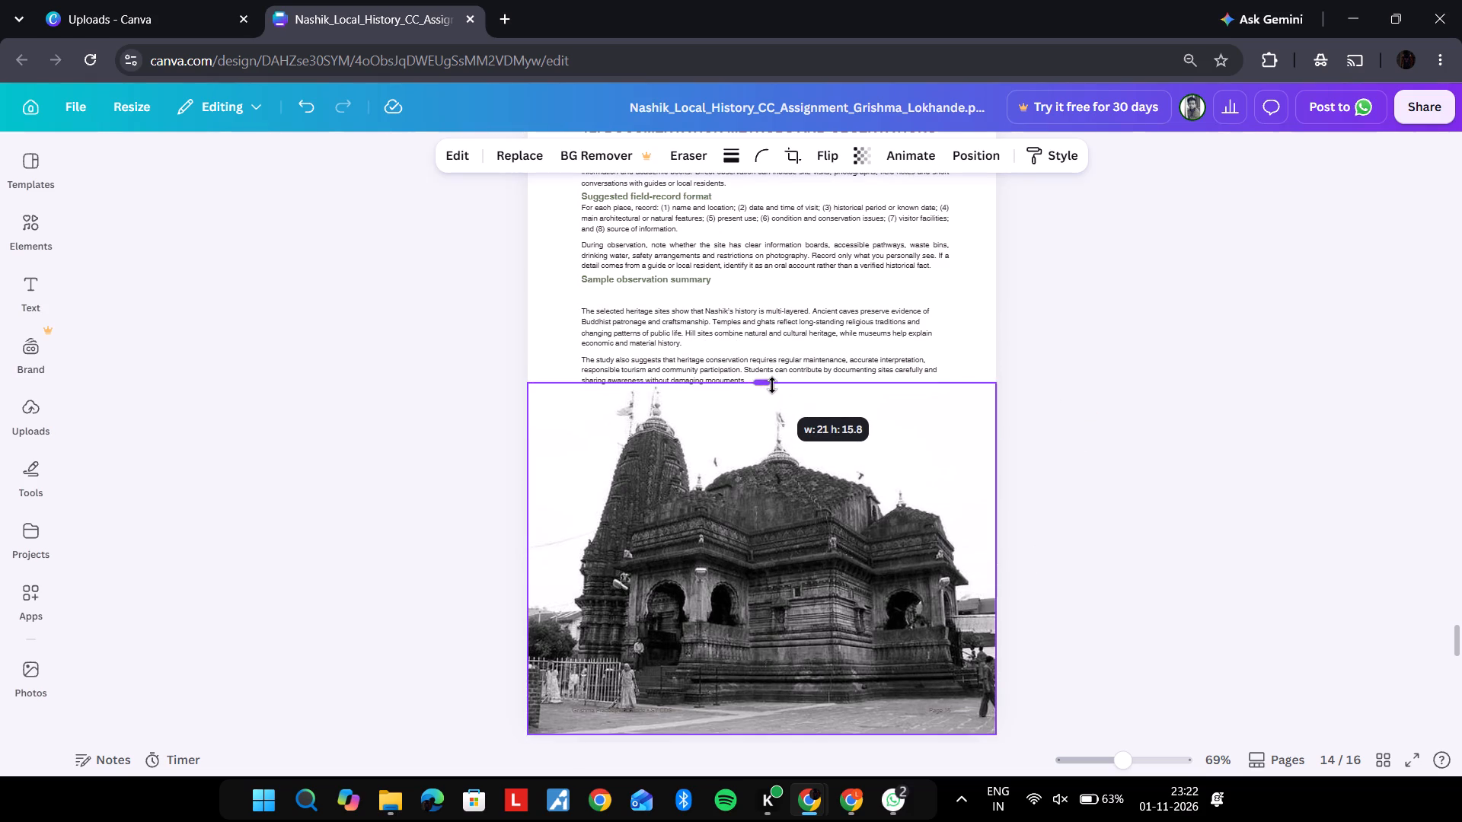
click(1266, 400)
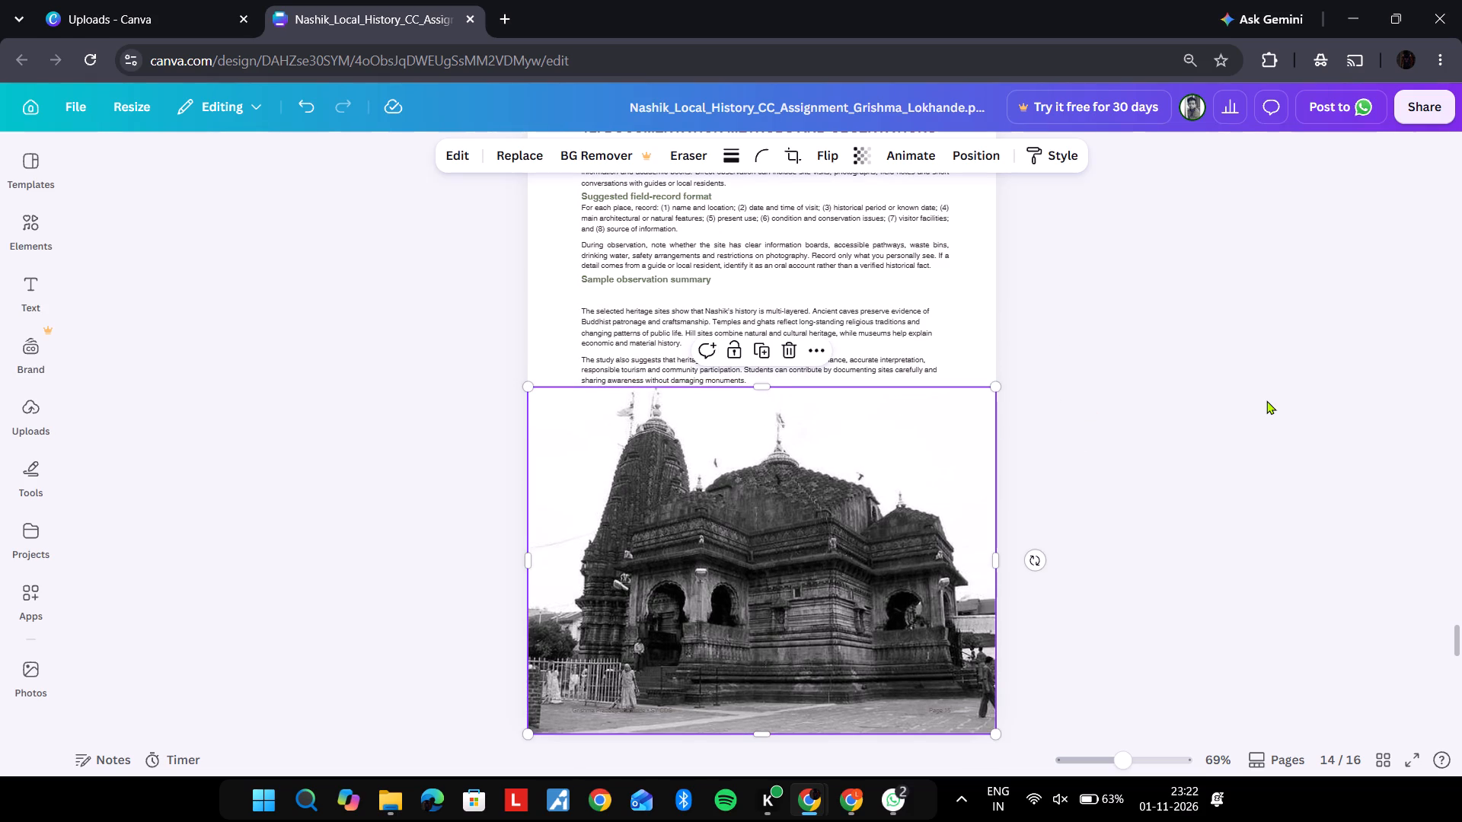
scroll(1266, 400, up, 2)
scroll(1266, 400, down, 2)
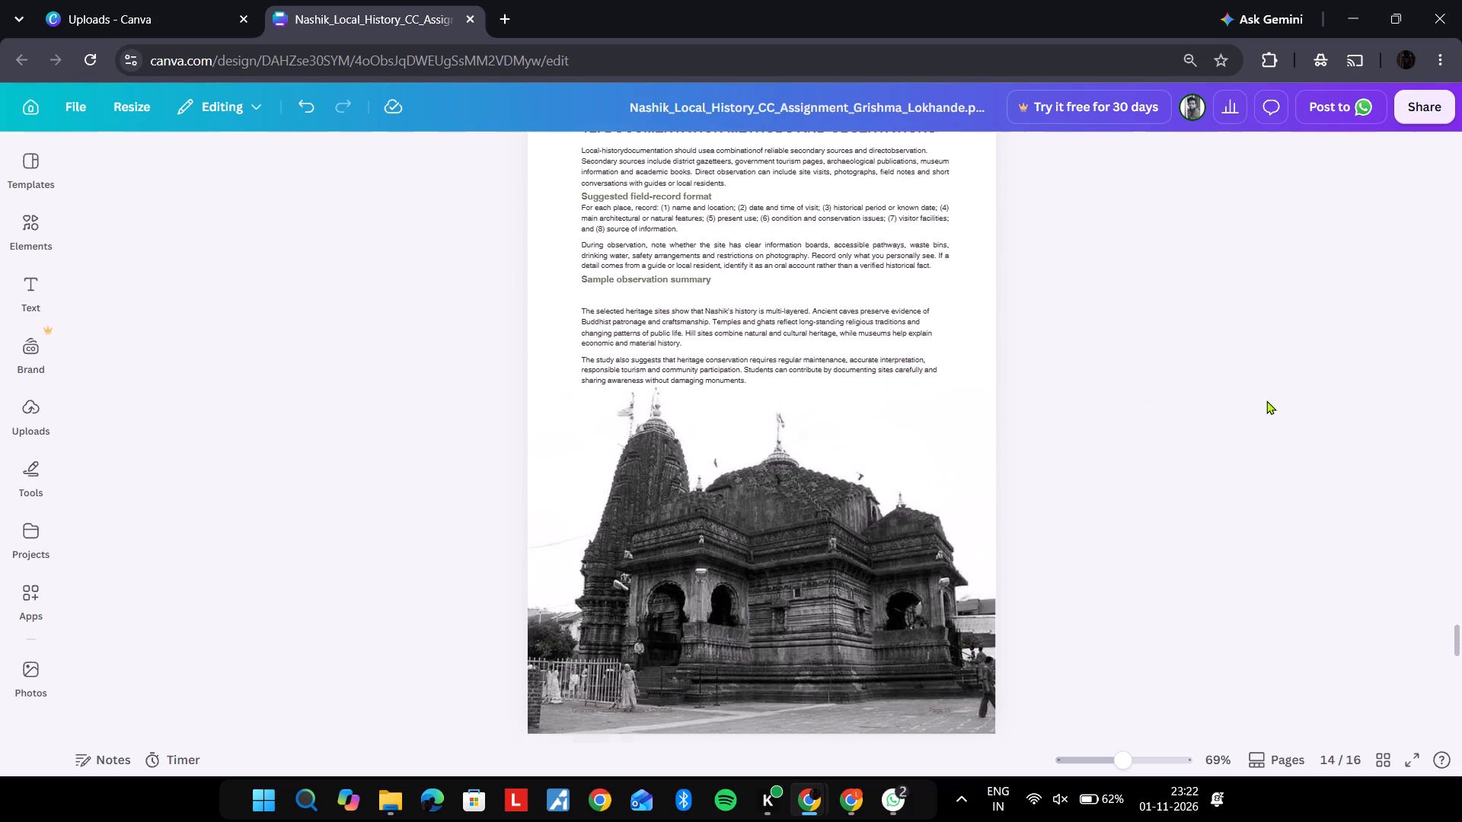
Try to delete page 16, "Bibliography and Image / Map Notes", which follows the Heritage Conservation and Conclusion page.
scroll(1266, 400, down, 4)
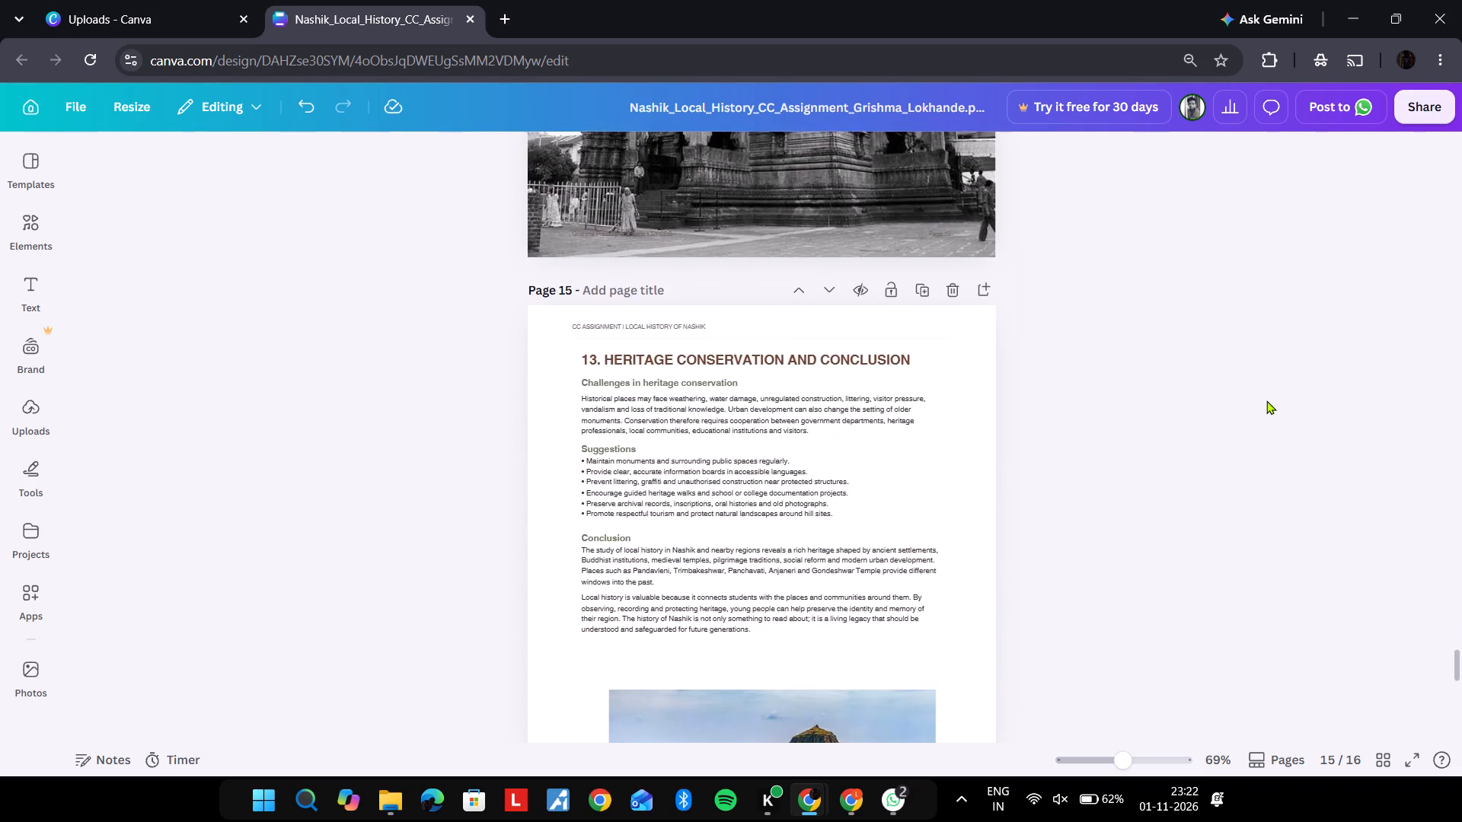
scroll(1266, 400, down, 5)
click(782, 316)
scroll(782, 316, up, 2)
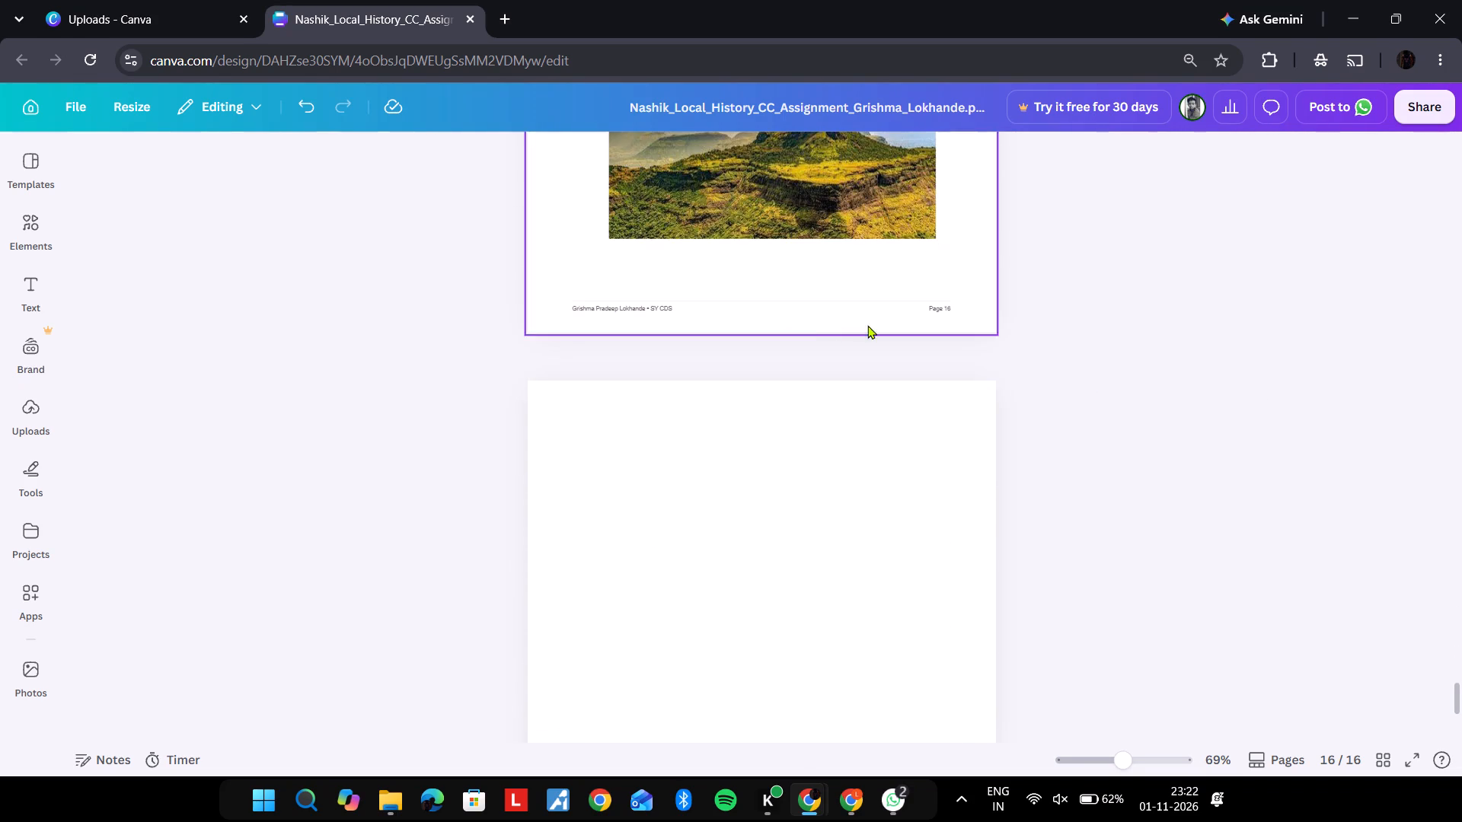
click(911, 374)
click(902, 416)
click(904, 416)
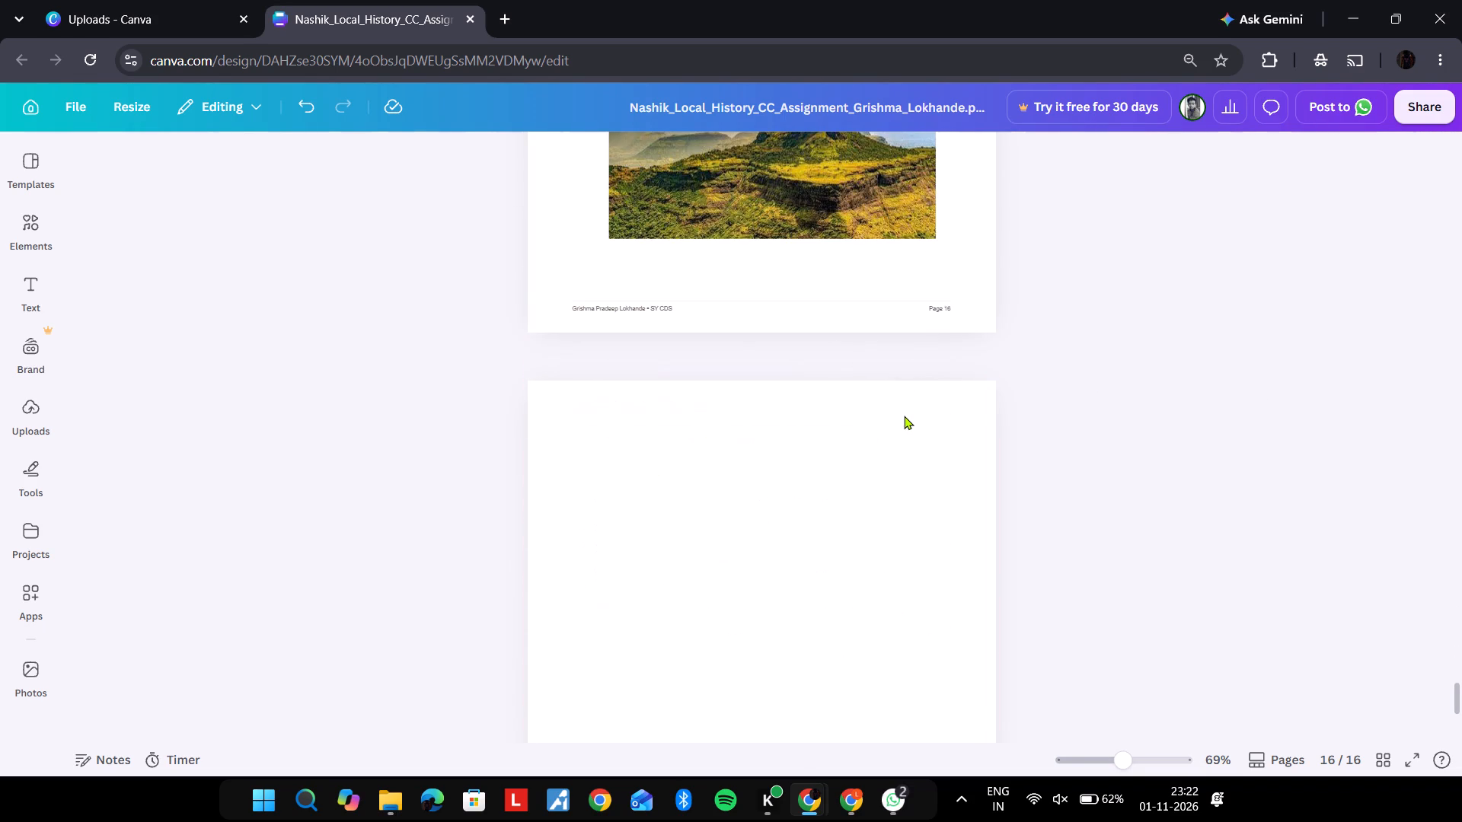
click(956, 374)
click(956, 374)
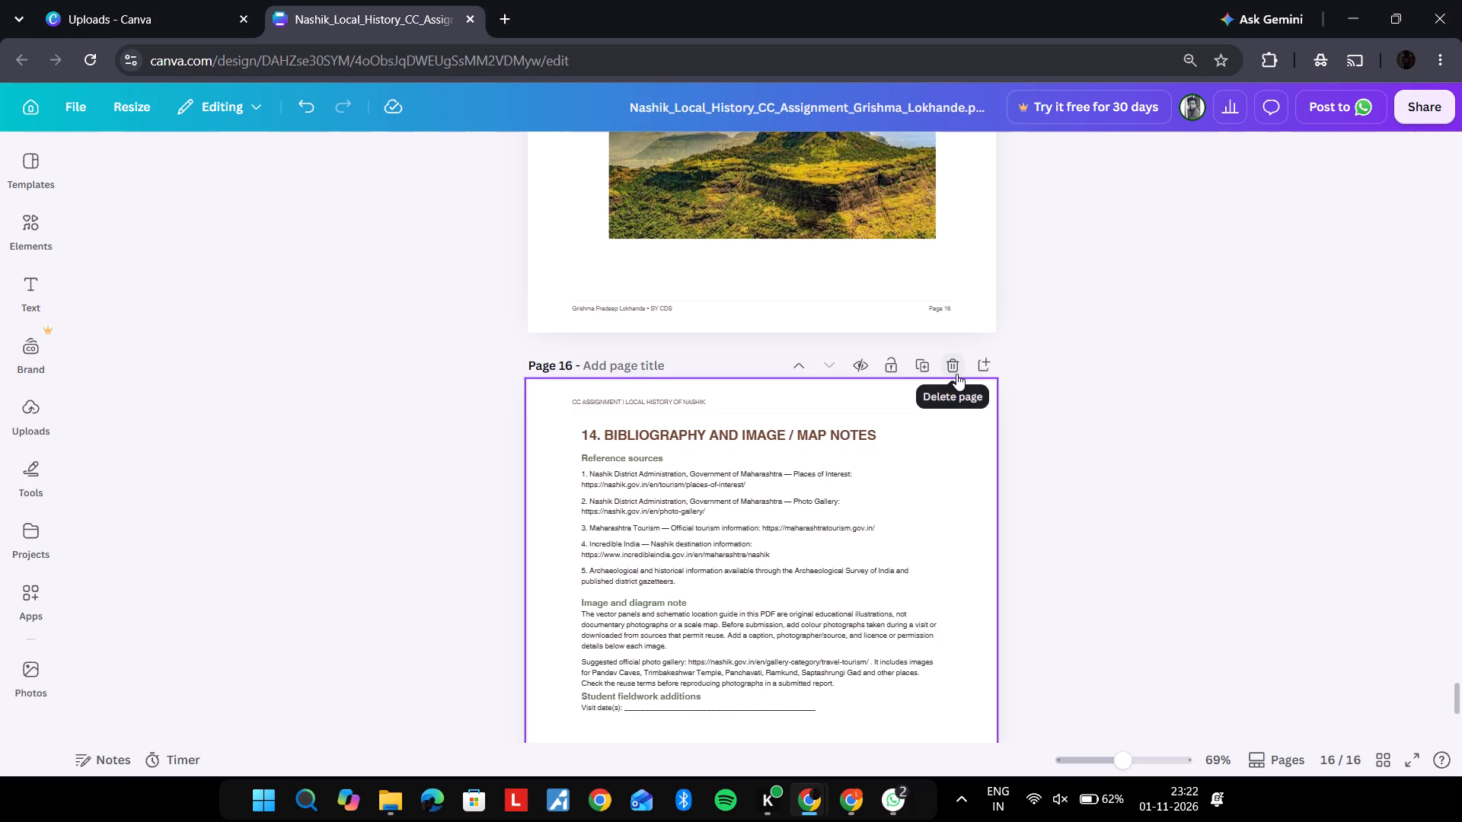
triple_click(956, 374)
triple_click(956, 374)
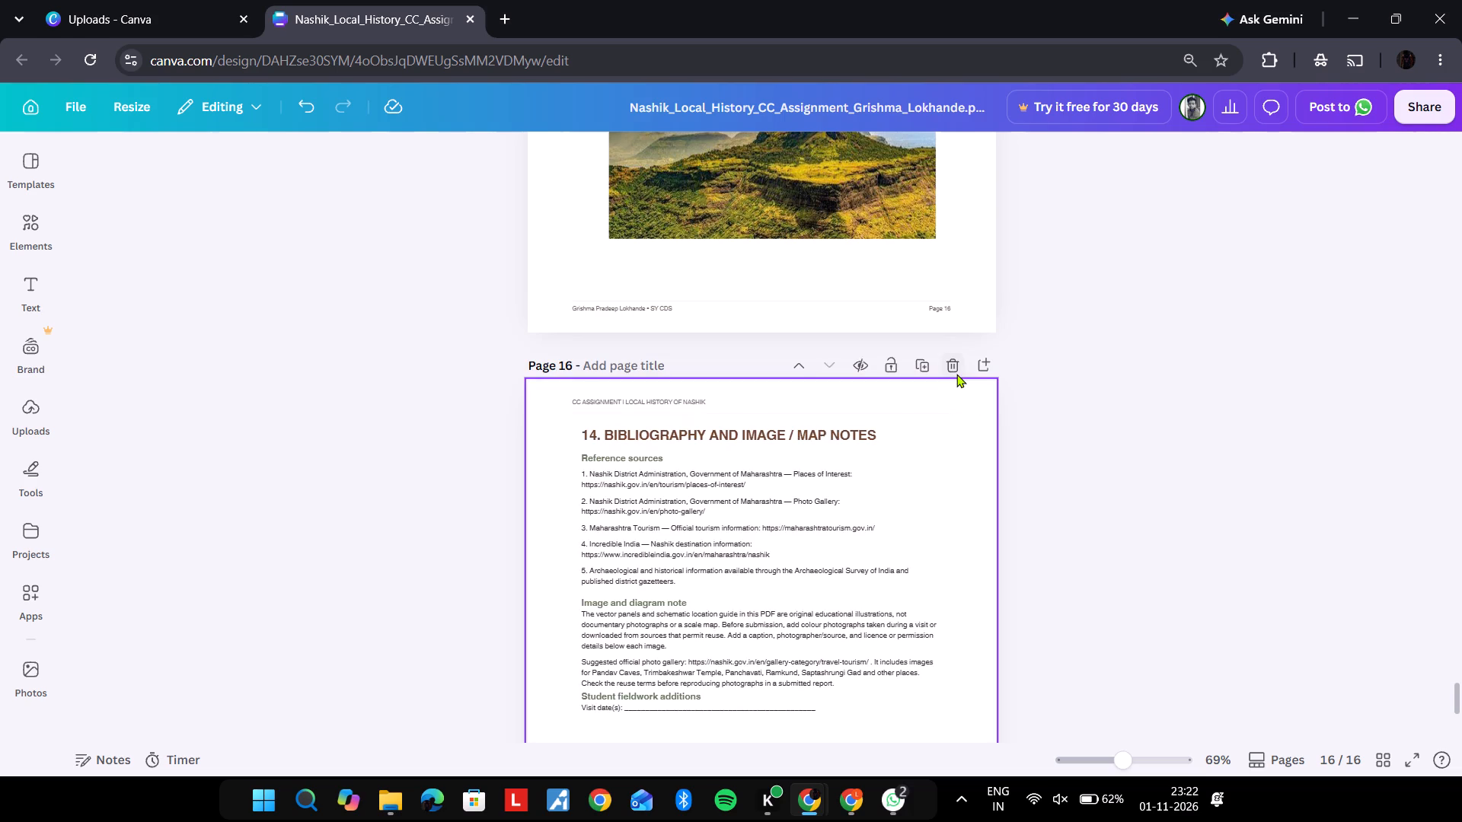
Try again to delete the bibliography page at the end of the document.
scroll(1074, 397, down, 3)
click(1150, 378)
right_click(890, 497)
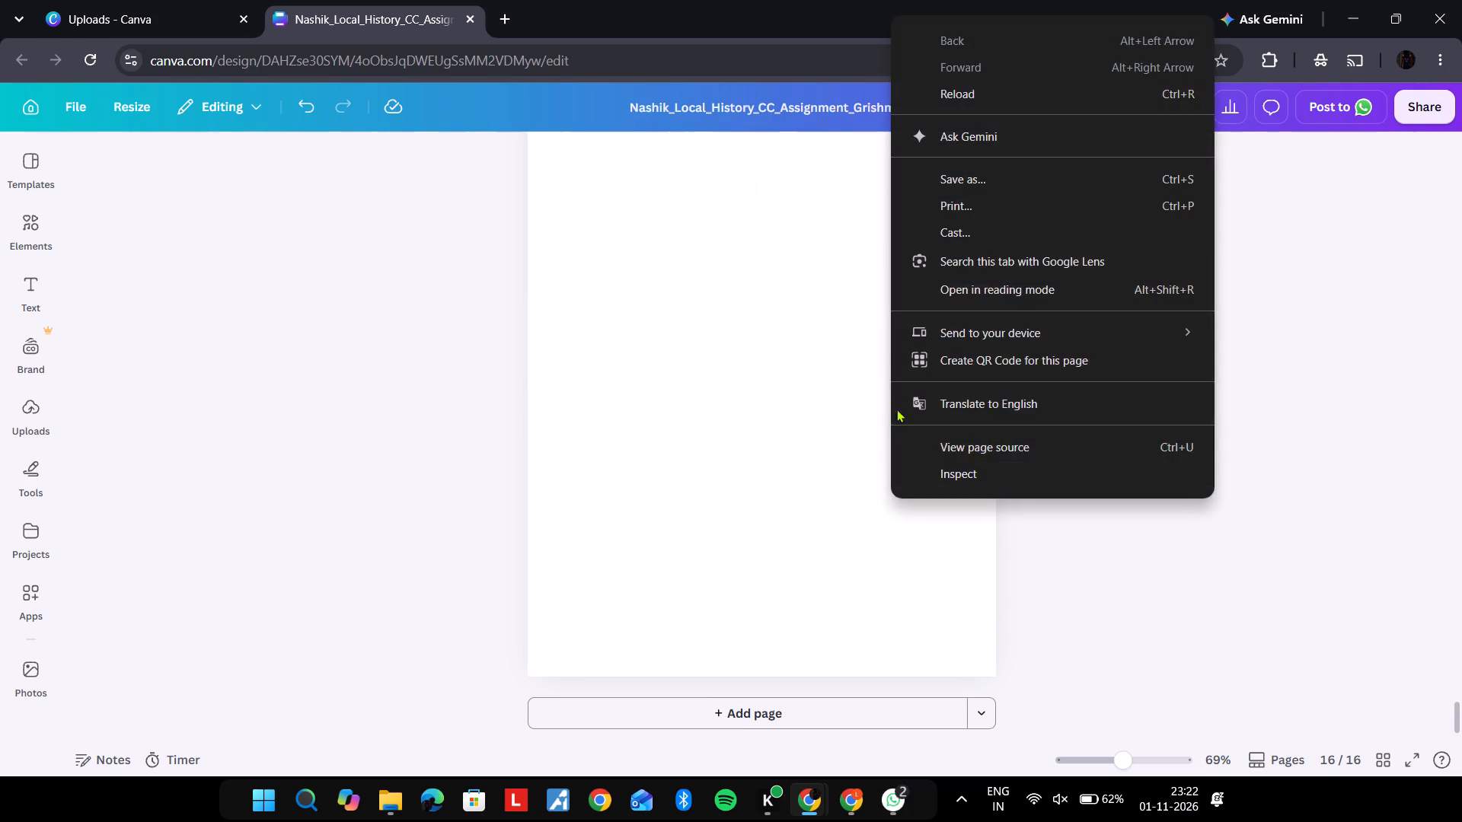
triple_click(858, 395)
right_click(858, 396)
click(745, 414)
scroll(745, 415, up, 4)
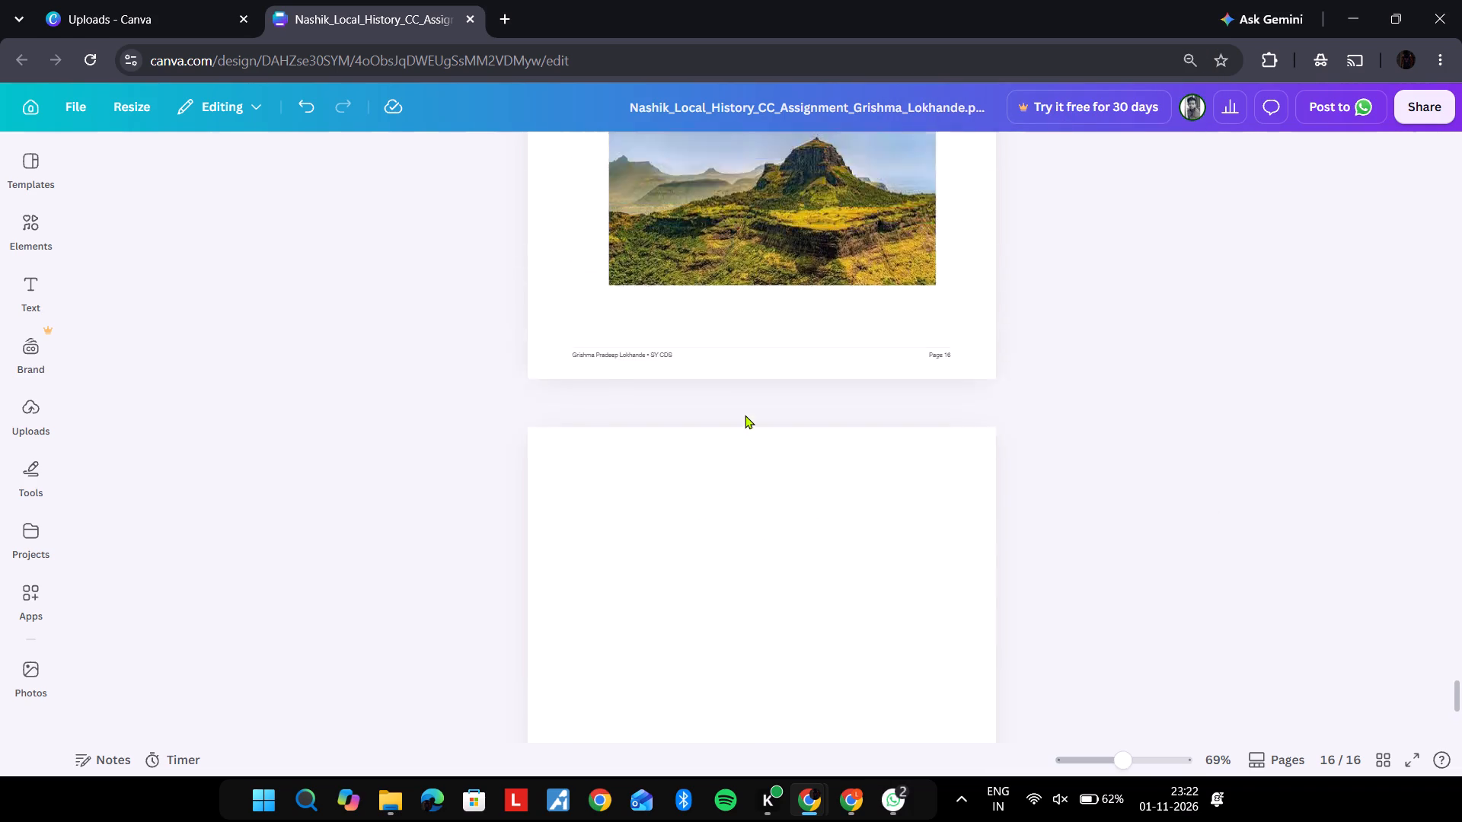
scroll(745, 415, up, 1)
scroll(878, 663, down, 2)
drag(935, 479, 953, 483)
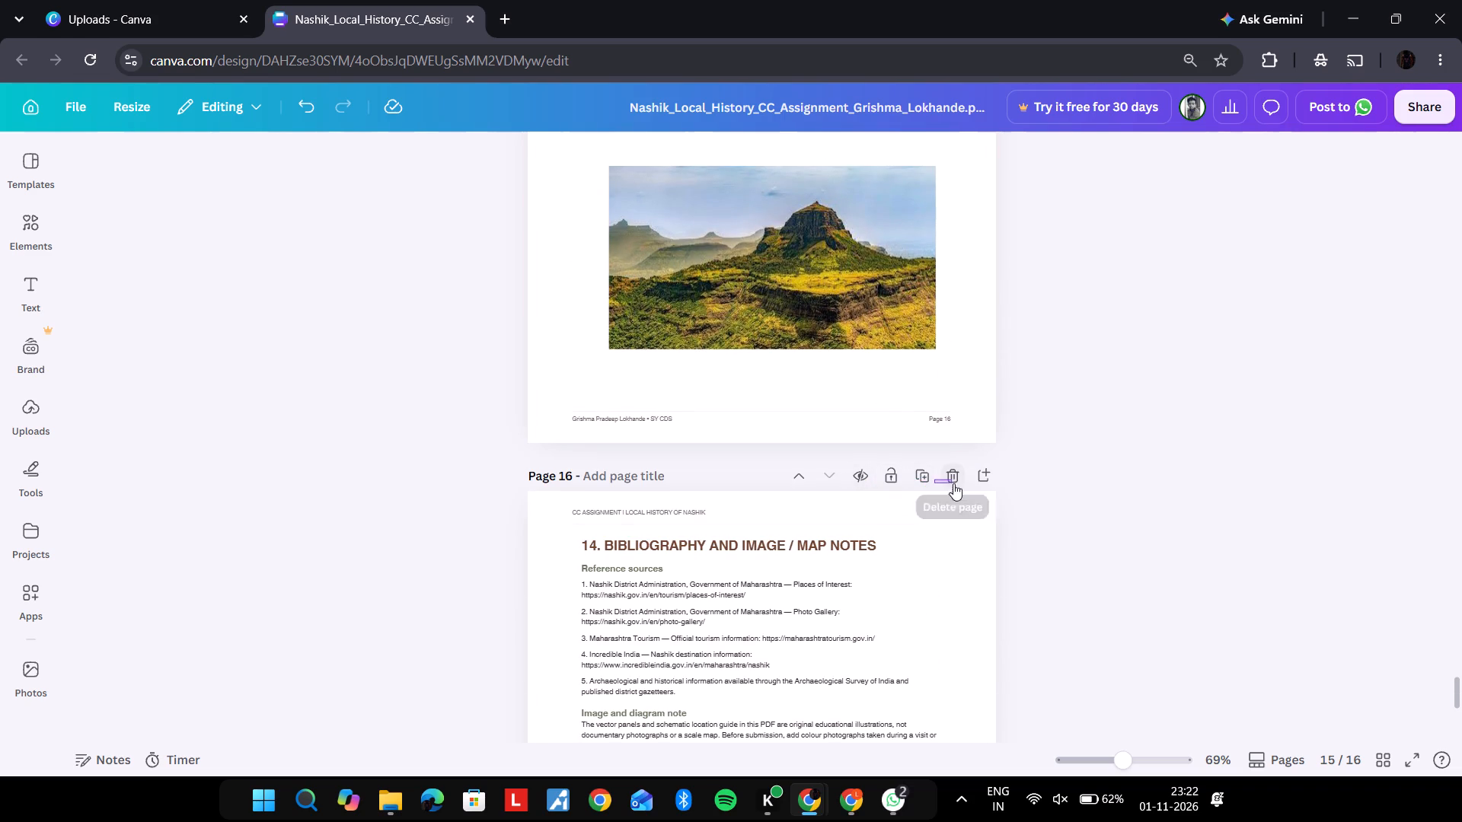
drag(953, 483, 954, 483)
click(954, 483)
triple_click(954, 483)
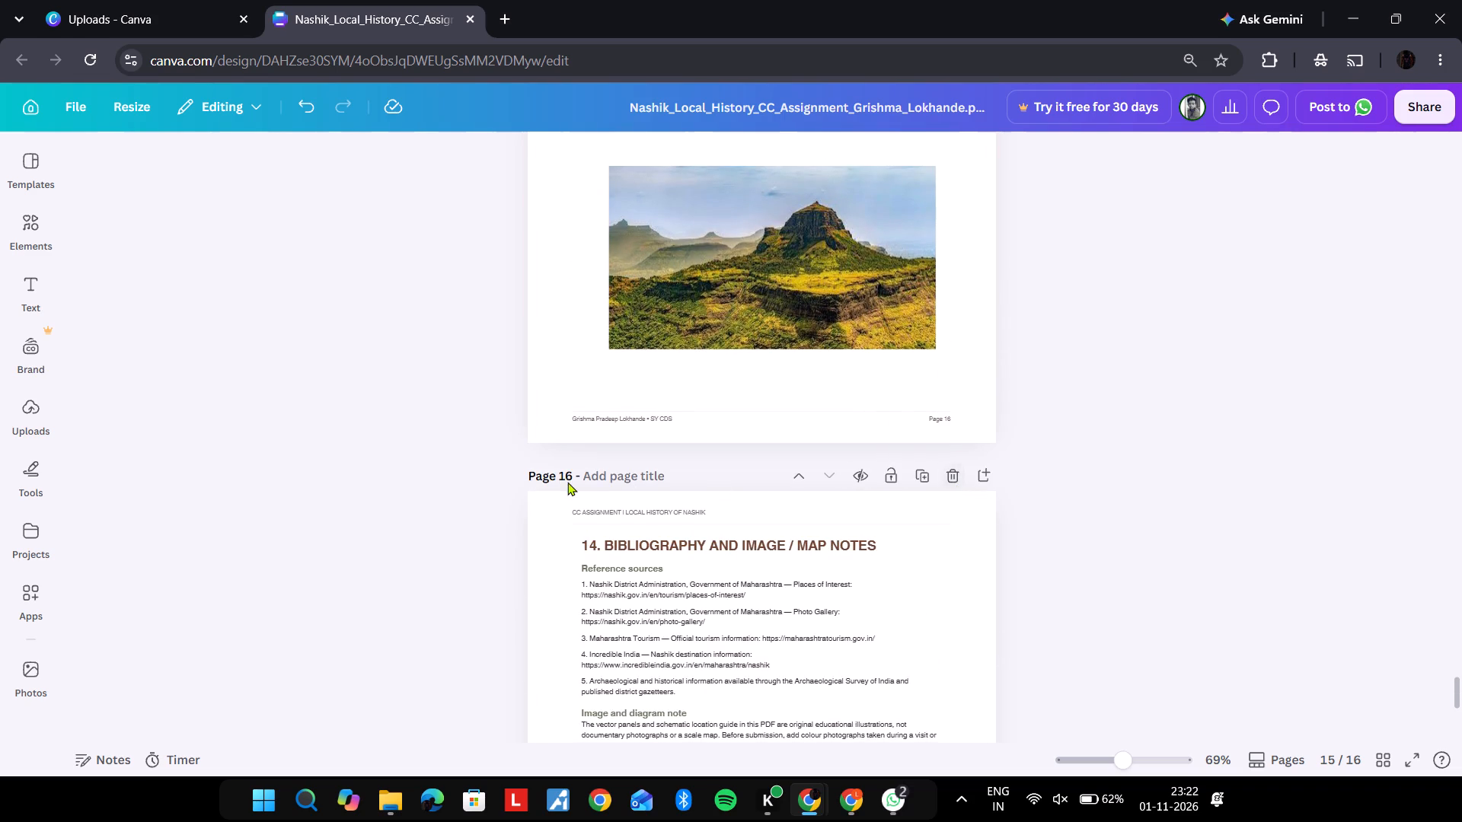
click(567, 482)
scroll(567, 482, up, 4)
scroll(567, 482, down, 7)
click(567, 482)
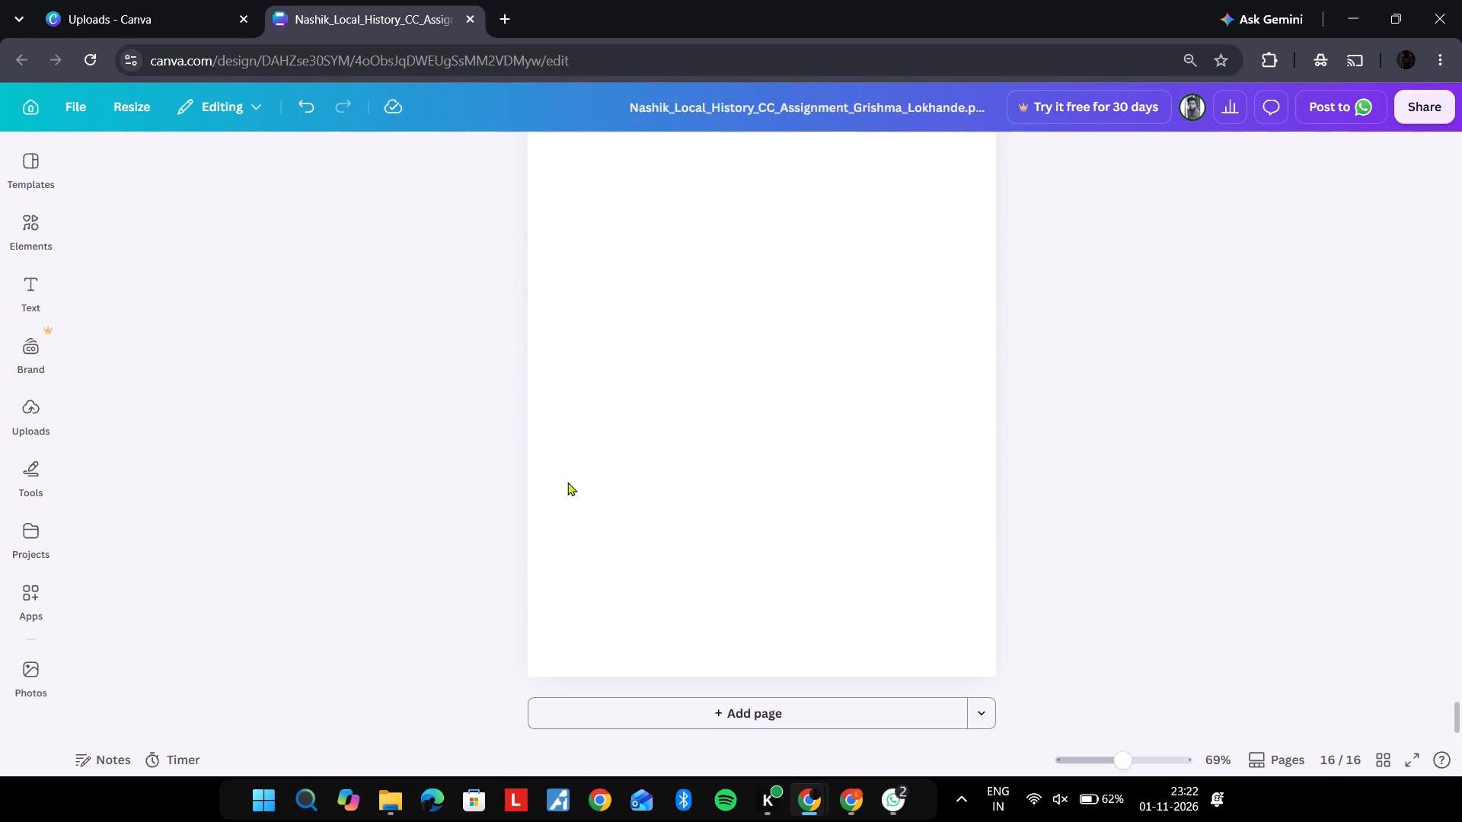
Reload the design and delete page 16, "Bibliography and Image / Map Notes".
key(ctrl+r)
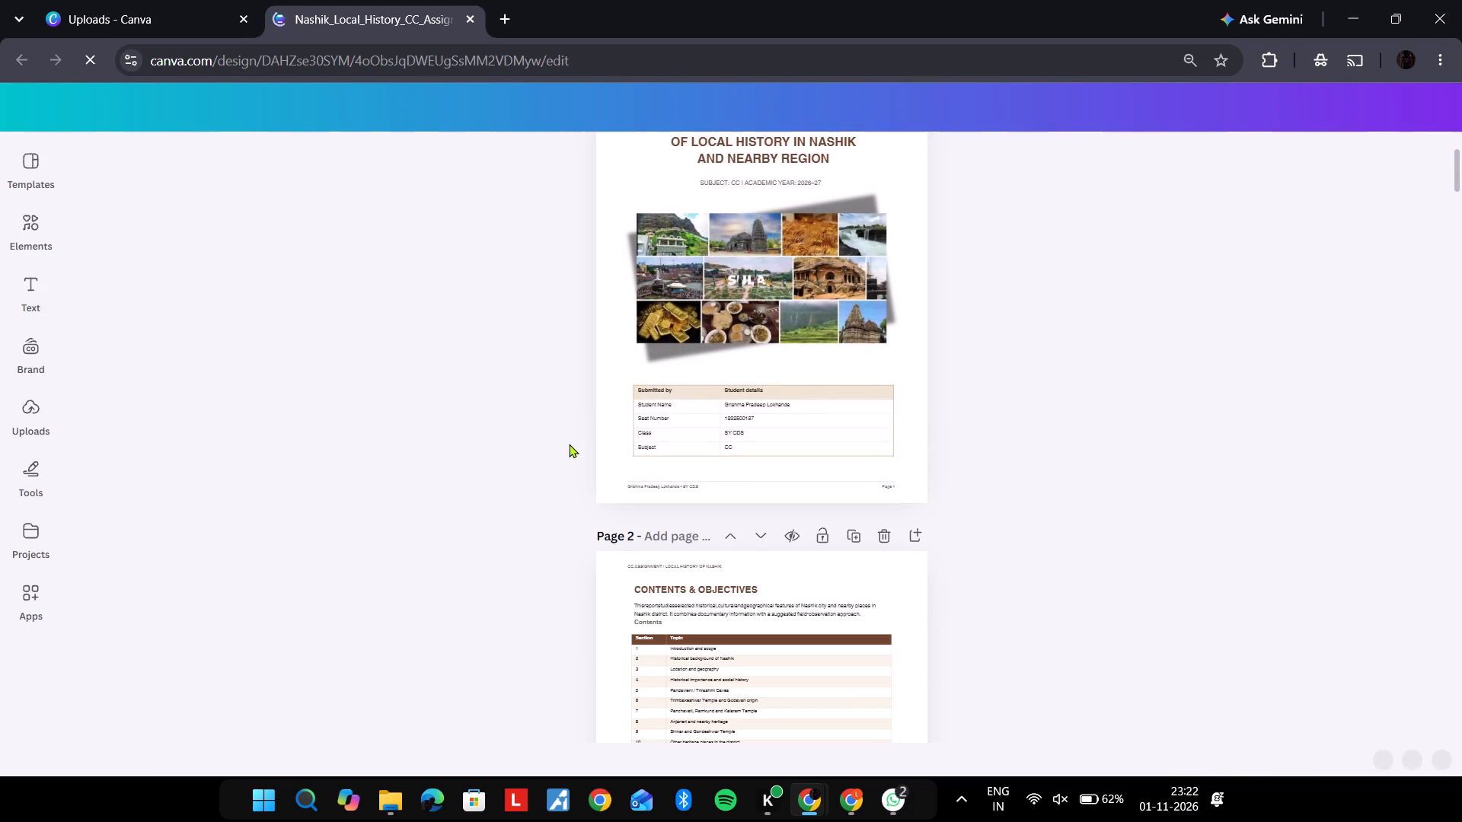
scroll(569, 444, down, 20)
scroll(569, 444, down, 10)
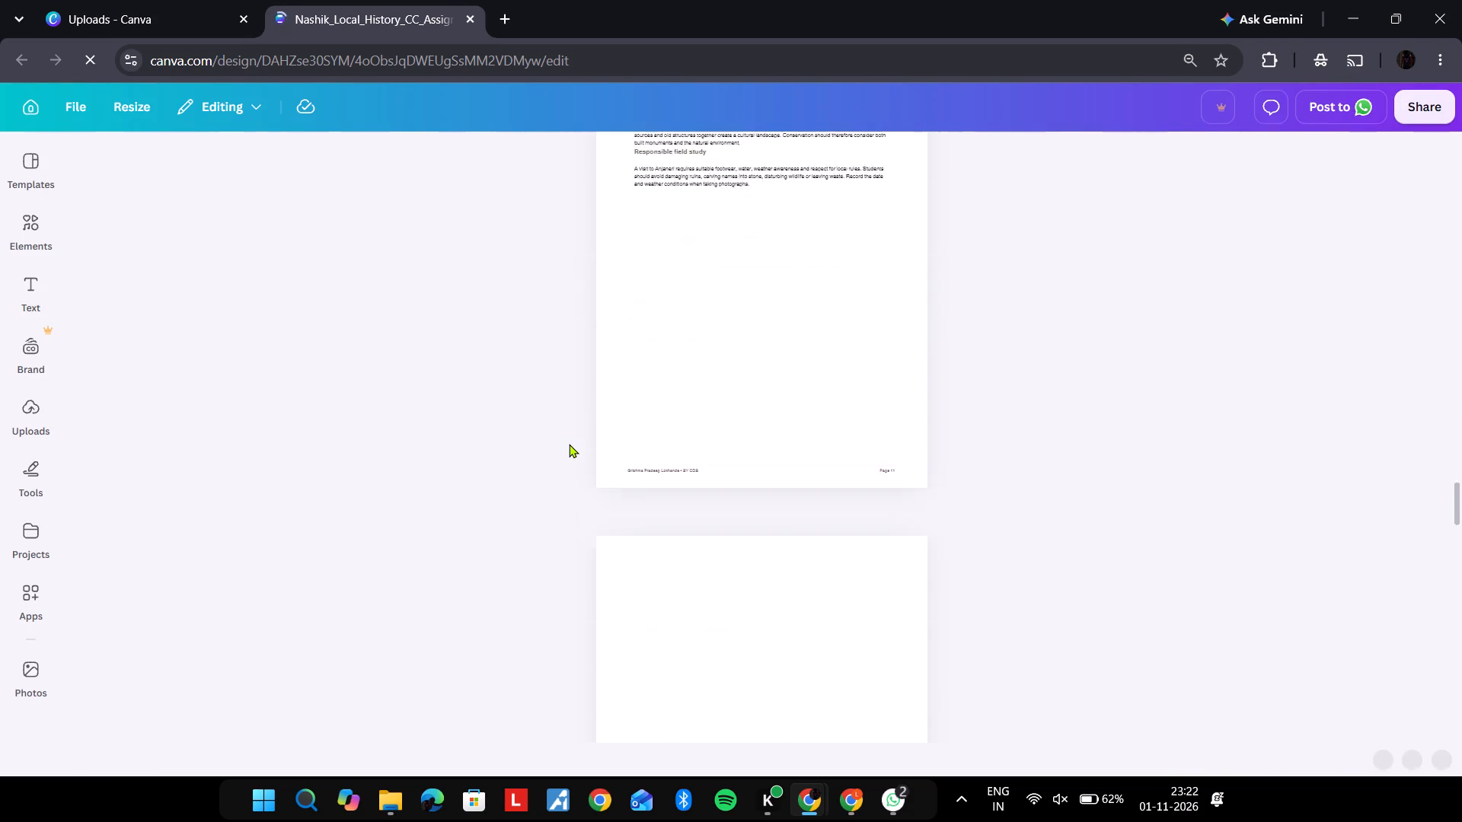
scroll(569, 444, down, 16)
scroll(569, 444, down, 15)
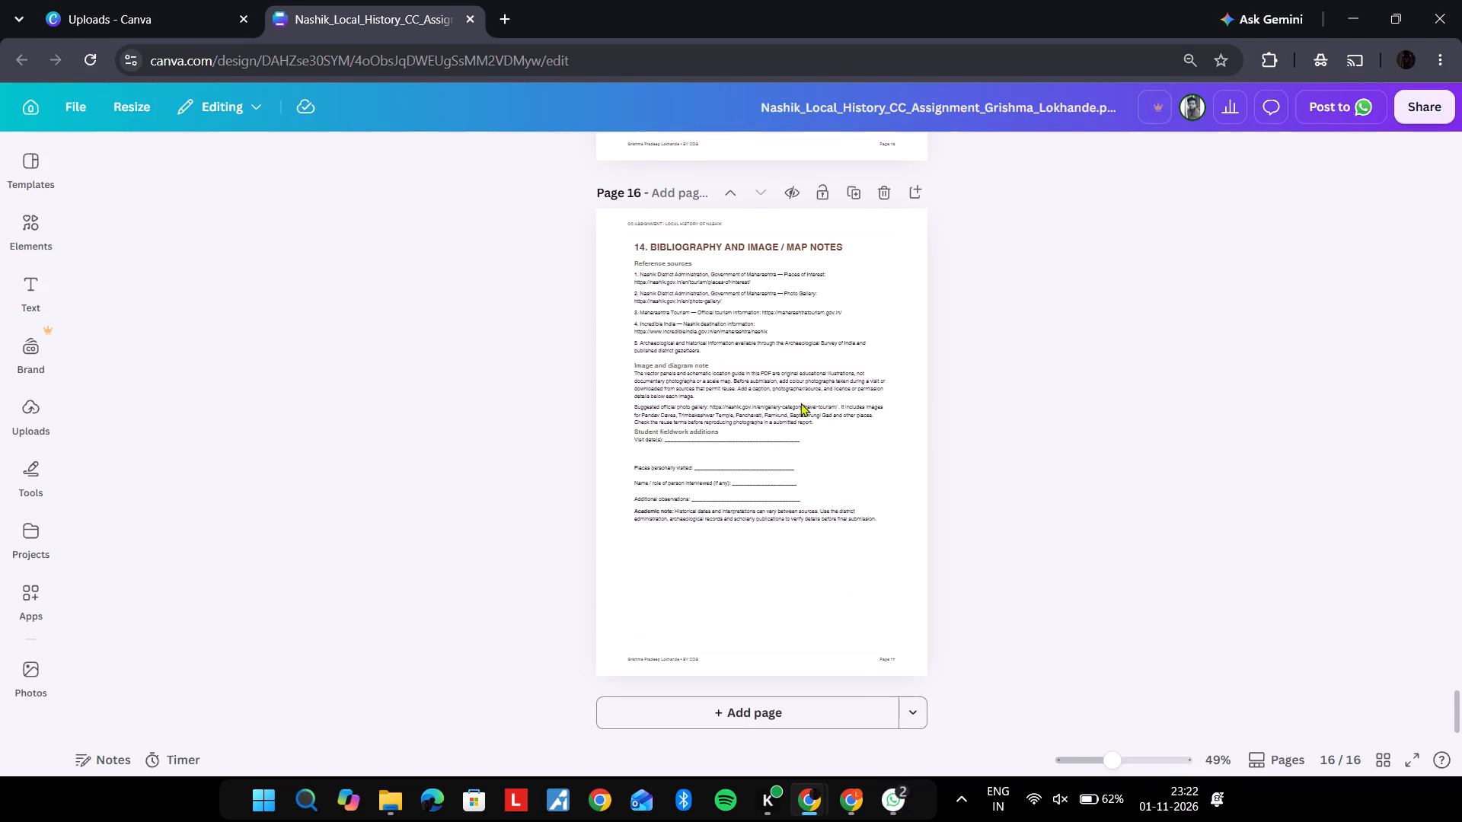
scroll(878, 319, up, 1)
click(886, 353)
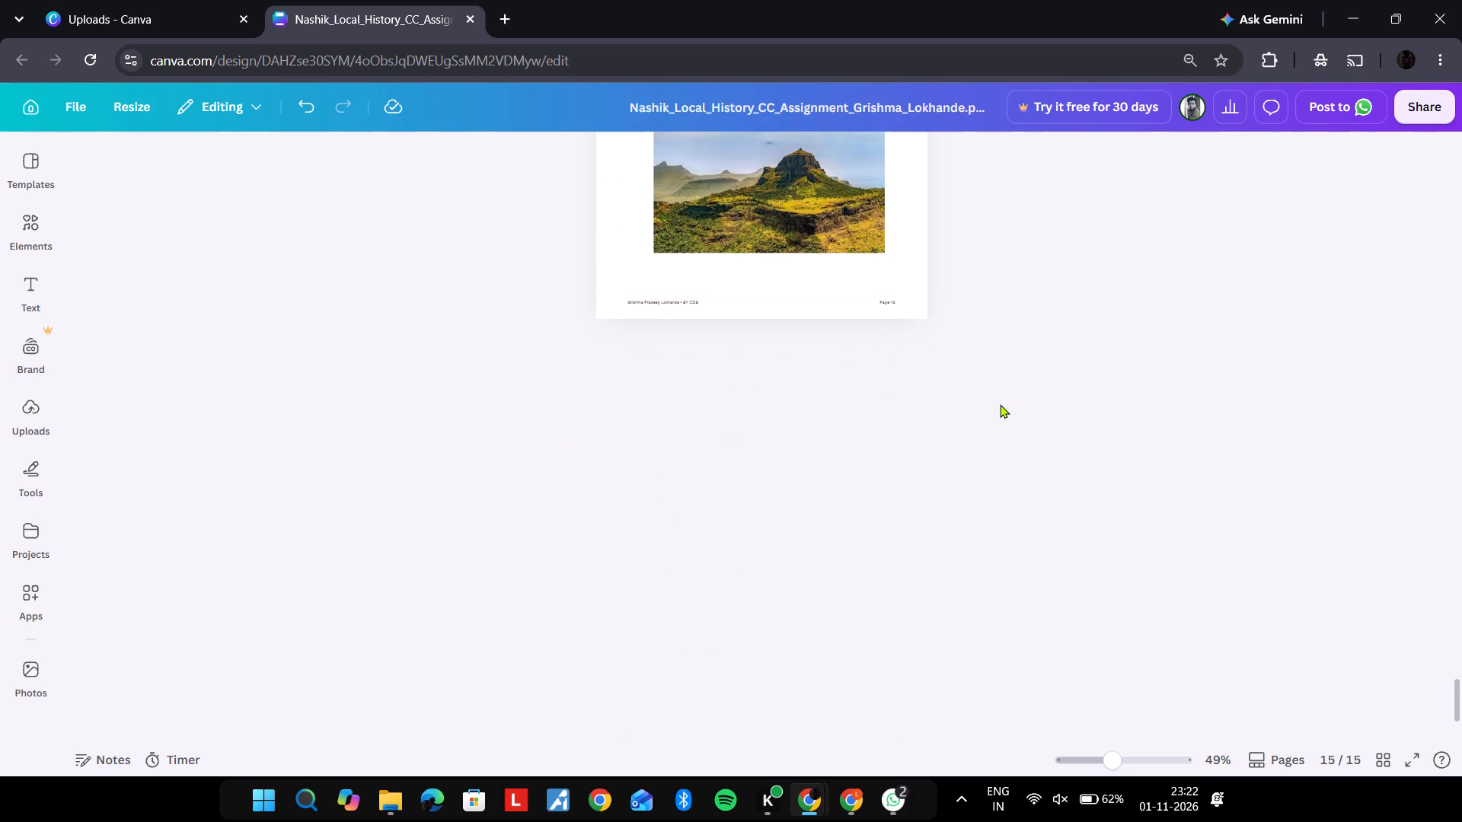
scroll(1000, 404, up, 3)
scroll(1000, 404, down, 2)
scroll(1000, 404, up, 4)
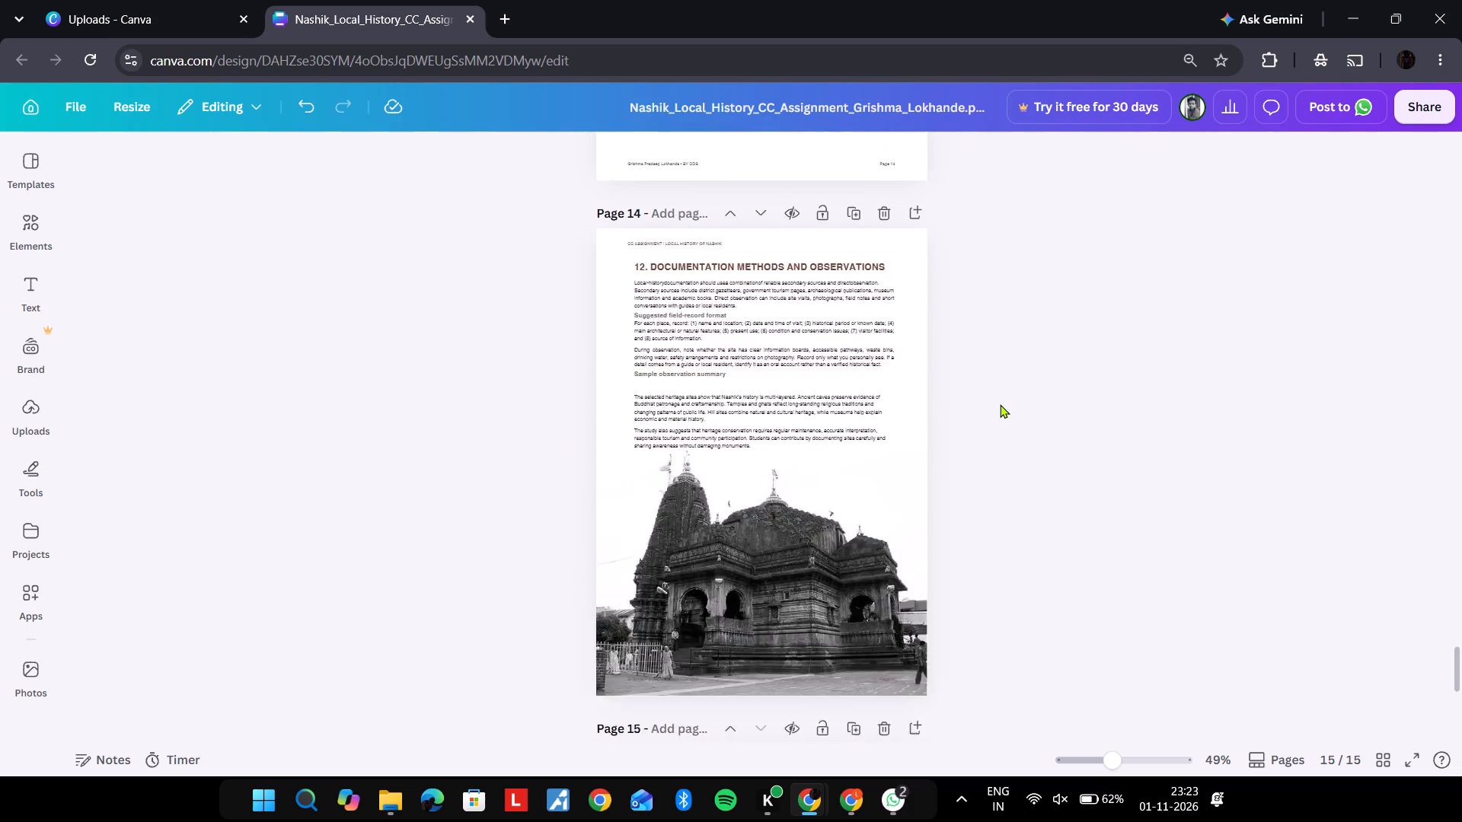
scroll(1000, 404, up, 20)
scroll(1000, 404, up, 14)
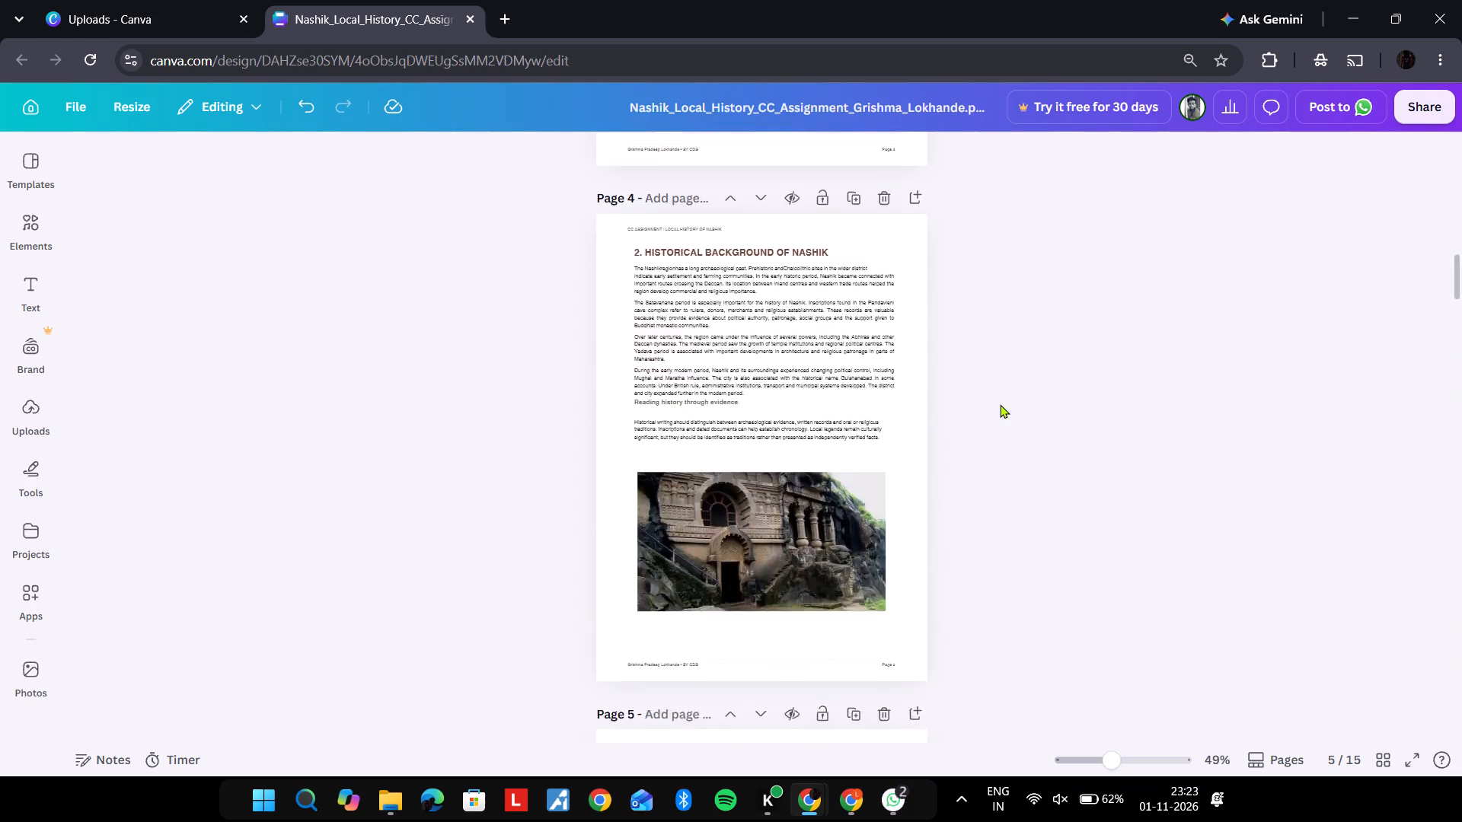
scroll(1000, 404, up, 12)
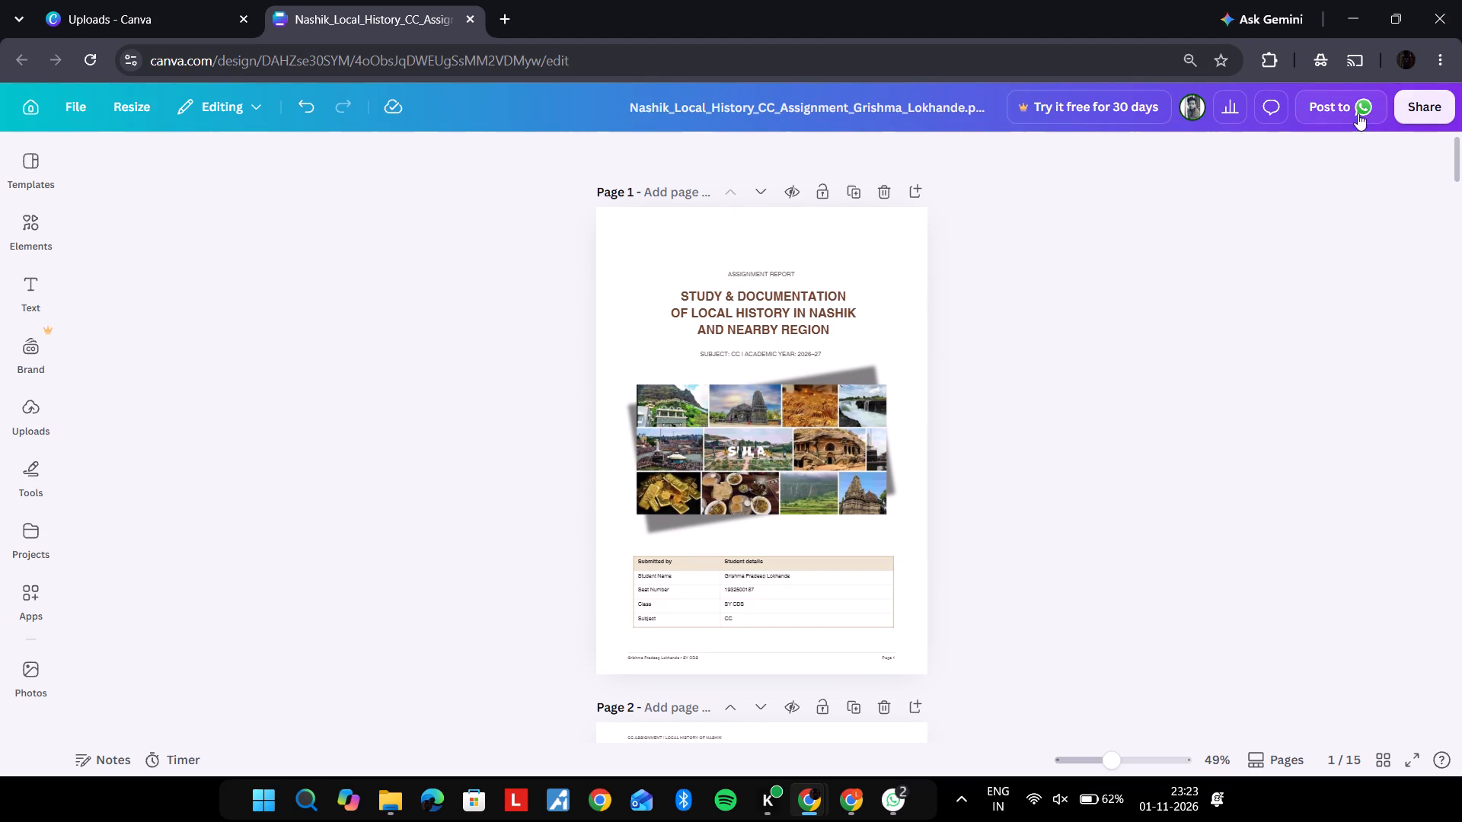
click(1403, 113)
click(1153, 527)
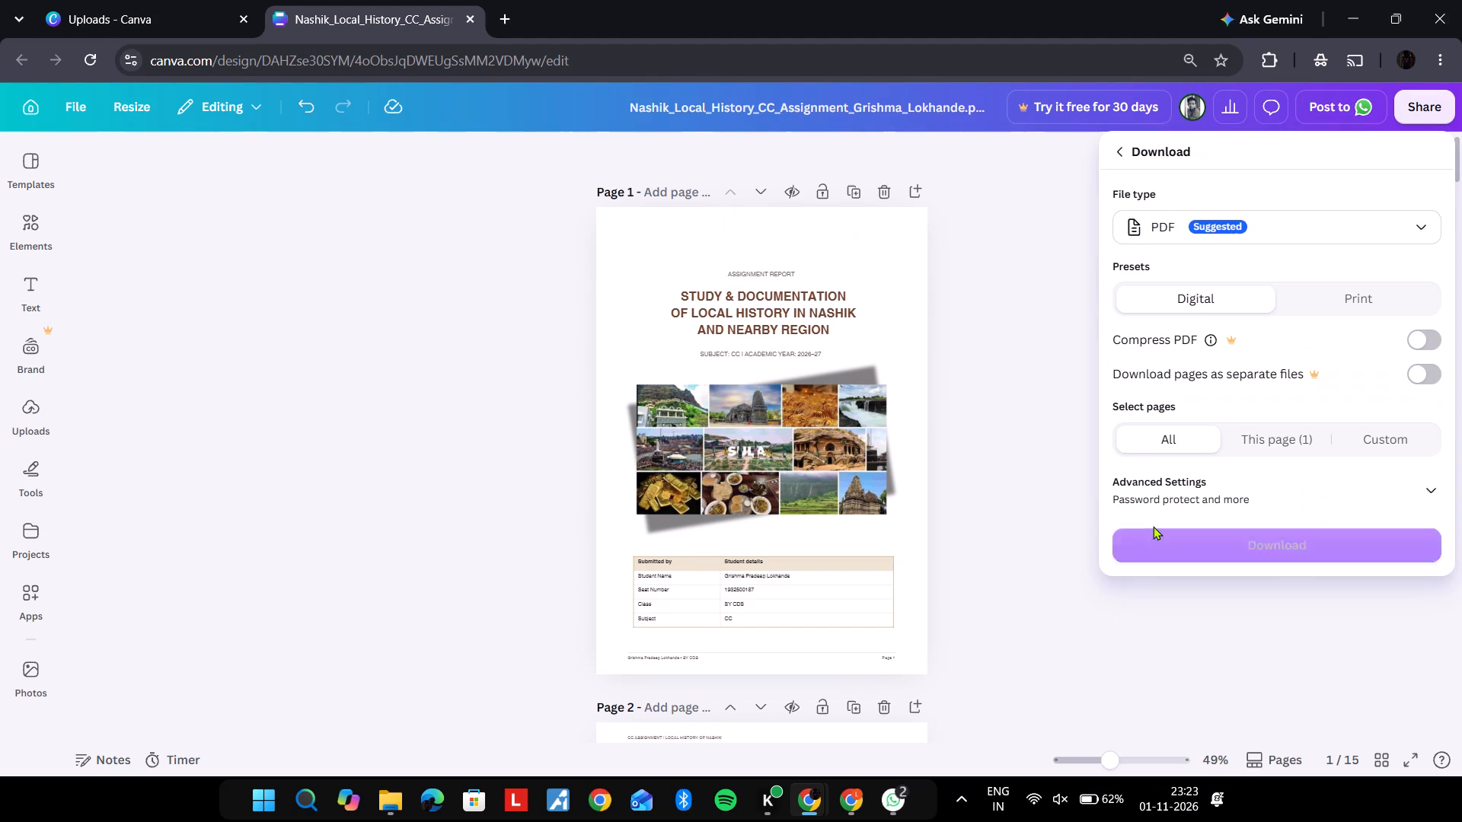